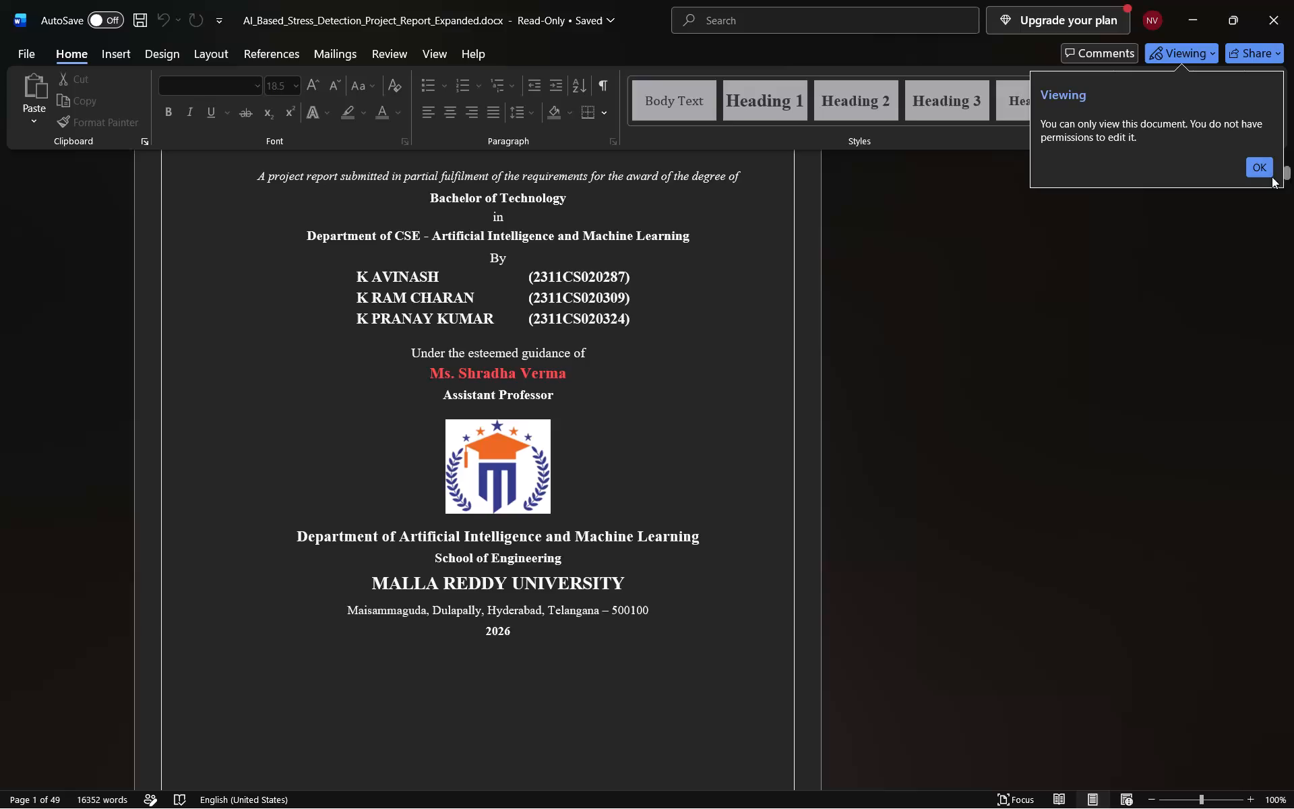
Dismiss the notice about the document being view-only.
{"action": "left_click", "coordinate": [1274, 165]}
{"action": "left_click", "coordinate": [1265, 165]}
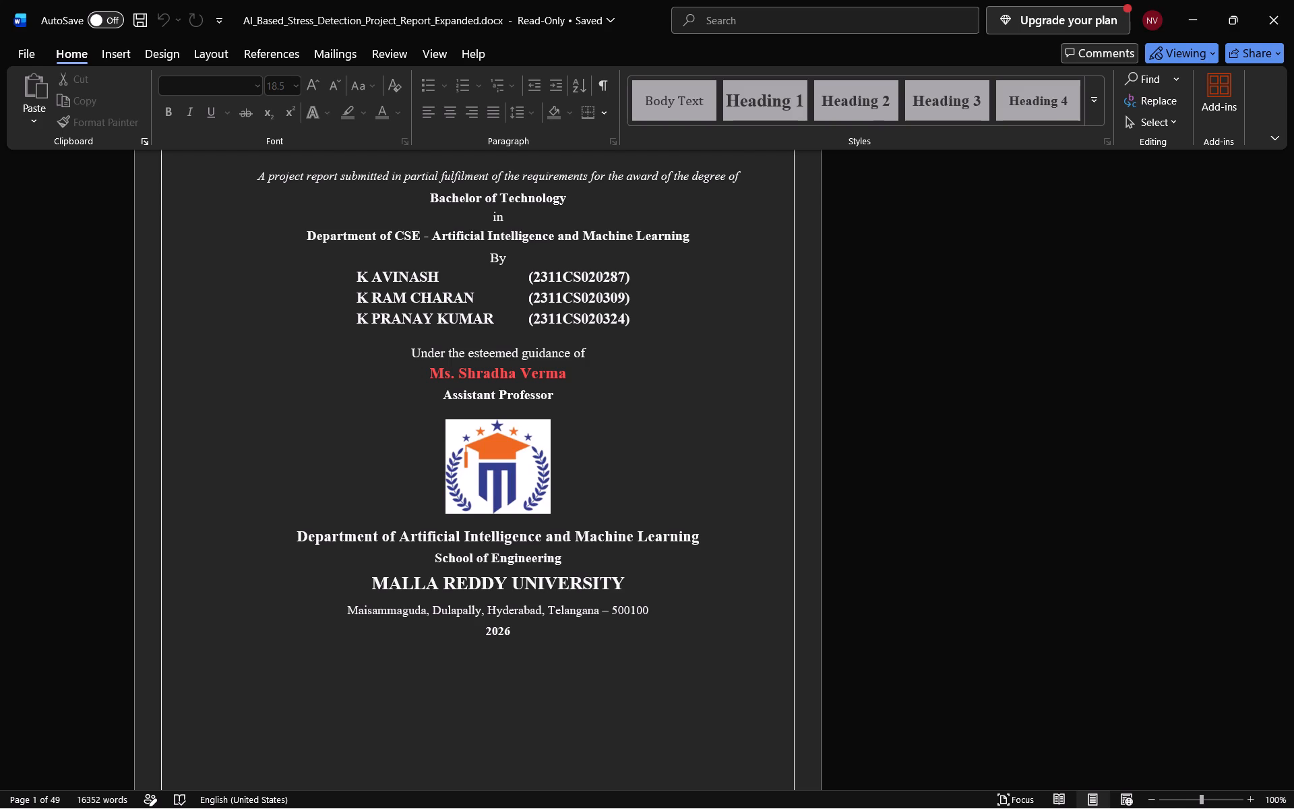
Examine the report's title page and the certificate page, including its signatories, and return to the report title.
{"action": "scroll", "coordinate": [732, 229], "scroll_direction": "right", "scroll_amount": 1}
{"action": "scroll", "coordinate": [732, 229], "scroll_direction": "down", "scroll_amount": 1}
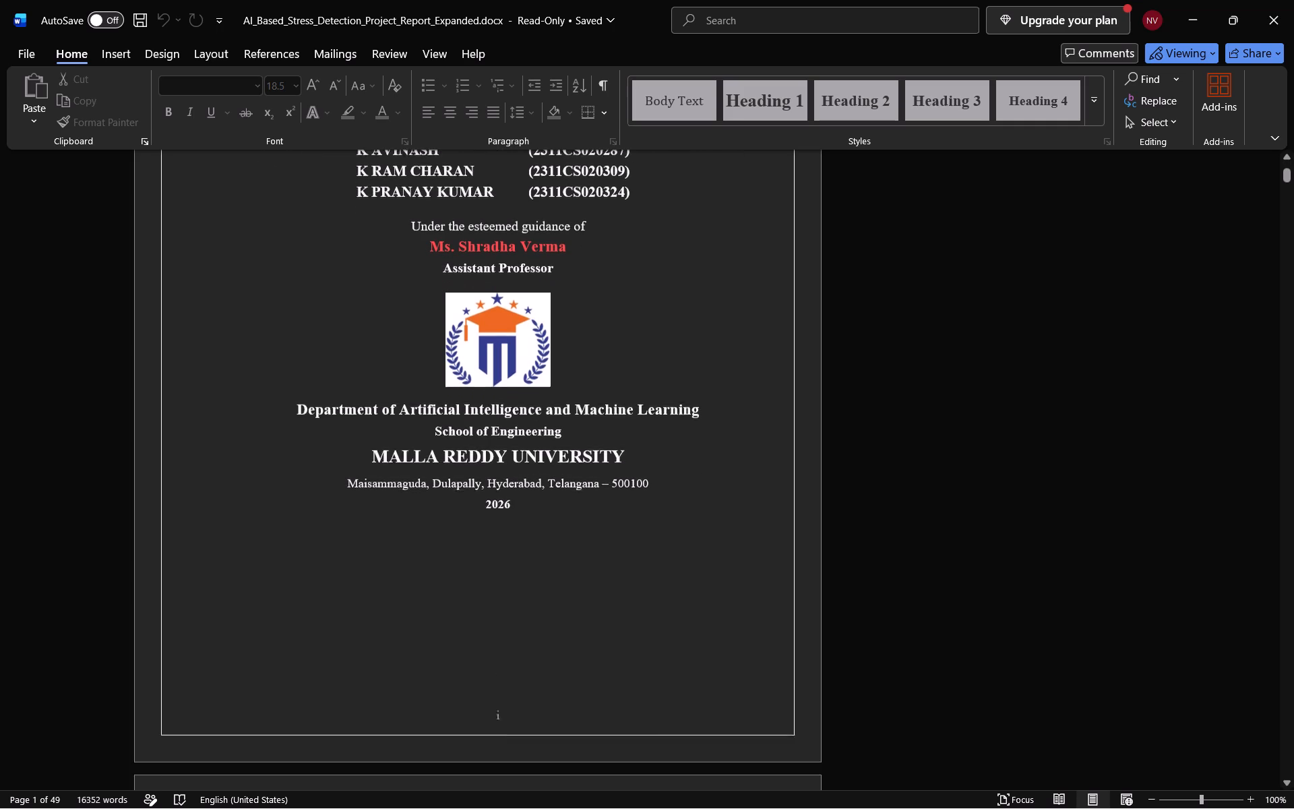
{"action": "scroll", "coordinate": [732, 229], "scroll_direction": "down", "scroll_amount": 3}
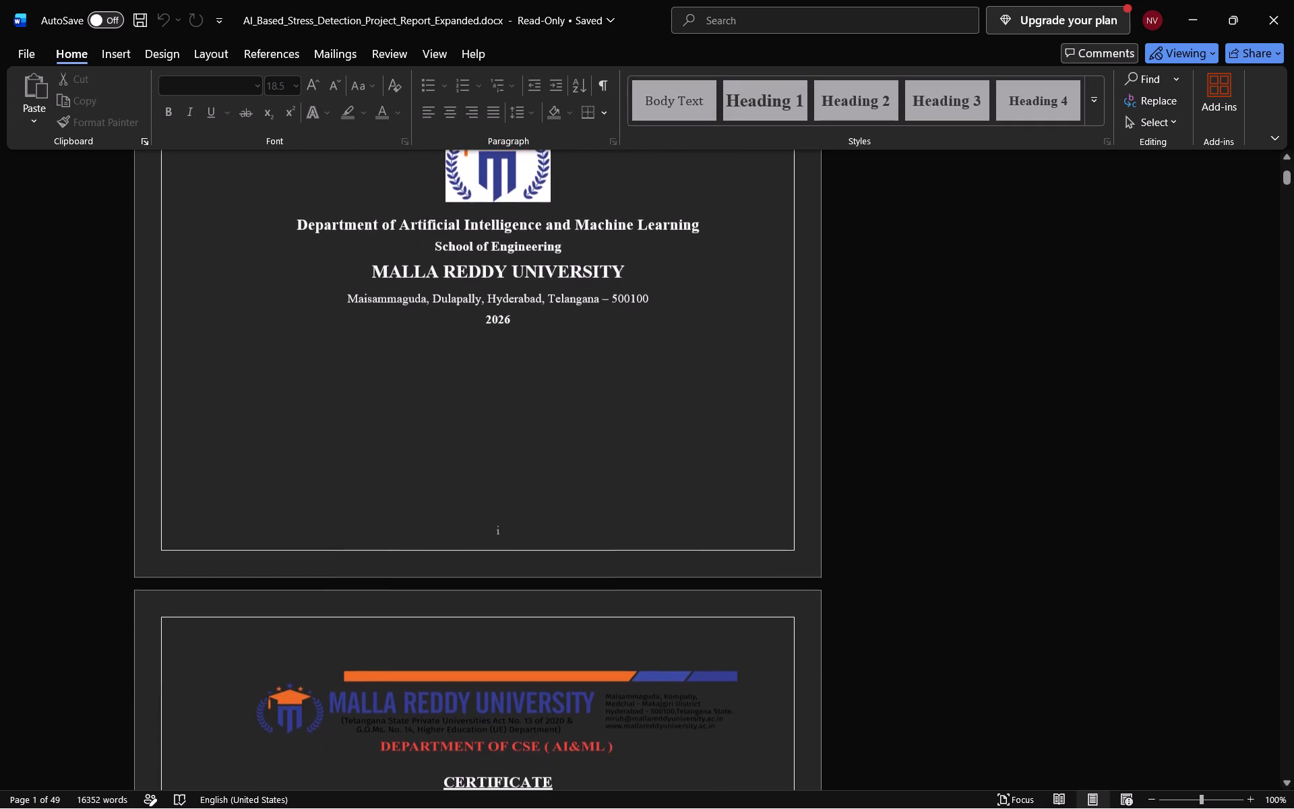
{"action": "scroll", "coordinate": [732, 229], "scroll_direction": "down", "scroll_amount": 2}
{"action": "scroll", "coordinate": [732, 229], "scroll_direction": "up", "scroll_amount": 1}
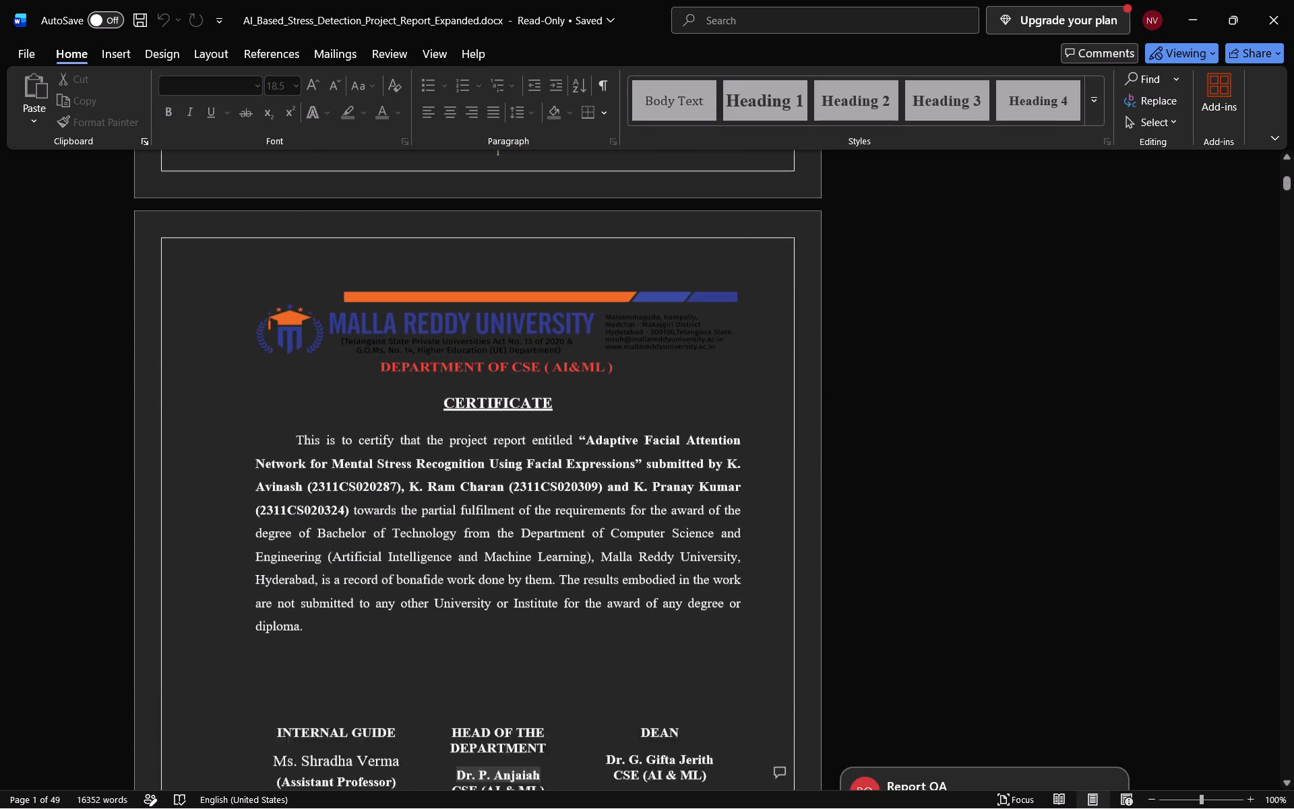
{"action": "scroll", "coordinate": [732, 229], "scroll_direction": "up", "scroll_amount": 1}
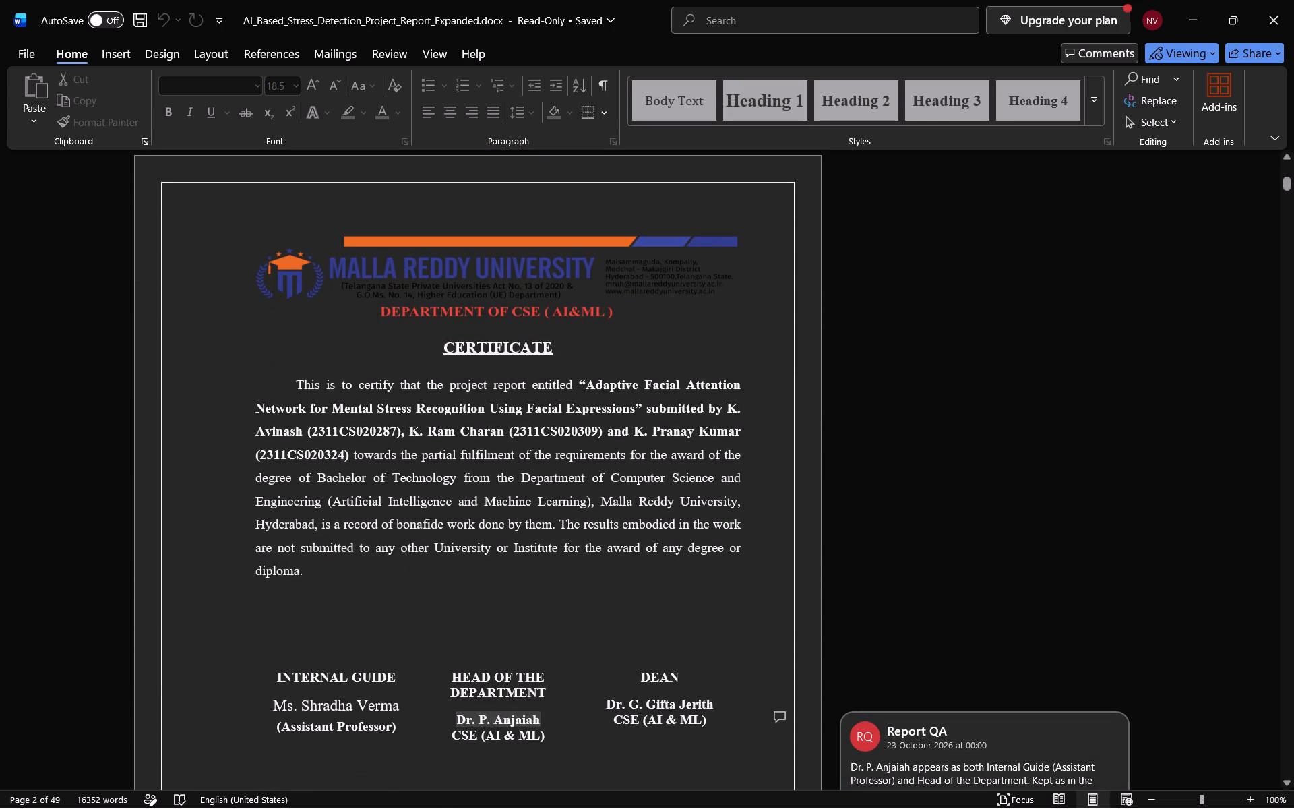
{"action": "scroll", "coordinate": [732, 229], "scroll_direction": "up", "scroll_amount": 1}
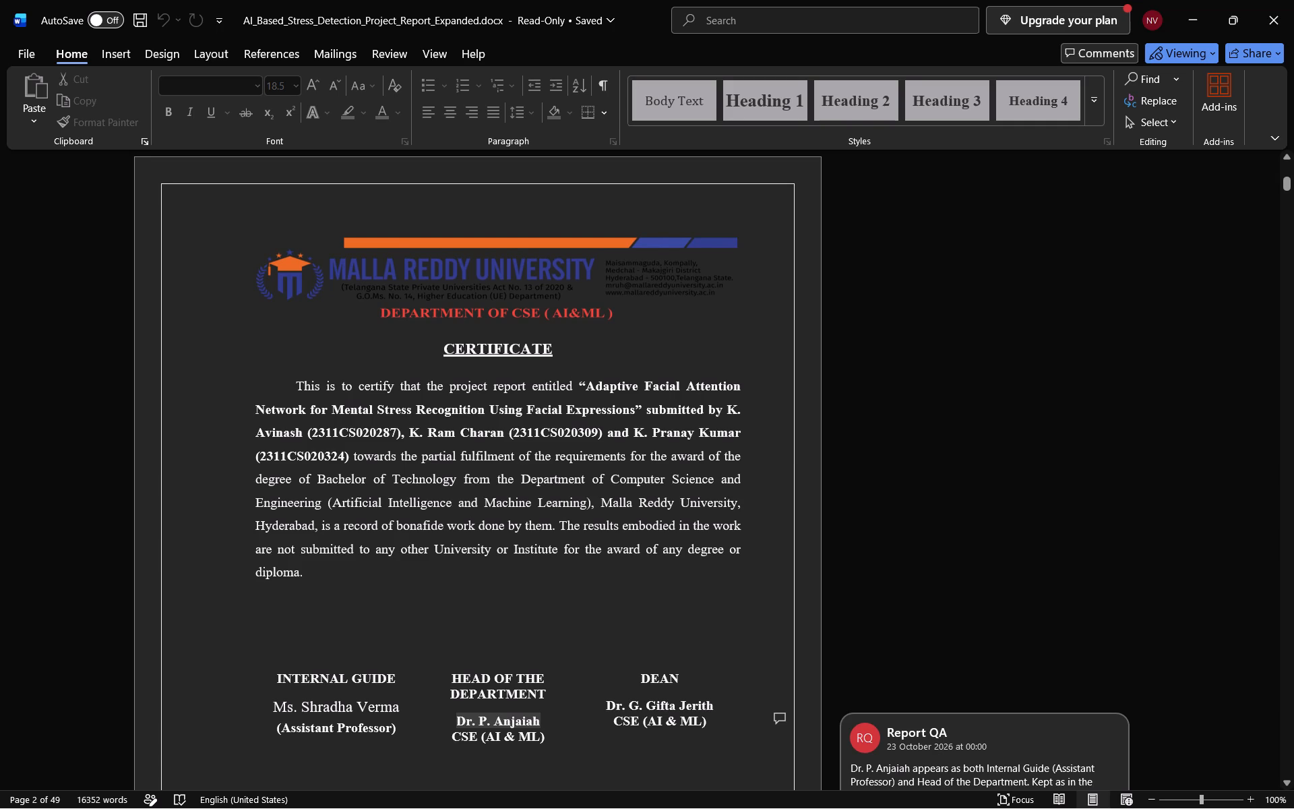
{"action": "scroll", "coordinate": [732, 229], "scroll_direction": "up", "scroll_amount": 5}
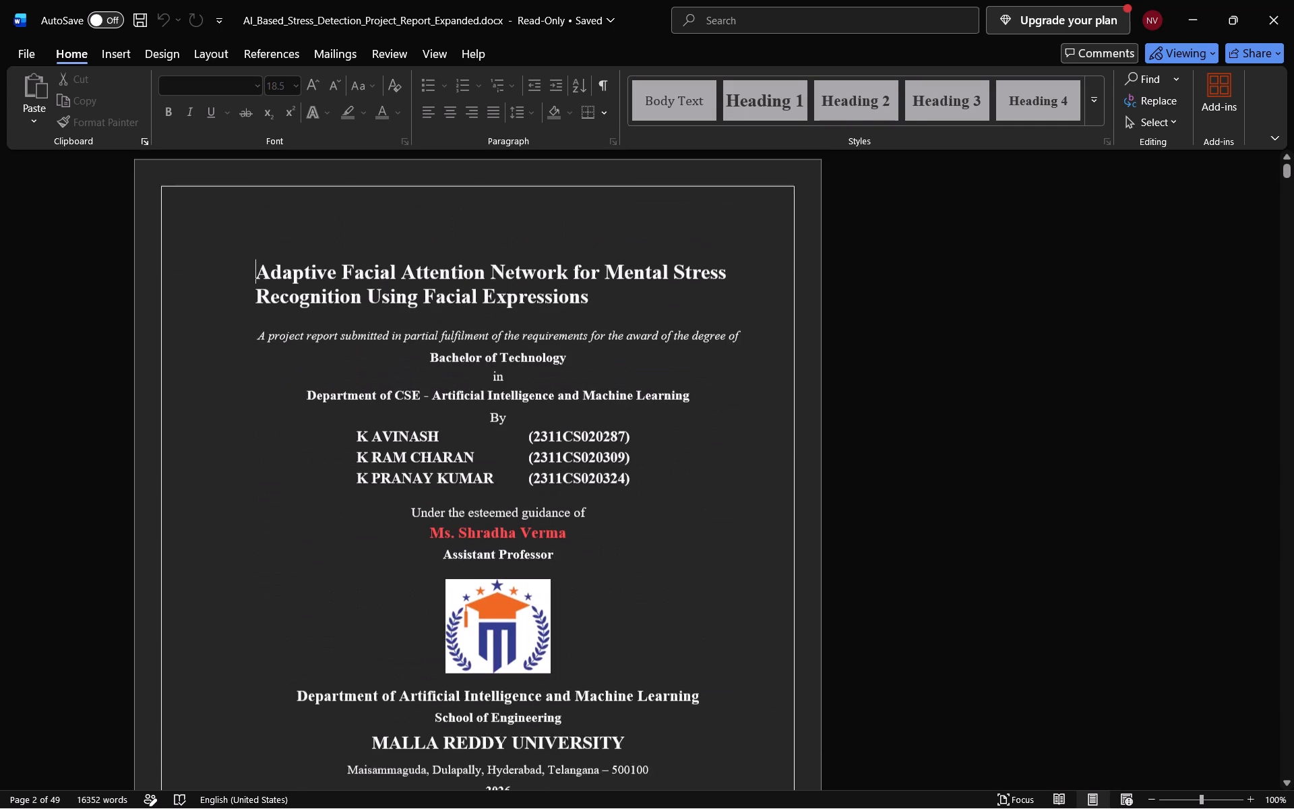
{"action": "scroll", "coordinate": [732, 229], "scroll_direction": "up", "scroll_amount": 2}
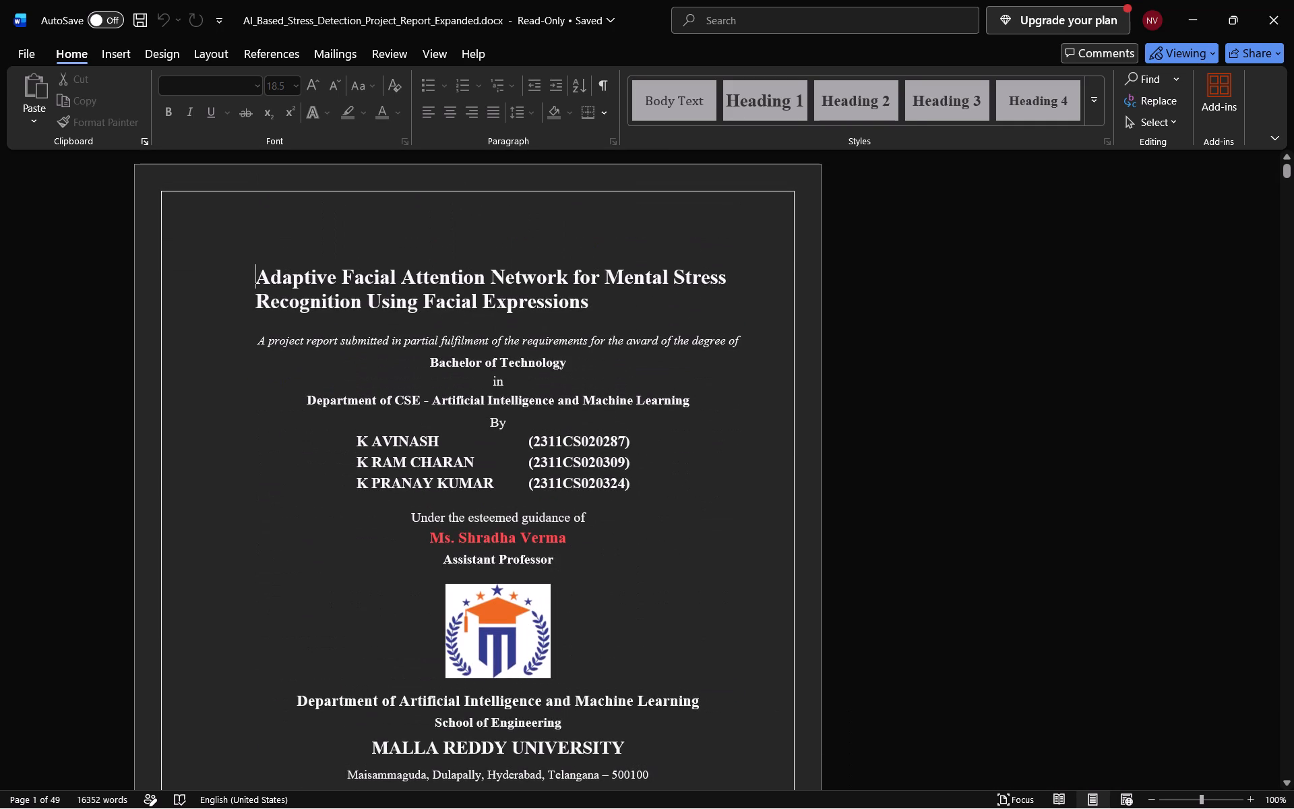
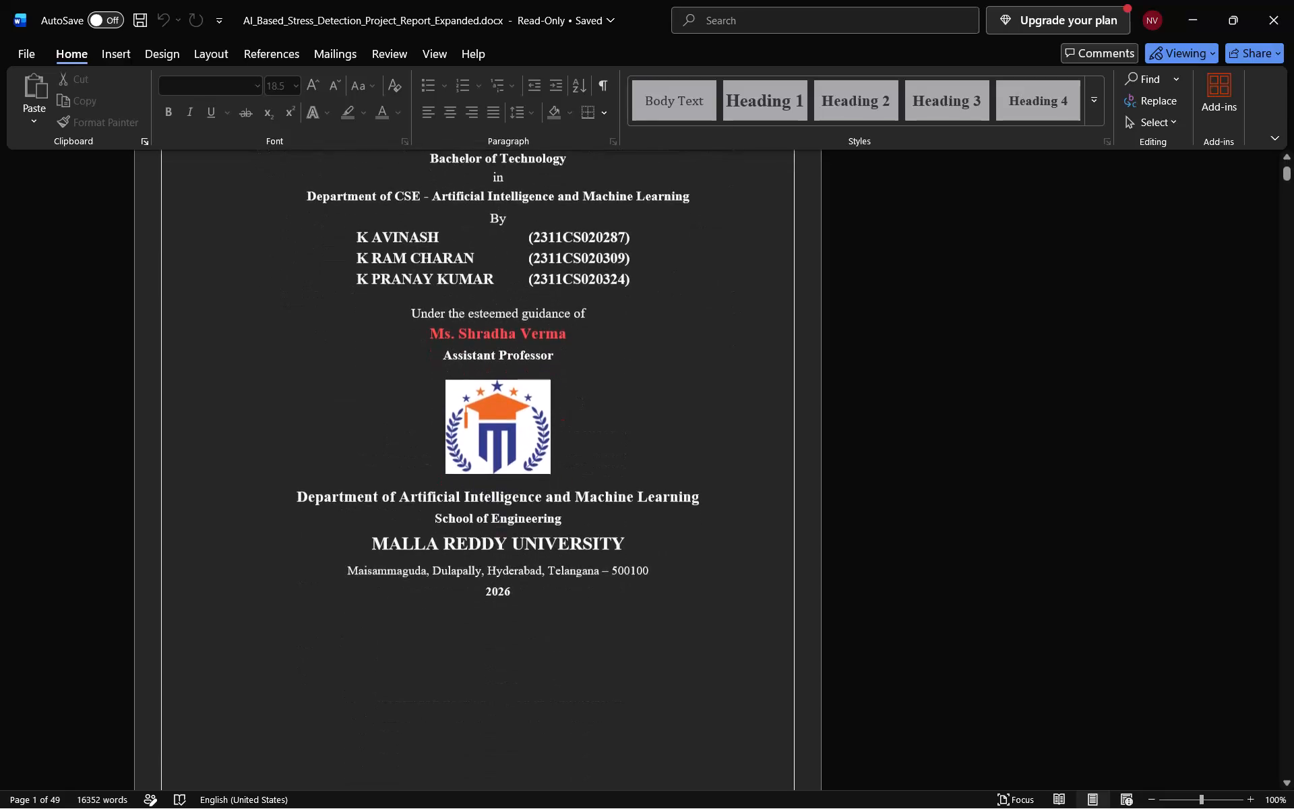
Enable editing of the read-only report and delete the whole Dean block, heading, name and department, from the certificate page's signatories.
{"action": "scroll", "coordinate": [732, 229], "scroll_direction": "down", "scroll_amount": 3}
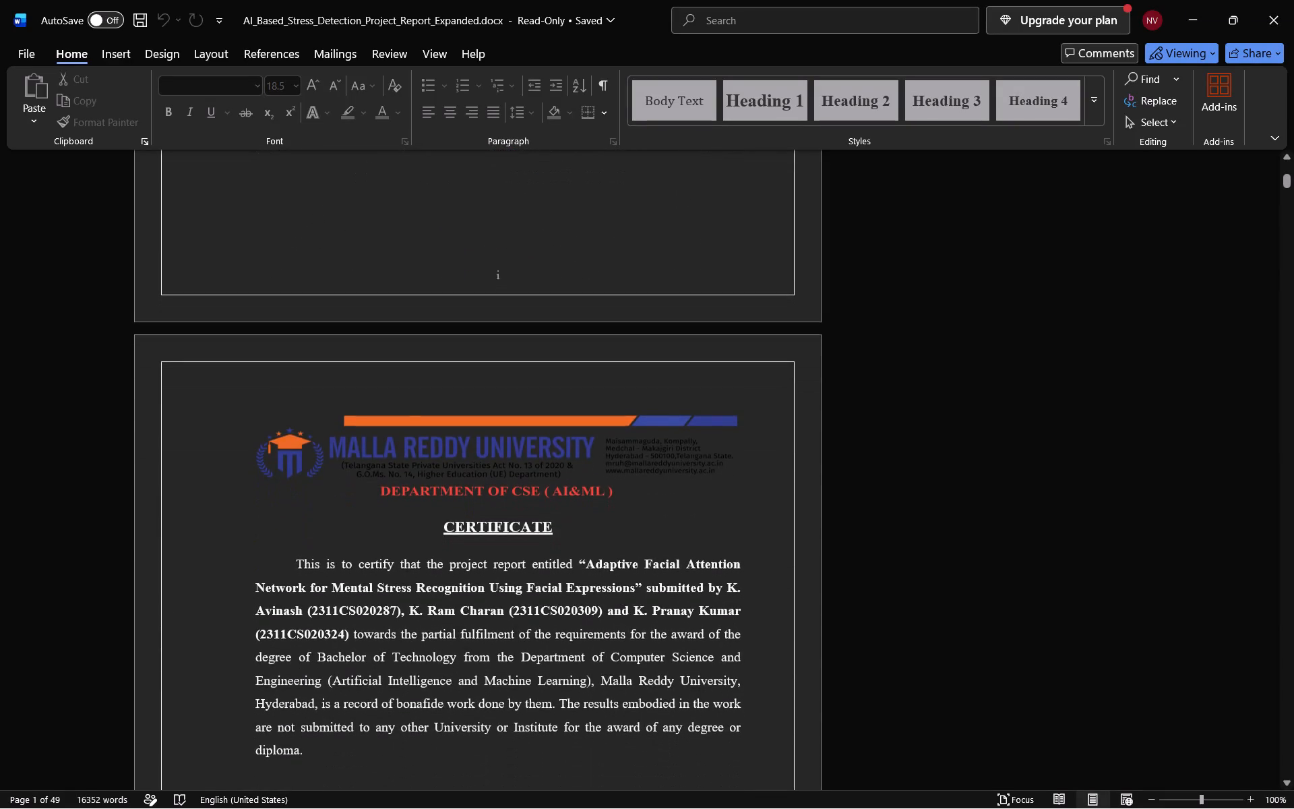
{"action": "scroll", "coordinate": [732, 229], "scroll_direction": "down", "scroll_amount": 3}
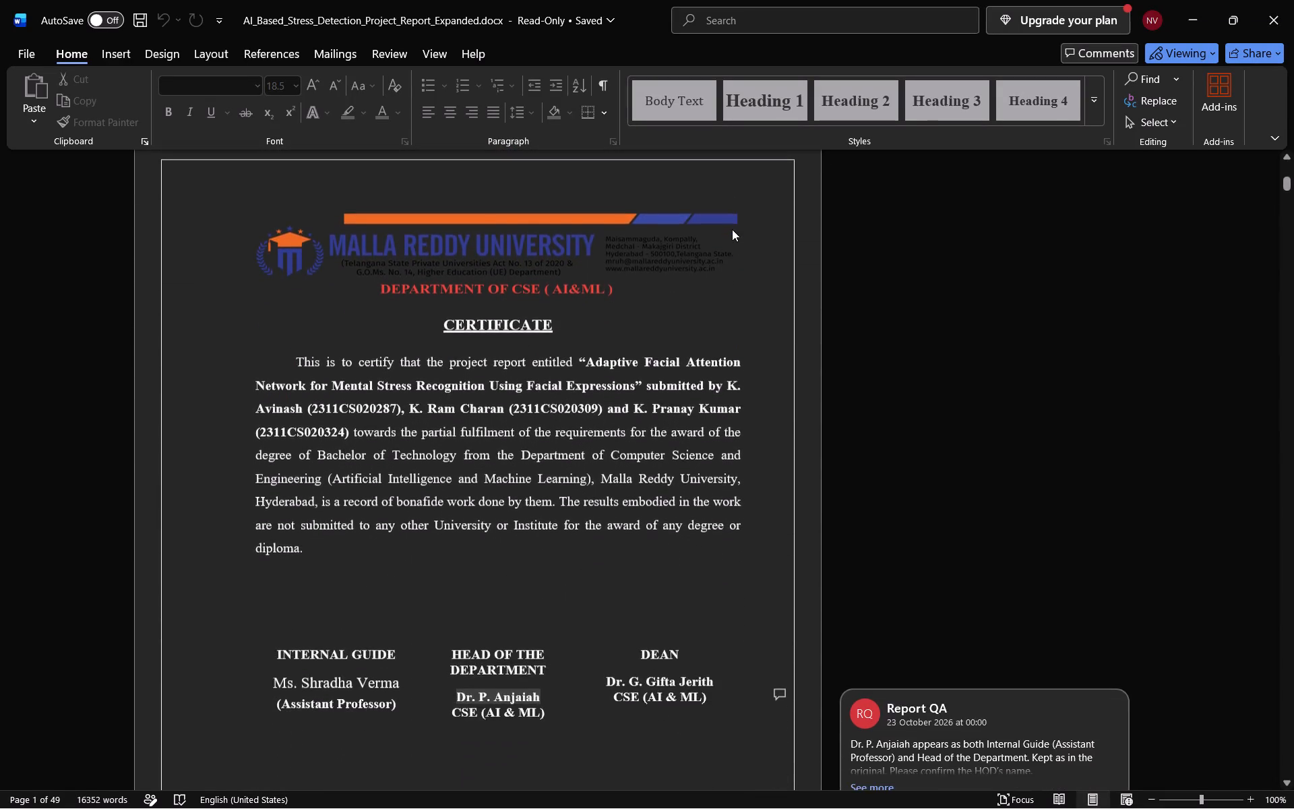
{"action": "scroll", "coordinate": [732, 229], "scroll_direction": "down", "scroll_amount": 1}
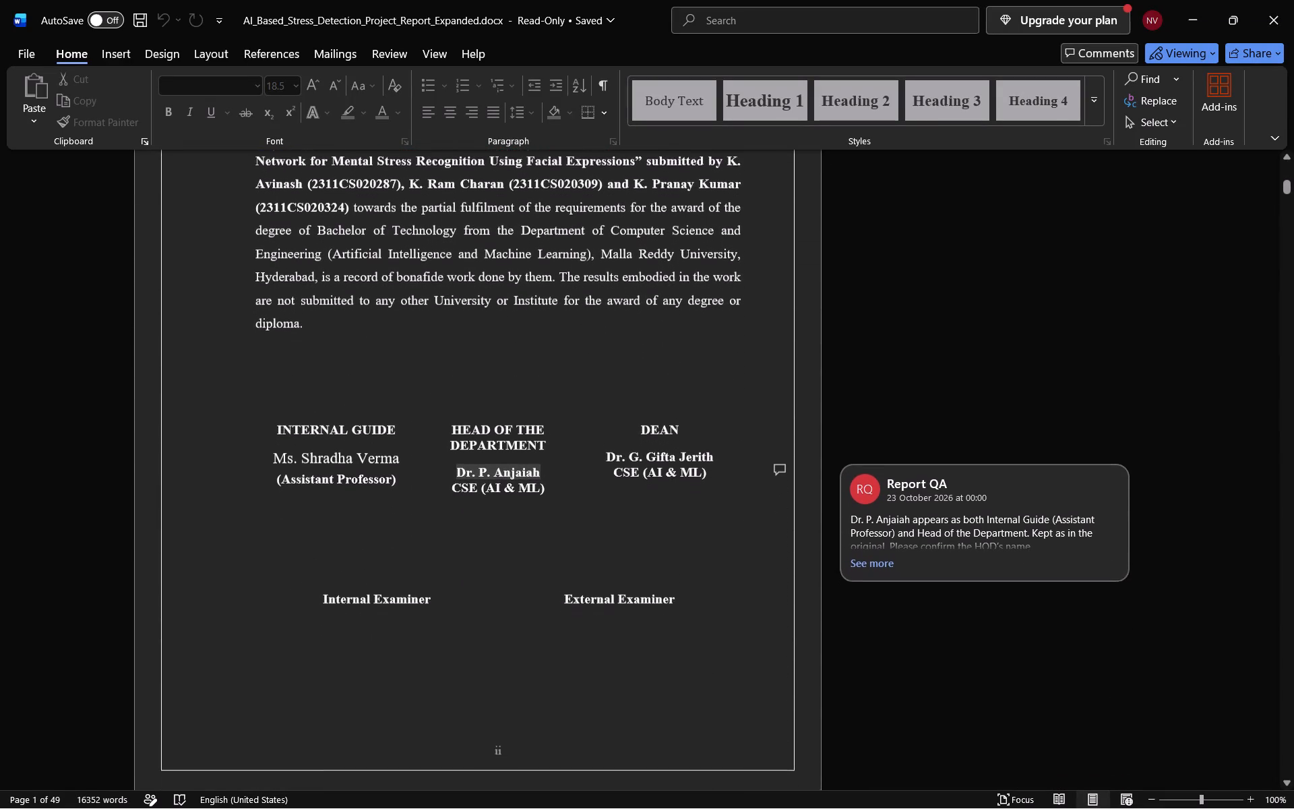
{"action": "scroll", "coordinate": [732, 229], "scroll_direction": "down", "scroll_amount": 1}
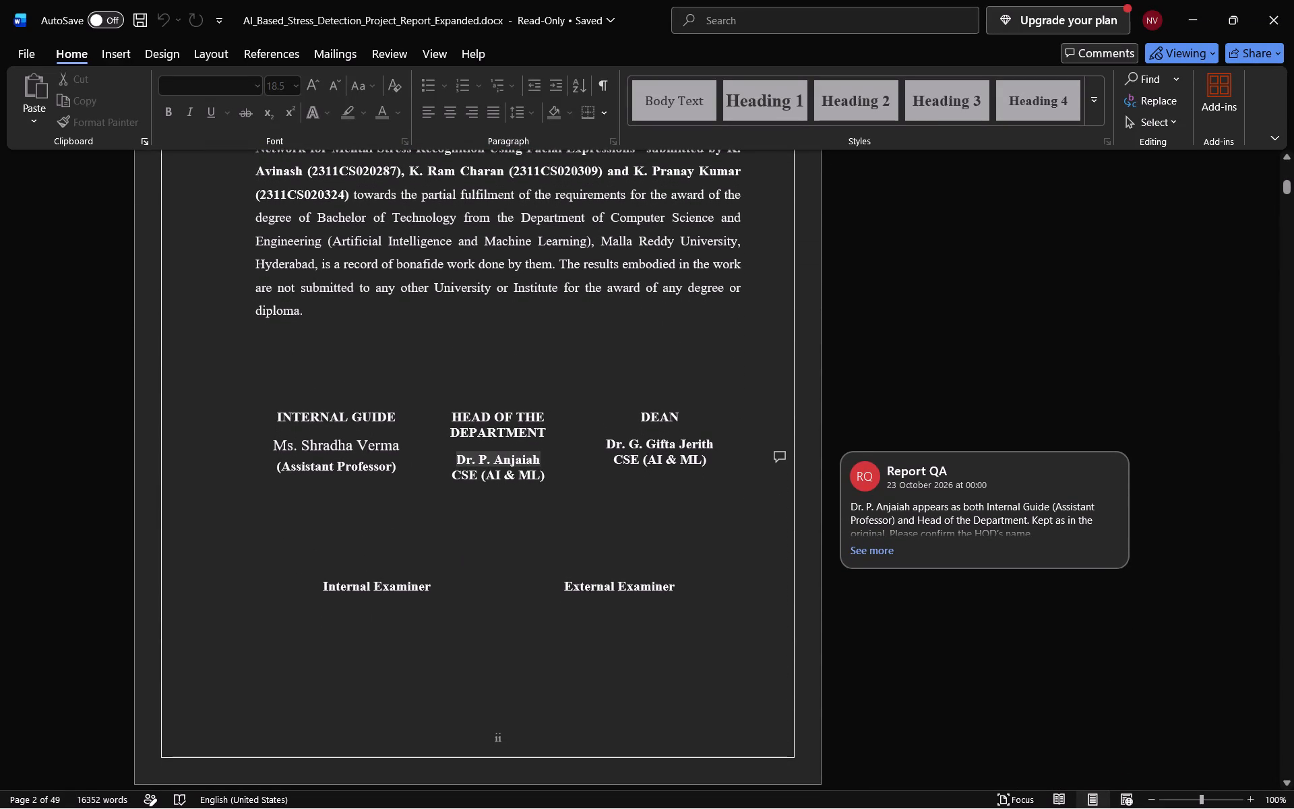
{"action": "scroll", "coordinate": [732, 229], "scroll_direction": "down", "scroll_amount": 1}
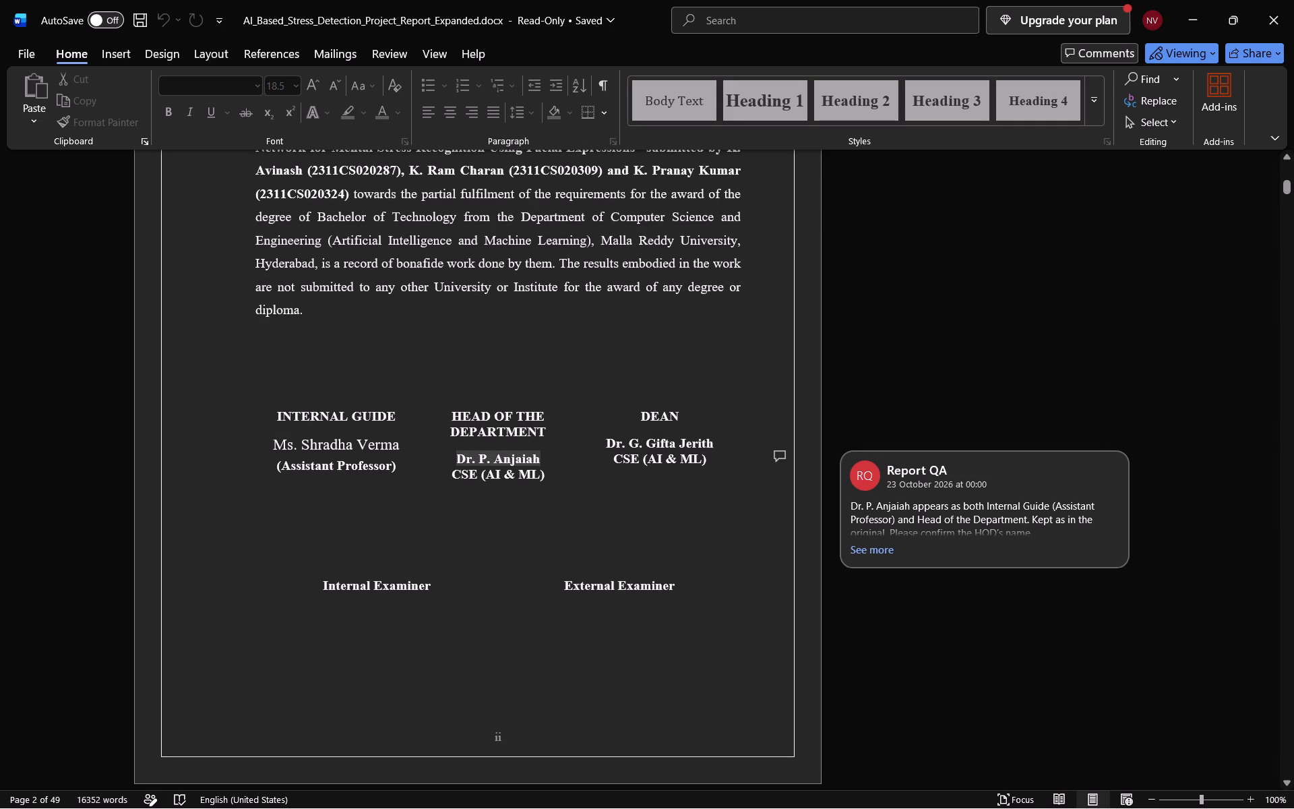
{"action": "scroll", "coordinate": [732, 229], "scroll_direction": "down", "scroll_amount": 1}
{"action": "left_click_drag", "start_coordinate": [713, 466], "coordinate": [644, 409]}
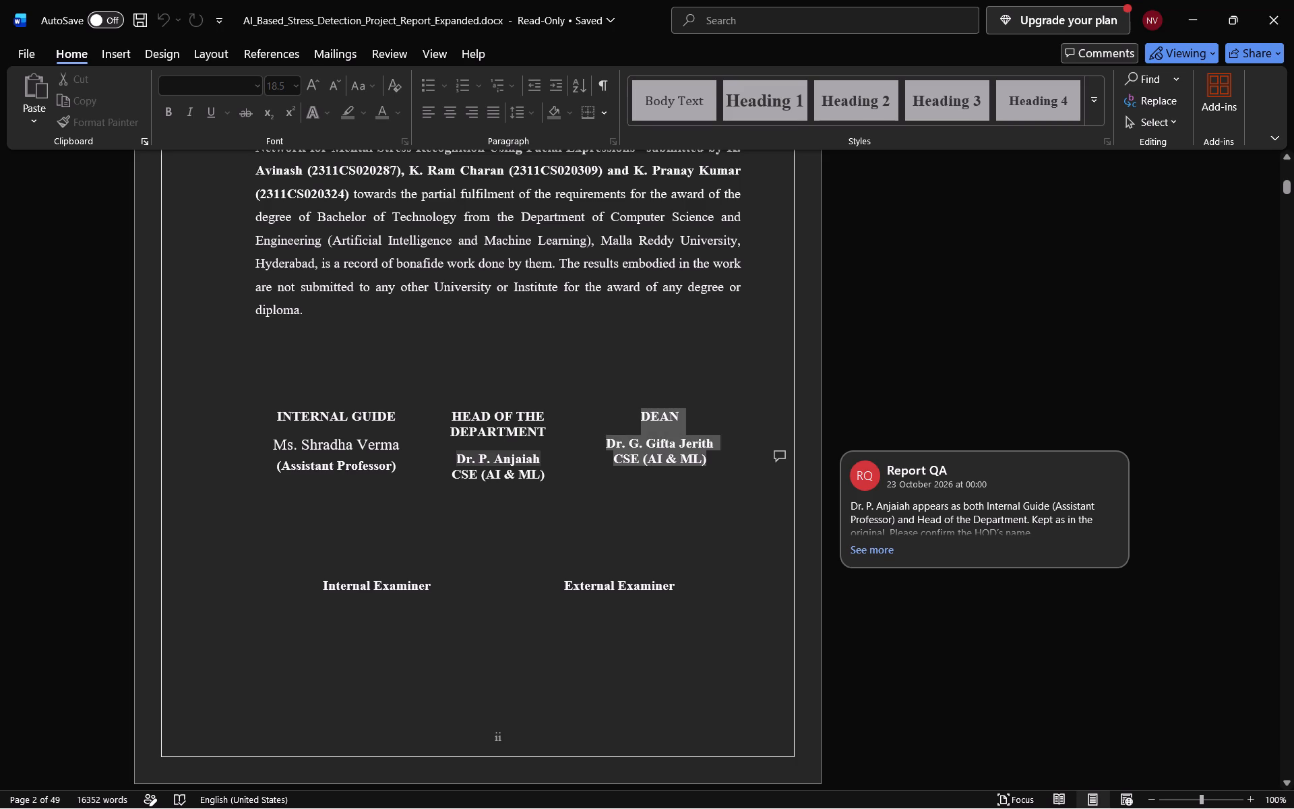
{"action": "left_click_drag", "start_coordinate": [644, 409], "coordinate": [644, 407]}
{"action": "key", "text": "BackSpace"}
{"action": "key", "text": "BackSpace"}
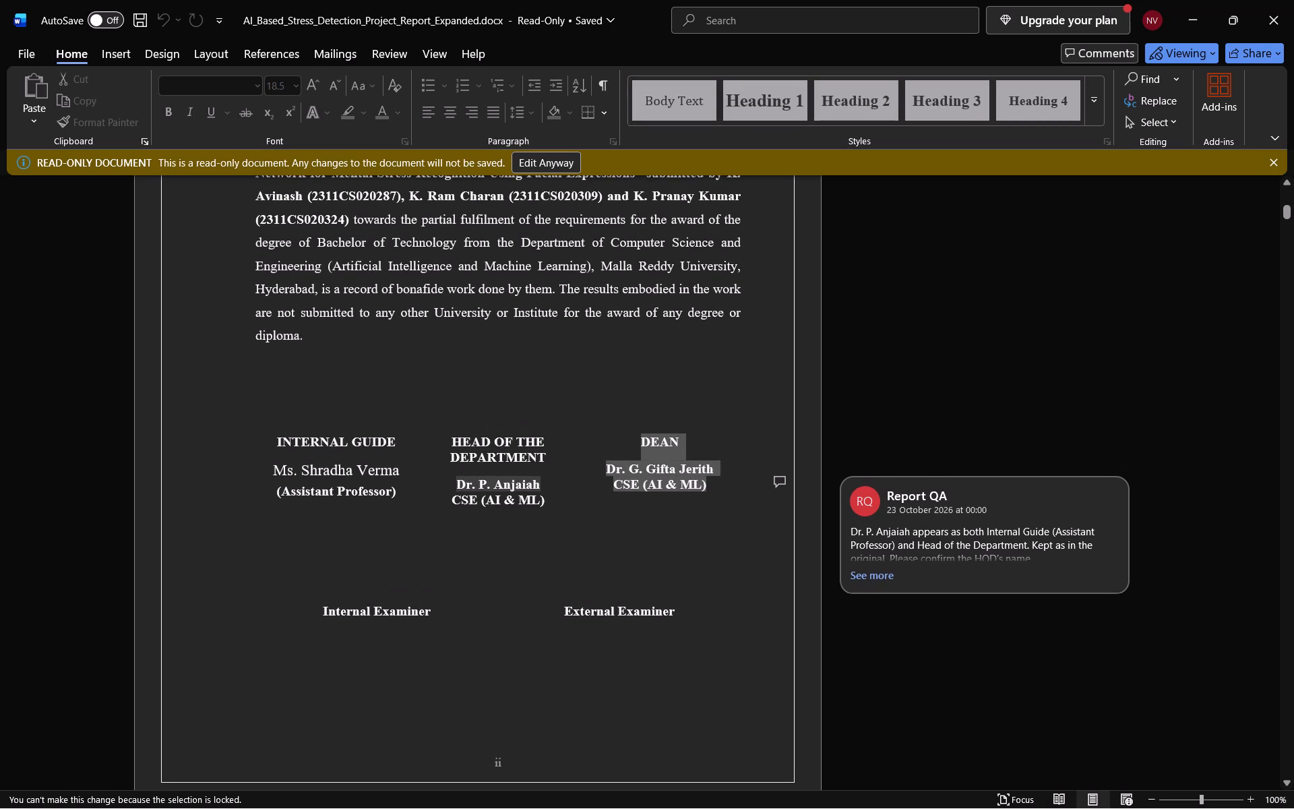
{"action": "left_click", "coordinate": [564, 156]}
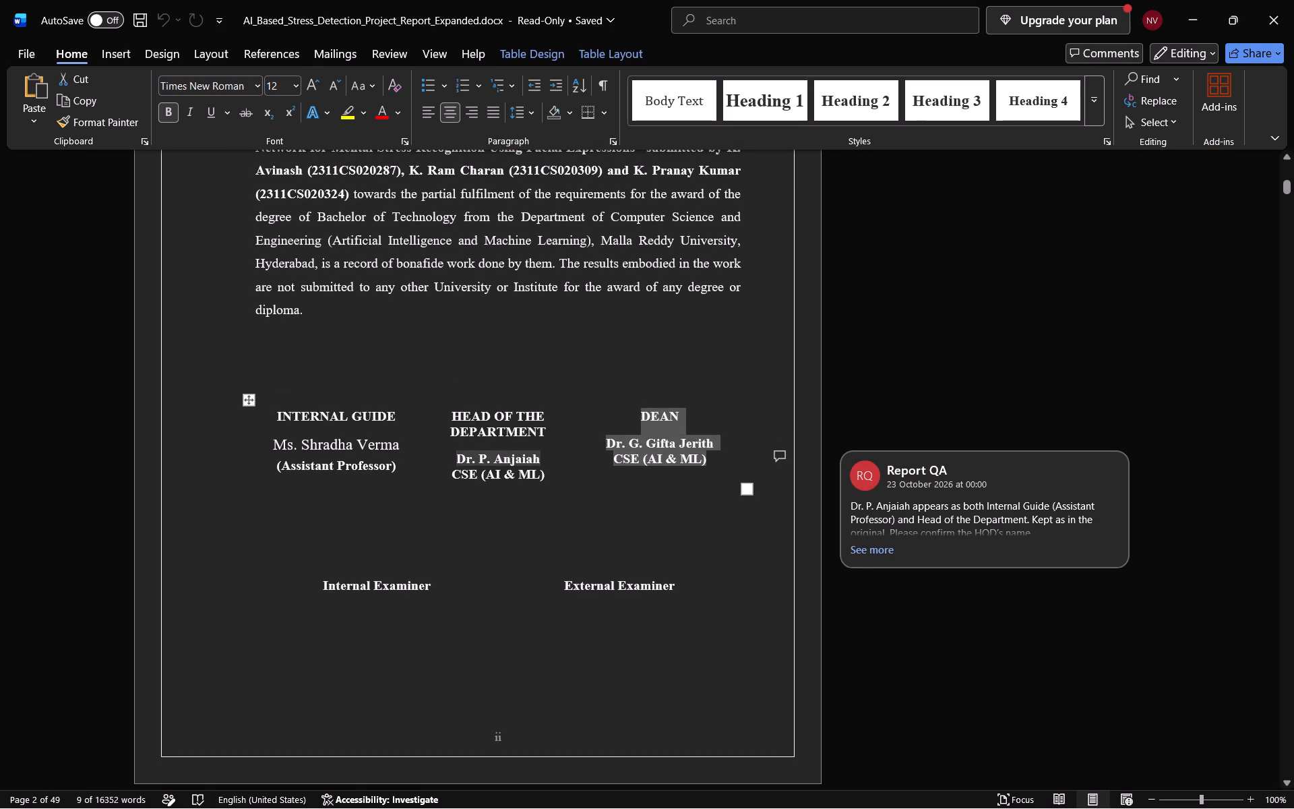
{"action": "key", "text": "BackSpace"}
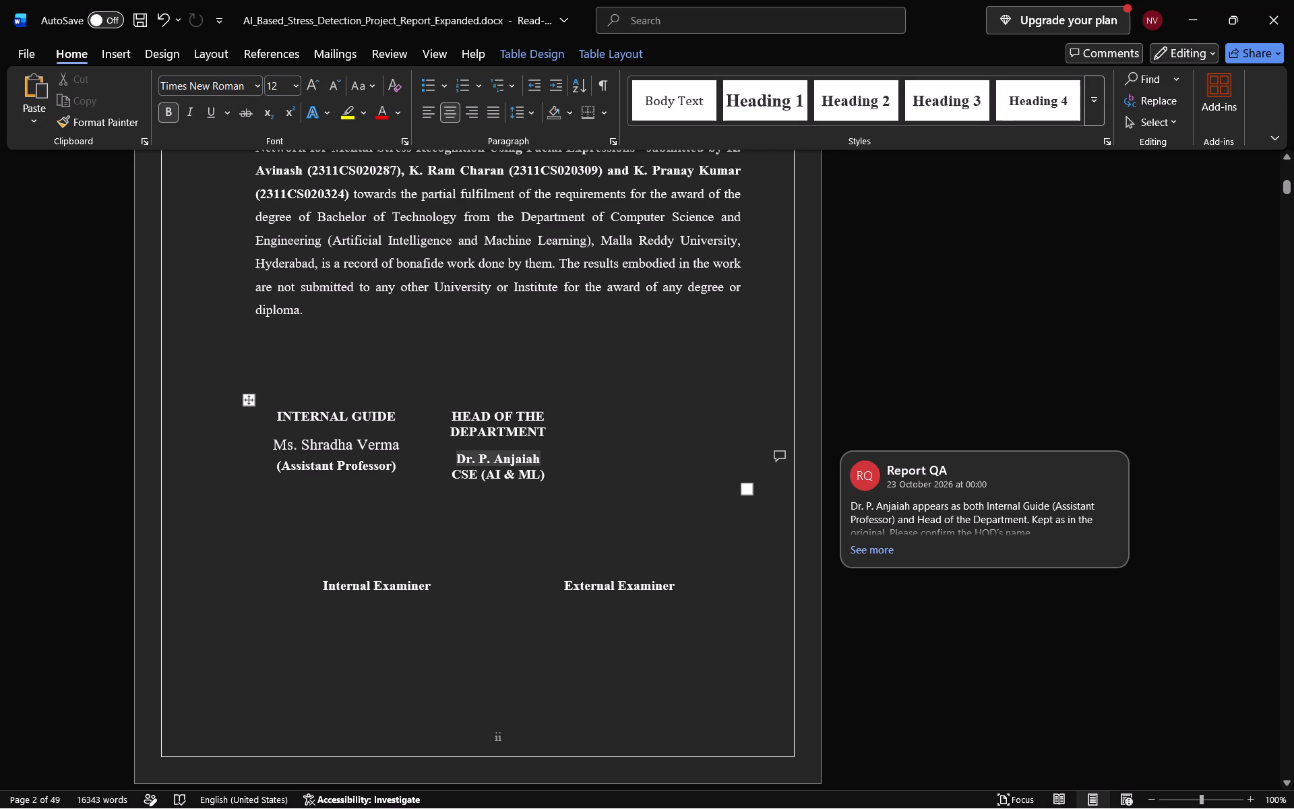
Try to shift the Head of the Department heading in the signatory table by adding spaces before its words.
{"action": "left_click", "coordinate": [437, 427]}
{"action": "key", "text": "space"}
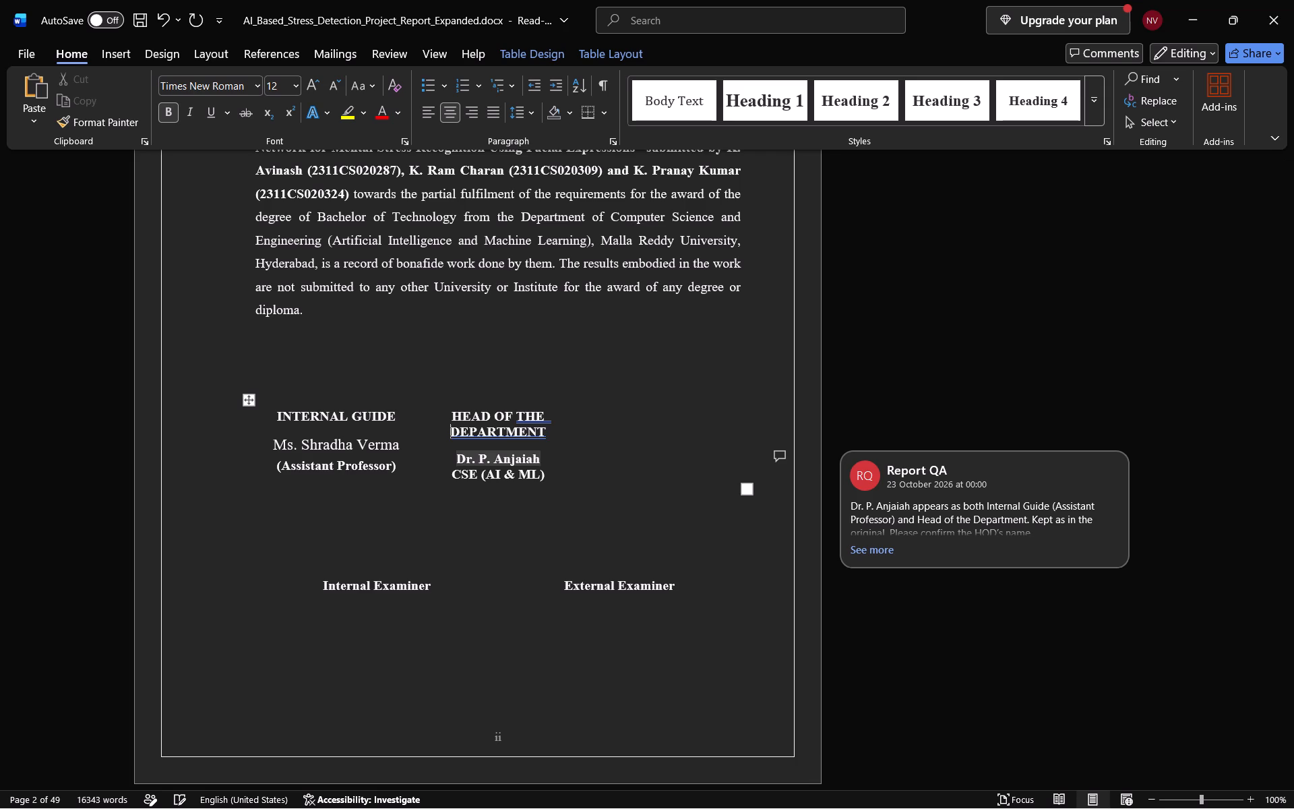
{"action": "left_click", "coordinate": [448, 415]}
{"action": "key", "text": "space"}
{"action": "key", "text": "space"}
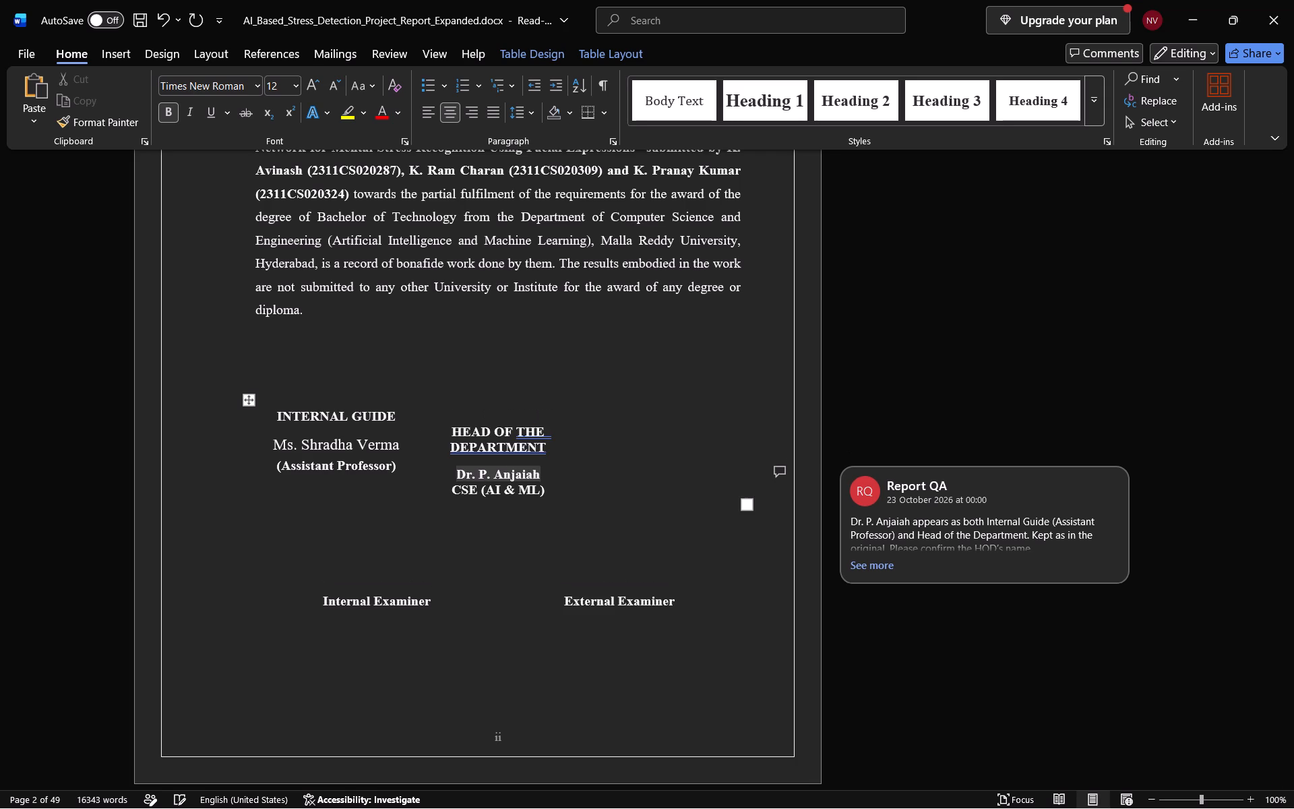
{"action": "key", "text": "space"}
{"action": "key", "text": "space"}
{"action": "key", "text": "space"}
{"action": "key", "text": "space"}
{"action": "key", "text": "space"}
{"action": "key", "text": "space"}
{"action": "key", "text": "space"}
Replace the Head of the Department heading in the signatory table with HOD.
{"action": "left_click_drag", "start_coordinate": [557, 447], "coordinate": [467, 420]}
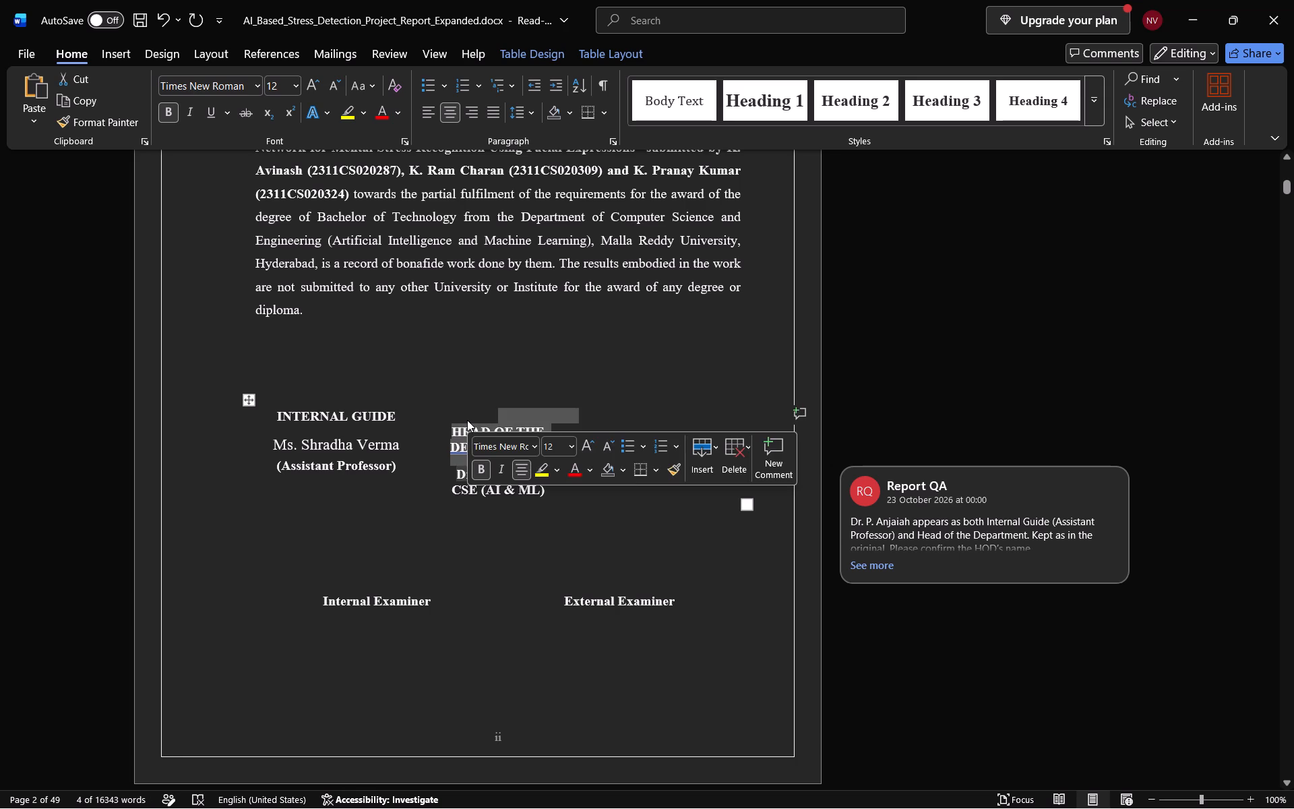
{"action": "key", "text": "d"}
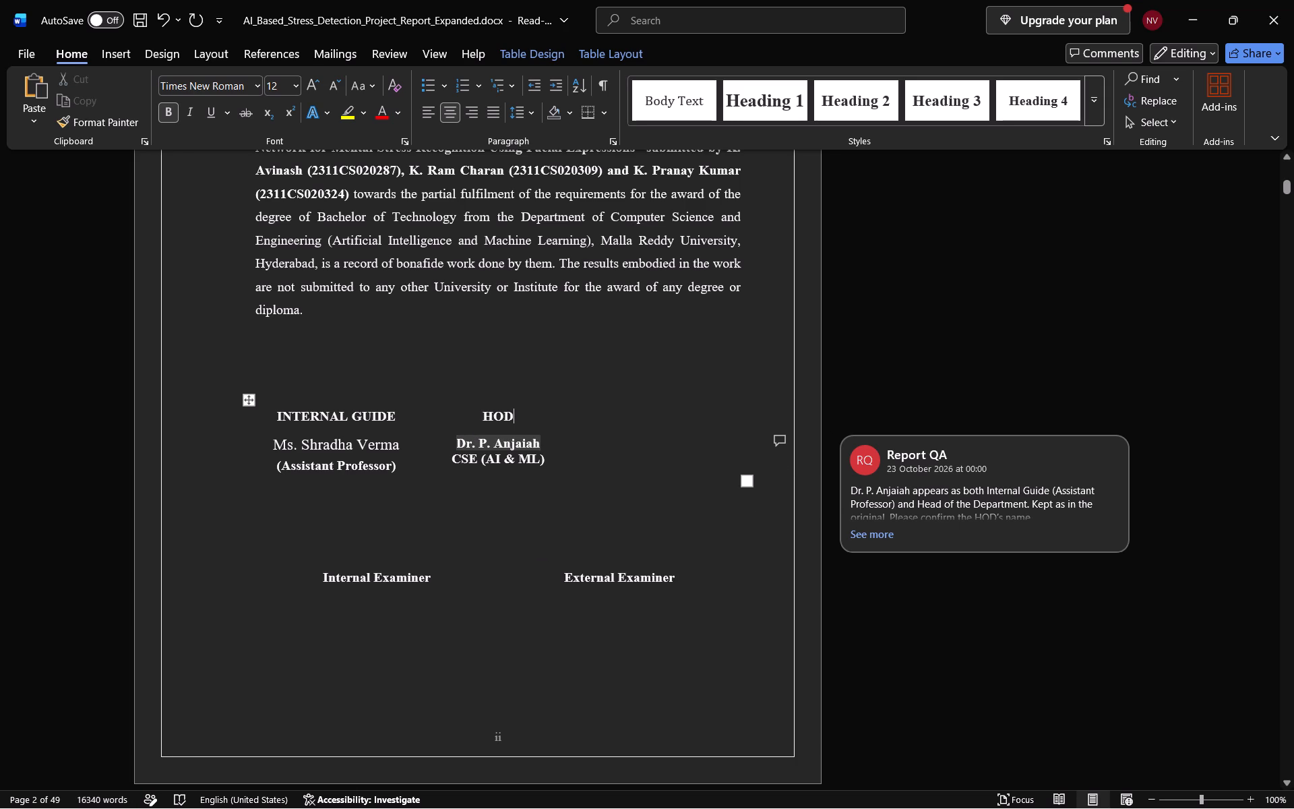
Insert spaces before the HOD heading to shift it within its signatory table cell.
{"action": "left_click", "coordinate": [480, 419]}
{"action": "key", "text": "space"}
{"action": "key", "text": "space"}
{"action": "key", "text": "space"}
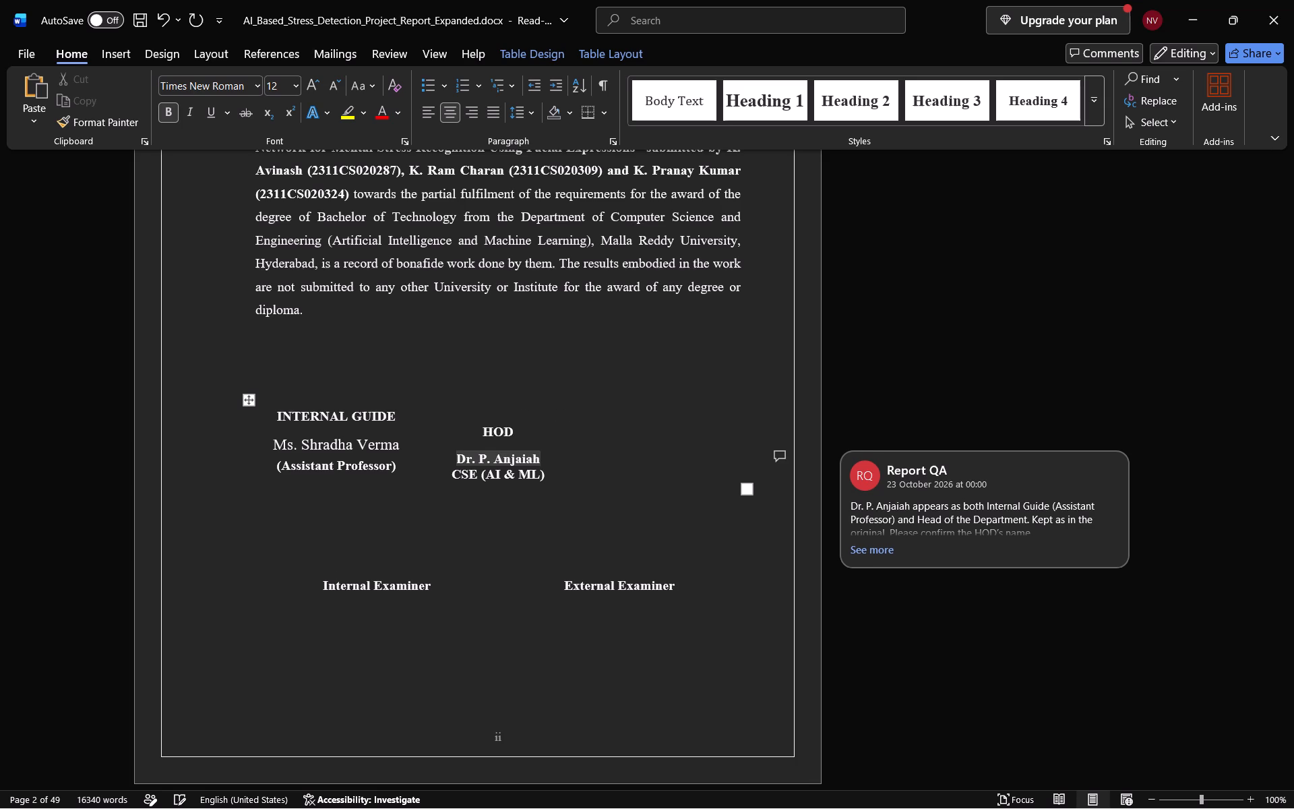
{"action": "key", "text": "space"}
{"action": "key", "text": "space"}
Remove the Report QA comment thread attached to the head of department's name.
{"action": "left_click", "coordinate": [939, 403]}
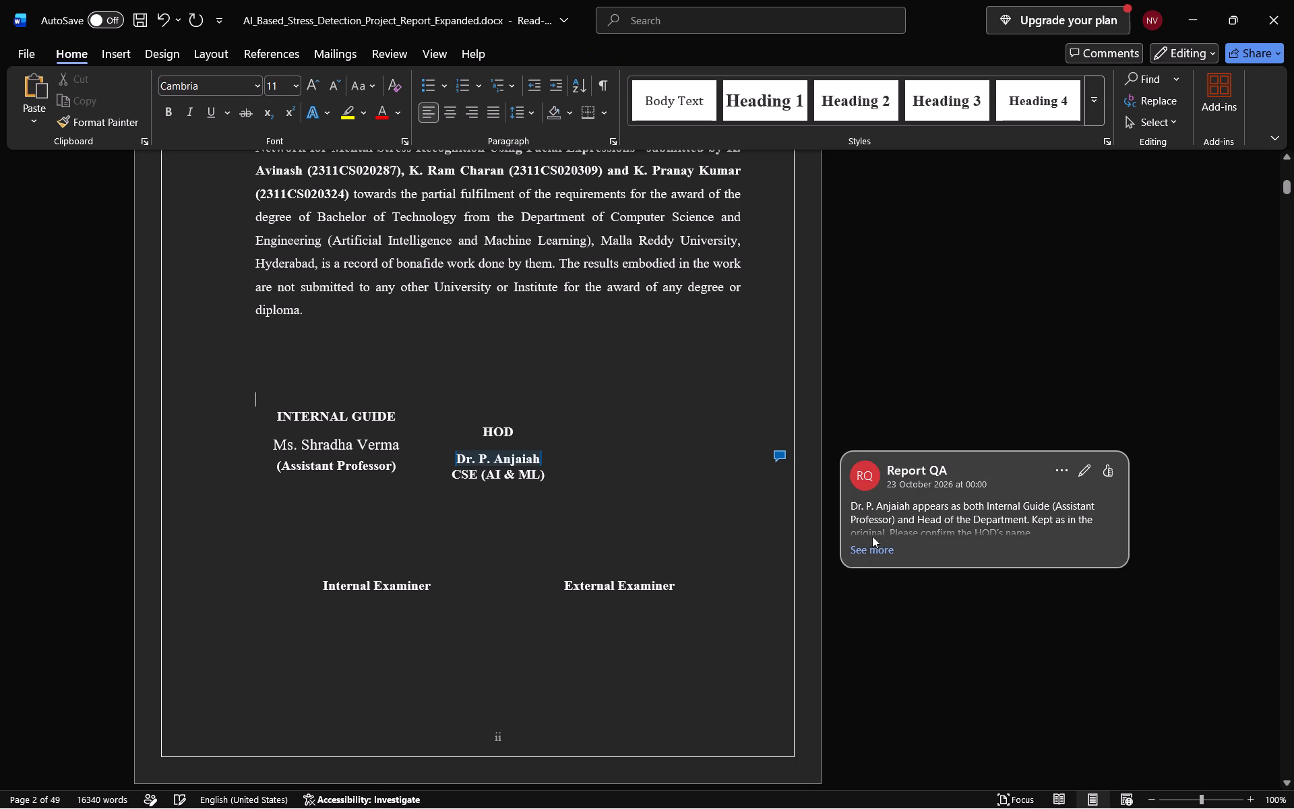
{"action": "left_click", "coordinate": [1063, 462]}
{"action": "left_click", "coordinate": [1080, 530]}
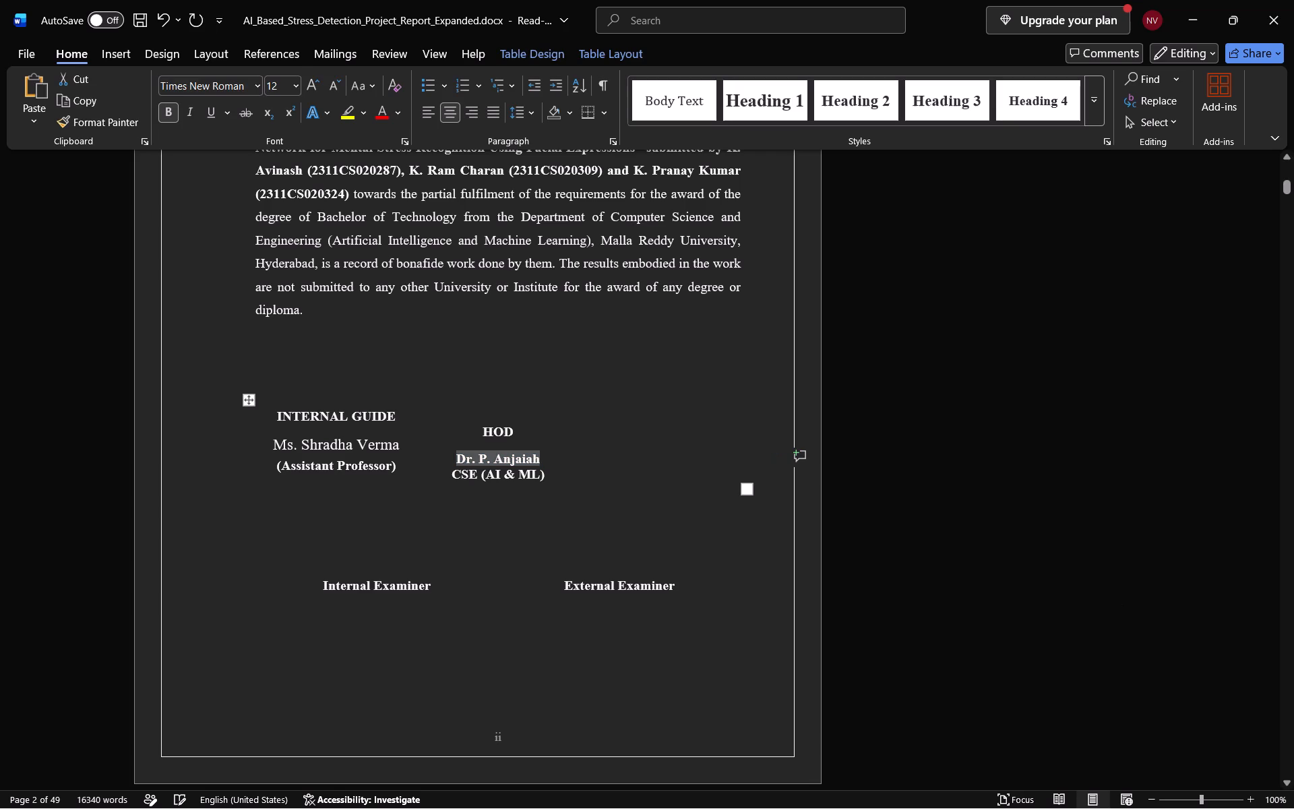
Replace the signatory name under HOD with the former Dean's name, including the Dr. title.
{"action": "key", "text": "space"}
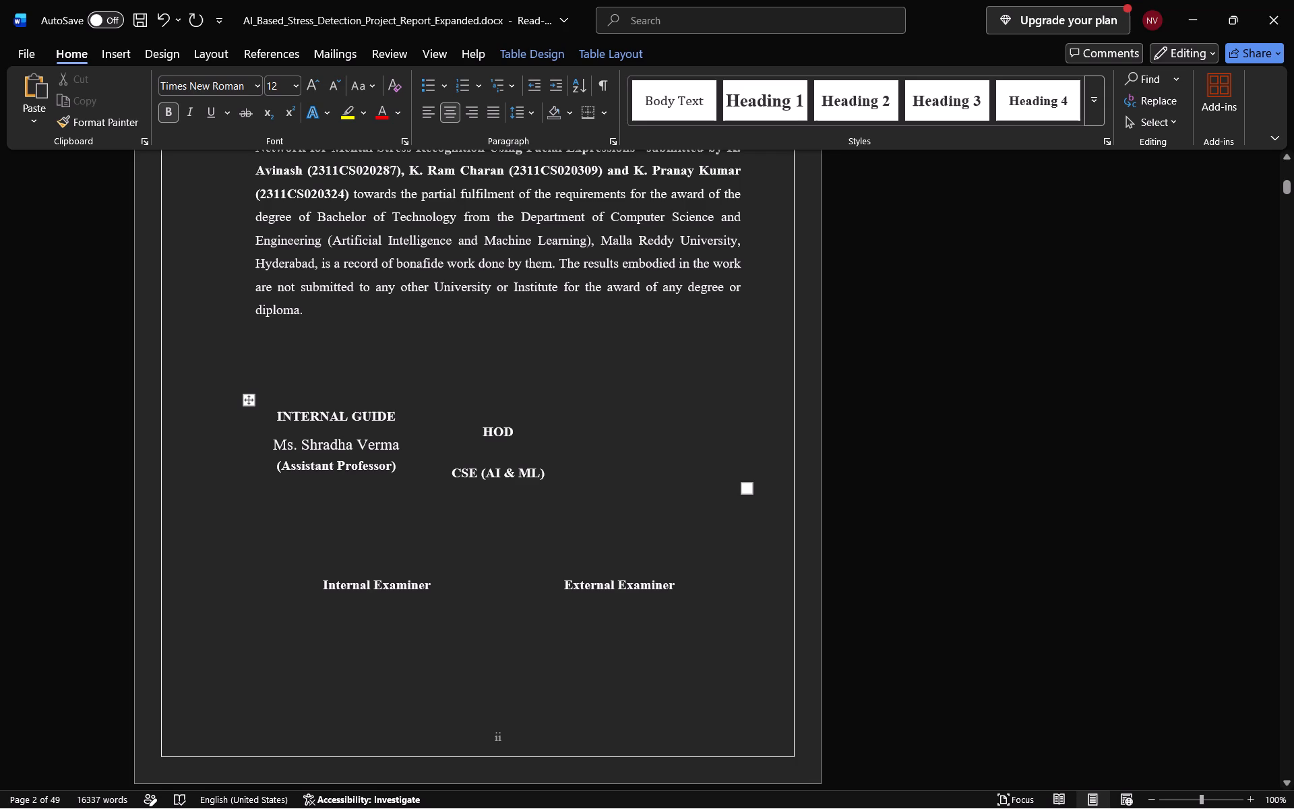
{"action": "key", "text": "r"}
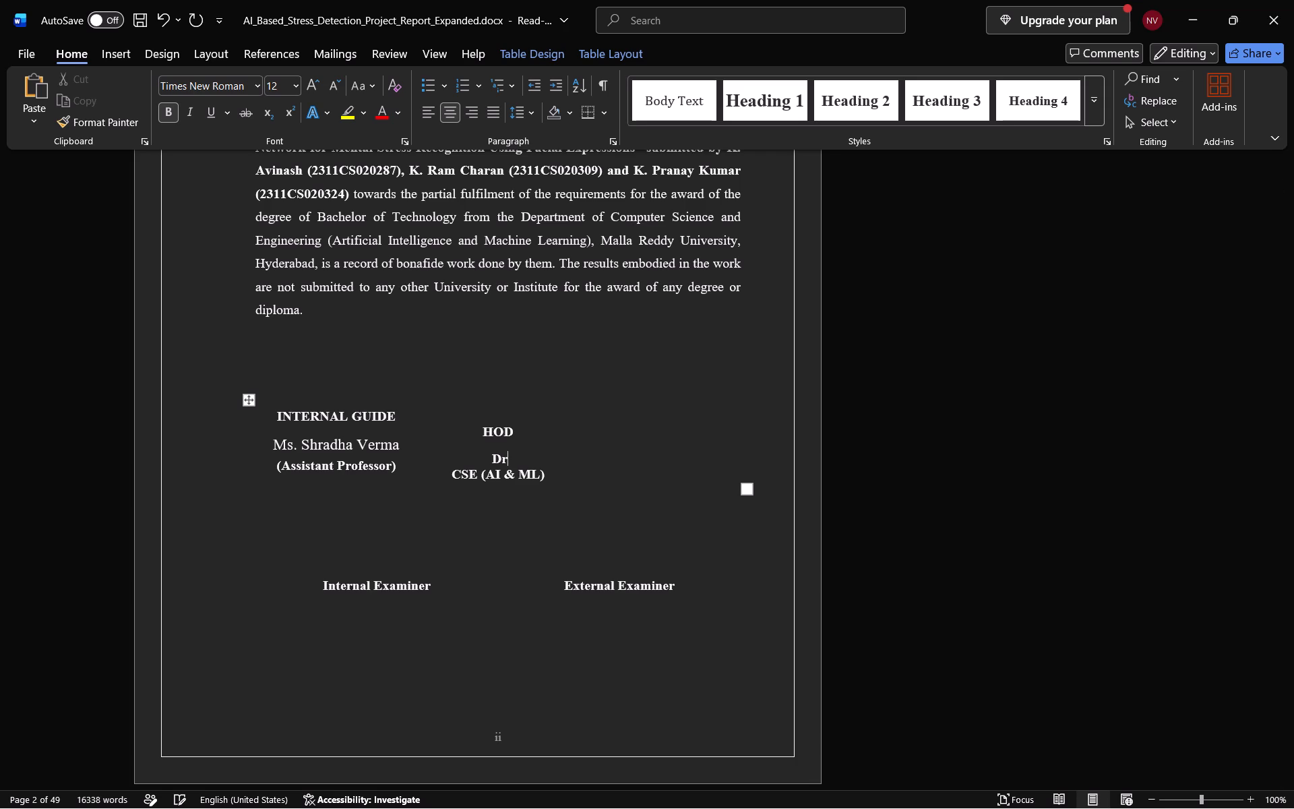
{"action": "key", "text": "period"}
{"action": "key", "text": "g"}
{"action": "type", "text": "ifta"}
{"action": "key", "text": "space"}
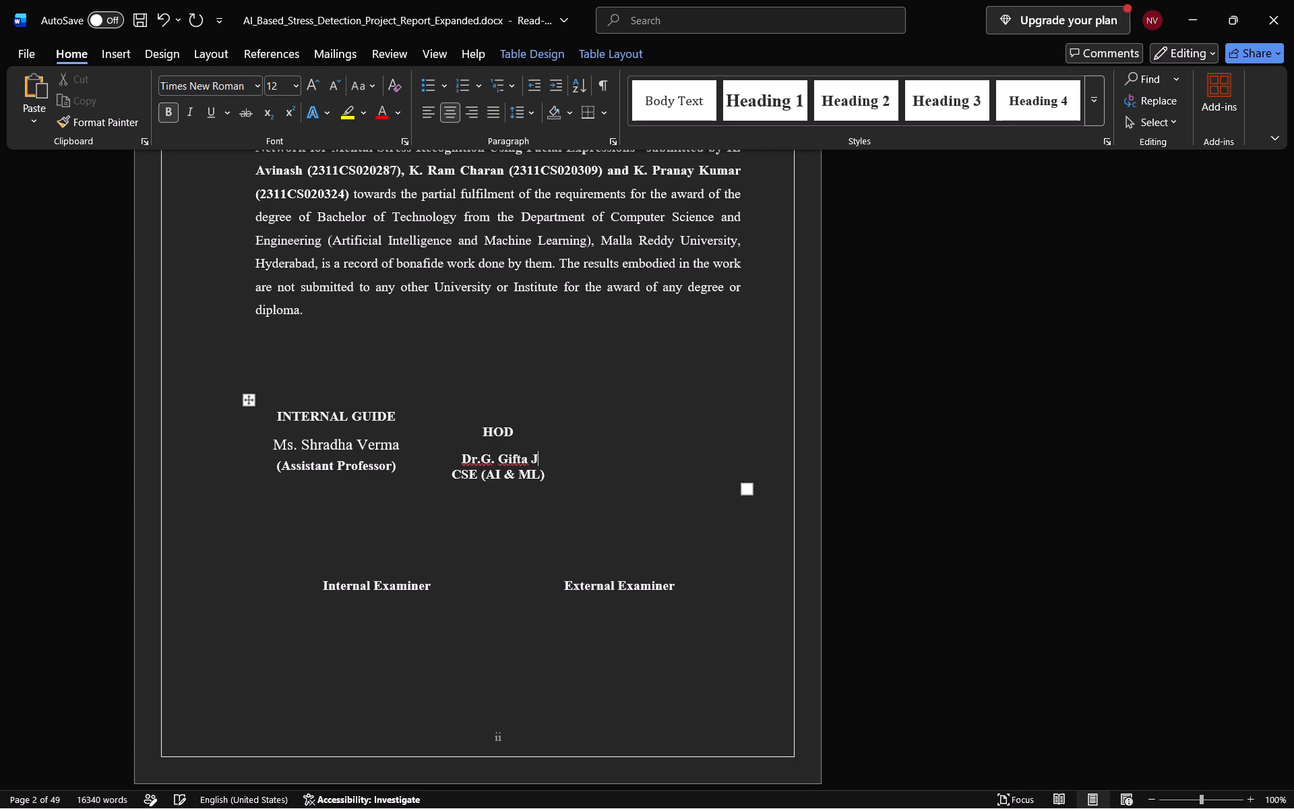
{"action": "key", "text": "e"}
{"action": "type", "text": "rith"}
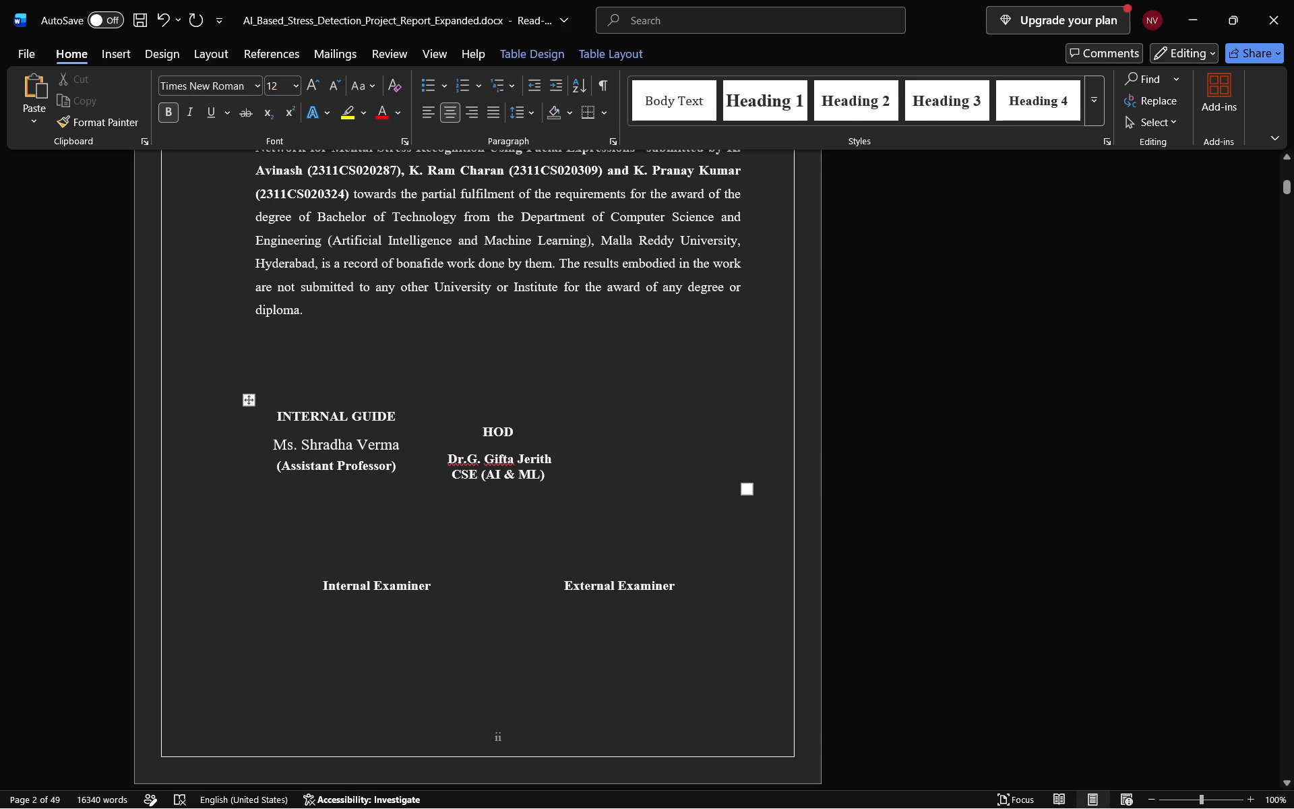
Widen the Internal Guide and HOD columns so the two blocks sit above Internal Examiner and External Examiner.
{"action": "left_click_drag", "start_coordinate": [416, 449], "coordinate": [507, 444]}
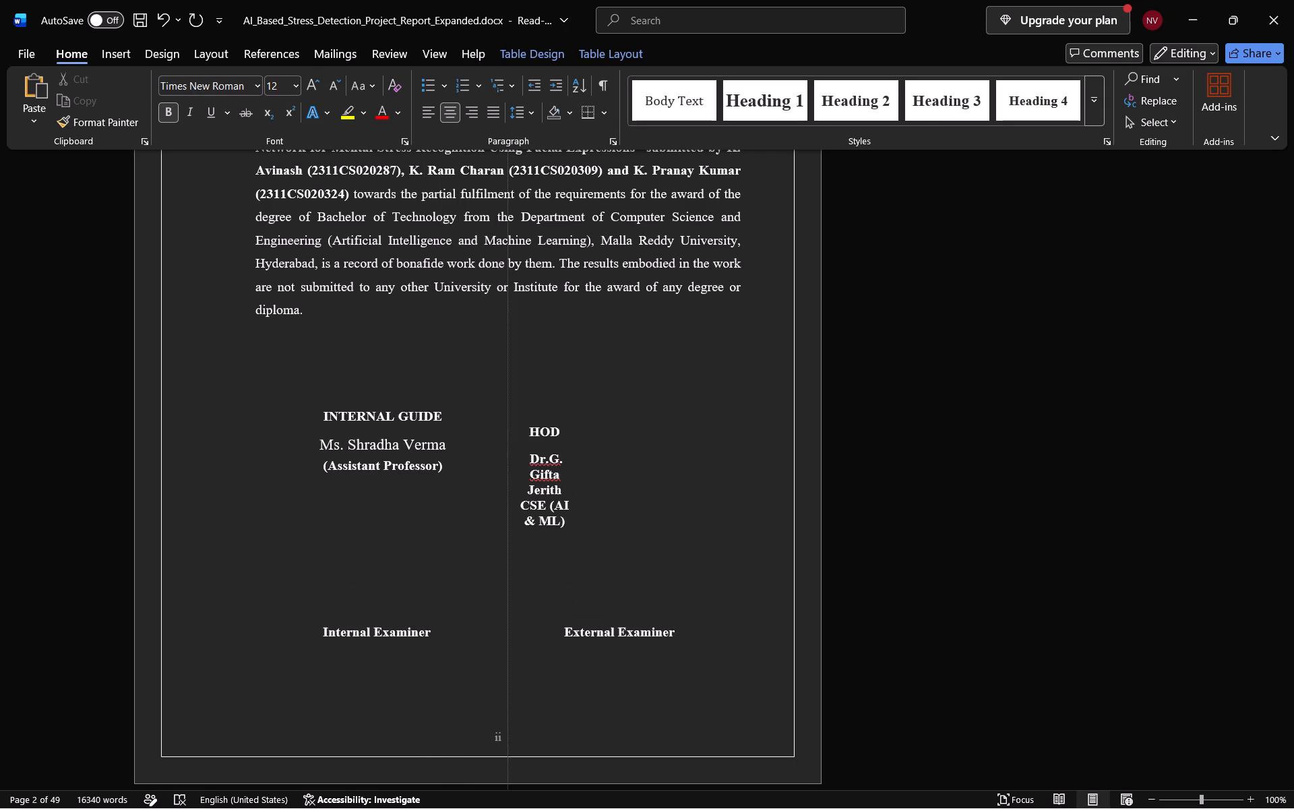
{"action": "left_click_drag", "start_coordinate": [507, 444], "coordinate": [508, 443]}
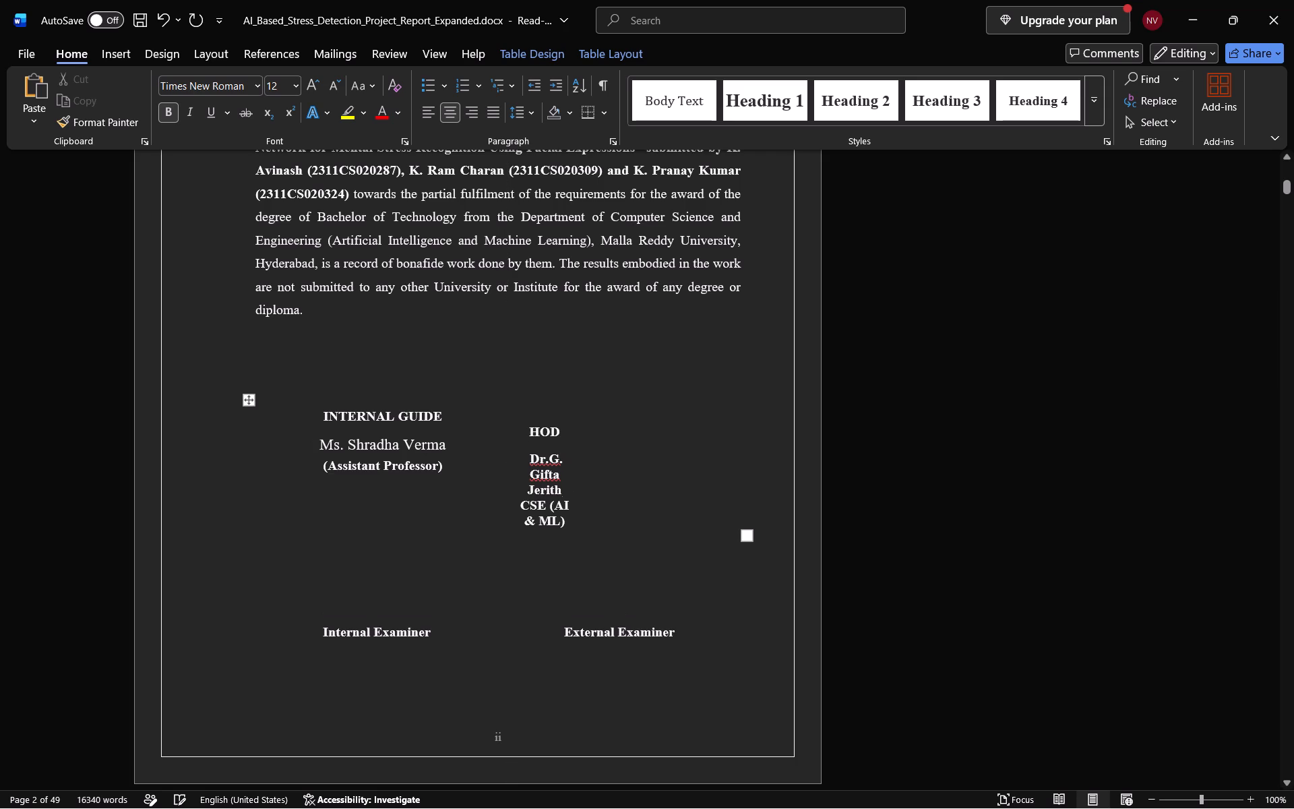
{"action": "left_click", "coordinate": [528, 431]}
{"action": "left_click_drag", "start_coordinate": [578, 473], "coordinate": [627, 473]}
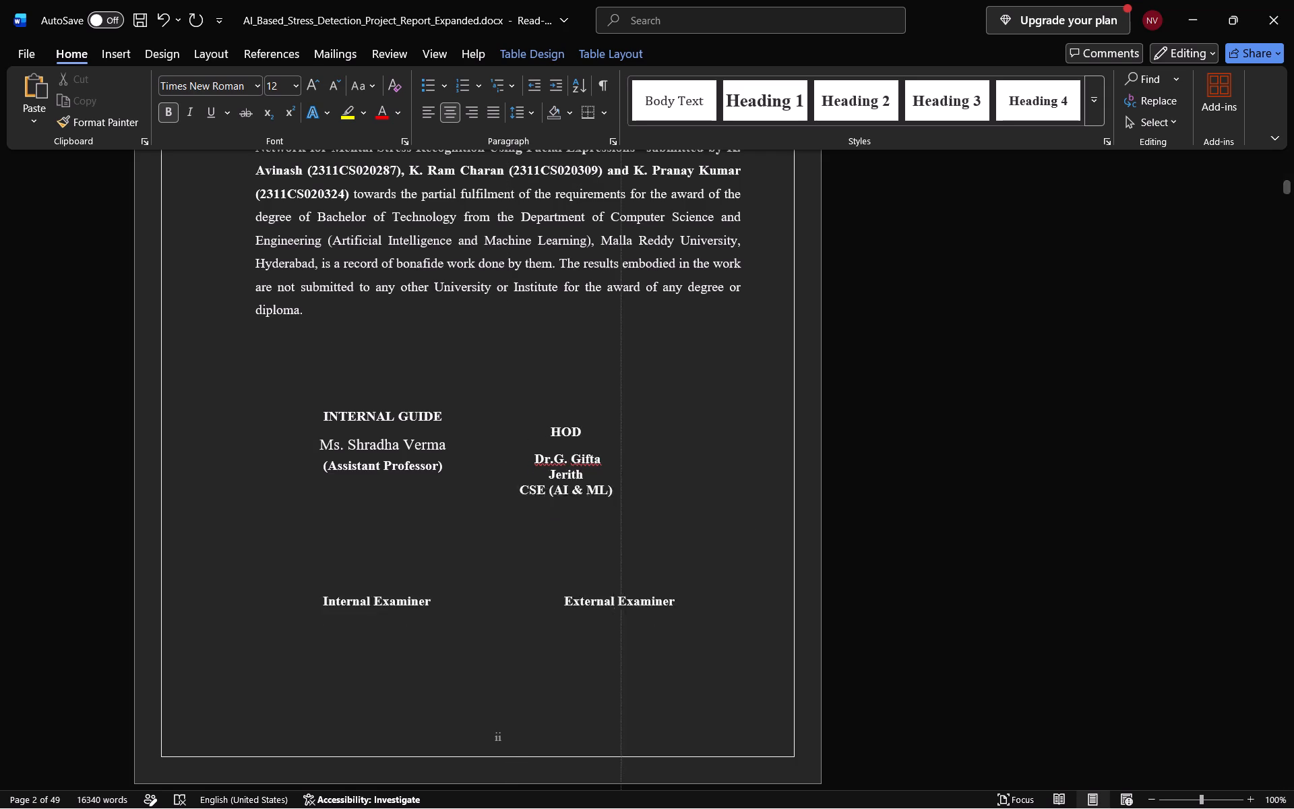
{"action": "left_click_drag", "start_coordinate": [627, 473], "coordinate": [725, 460]}
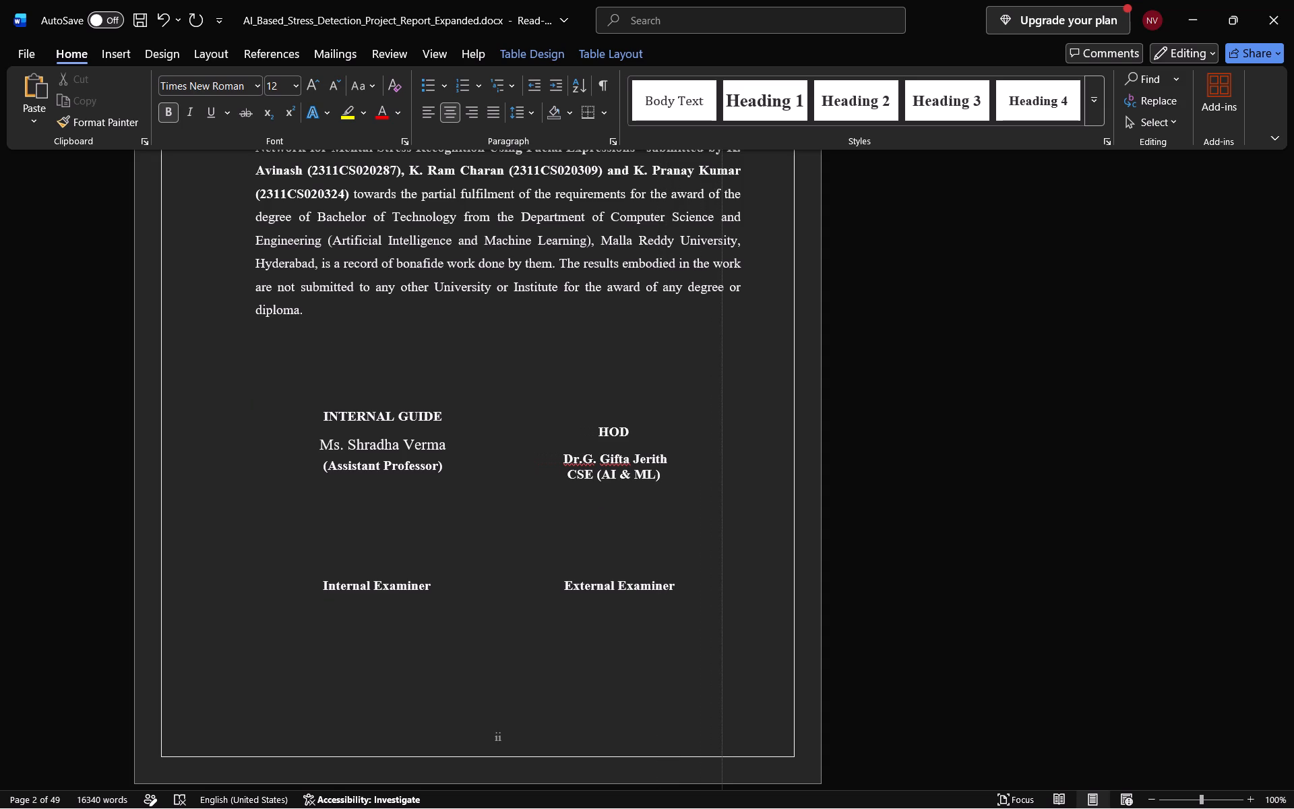
{"action": "left_click_drag", "start_coordinate": [725, 460], "coordinate": [729, 431]}
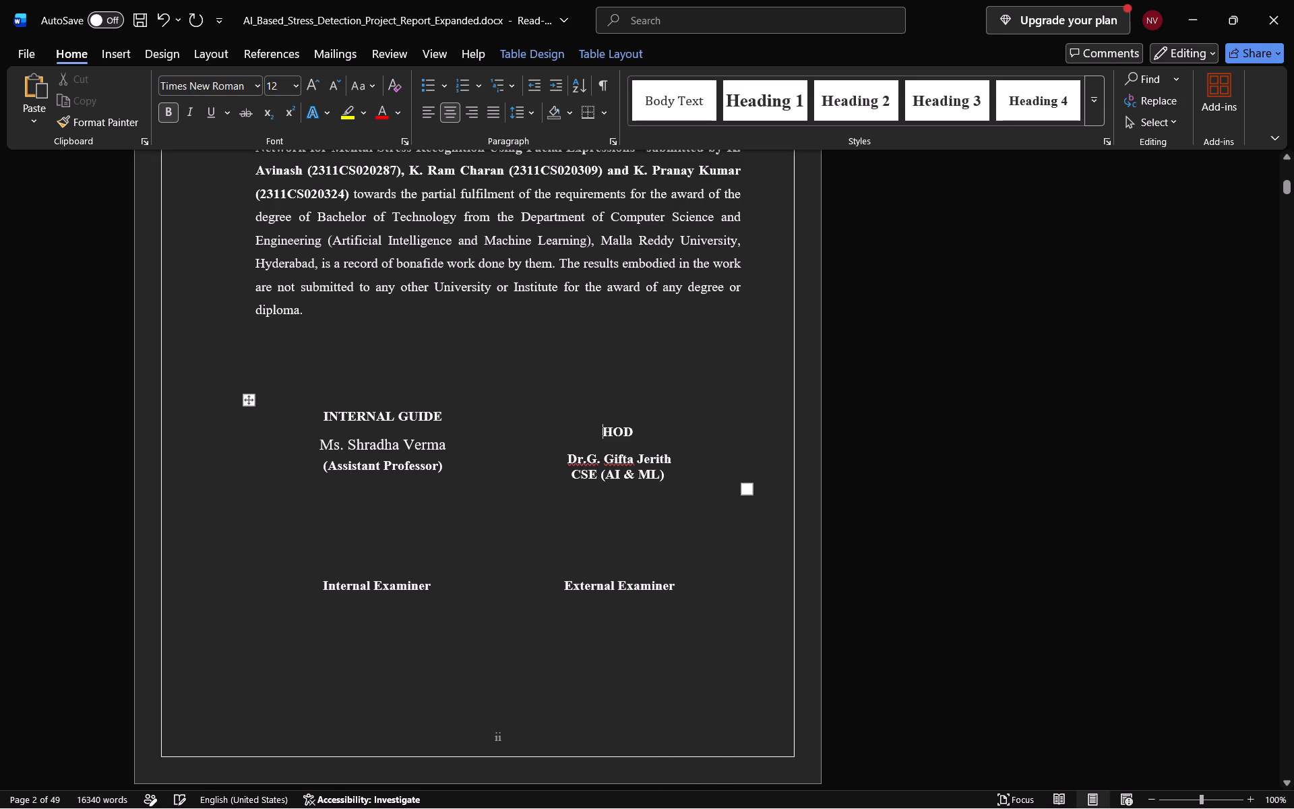
Delete the blank line and all padding spaces before the HOD heading, bringing it level with the Internal Guide heading at its cell's left edge.
{"action": "key", "text": "BackSpace"}
{"action": "key", "text": "BackSpace"}
{"action": "left_click_drag", "start_coordinate": [582, 407], "coordinate": [582, 409]}
{"action": "left_click_drag", "start_coordinate": [582, 409], "coordinate": [598, 389]}
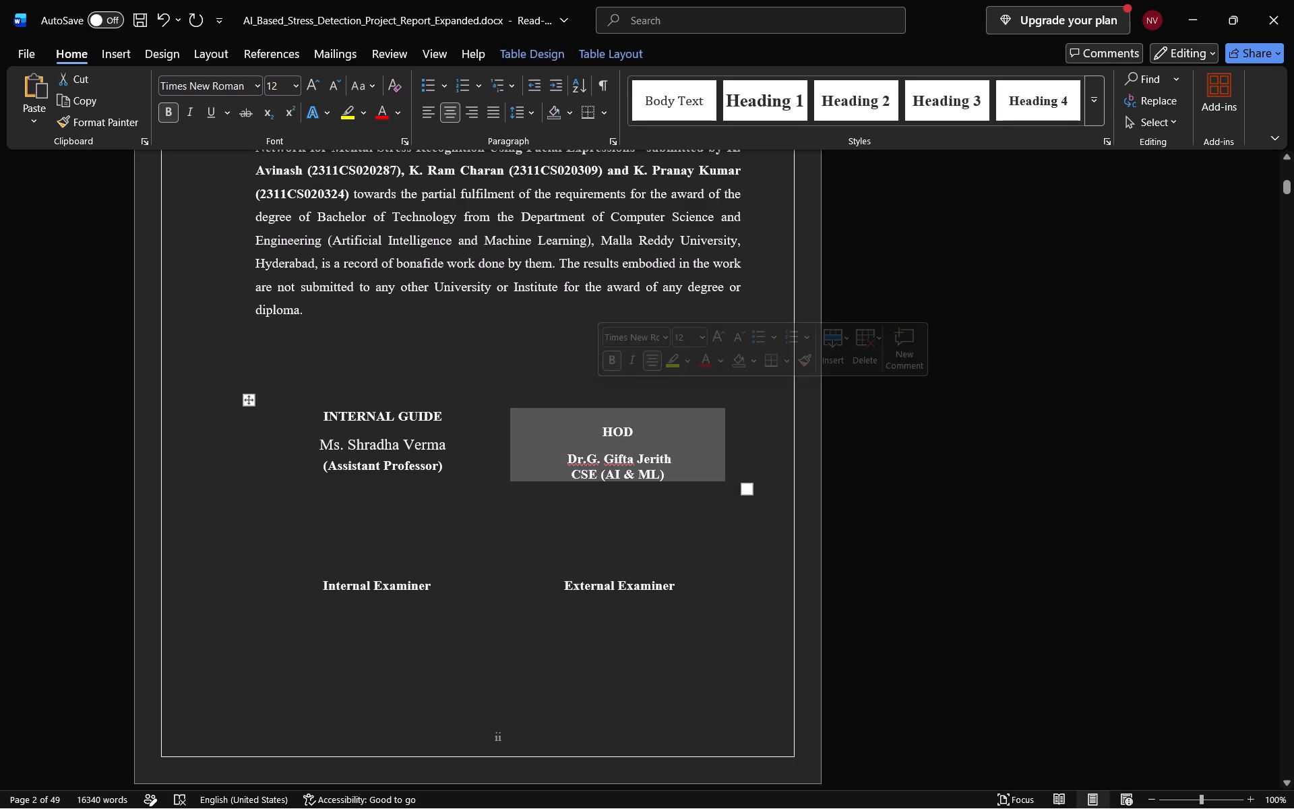
{"action": "left_click", "coordinate": [547, 388]}
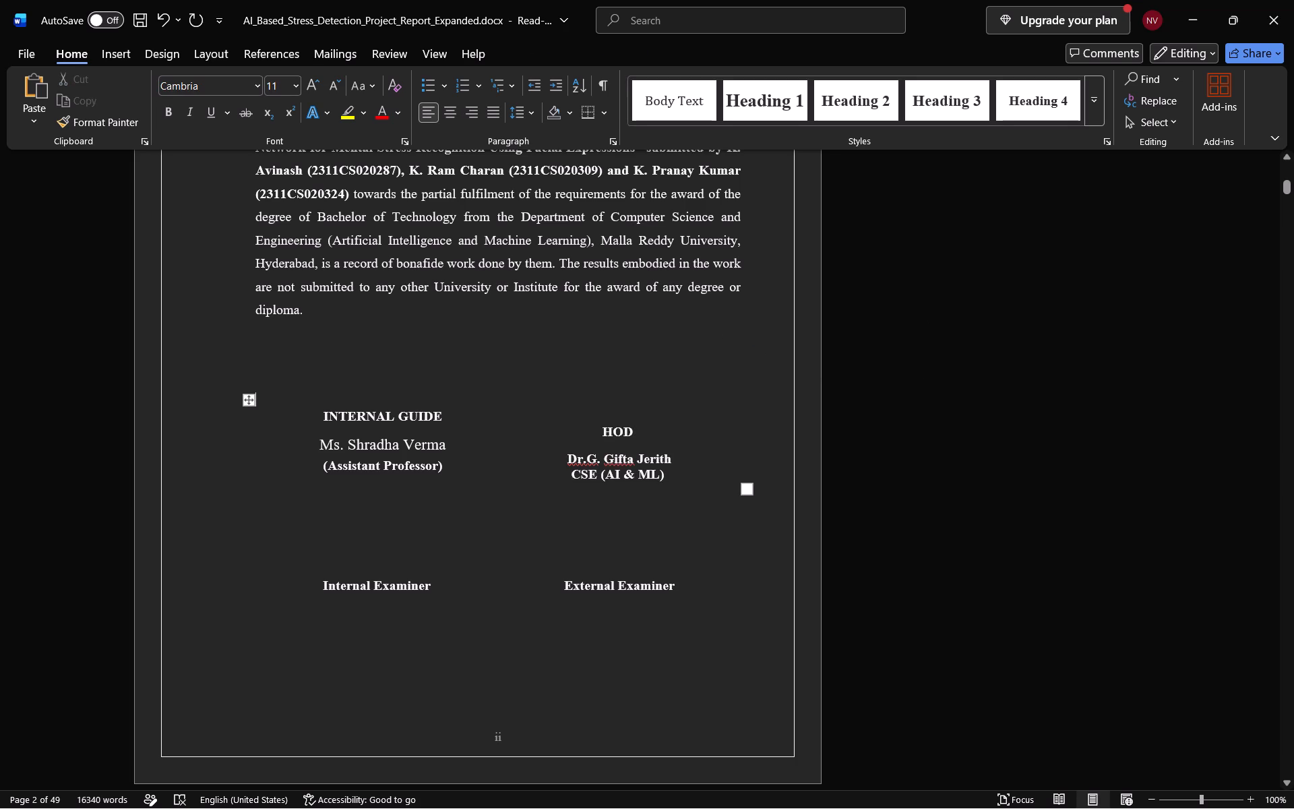
{"action": "left_click", "coordinate": [559, 427]}
{"action": "key", "text": "BackSpace"}
{"action": "key", "text": "BackSpace"}
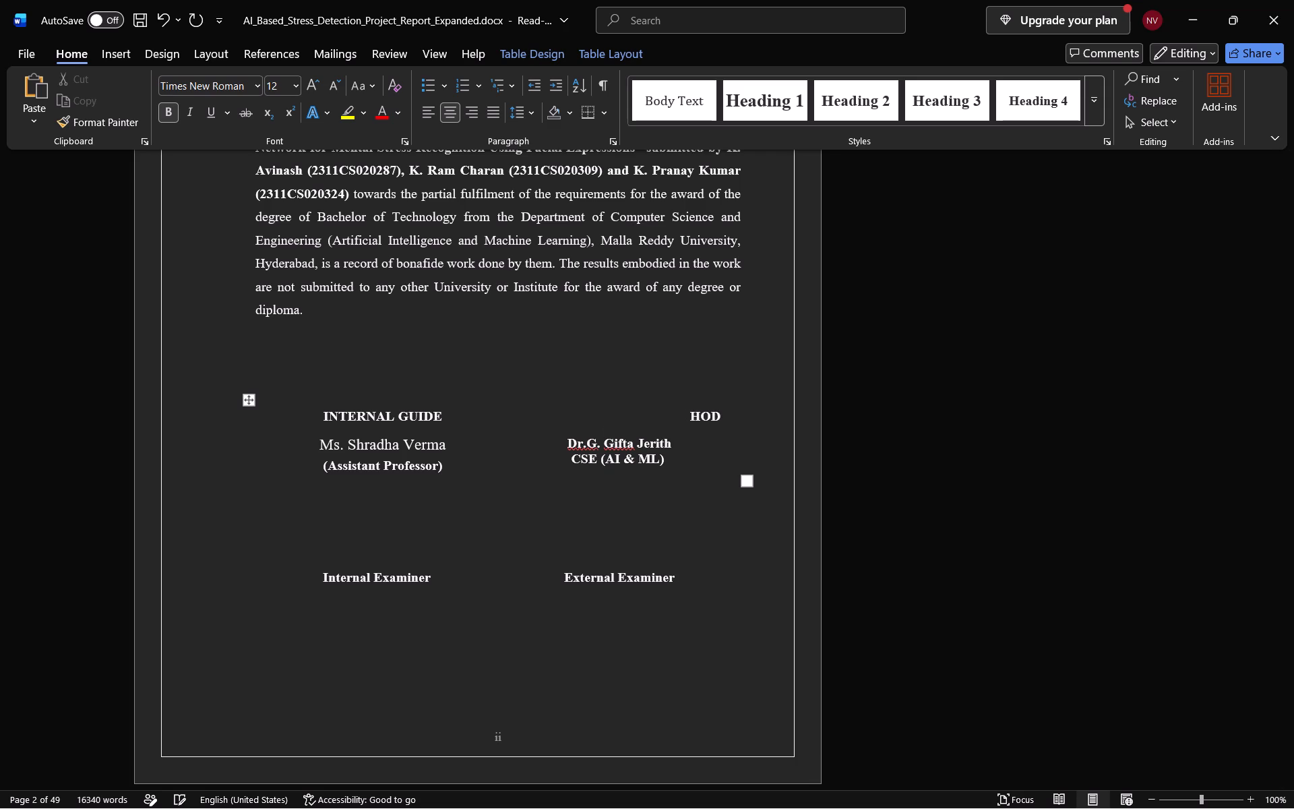
{"action": "key", "text": "BackSpace"}
{"action": "key", "text": "BackSpace"}
{"action": "key", "text": "BackSpace"}
{"action": "key", "text": "BackSpace"}
{"action": "key", "text": "BackSpace"}
{"action": "key", "text": "BackSpace"}
{"action": "key", "text": "BackSpace"}
{"action": "key", "text": "BackSpace"}
{"action": "key", "text": "BackSpace"}
{"action": "key", "text": "BackSpace"}
{"action": "key", "text": "BackSpace"}
{"action": "key", "text": "BackSpace"}
{"action": "key", "text": "BackSpace"}
{"action": "key", "text": "BackSpace"}
{"action": "key", "text": "BackSpace"}
{"action": "key", "text": "BackSpace"}
{"action": "key", "text": "BackSpace"}
{"action": "key", "text": "BackSpace"}
{"action": "key", "text": "BackSpace"}
{"action": "key", "text": "BackSpace"}
{"action": "key", "text": "BackSpace"}
{"action": "key", "text": "BackSpace"}
{"action": "key", "text": "BackSpace"}
{"action": "key", "text": "BackSpace"}
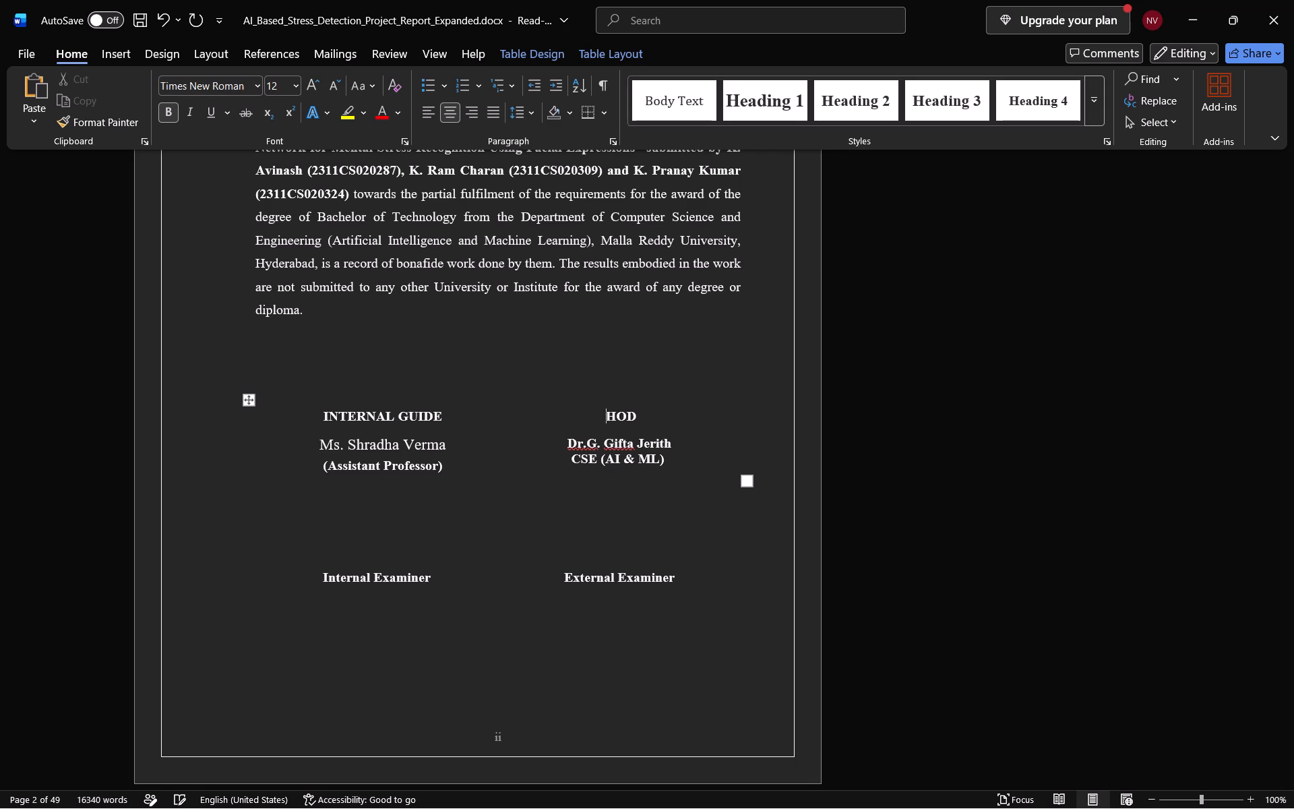
{"action": "key", "text": "BackSpace"}
{"action": "key", "text": "BackSpace"}
{"action": "key", "text": "BackSpace"}
{"action": "key", "text": "BackSpace"}
Insert spaces before the HOD heading until it sits centred above the signatory name in its cell.
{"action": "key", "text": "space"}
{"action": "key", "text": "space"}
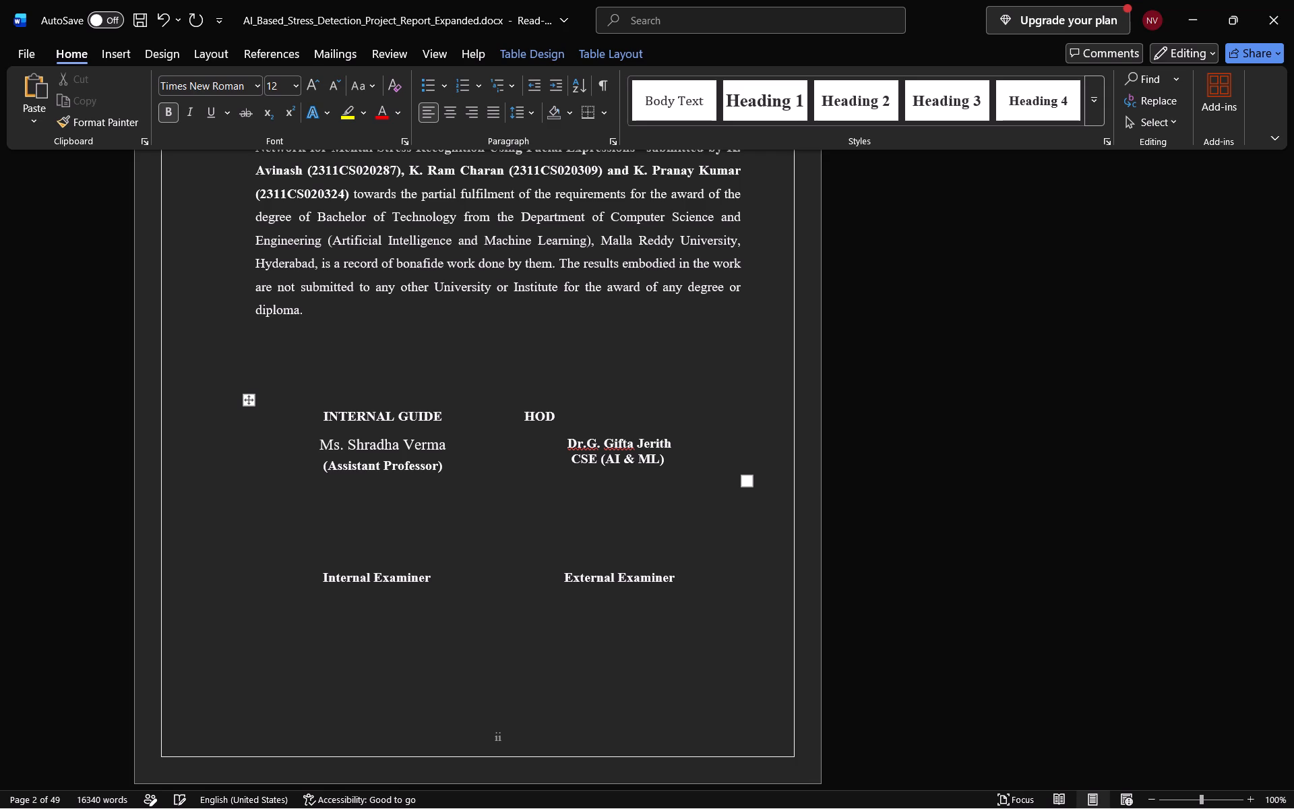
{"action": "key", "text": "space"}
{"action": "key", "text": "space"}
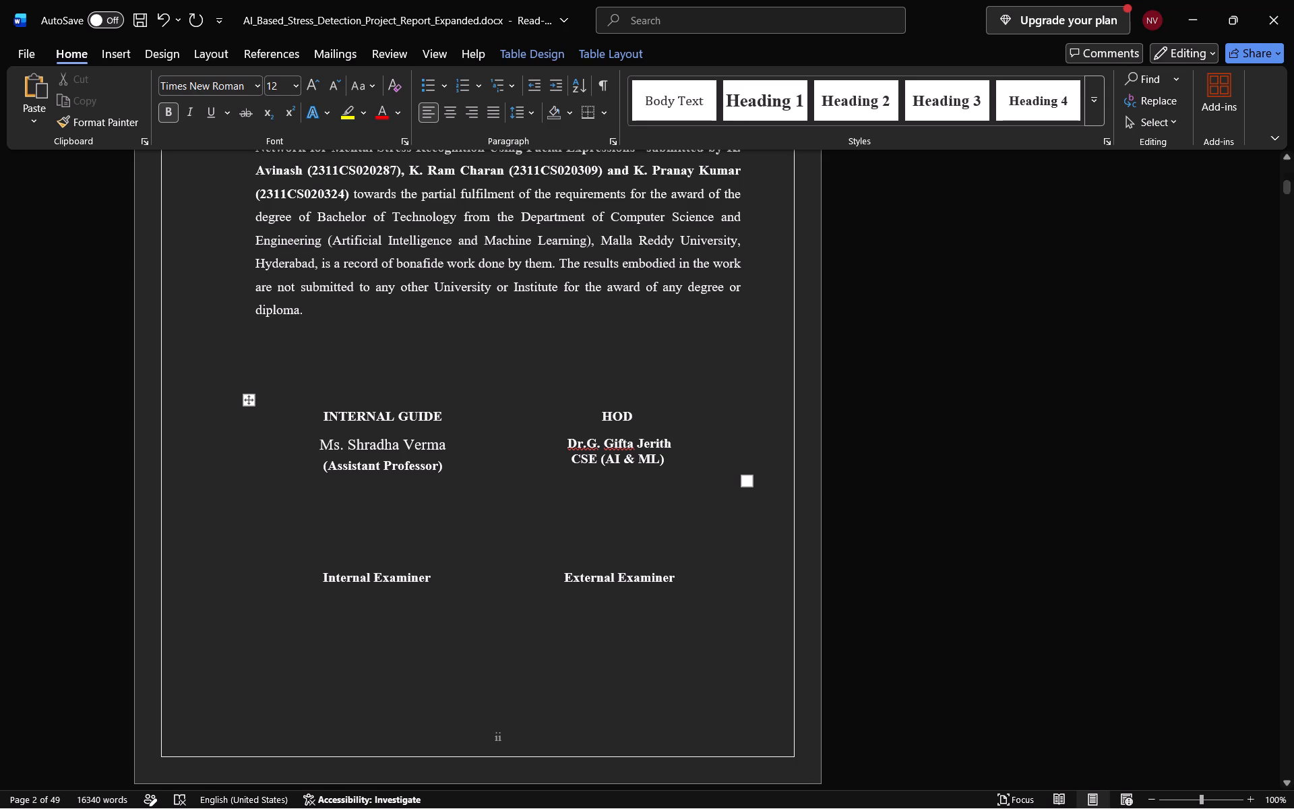
{"action": "left_click", "coordinate": [469, 595]}
Review the Declaration and Acknowledgement pages, including the Report QA comments on the Head of Department and Dean paragraphs.
{"action": "scroll", "coordinate": [591, 471], "scroll_direction": "down", "scroll_amount": 4}
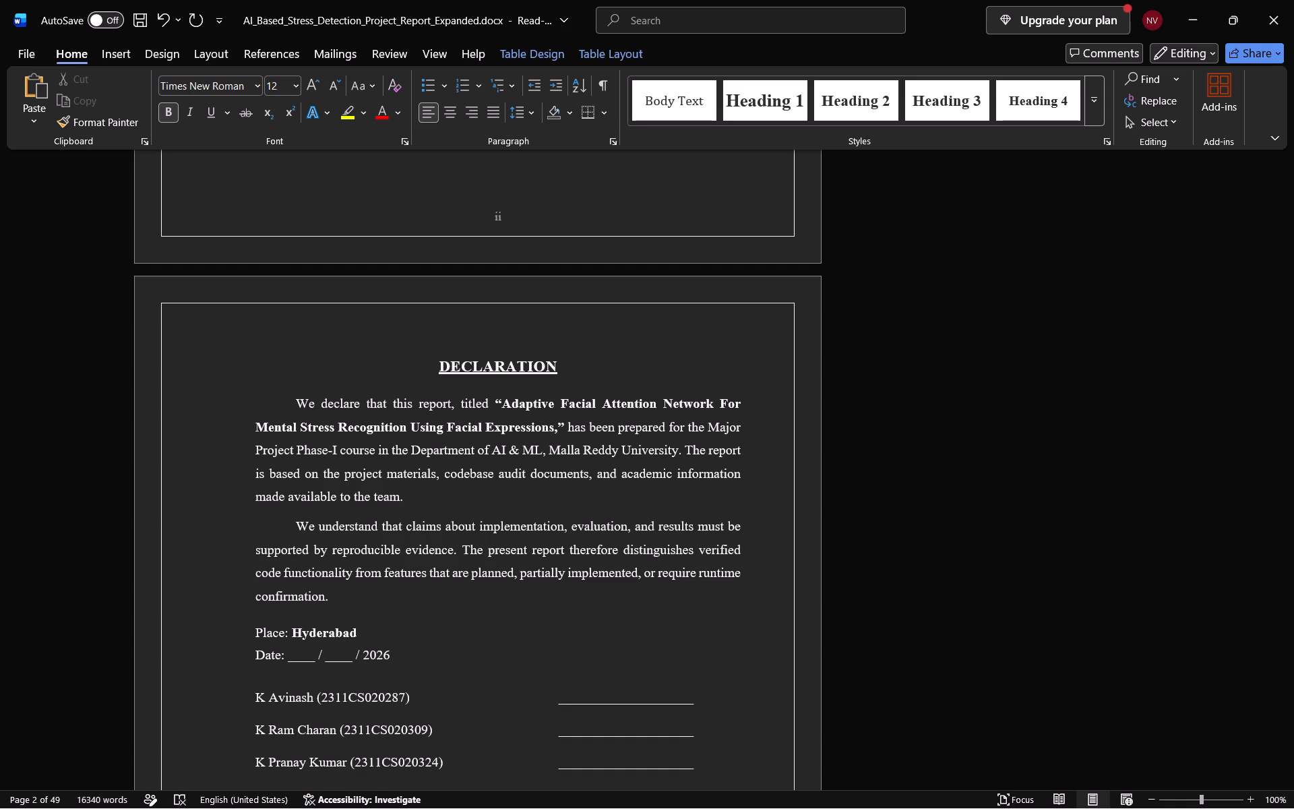
{"action": "scroll", "coordinate": [591, 471], "scroll_direction": "down", "scroll_amount": 1}
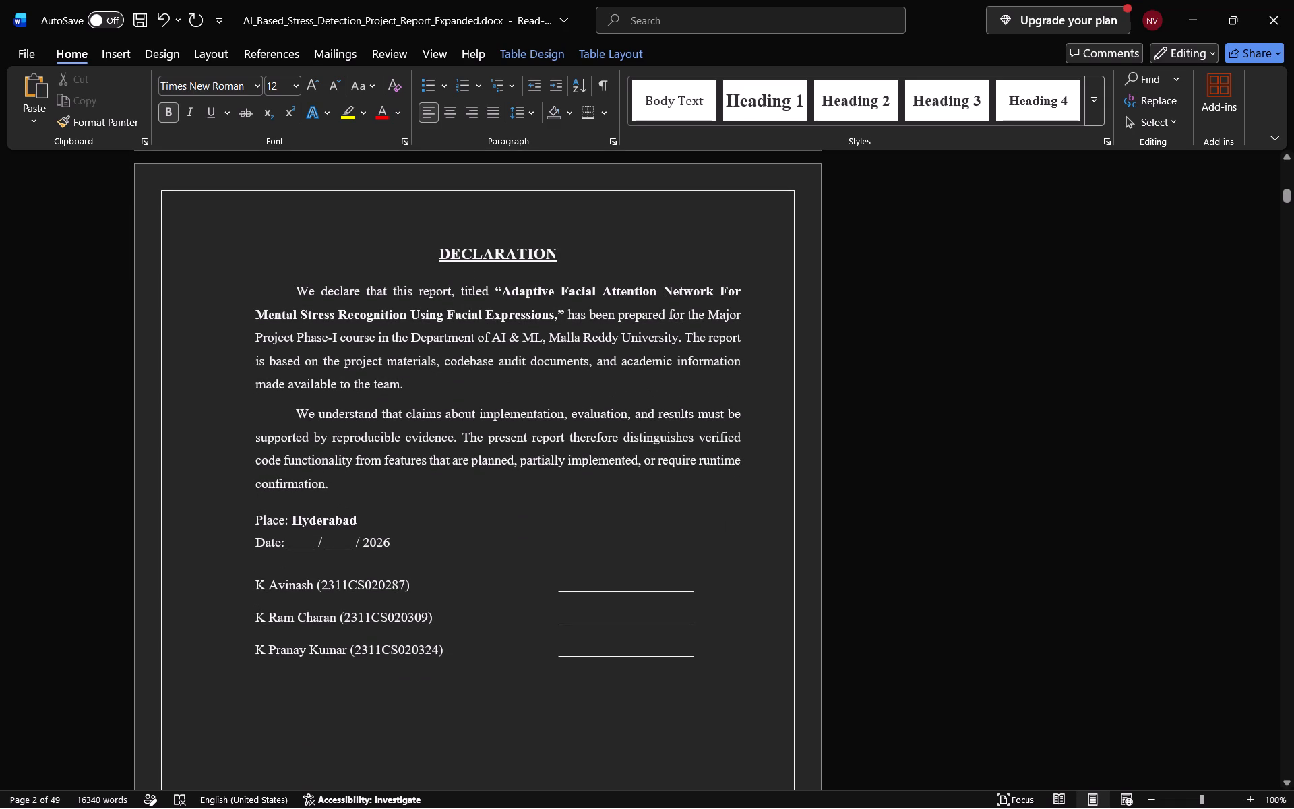
{"action": "scroll", "coordinate": [591, 471], "scroll_direction": "down", "scroll_amount": 1}
{"action": "scroll", "coordinate": [652, 594], "scroll_direction": "down", "scroll_amount": 2}
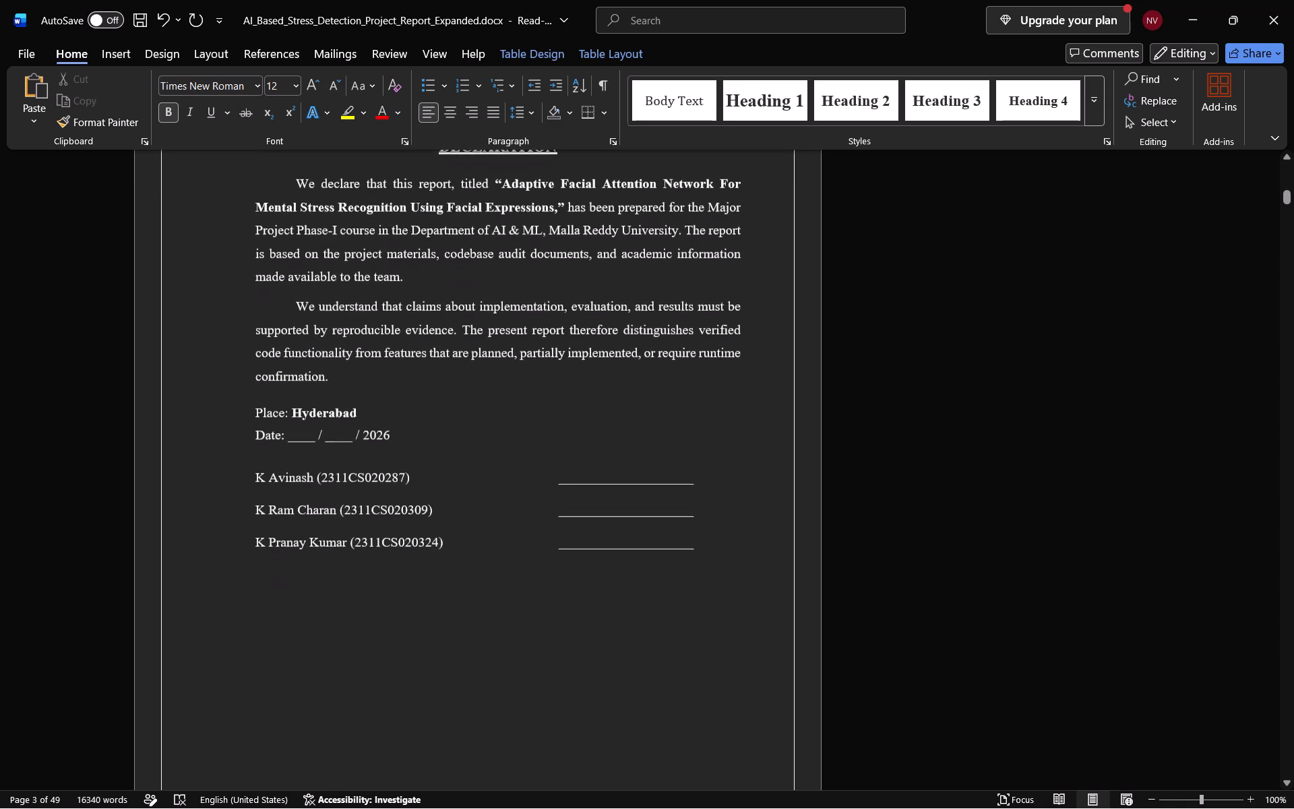
{"action": "scroll", "coordinate": [652, 594], "scroll_direction": "down", "scroll_amount": 7}
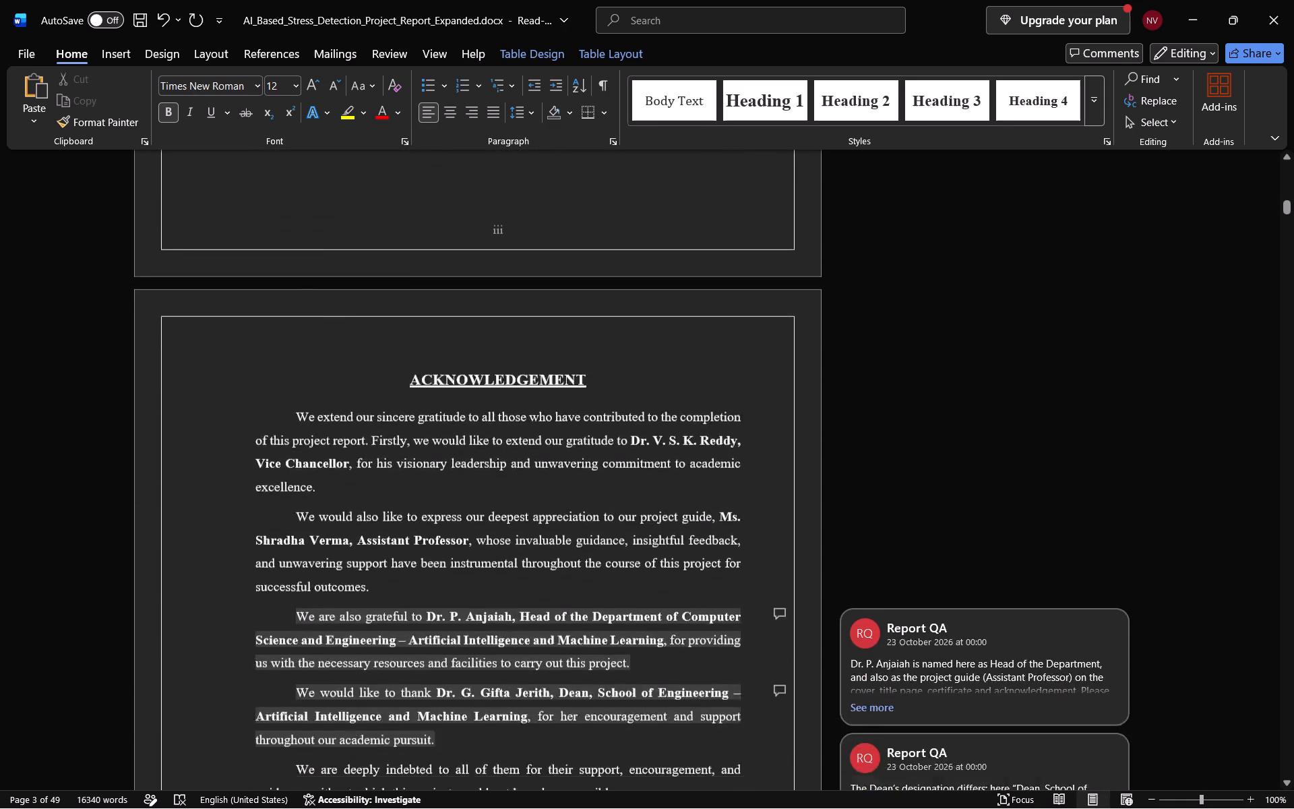
{"action": "scroll", "coordinate": [652, 594], "scroll_direction": "down", "scroll_amount": 1}
{"action": "scroll", "coordinate": [652, 594], "scroll_direction": "right", "scroll_amount": 1}
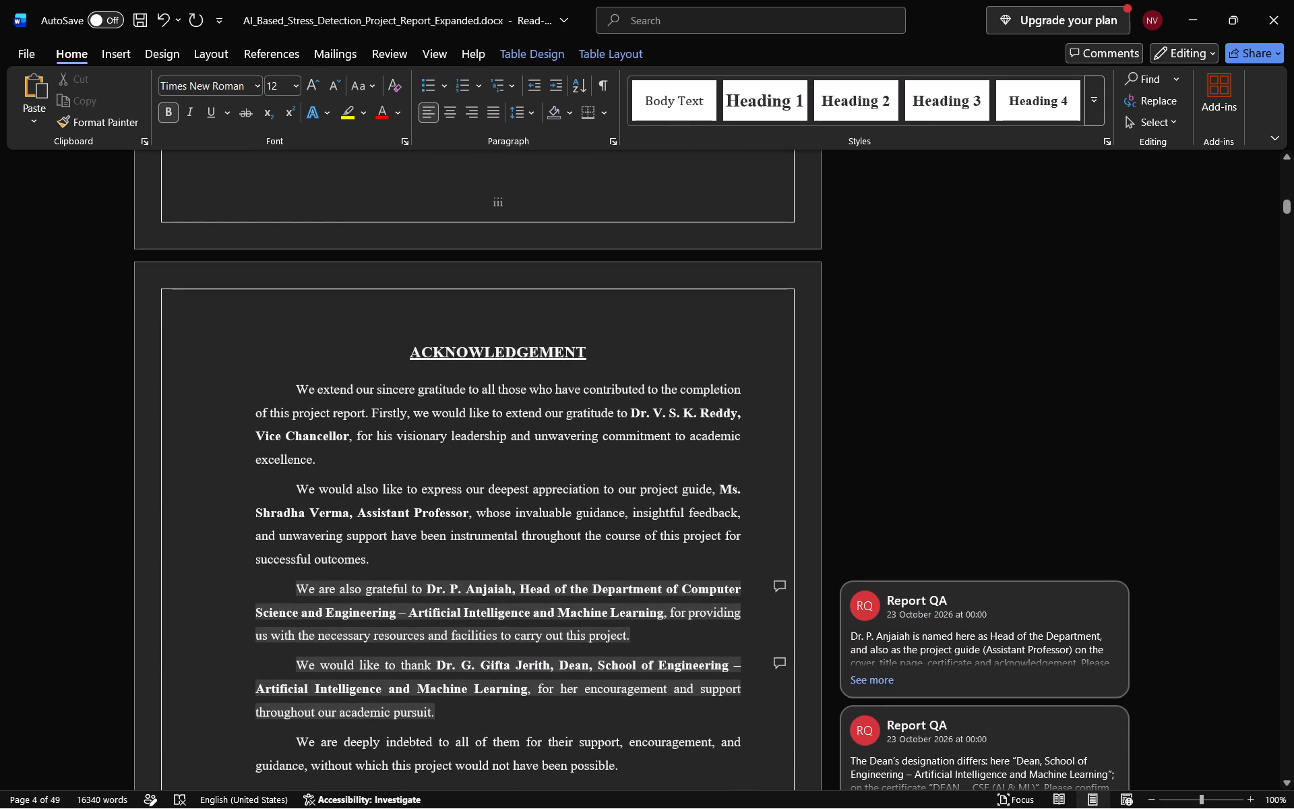
{"action": "scroll", "coordinate": [652, 594], "scroll_direction": "right", "scroll_amount": 2}
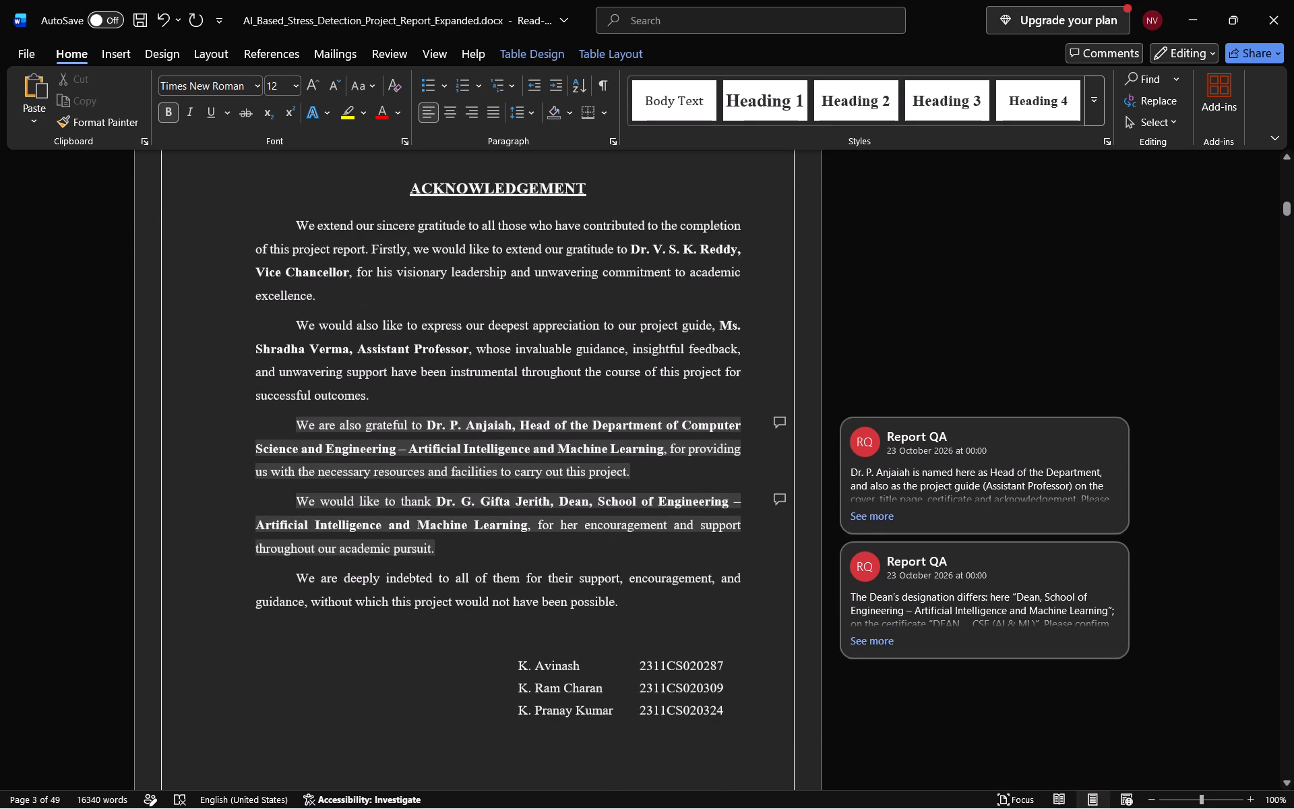
{"action": "scroll", "coordinate": [652, 594], "scroll_direction": "down", "scroll_amount": 1}
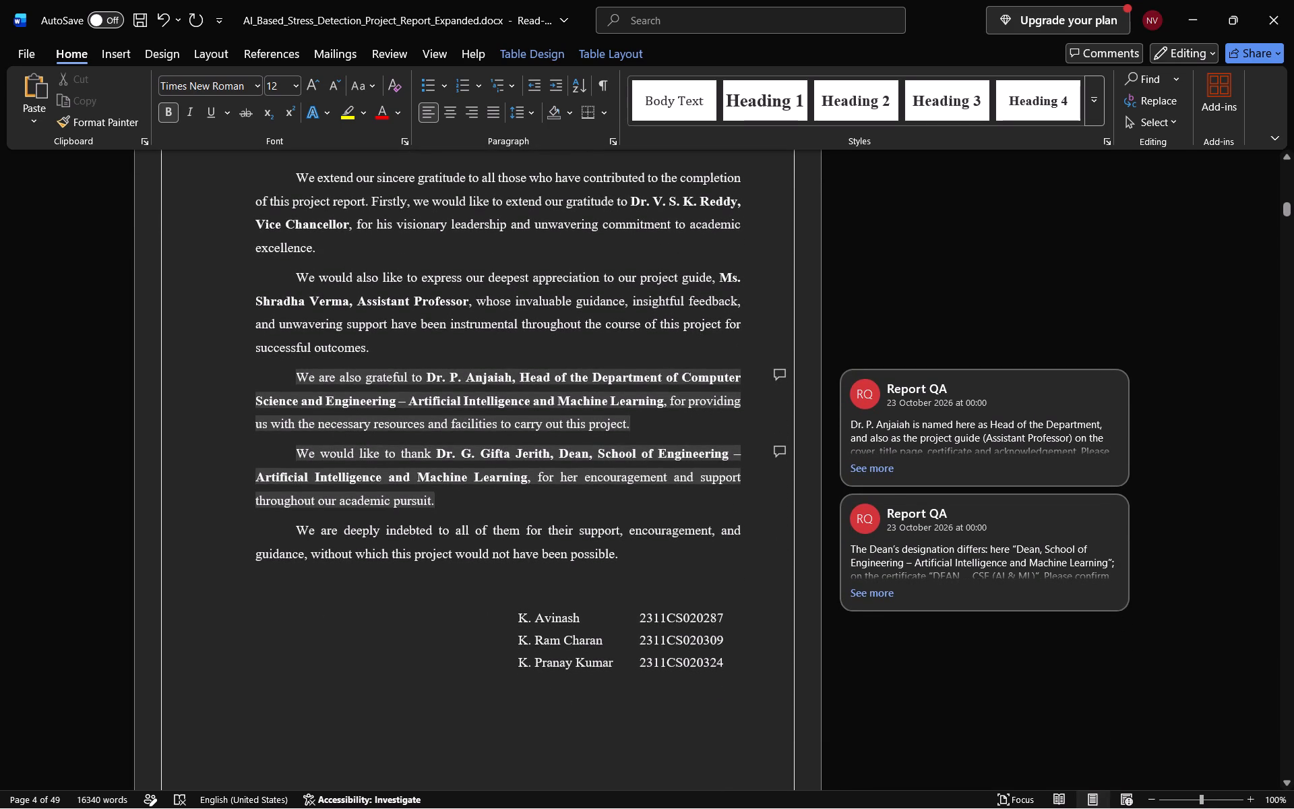
{"action": "scroll", "coordinate": [652, 594], "scroll_direction": "down", "scroll_amount": 1}
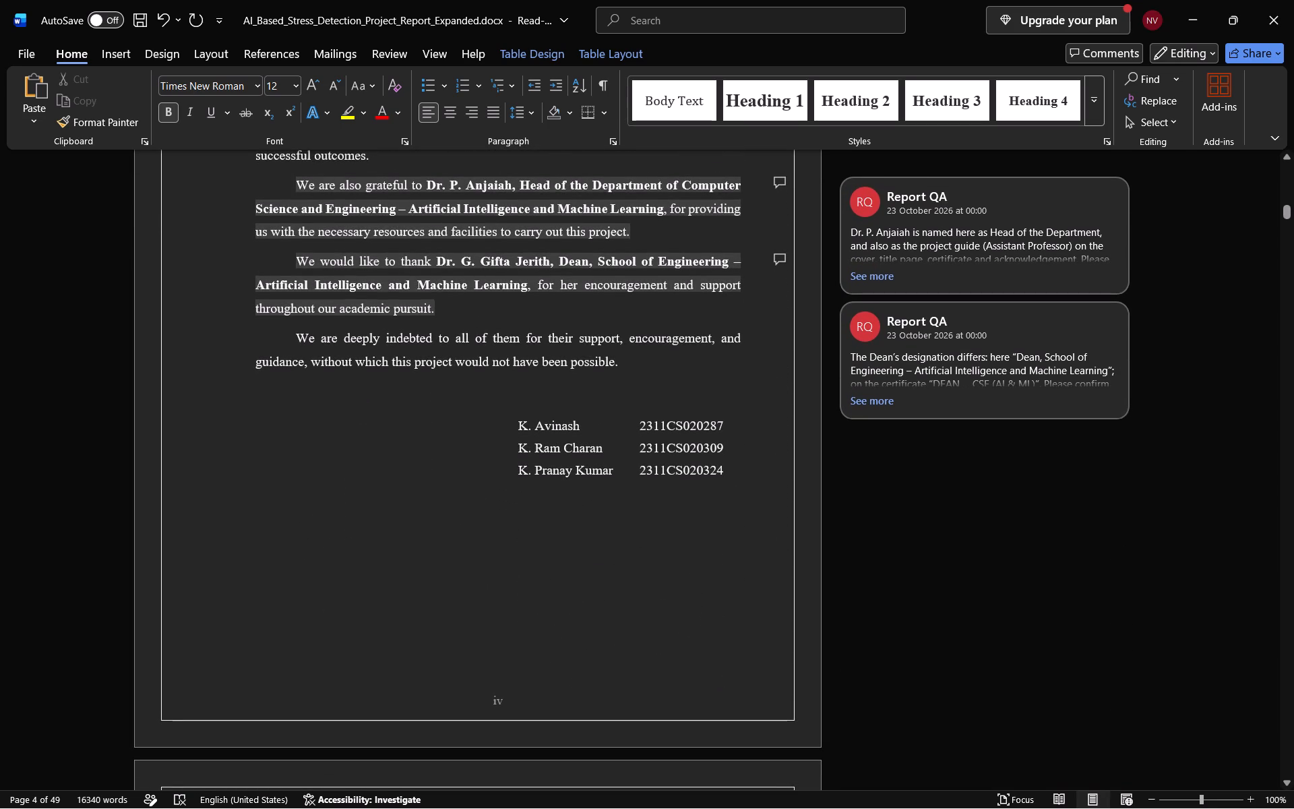
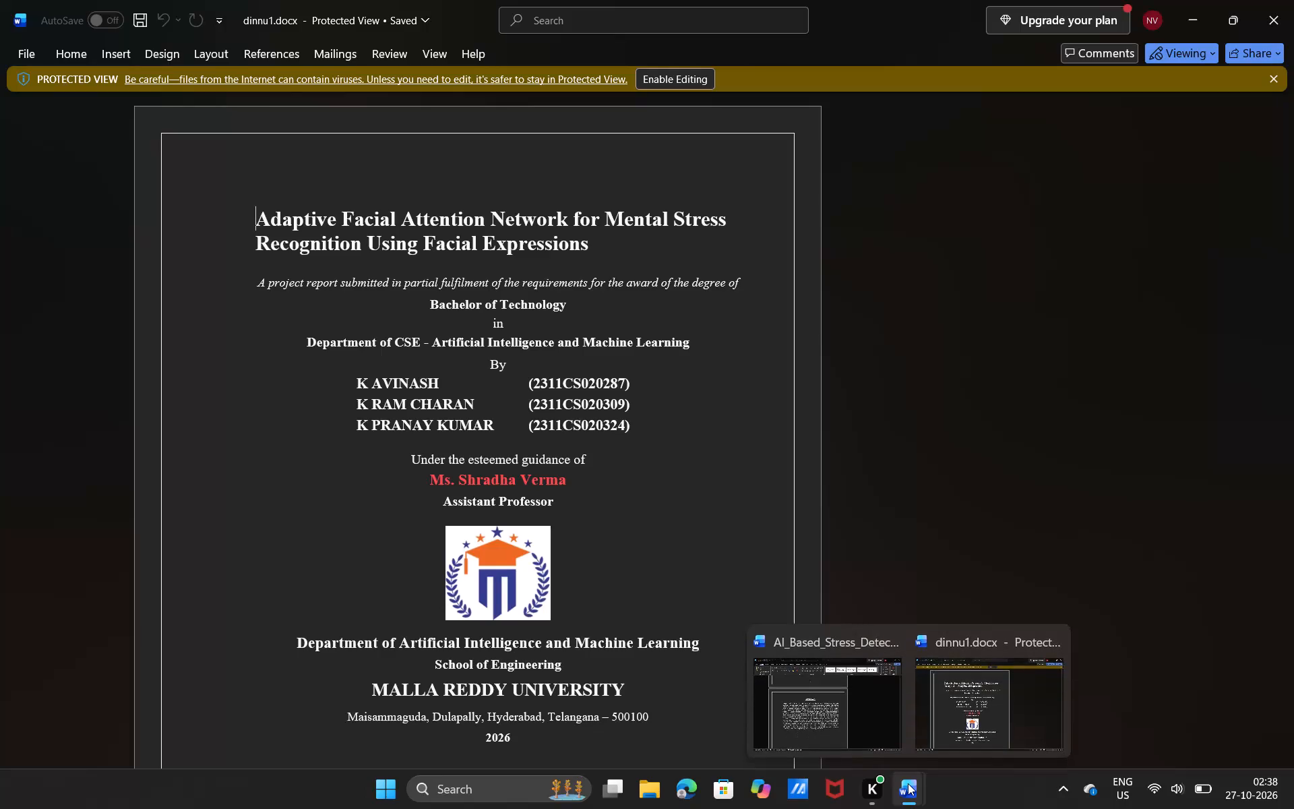
Copy the full body text beneath the ABSTRACT heading in dinnu1.docx.
{"action": "left_click", "coordinate": [968, 714]}
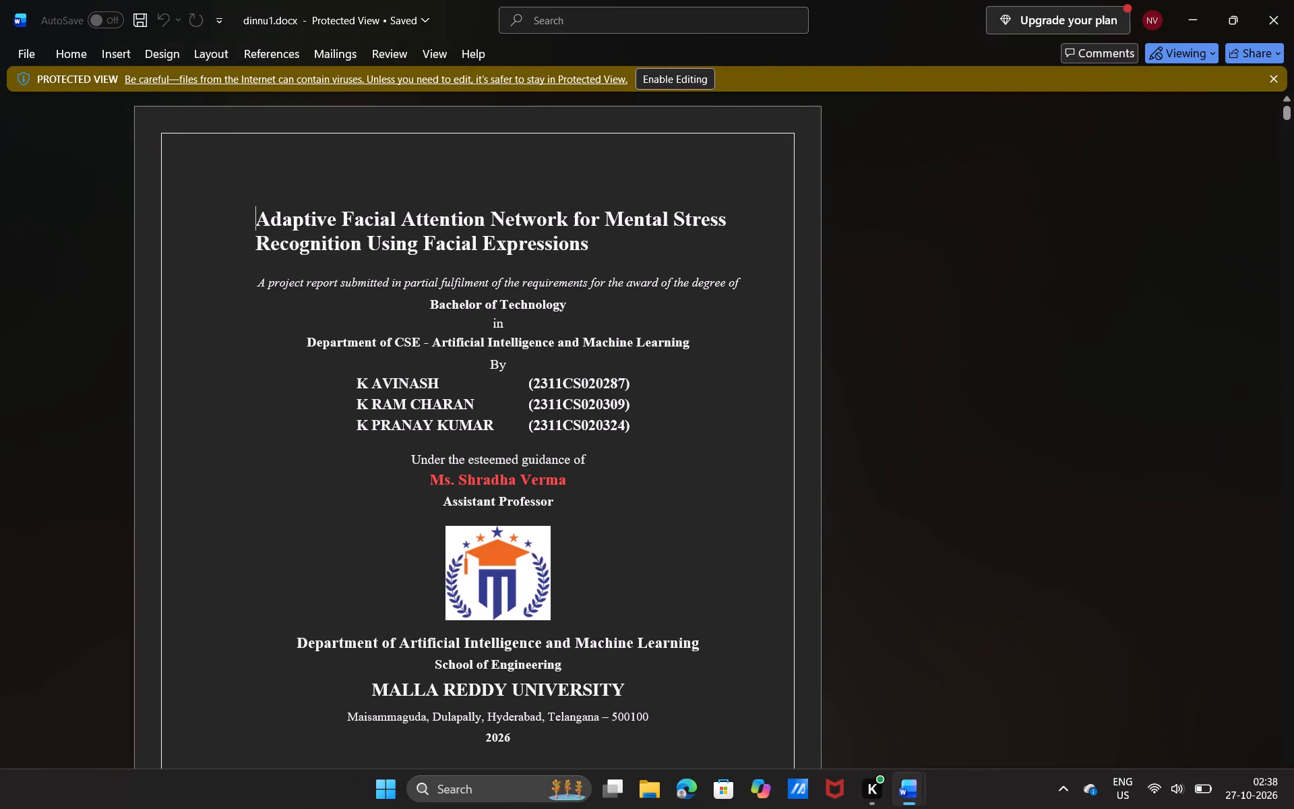
{"action": "scroll", "coordinate": [720, 429], "scroll_direction": "down", "scroll_amount": 14}
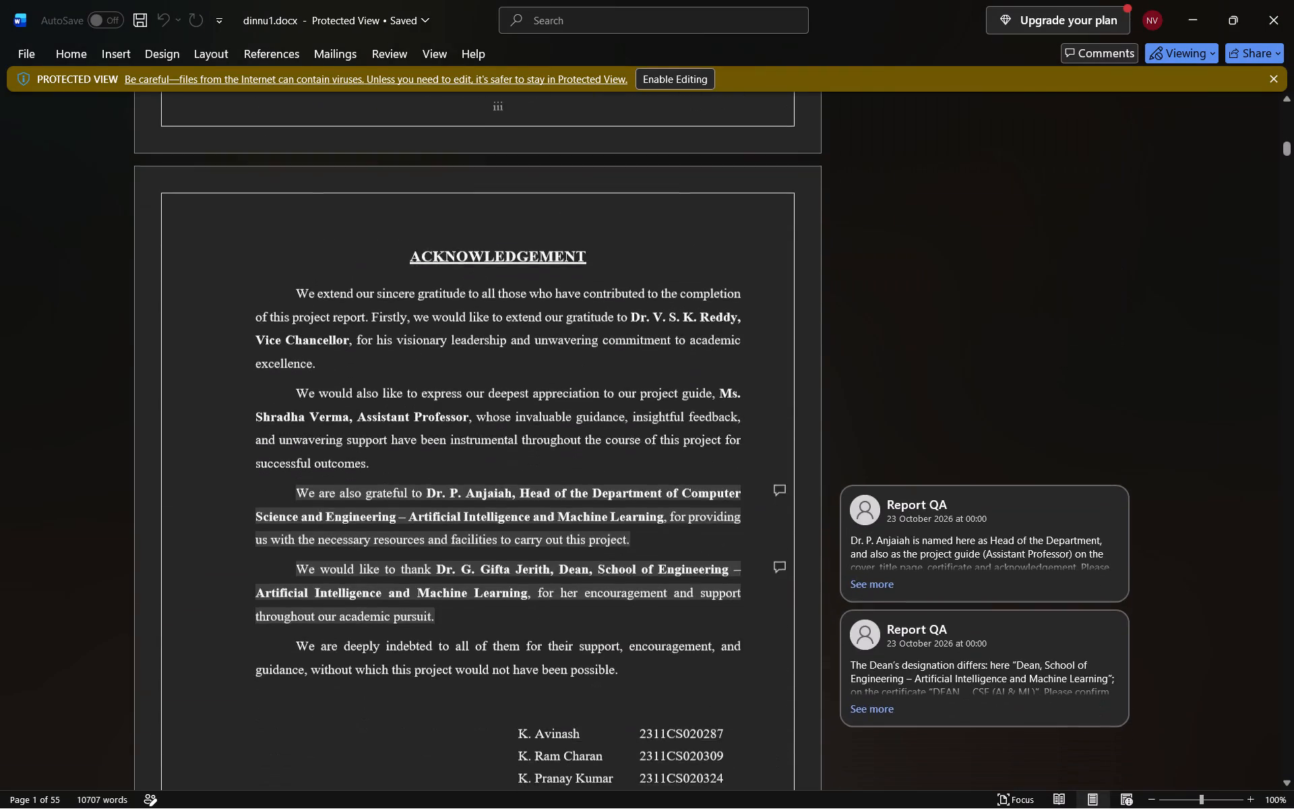
{"action": "scroll", "coordinate": [720, 429], "scroll_direction": "down", "scroll_amount": 5}
{"action": "scroll", "coordinate": [720, 429], "scroll_direction": "up", "scroll_amount": 5}
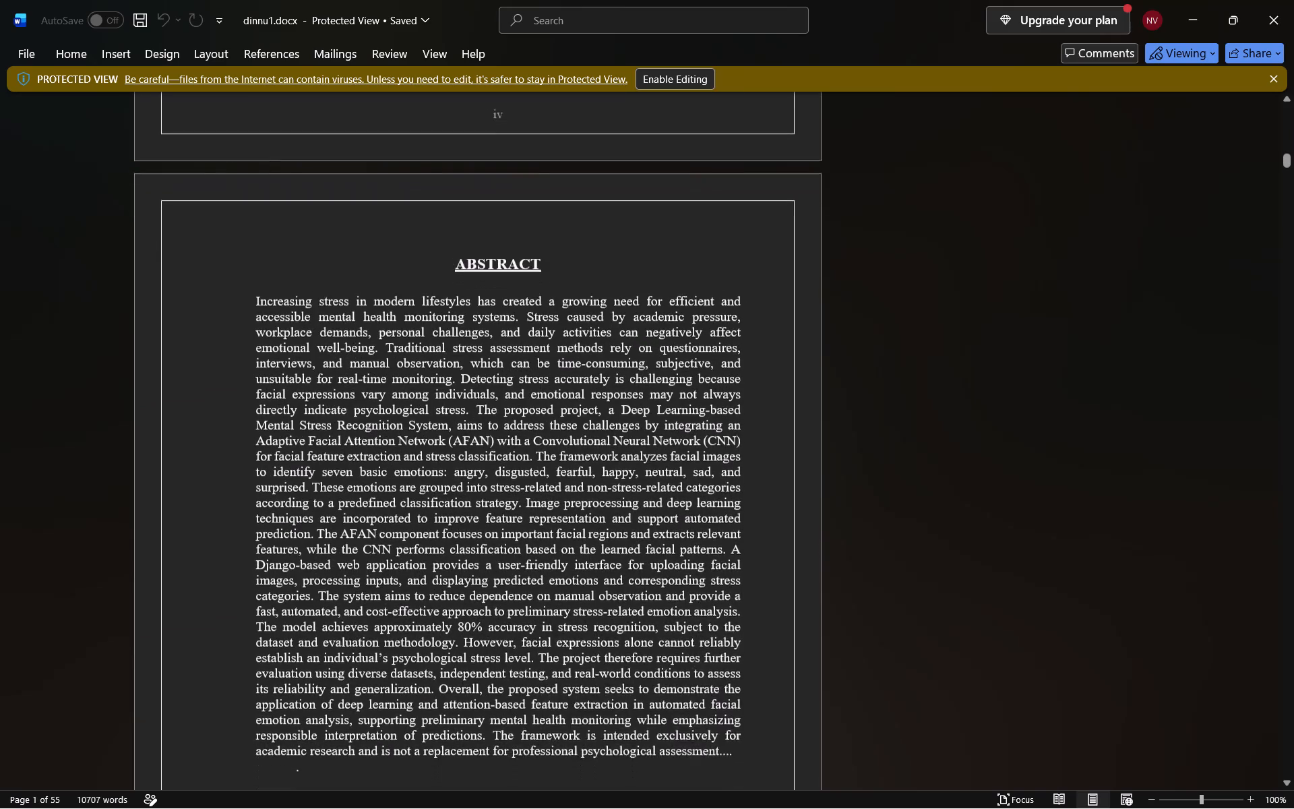
{"action": "scroll", "coordinate": [720, 429], "scroll_direction": "up", "scroll_amount": 1}
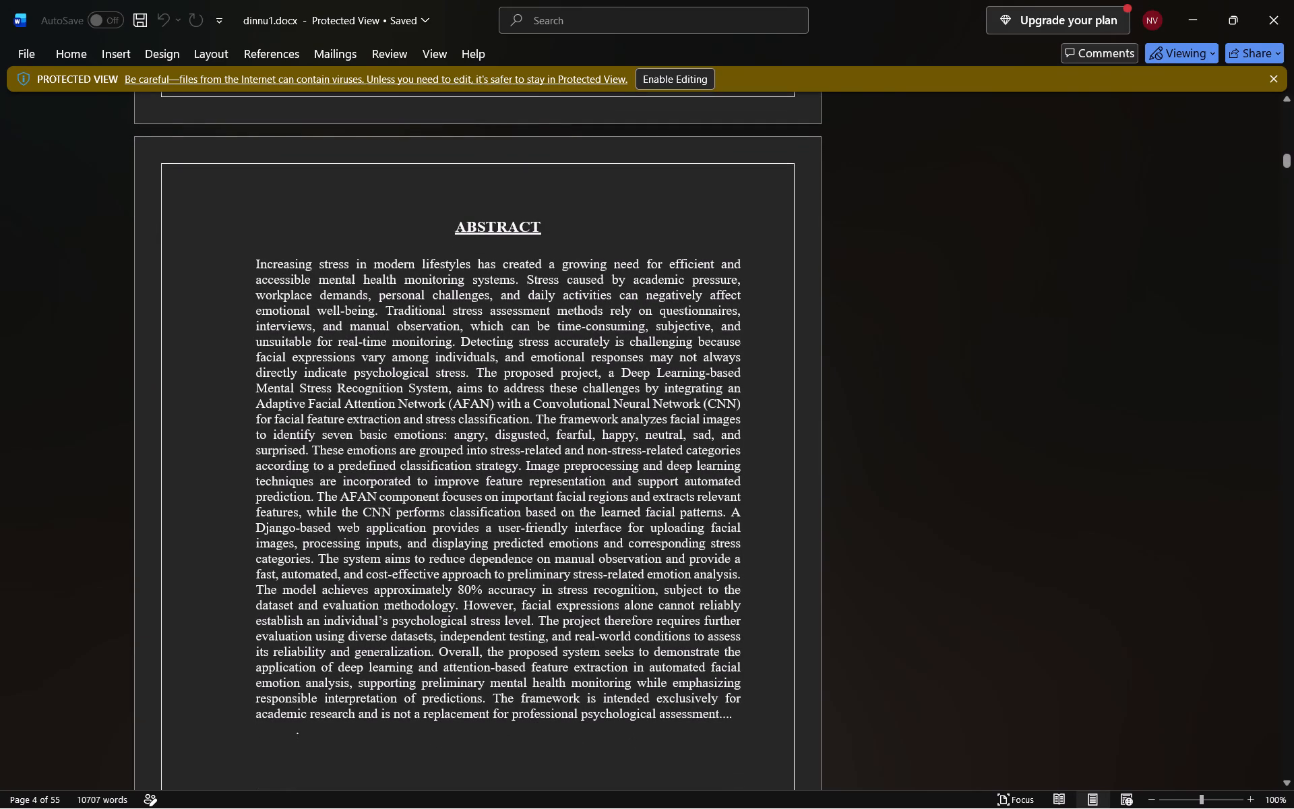
{"action": "left_click_drag", "start_coordinate": [255, 263], "coordinate": [731, 724]}
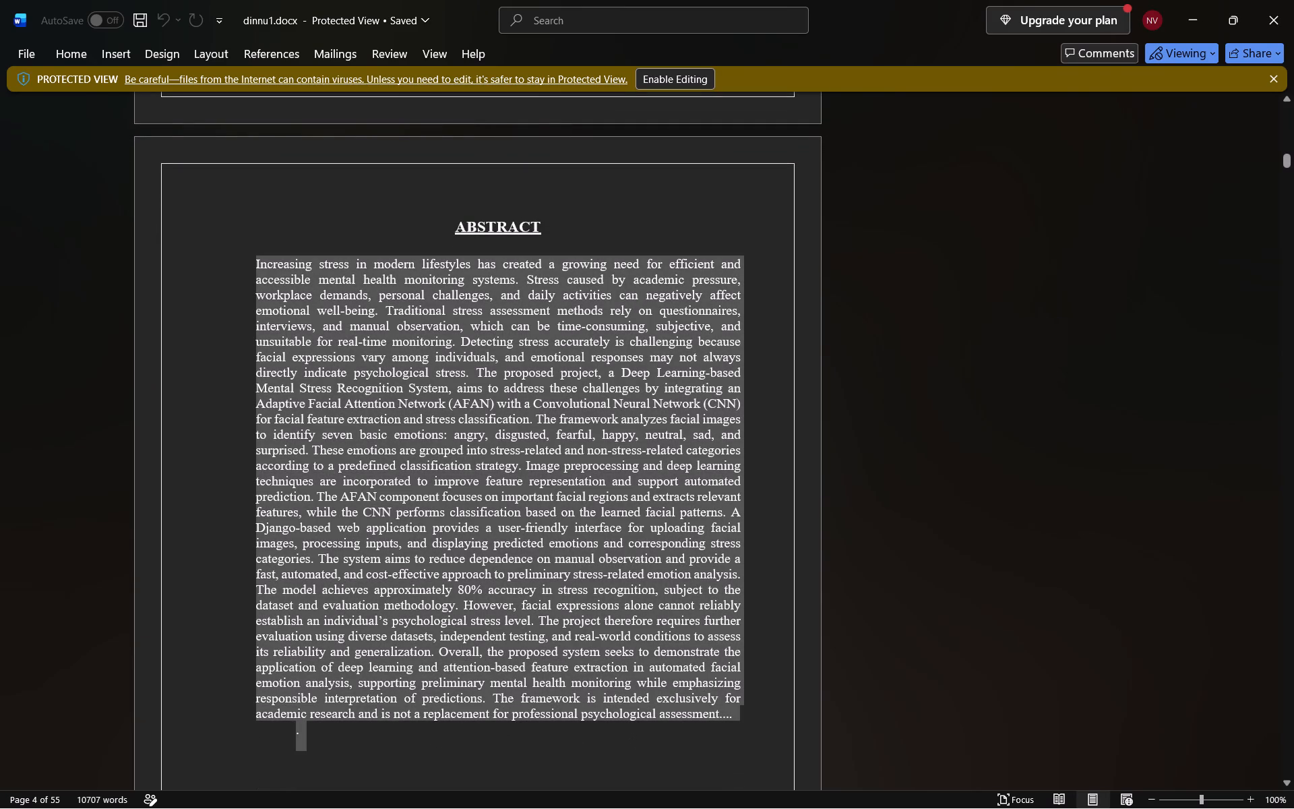
{"action": "left_click_drag", "start_coordinate": [731, 724], "coordinate": [732, 724]}
{"action": "key", "text": "ctrl+c"}
{"action": "key", "text": "ctrl+c"}
{"action": "key", "text": "ctrl+c"}
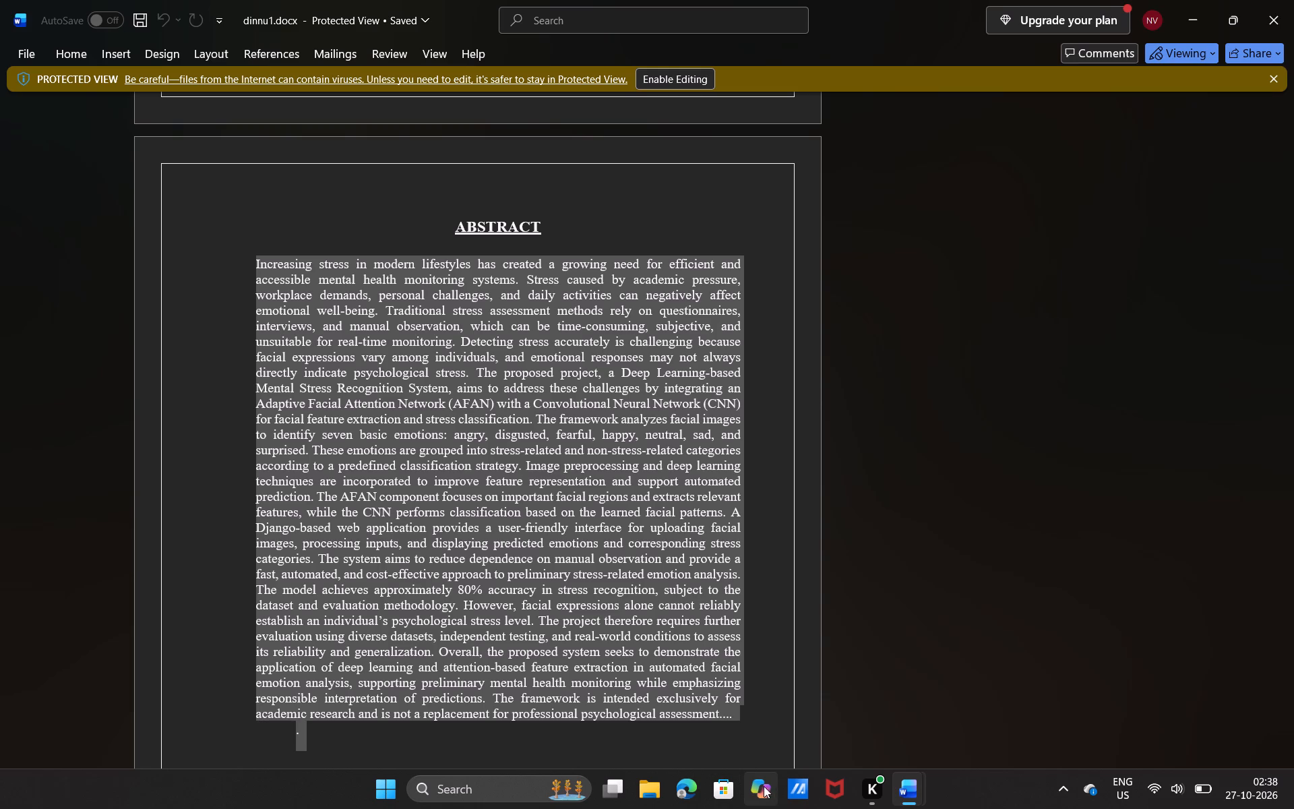
Replace the abstract body in AI_Based_Stress_Detection_Project_Report_Expanded.docx with the copied abstract.
{"action": "left_click", "coordinate": [862, 717]}
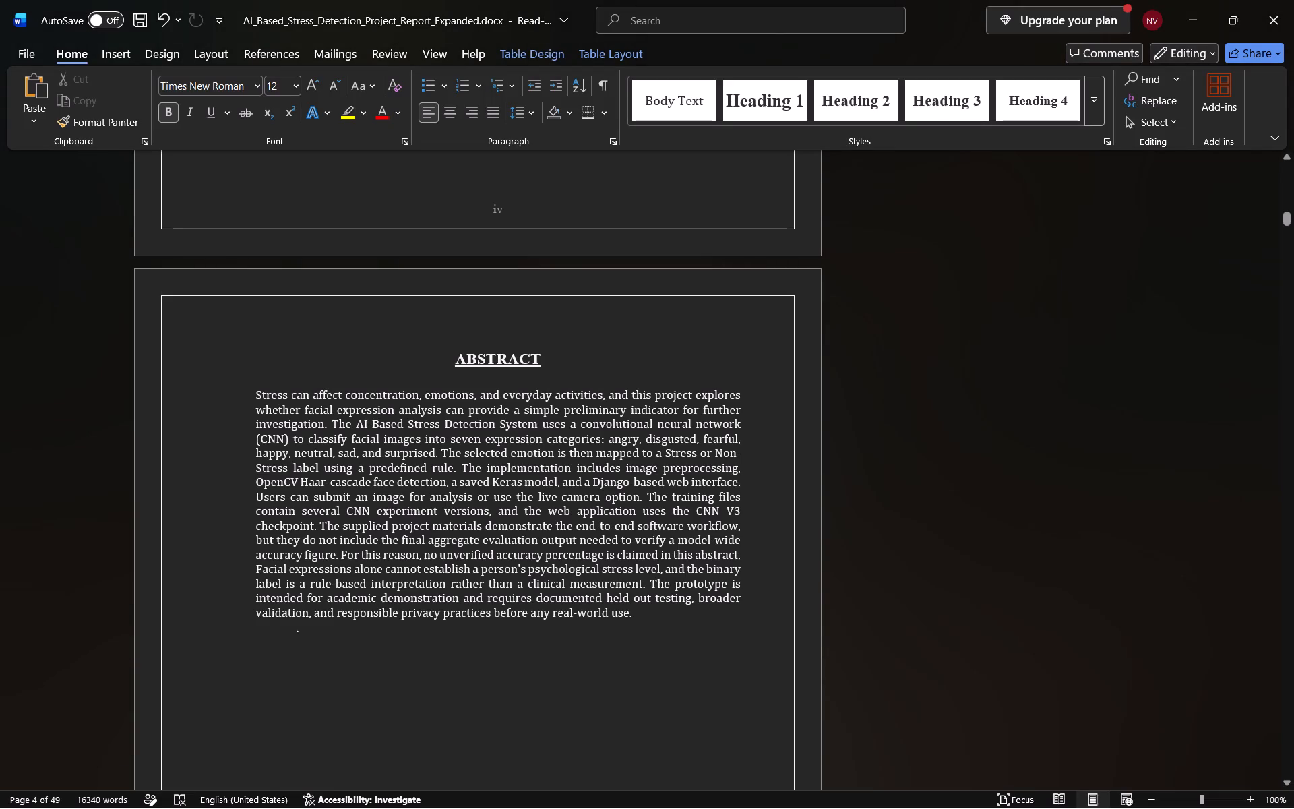
{"action": "left_click_drag", "start_coordinate": [636, 613], "coordinate": [240, 396]}
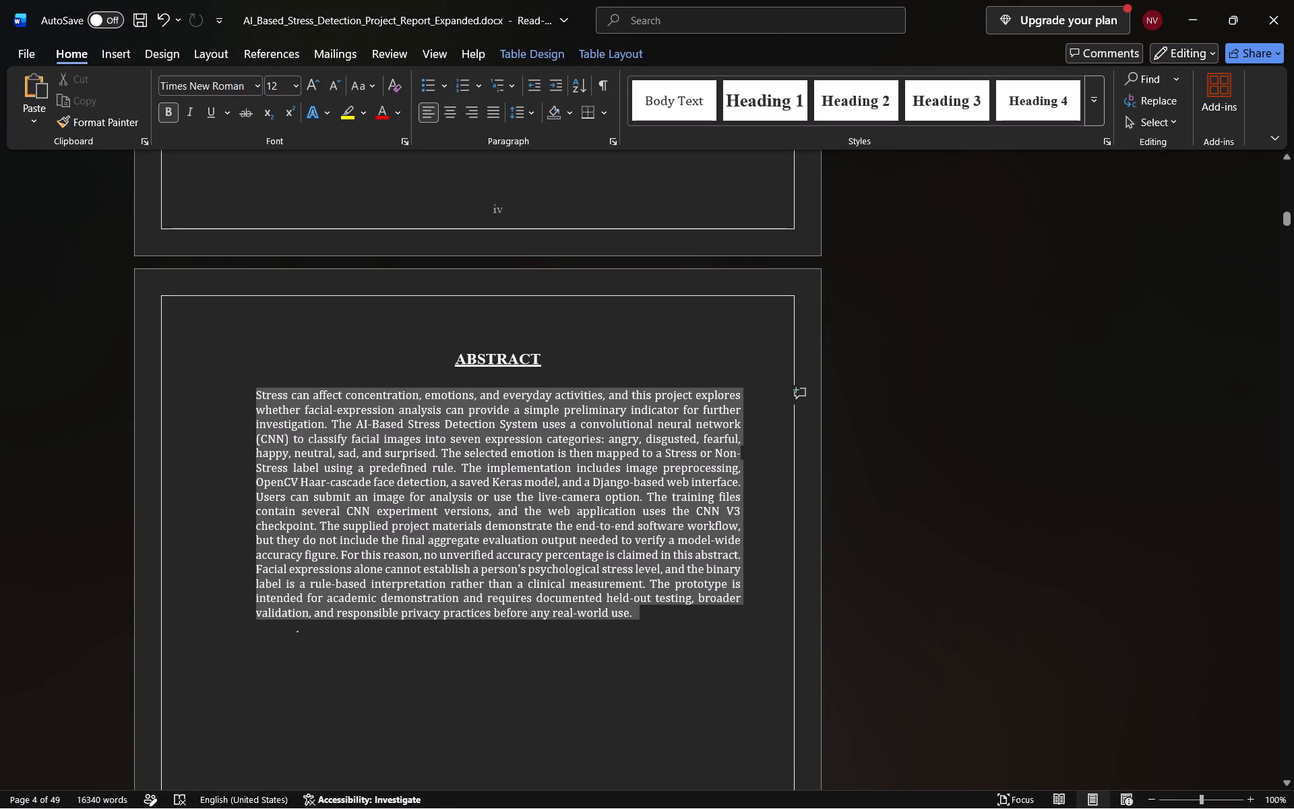
{"action": "left_click_drag", "start_coordinate": [240, 396], "coordinate": [241, 396]}
{"action": "key", "text": "ctrl+v"}
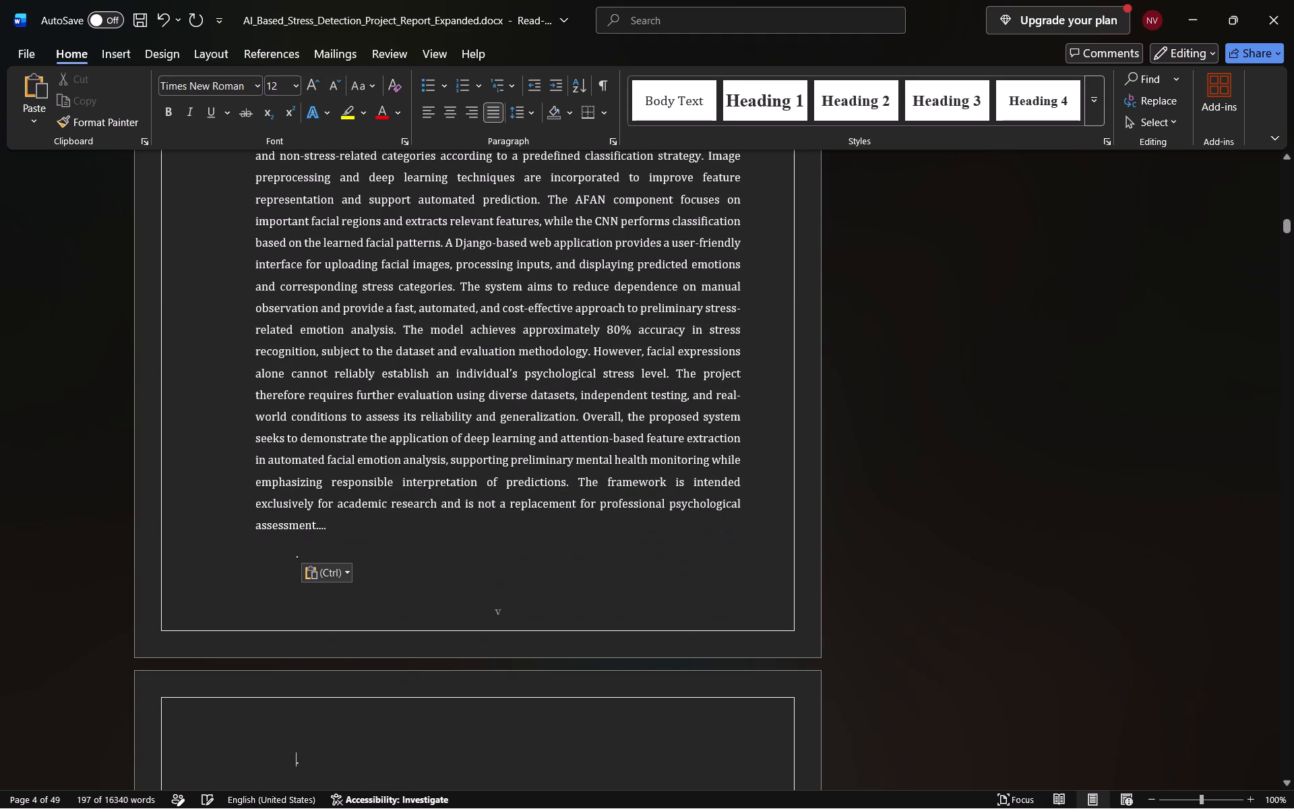
Remove the surplus dots and extra paragraph at the end of the new abstract, ending it with a single period after "assessment".
{"action": "left_click", "coordinate": [379, 557]}
{"action": "key", "text": "BackSpace"}
{"action": "key", "text": "BackSpace"}
{"action": "key", "text": "BackSpace"}
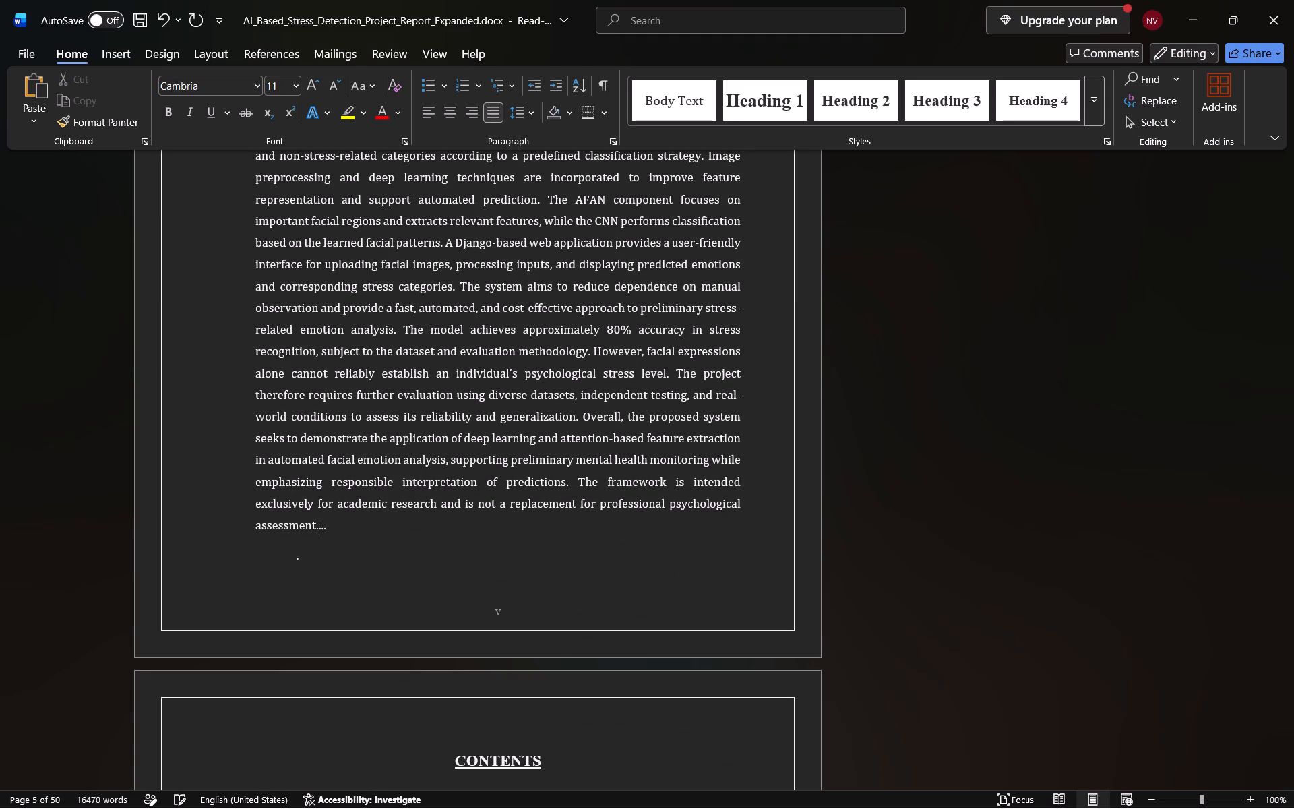
{"action": "key", "text": "BackSpace"}
{"action": "key", "text": "BackSpace"}
{"action": "key", "text": "BackSpace"}
{"action": "key", "text": "BackSpace"}
{"action": "key", "text": "period"}
Delete the stray dot on the line beneath the abstract's last sentence.
{"action": "scroll", "coordinate": [379, 557], "scroll_direction": "up", "scroll_amount": 1}
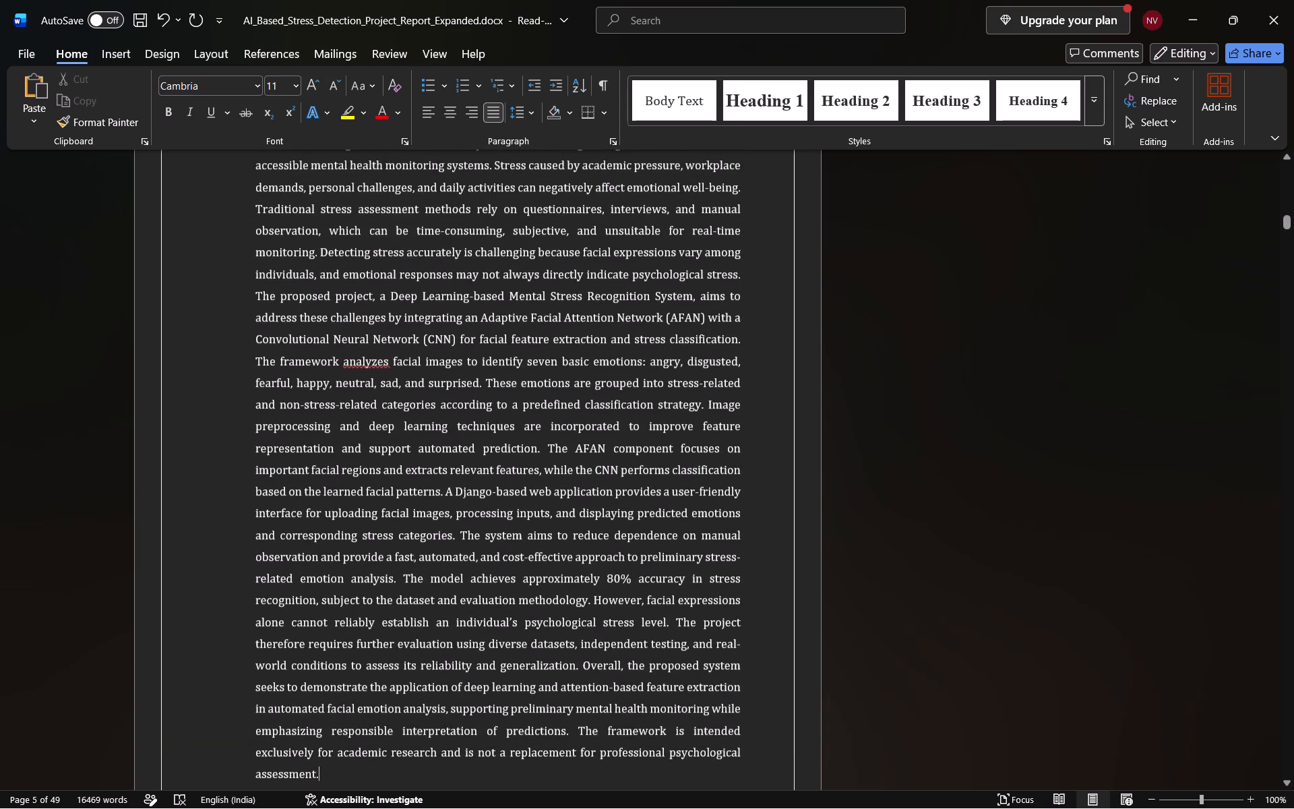
{"action": "scroll", "coordinate": [379, 557], "scroll_direction": "up", "scroll_amount": 1}
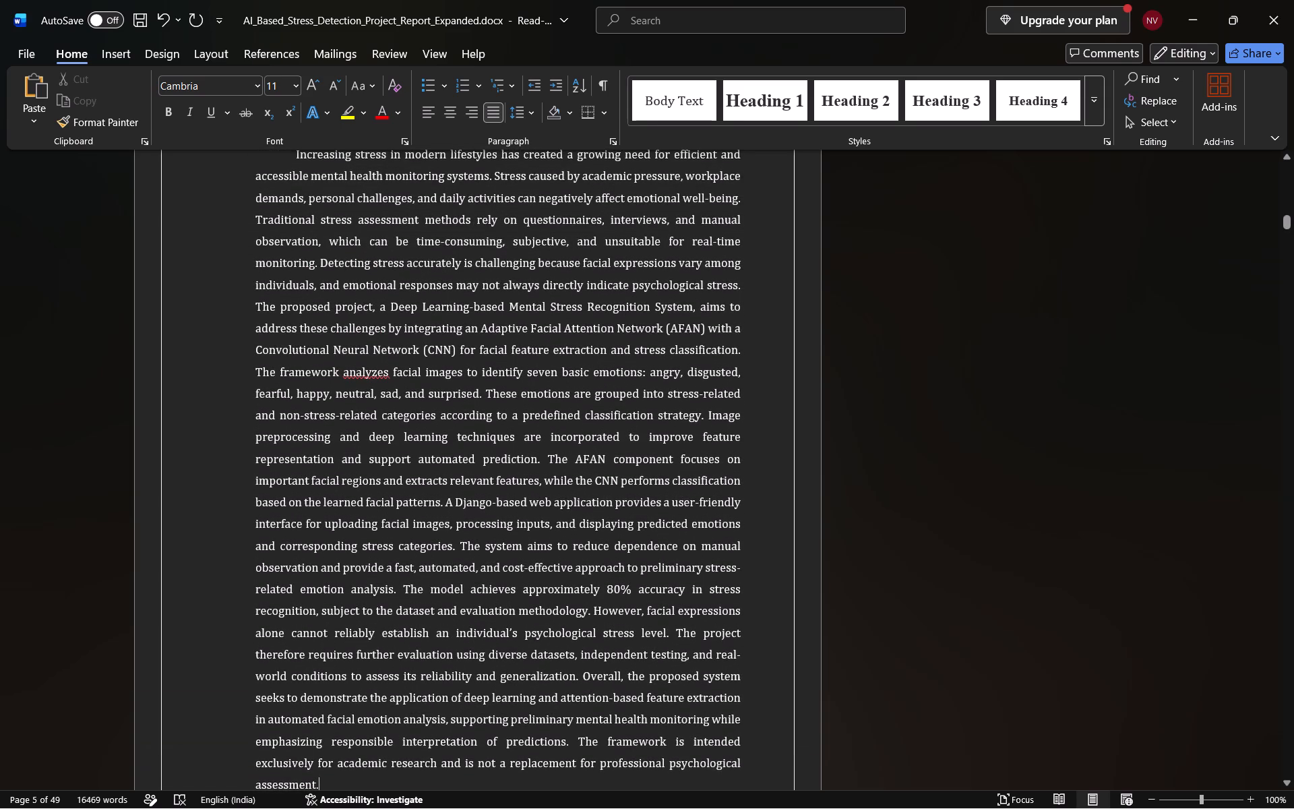
{"action": "scroll", "coordinate": [379, 557], "scroll_direction": "down", "scroll_amount": 1}
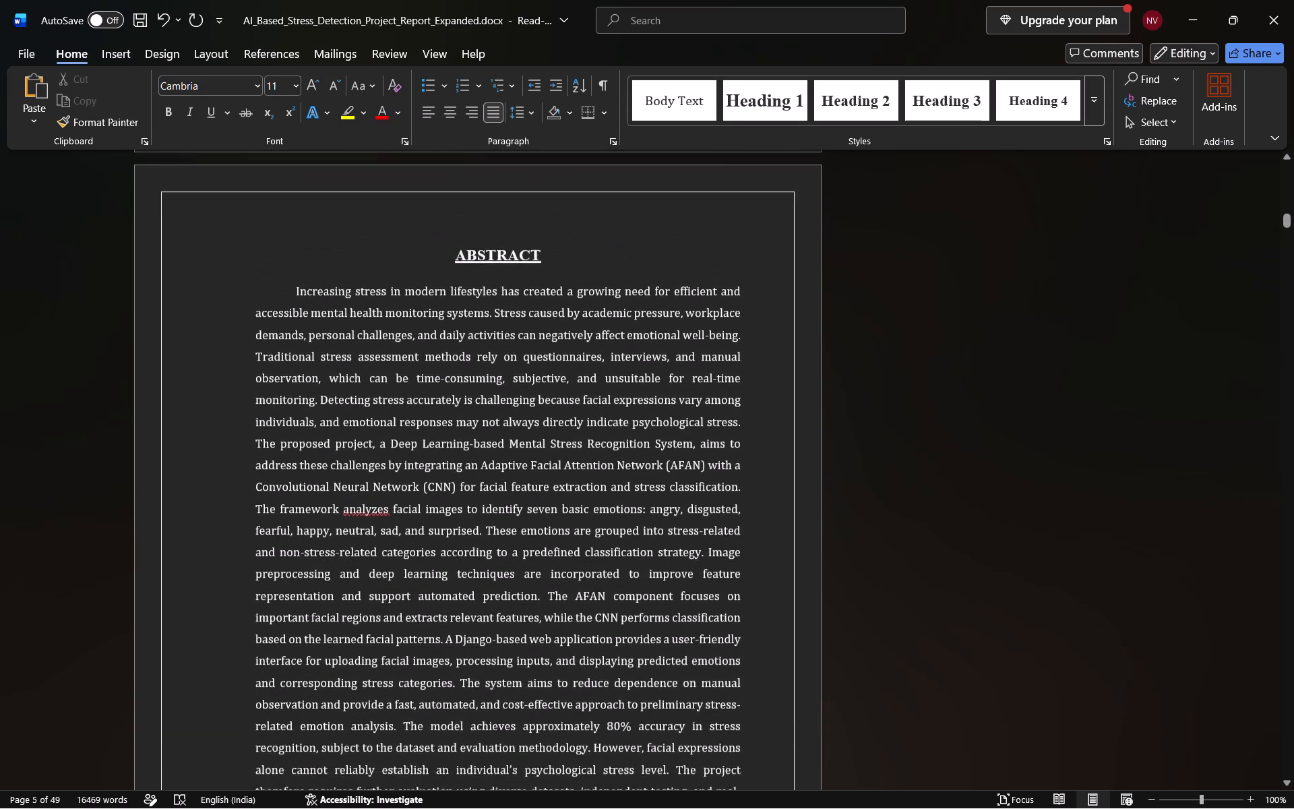
{"action": "scroll", "coordinate": [379, 557], "scroll_direction": "down", "scroll_amount": 5}
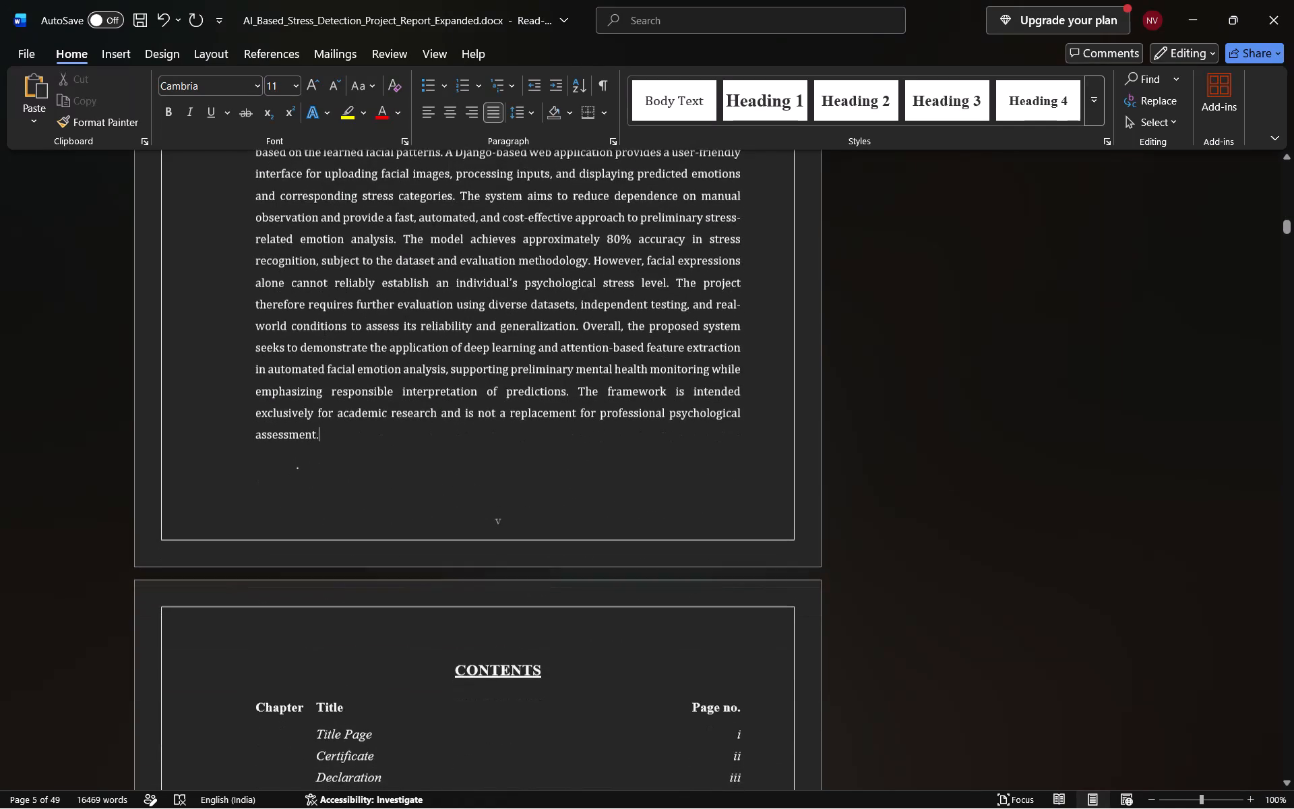
{"action": "left_click", "coordinate": [302, 471]}
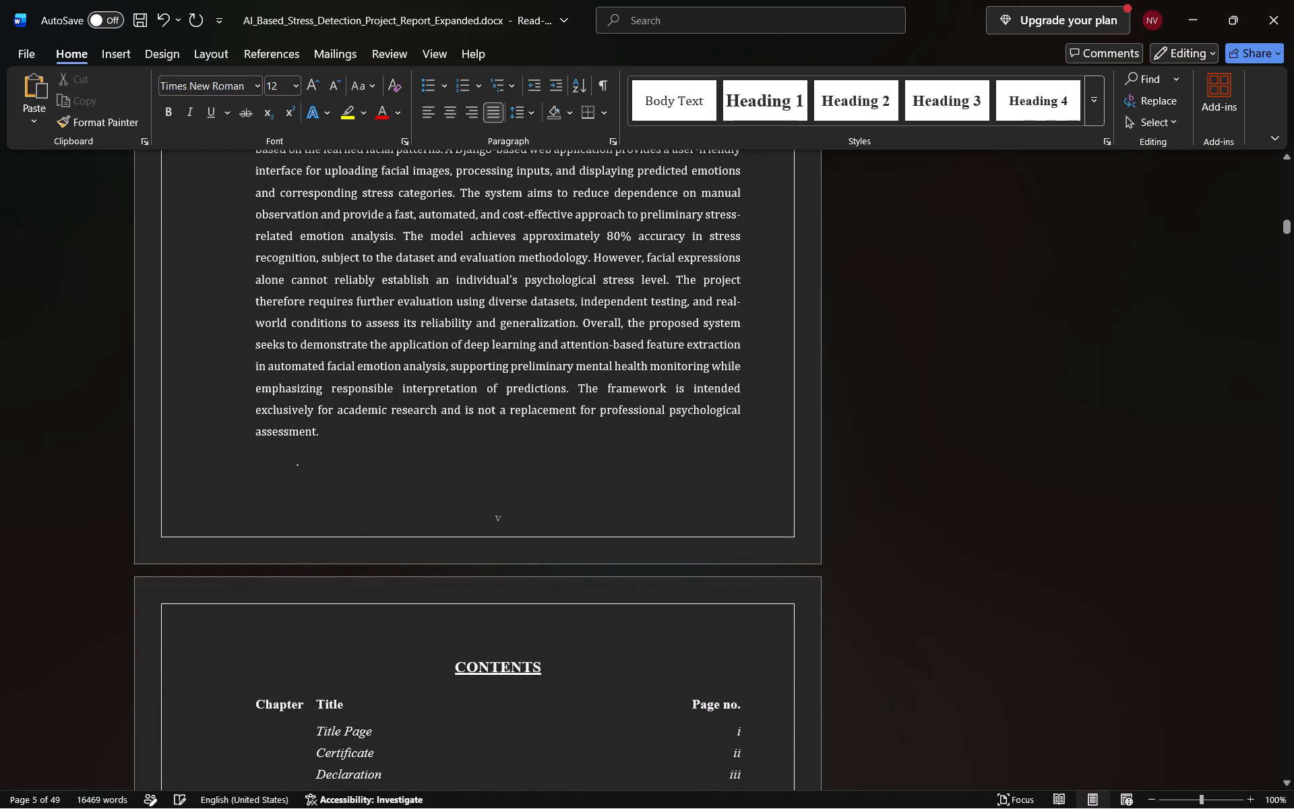
{"action": "key", "text": "BackSpace"}
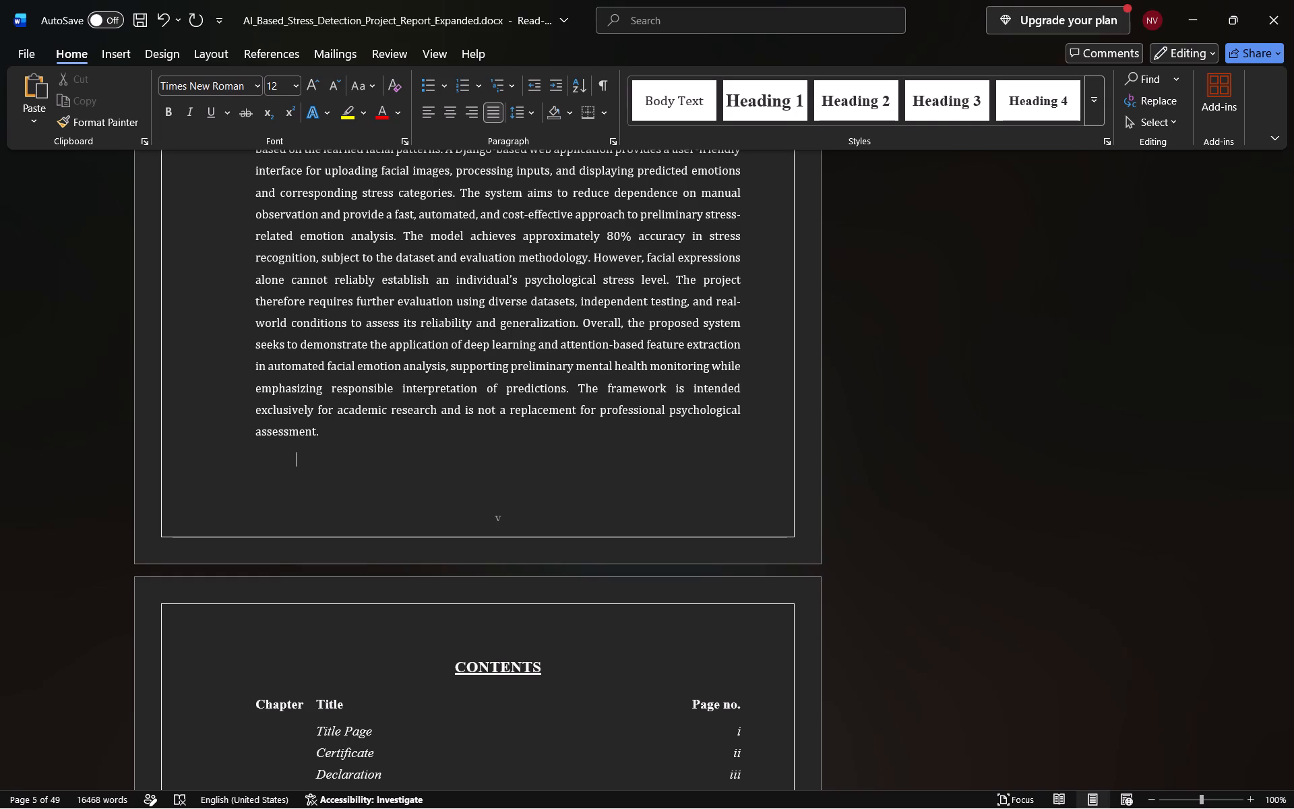
In the Contents, replace the wide gap after the chapter 3 number with a period so the entry reads "3.SYSTEM ARCHITECTURE & DESIGN" on one line.
{"action": "scroll", "coordinate": [302, 471], "scroll_direction": "down", "scroll_amount": 3}
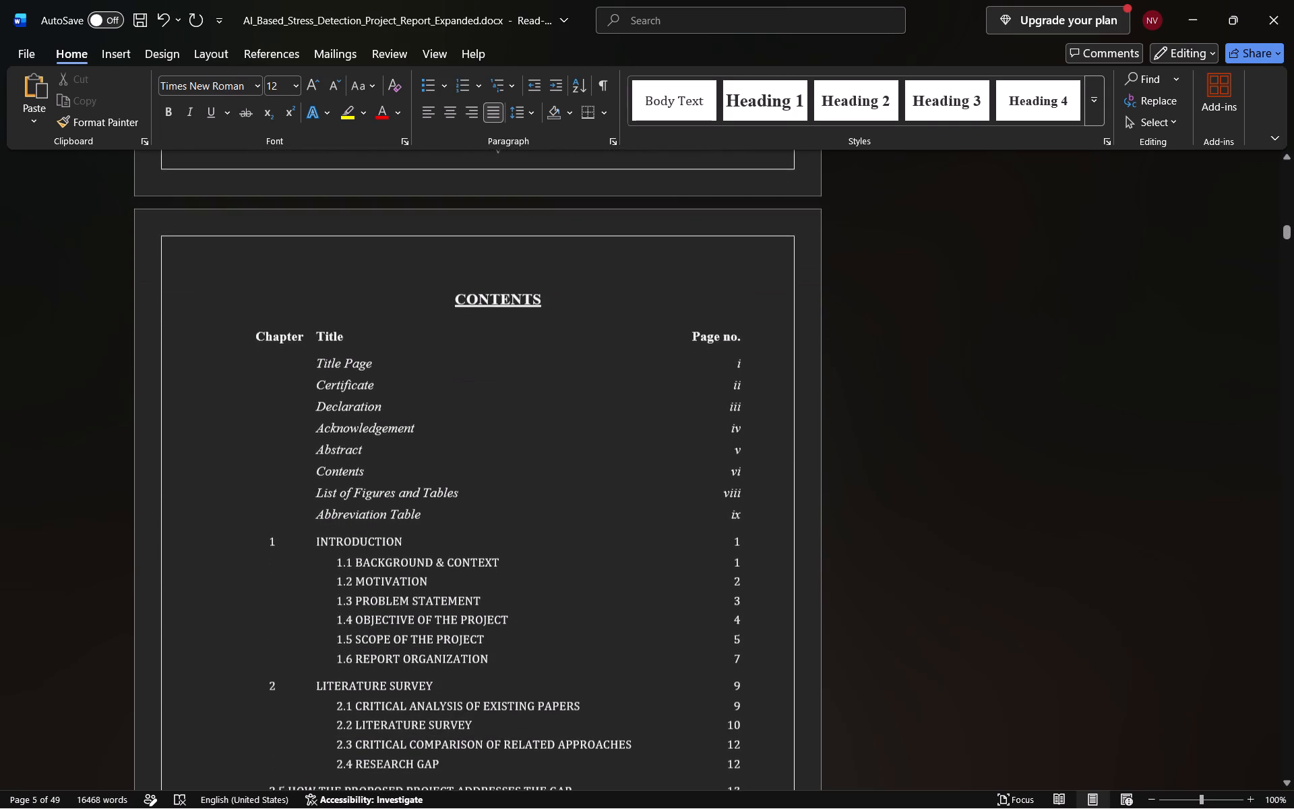
{"action": "scroll", "coordinate": [302, 471], "scroll_direction": "down", "scroll_amount": 2}
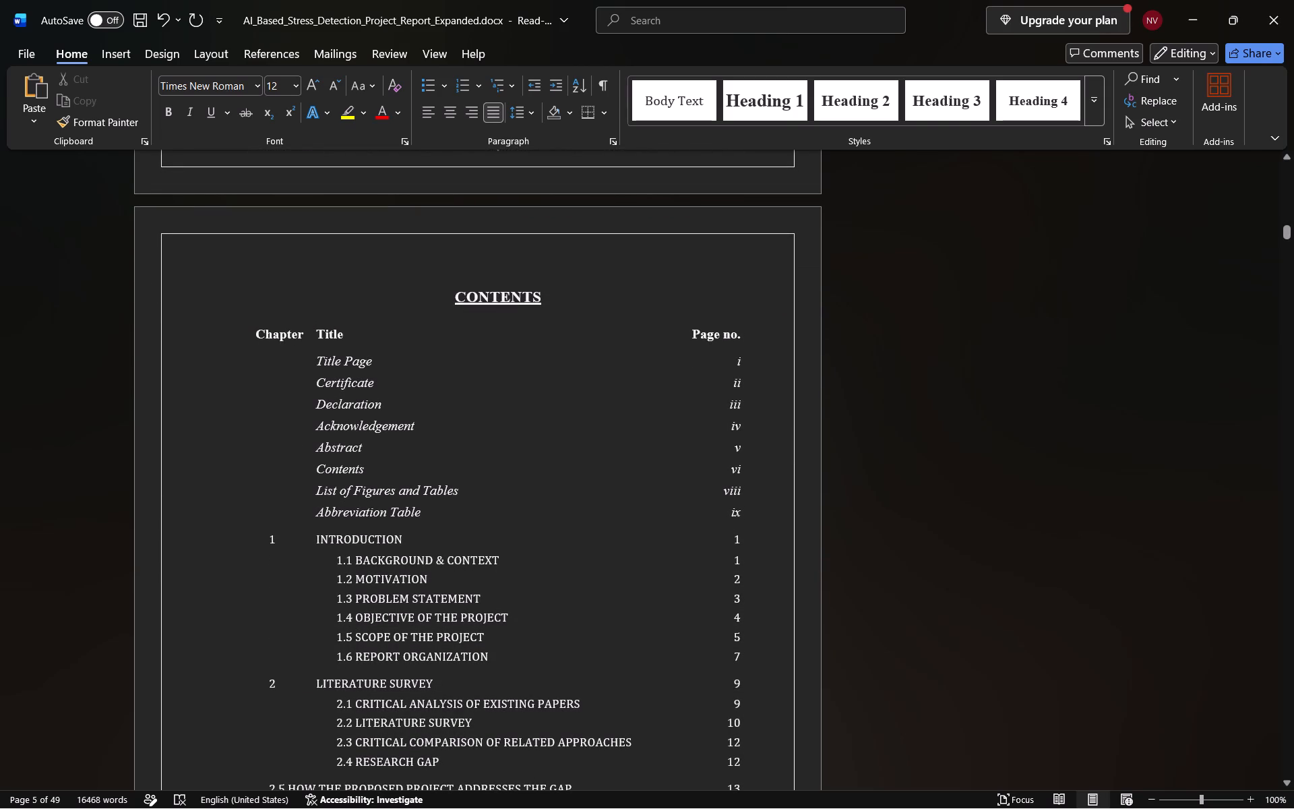
{"action": "scroll", "coordinate": [302, 471], "scroll_direction": "down", "scroll_amount": 2}
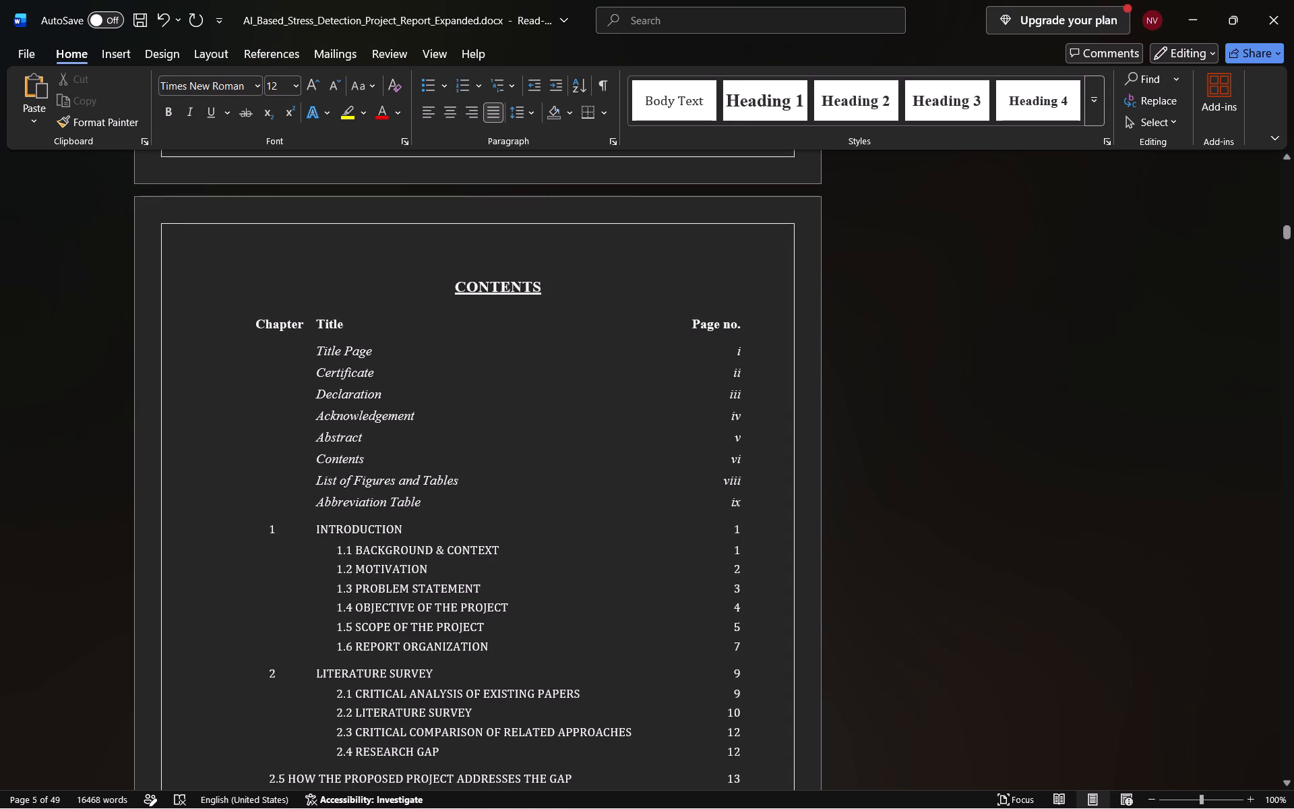
{"action": "scroll", "coordinate": [302, 471], "scroll_direction": "down", "scroll_amount": 1}
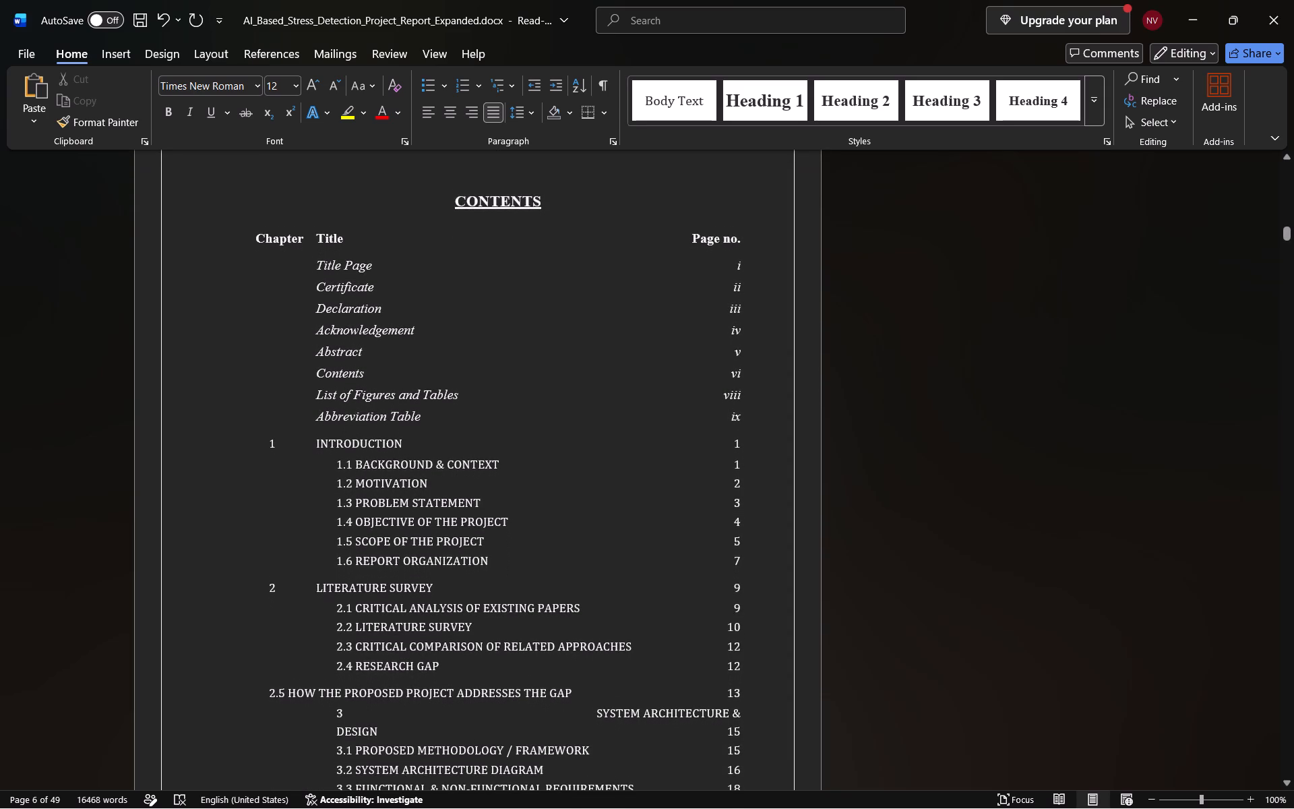
{"action": "scroll", "coordinate": [302, 471], "scroll_direction": "down", "scroll_amount": 3}
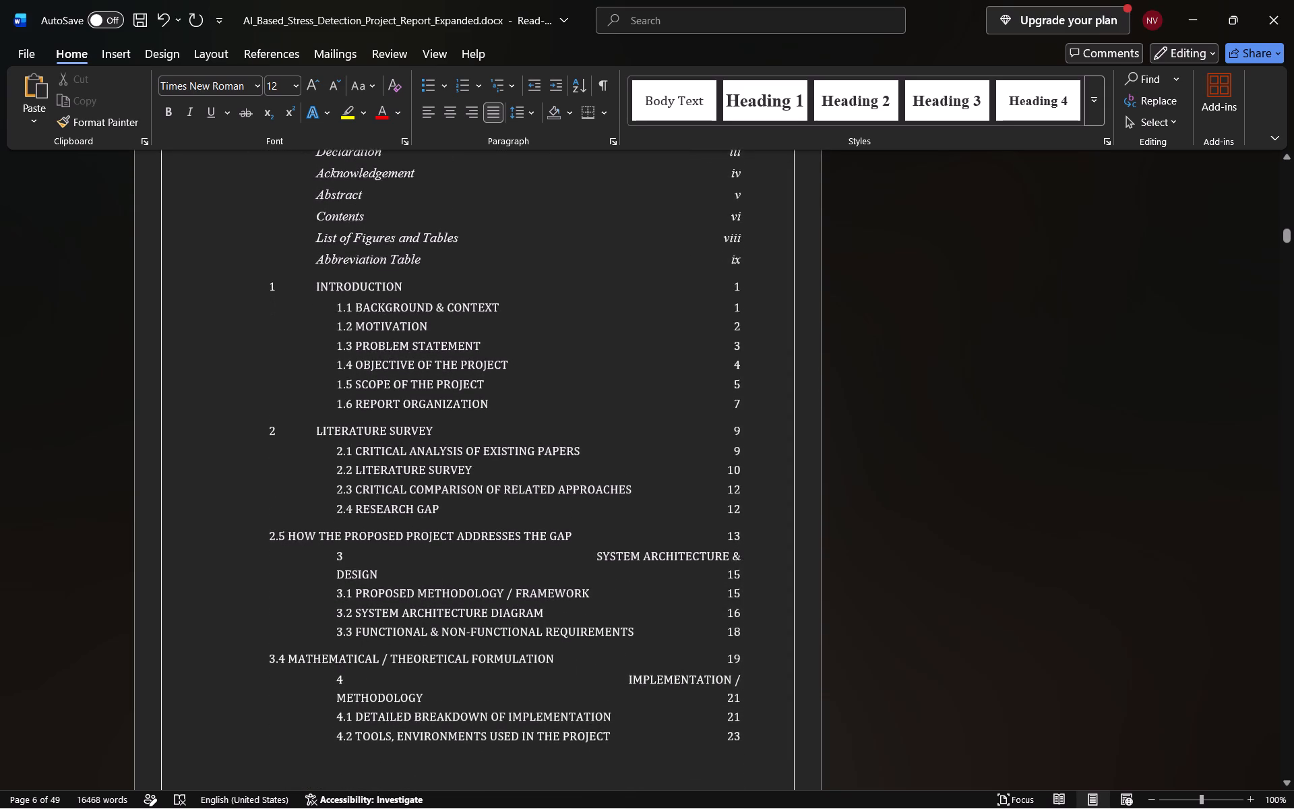
{"action": "scroll", "coordinate": [302, 471], "scroll_direction": "down", "scroll_amount": 1}
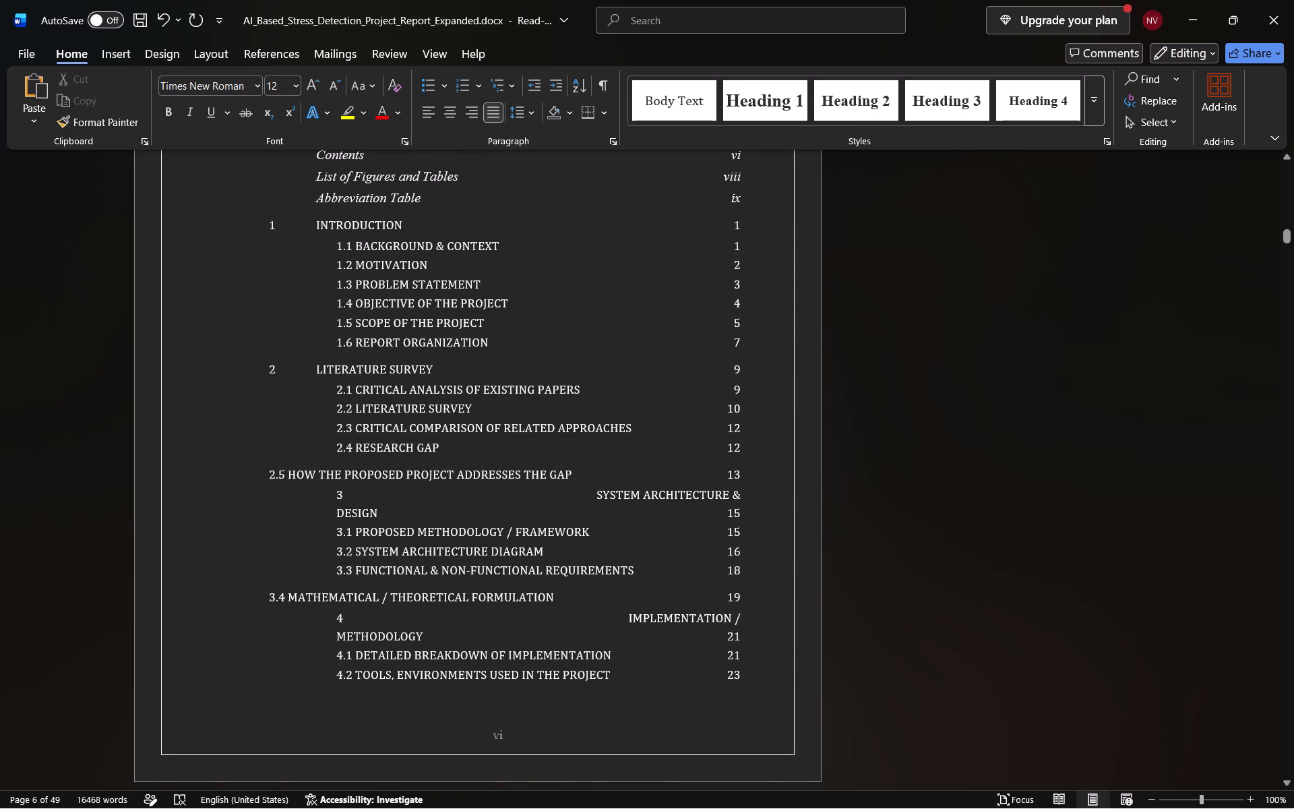
{"action": "left_click", "coordinate": [596, 494]}
{"action": "key", "text": "BackSpace"}
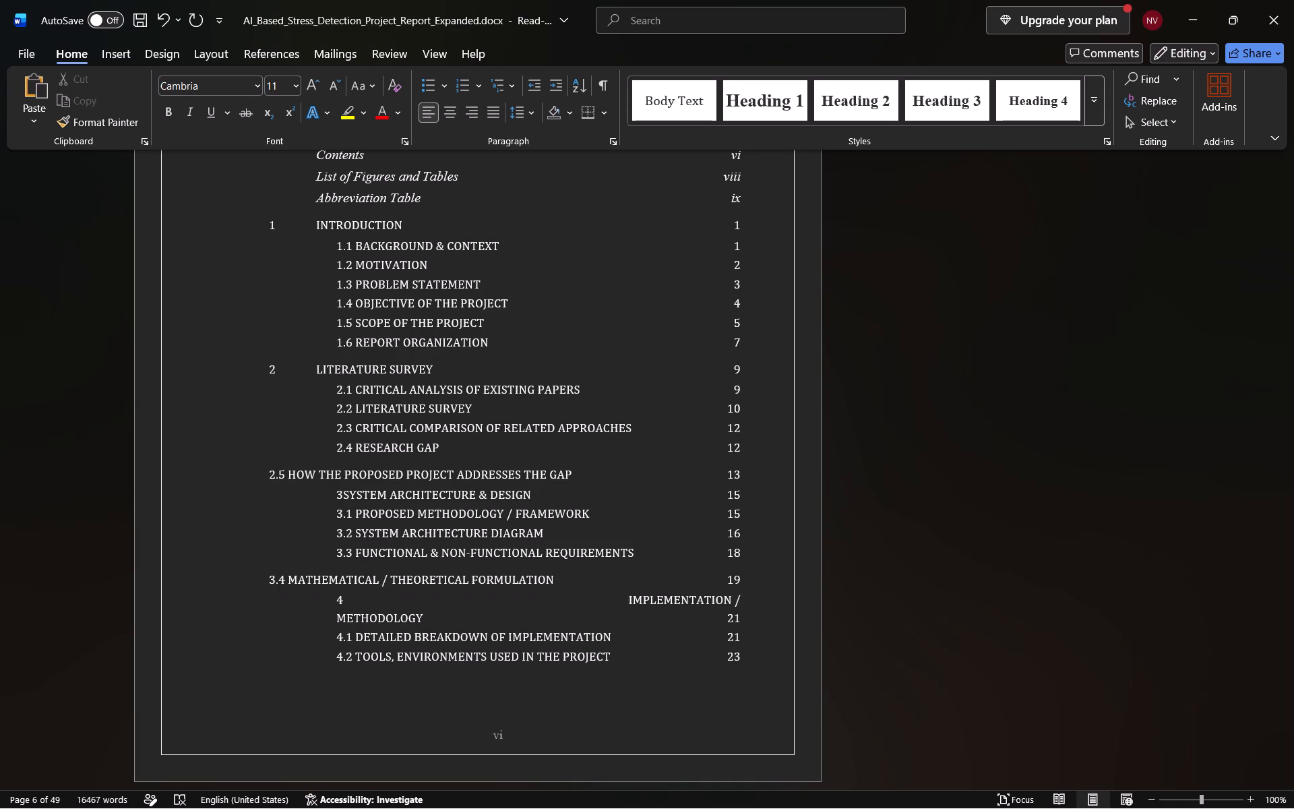
{"action": "key", "text": "period"}
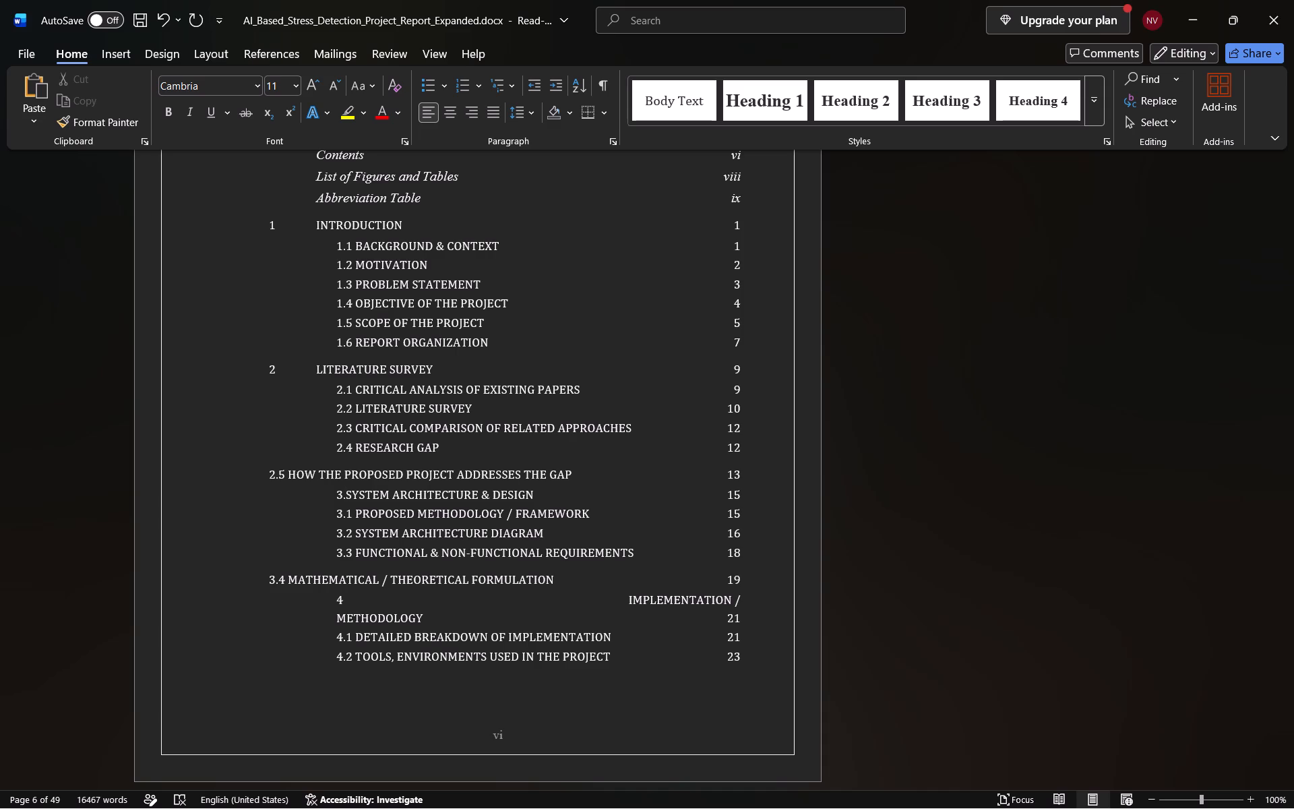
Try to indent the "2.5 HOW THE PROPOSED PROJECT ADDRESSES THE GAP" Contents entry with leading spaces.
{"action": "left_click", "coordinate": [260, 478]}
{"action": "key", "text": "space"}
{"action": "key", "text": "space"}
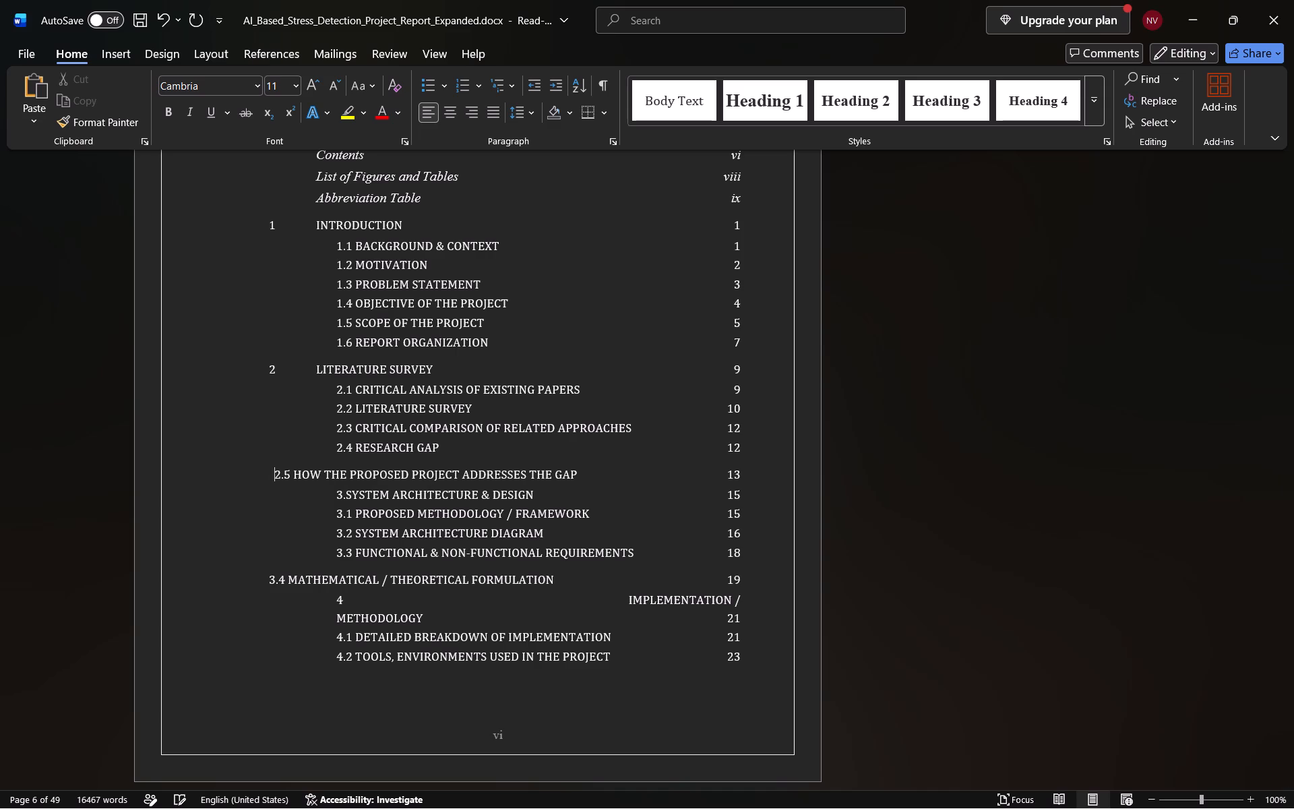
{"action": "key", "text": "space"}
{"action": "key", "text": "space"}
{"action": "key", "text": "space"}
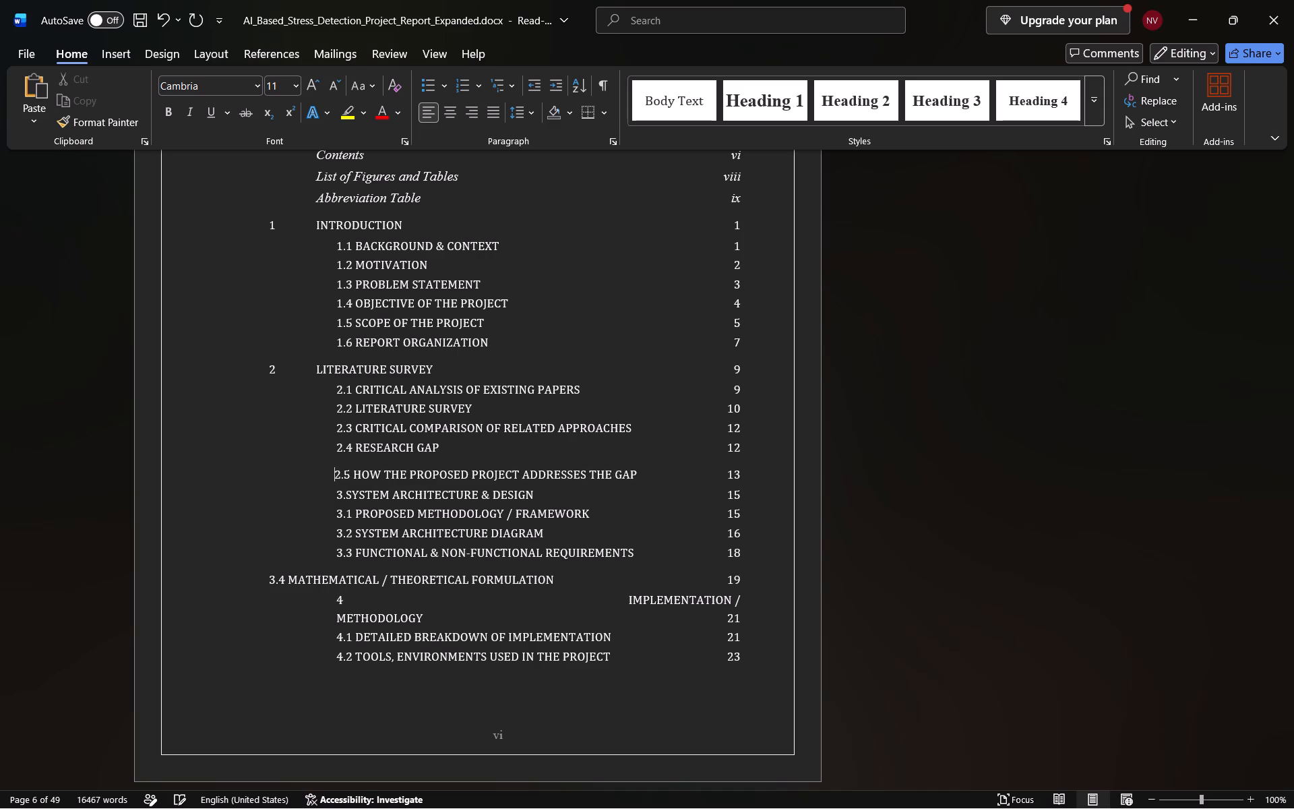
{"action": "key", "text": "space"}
Delete the spaces before Contents entry 2.5, join it to the 2.4 line, and break it onto a new line aligned with 2.4.
{"action": "key", "text": "BackSpace"}
{"action": "key", "text": "BackSpace"}
{"action": "key", "text": "BackSpace"}
{"action": "key", "text": "BackSpace"}
{"action": "key", "text": "BackSpace"}
{"action": "key", "text": "BackSpace"}
{"action": "key", "text": "BackSpace"}
{"action": "key", "text": "BackSpace"}
{"action": "key", "text": "BackSpace"}
{"action": "key", "text": "BackSpace"}
{"action": "key", "text": "BackSpace"}
{"action": "key", "text": "BackSpace"}
{"action": "key", "text": "BackSpace"}
{"action": "key", "text": "BackSpace"}
{"action": "key", "text": "BackSpace"}
{"action": "key", "text": "BackSpace"}
{"action": "key", "text": "BackSpace"}
{"action": "key", "text": "BackSpace"}
{"action": "key", "text": "BackSpace"}
{"action": "key", "text": "BackSpace"}
{"action": "key", "text": "BackSpace"}
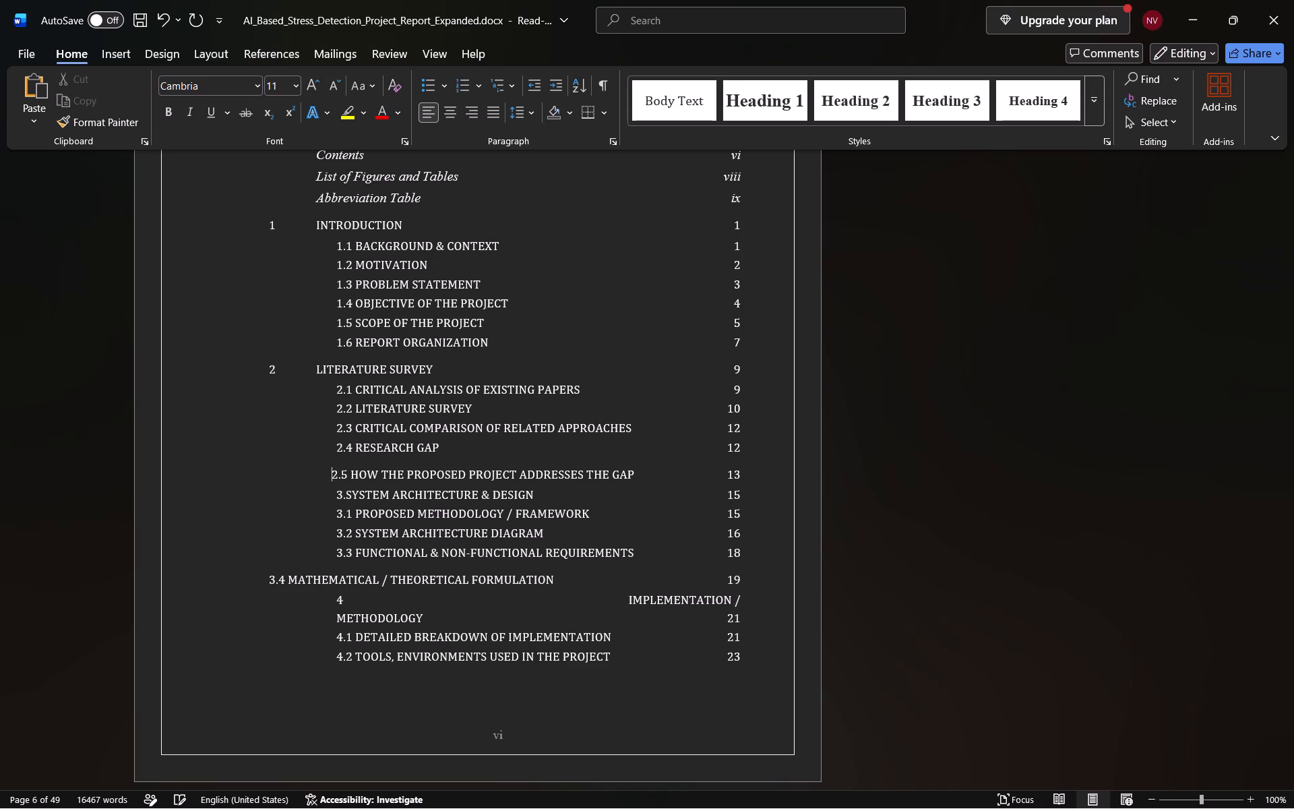
{"action": "key", "text": "BackSpace"}
{"action": "key", "text": "BackSpace"}
{"action": "key", "text": "BackSpace"}
{"action": "key", "text": "BackSpace"}
{"action": "key", "text": "BackSpace"}
{"action": "key", "text": "BackSpace"}
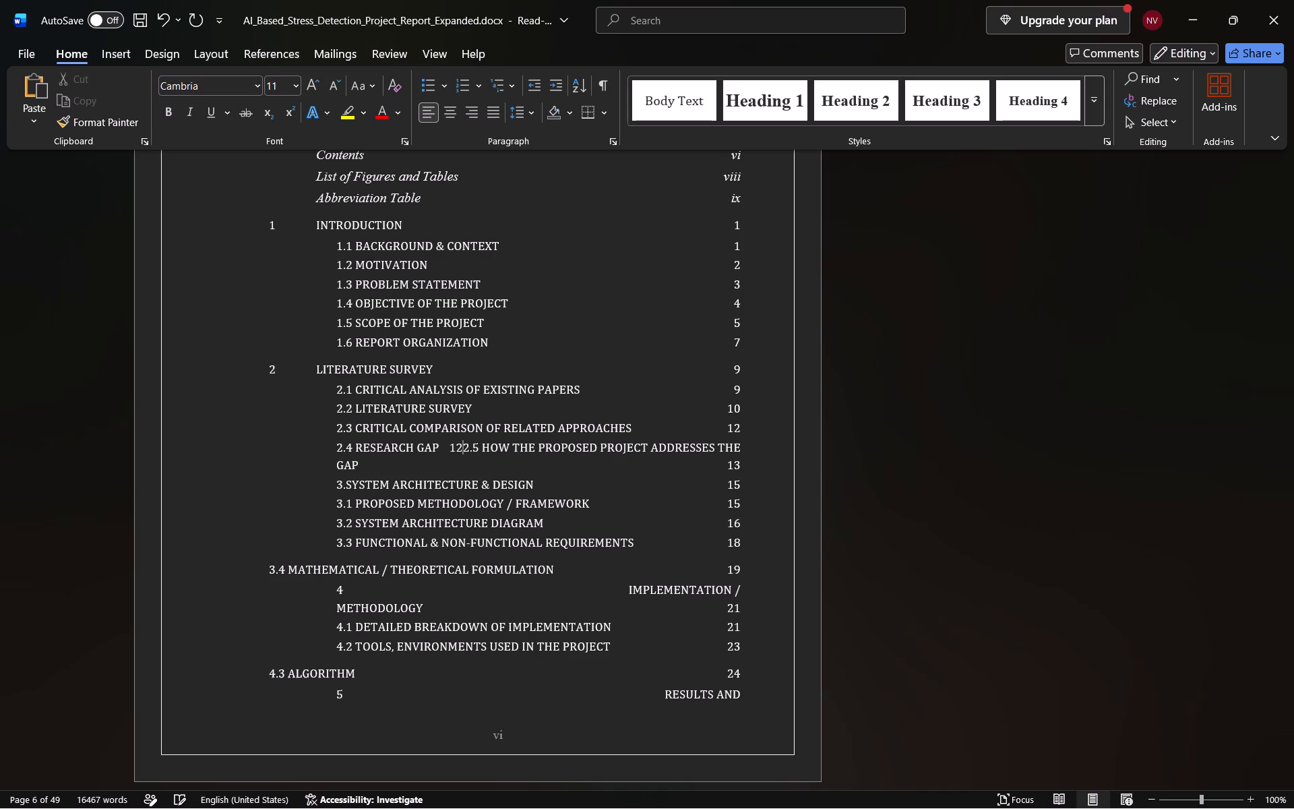
{"action": "key", "text": "Return"}
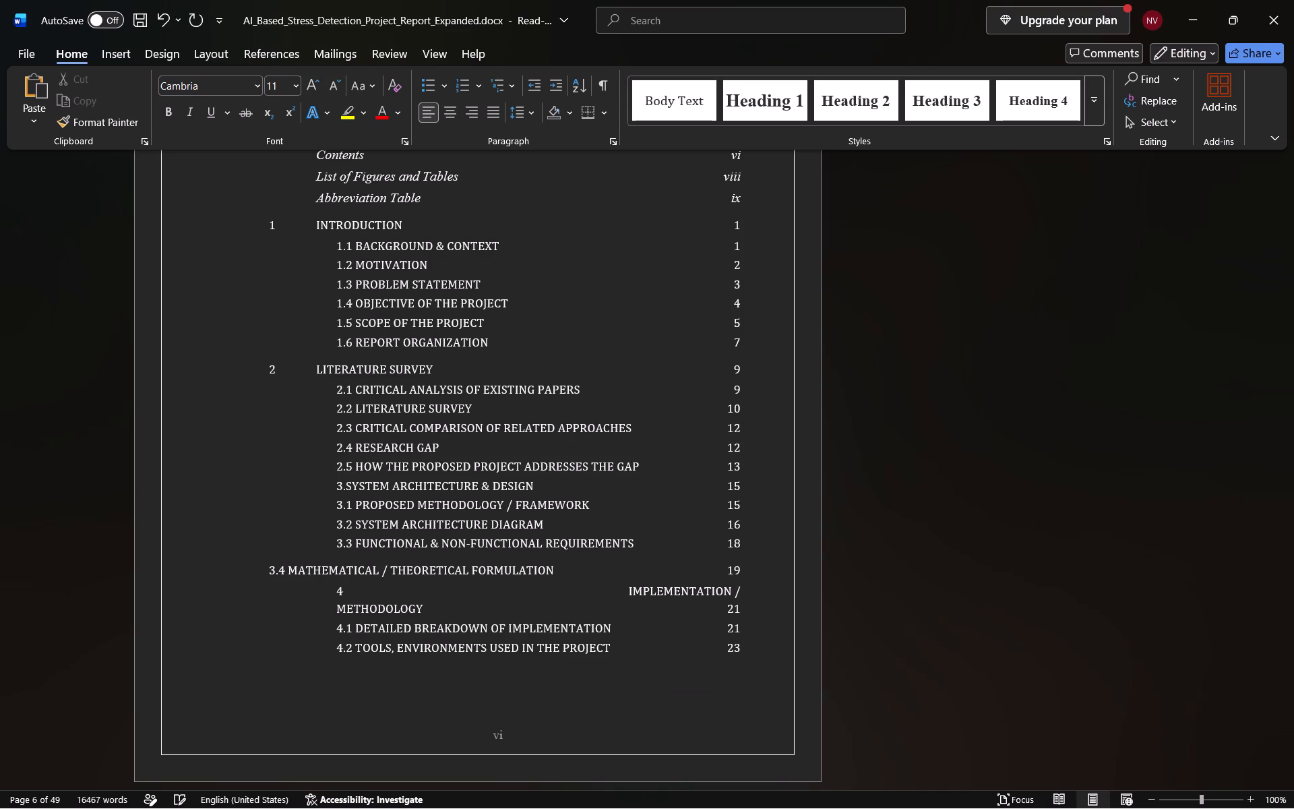
Remove the period after the chapter 3 number in the Contents and shift the entry out to the chapter-number column using leading spaces.
{"action": "left_click", "coordinate": [344, 483]}
{"action": "key", "text": "BackSpace"}
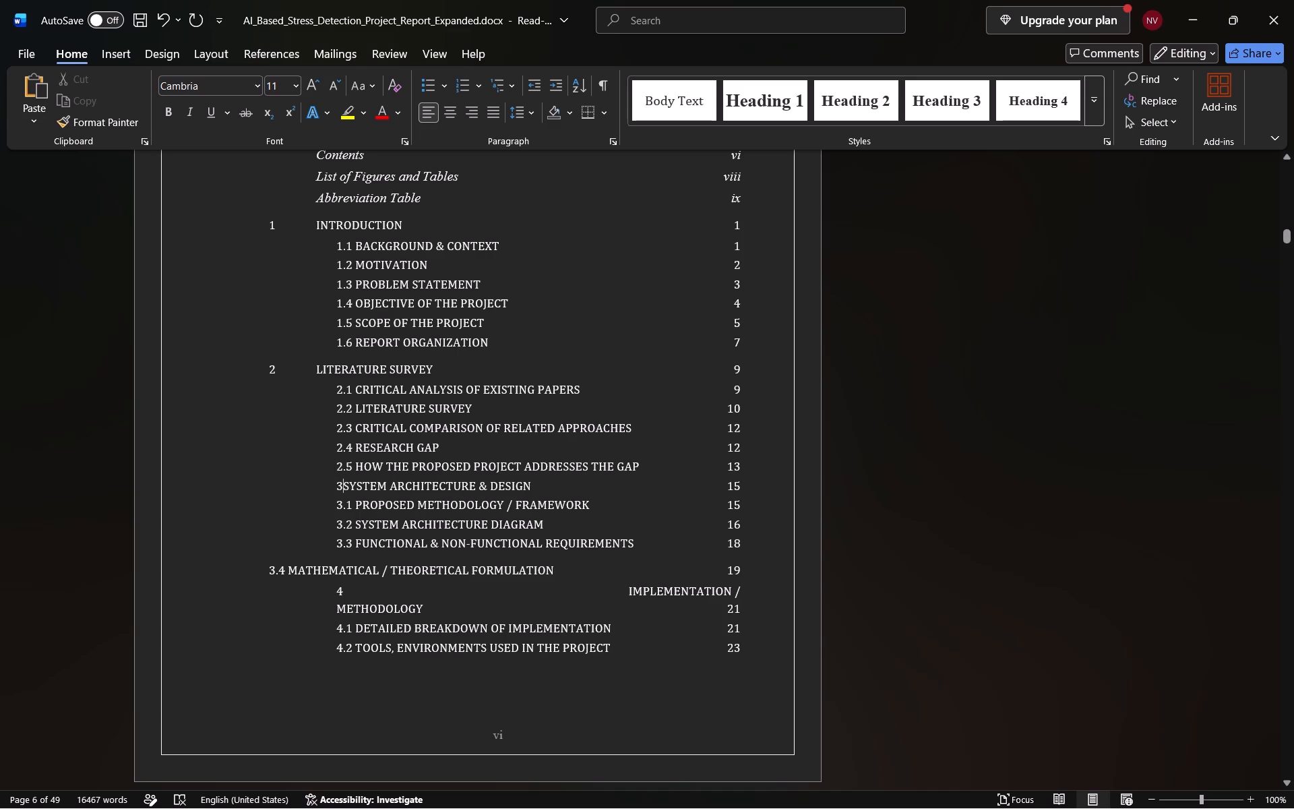
{"action": "left_click", "coordinate": [334, 483]}
{"action": "key", "text": "BackSpace"}
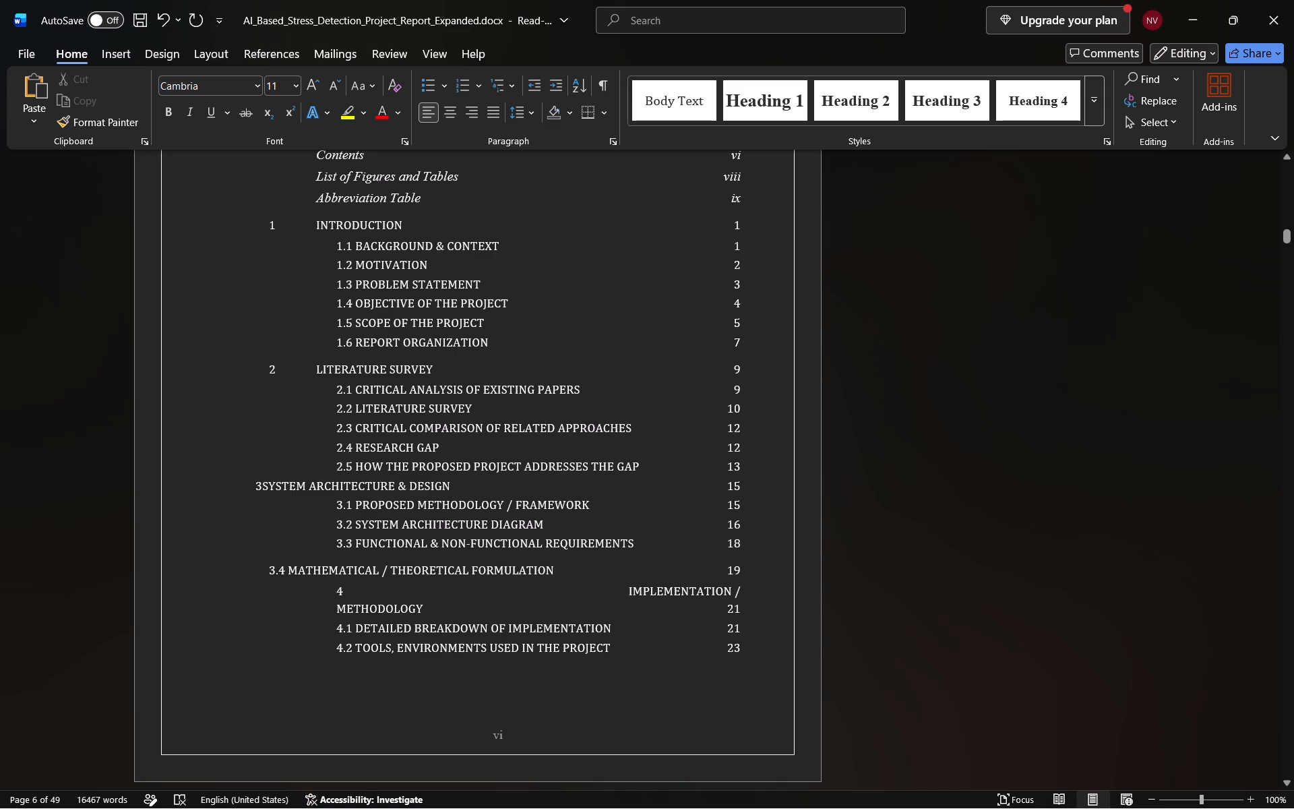
{"action": "key", "text": "space"}
{"action": "key", "text": "space"}
{"action": "key", "text": "space"}
{"action": "key", "text": "space"}
{"action": "key", "text": "space"}
{"action": "key", "text": "space"}
{"action": "key", "text": "space"}
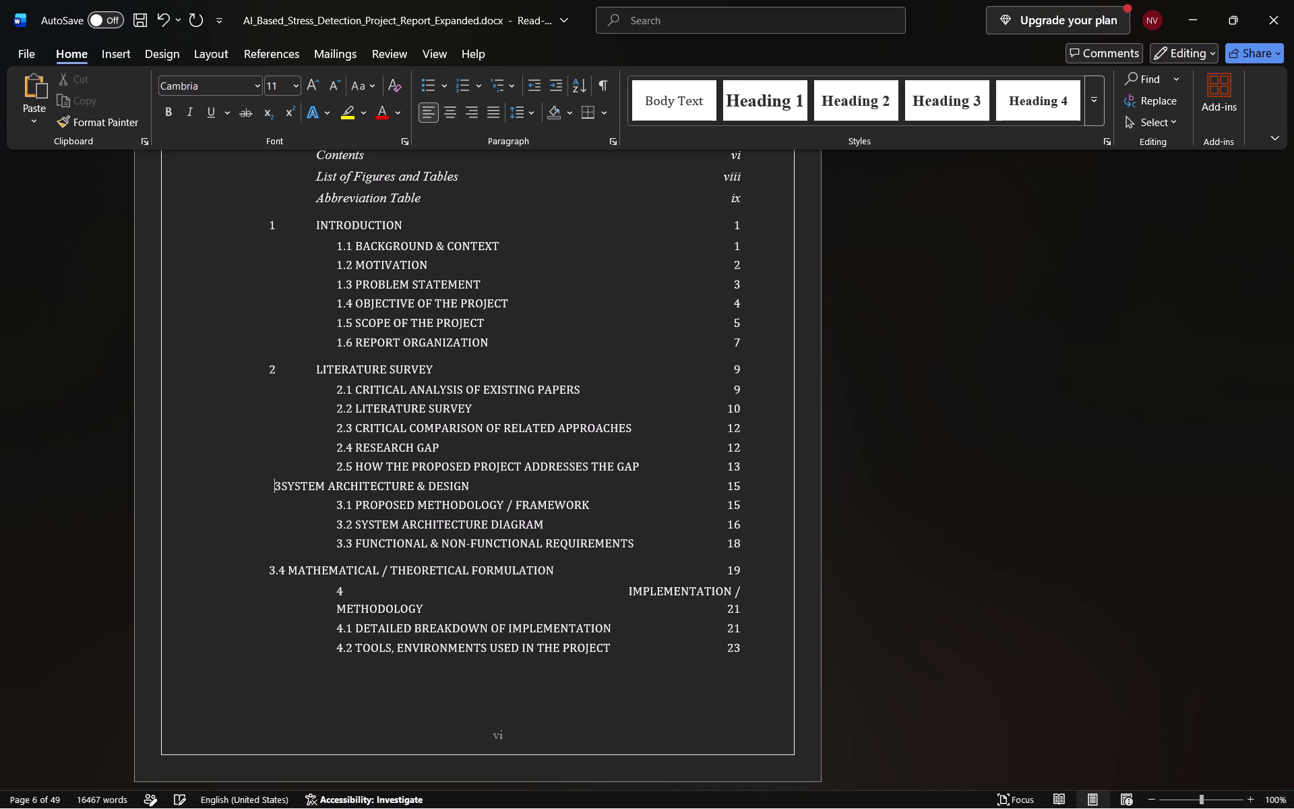
{"action": "key", "text": "BackSpace"}
{"action": "key", "text": "BackSpace"}
{"action": "key", "text": "BackSpace"}
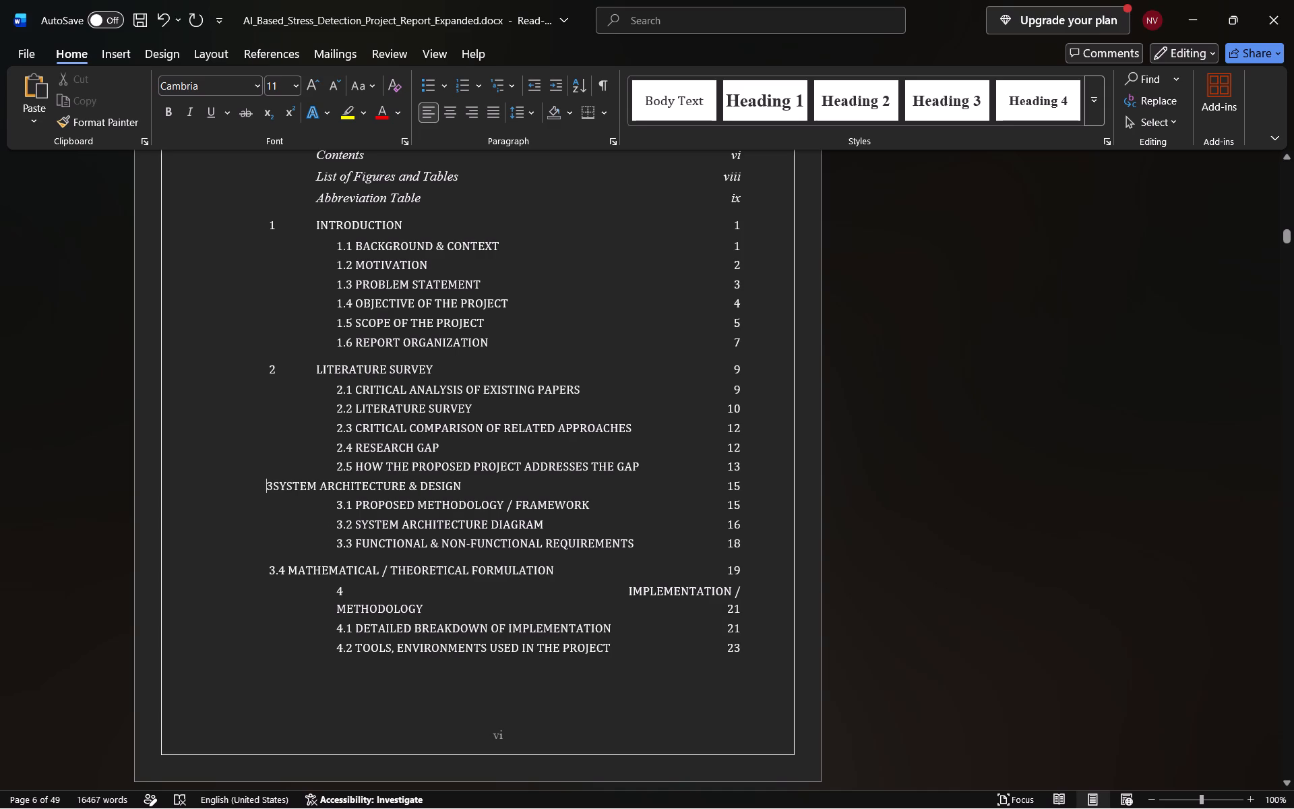
Insert spaces between the number 3 and "SYSTEM ARCHITECTURE & DESIGN" so the title lines up with the chapter titles above.
{"action": "left_click", "coordinate": [272, 485]}
{"action": "key", "text": "space"}
{"action": "key", "text": "space"}
{"action": "key", "text": "space"}
{"action": "key", "text": "space"}
{"action": "key", "text": "space"}
{"action": "key", "text": "space"}
{"action": "key", "text": "space"}
{"action": "key", "text": "space"}
{"action": "key", "text": "space"}
{"action": "key", "text": "space"}
{"action": "key", "text": "space"}
{"action": "key", "text": "space"}
{"action": "key", "text": "space"}
{"action": "key", "text": "space"}
{"action": "key", "text": "space"}
{"action": "key", "text": "space"}
{"action": "key", "text": "space"}
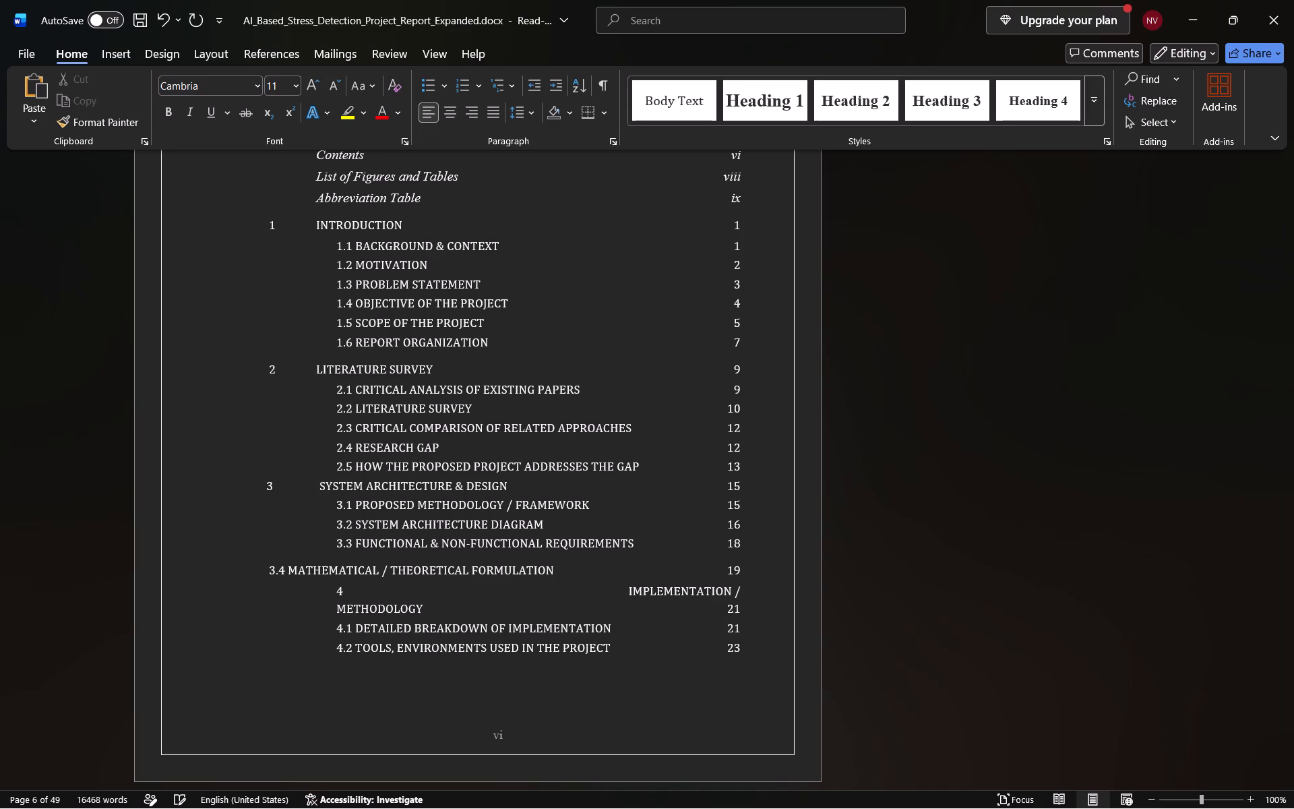
{"action": "key", "text": "BackSpace"}
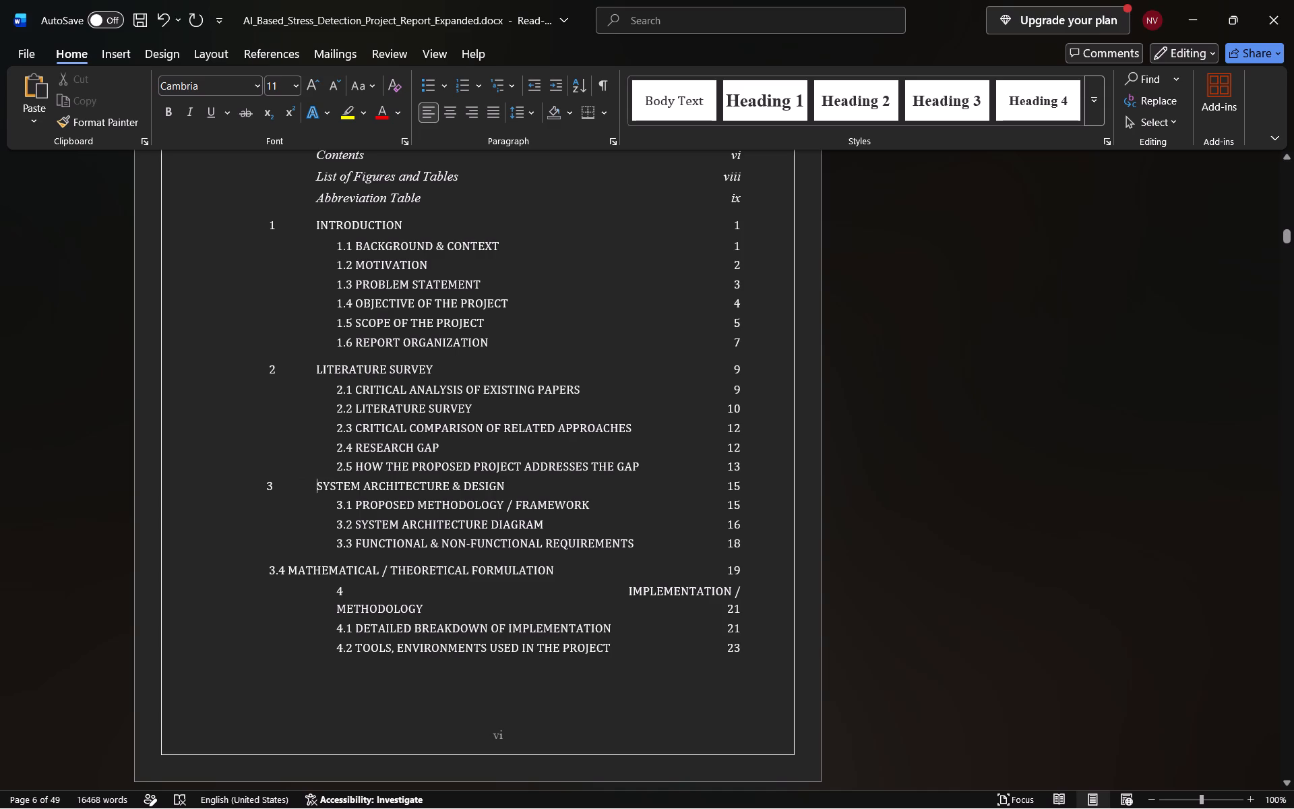
Fine-tune the chapter 3 Contents entry by adding two spaces before the number and trimming the gap before its title.
{"action": "left_click", "coordinate": [257, 483]}
{"action": "key", "text": "space"}
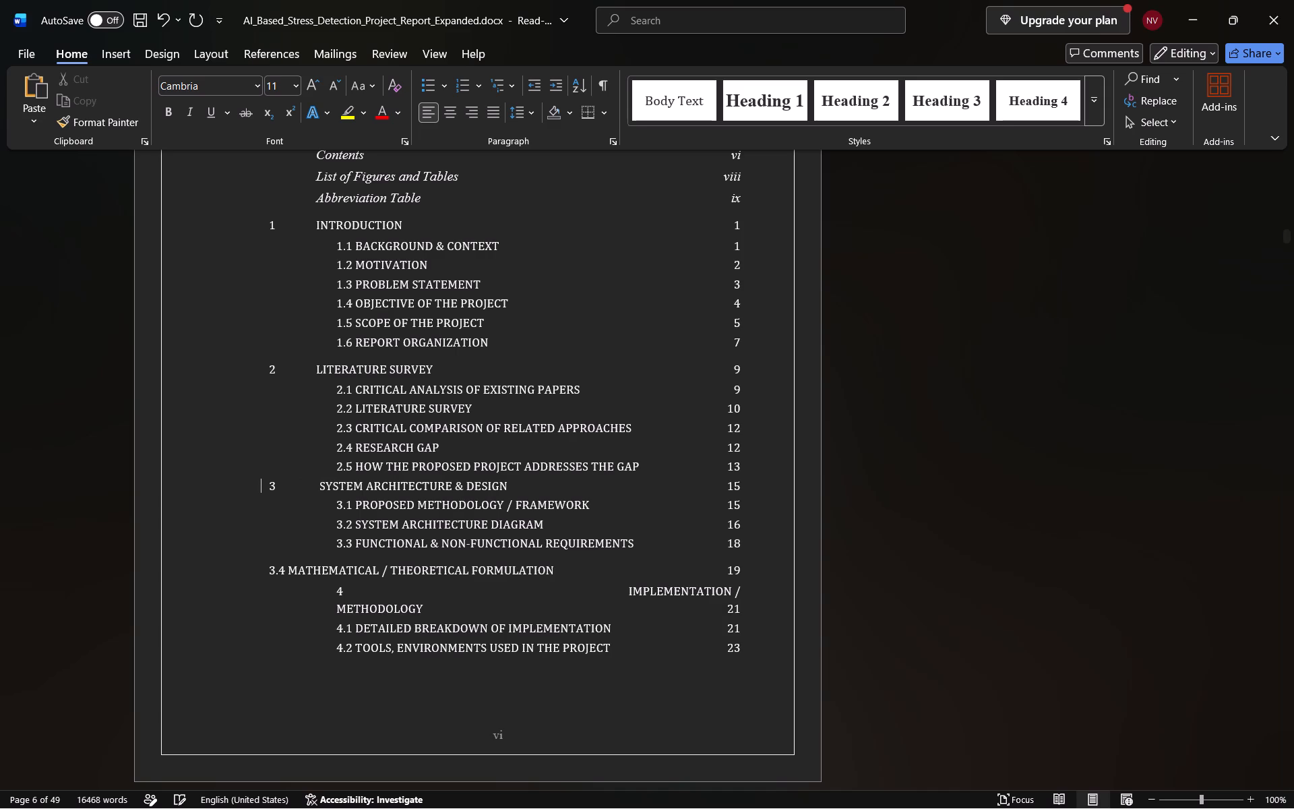
{"action": "key", "text": "space"}
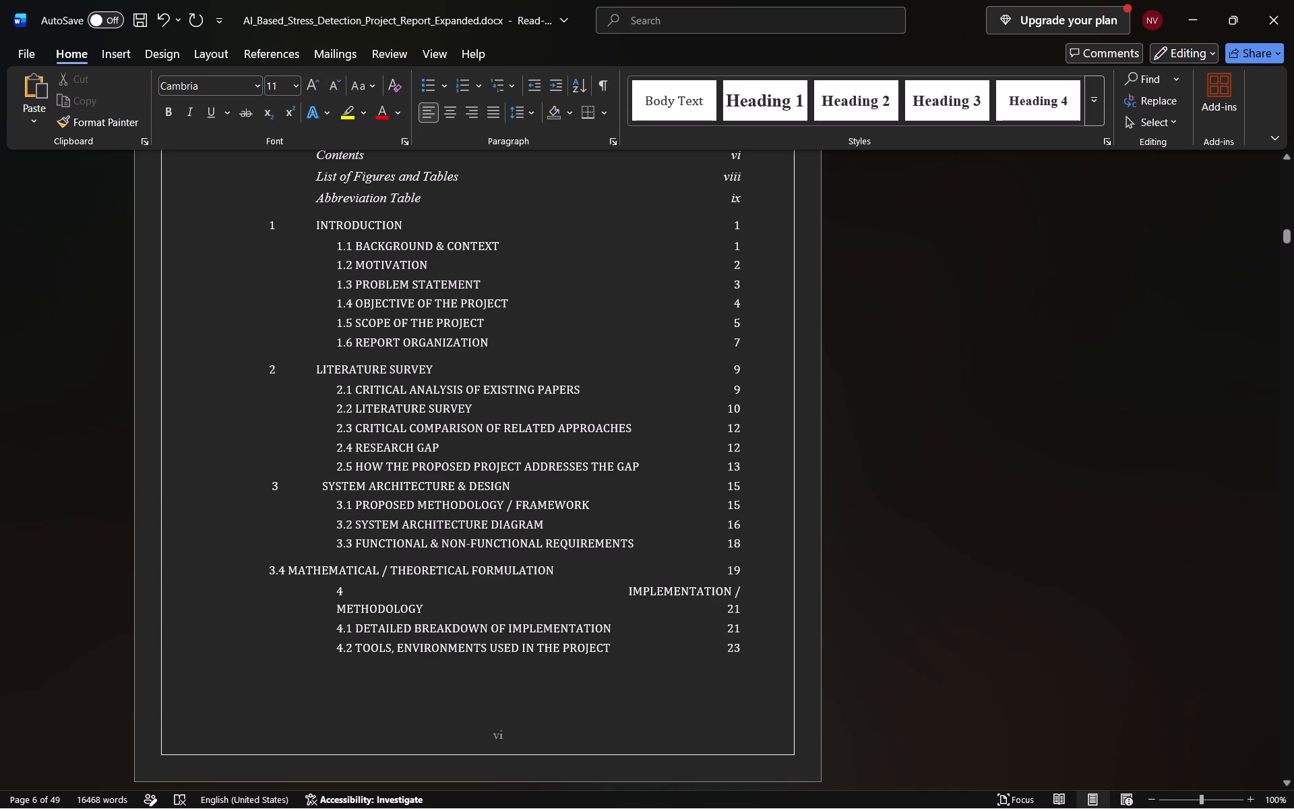
{"action": "left_click", "coordinate": [317, 490]}
{"action": "key", "text": "BackSpace"}
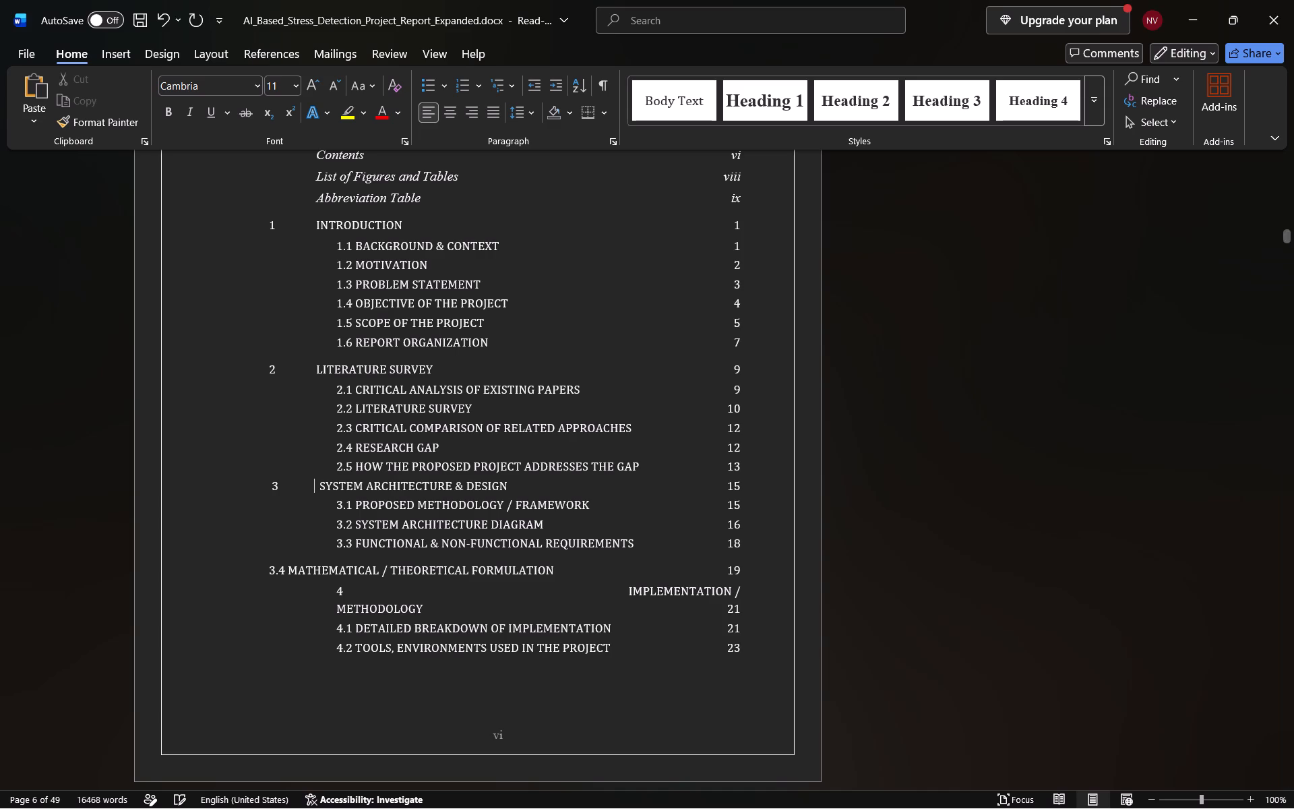
{"action": "key", "text": "BackSpace"}
{"action": "key", "text": "space"}
Join the "3.4 MATHEMATICAL / THEORETICAL FORMULATION" Contents entry to the 3.3 line and break it onto a new line aligned with 3.3.
{"action": "left_click", "coordinate": [262, 571]}
{"action": "key", "text": "BackSpace"}
{"action": "key", "text": "BackSpace"}
{"action": "key", "text": "Return"}
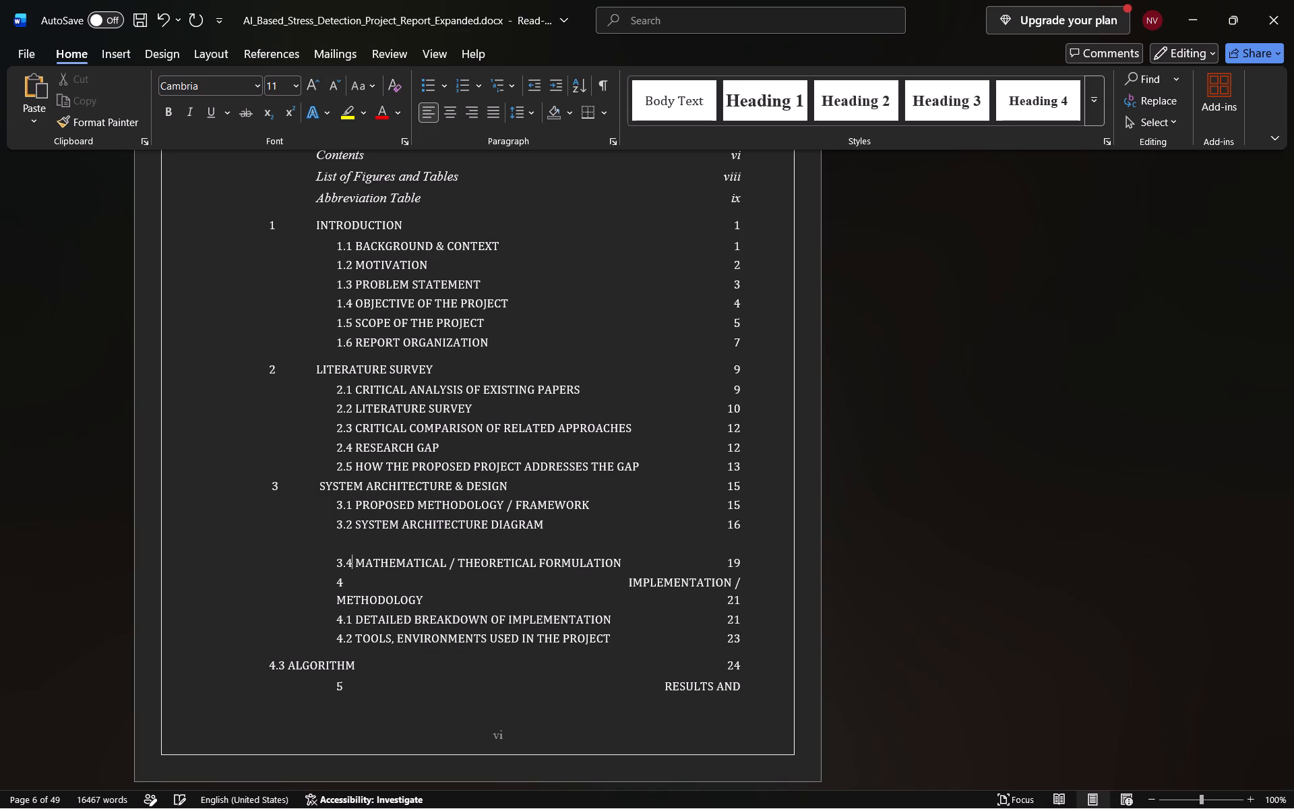
Remove the indent of the chapter 4 Contents entry and add five leading spaces to place its number in the chapter-number column.
{"action": "left_click", "coordinate": [330, 580]}
{"action": "key", "text": "BackSpace"}
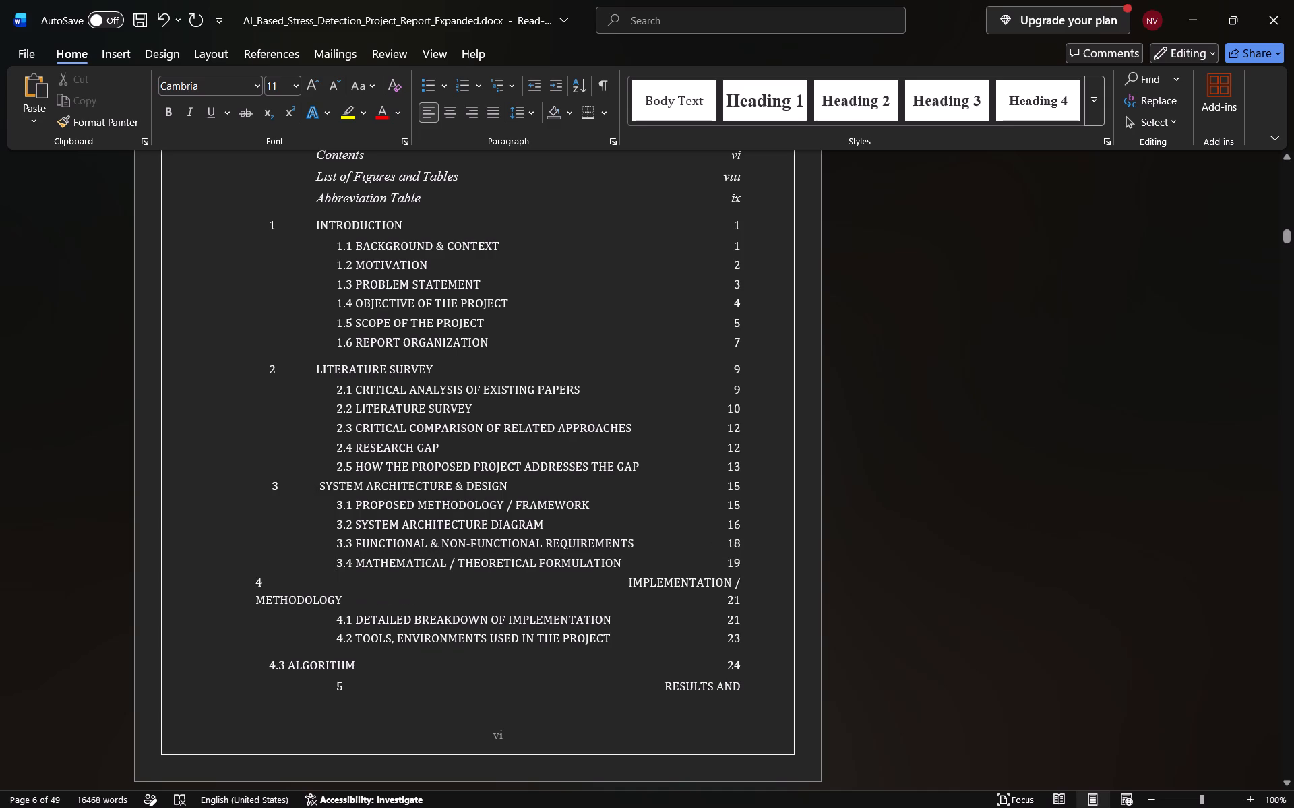
{"action": "key", "text": "space"}
{"action": "key", "text": "space"}
{"action": "key", "text": "space"}
{"action": "key", "text": "space"}
{"action": "key", "text": "space"}
Replace the wide gap after the number 4 with spaces, aligning "IMPLEMENTATION / METHODOLOGY" with the chapter titles and the 4 with the 3 above.
{"action": "left_click", "coordinate": [594, 579]}
{"action": "key", "text": "BackSpace"}
{"action": "key", "text": "space"}
{"action": "key", "text": "space"}
{"action": "key", "text": "space"}
{"action": "key", "text": "space"}
{"action": "key", "text": "space"}
{"action": "key", "text": "space"}
{"action": "key", "text": "space"}
{"action": "key", "text": "space"}
{"action": "key", "text": "space"}
{"action": "key", "text": "space"}
{"action": "key", "text": "space"}
{"action": "key", "text": "space"}
{"action": "key", "text": "space"}
{"action": "key", "text": "space"}
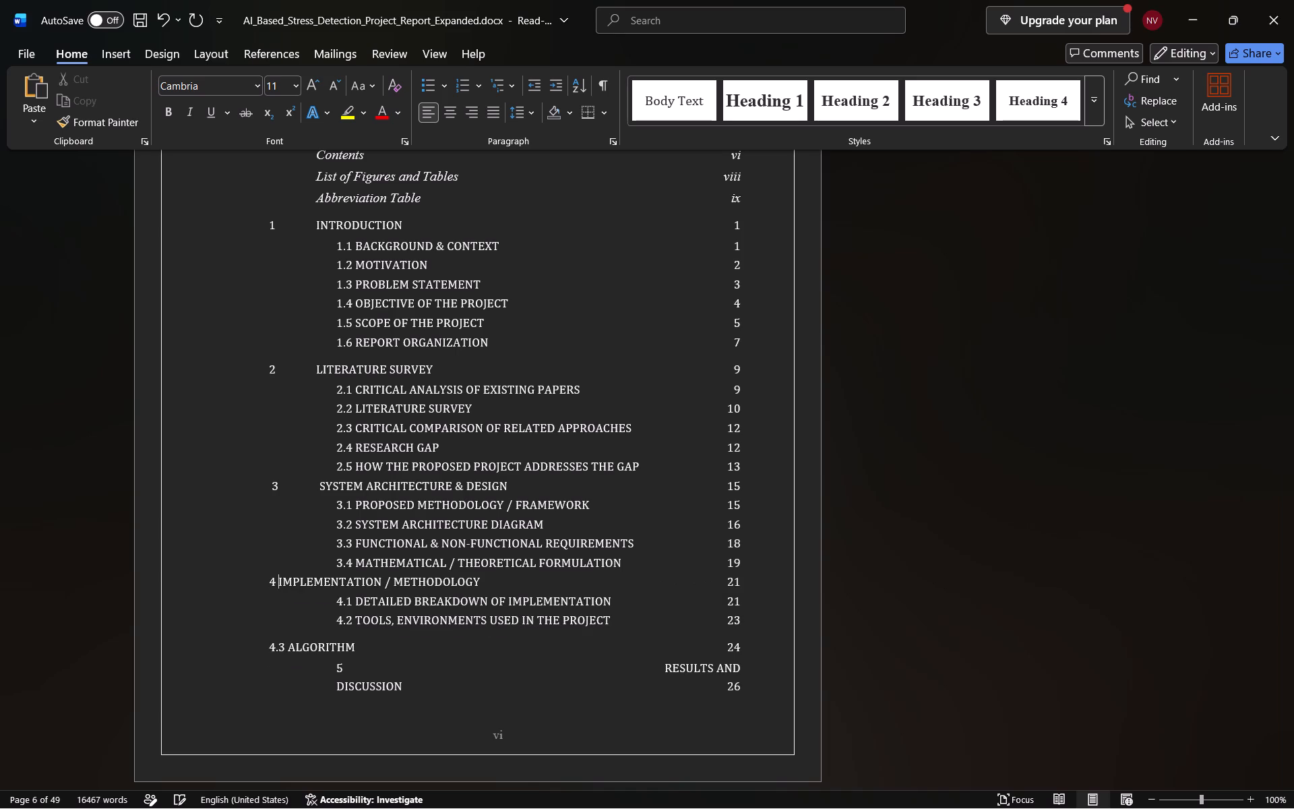
{"action": "key", "text": "space"}
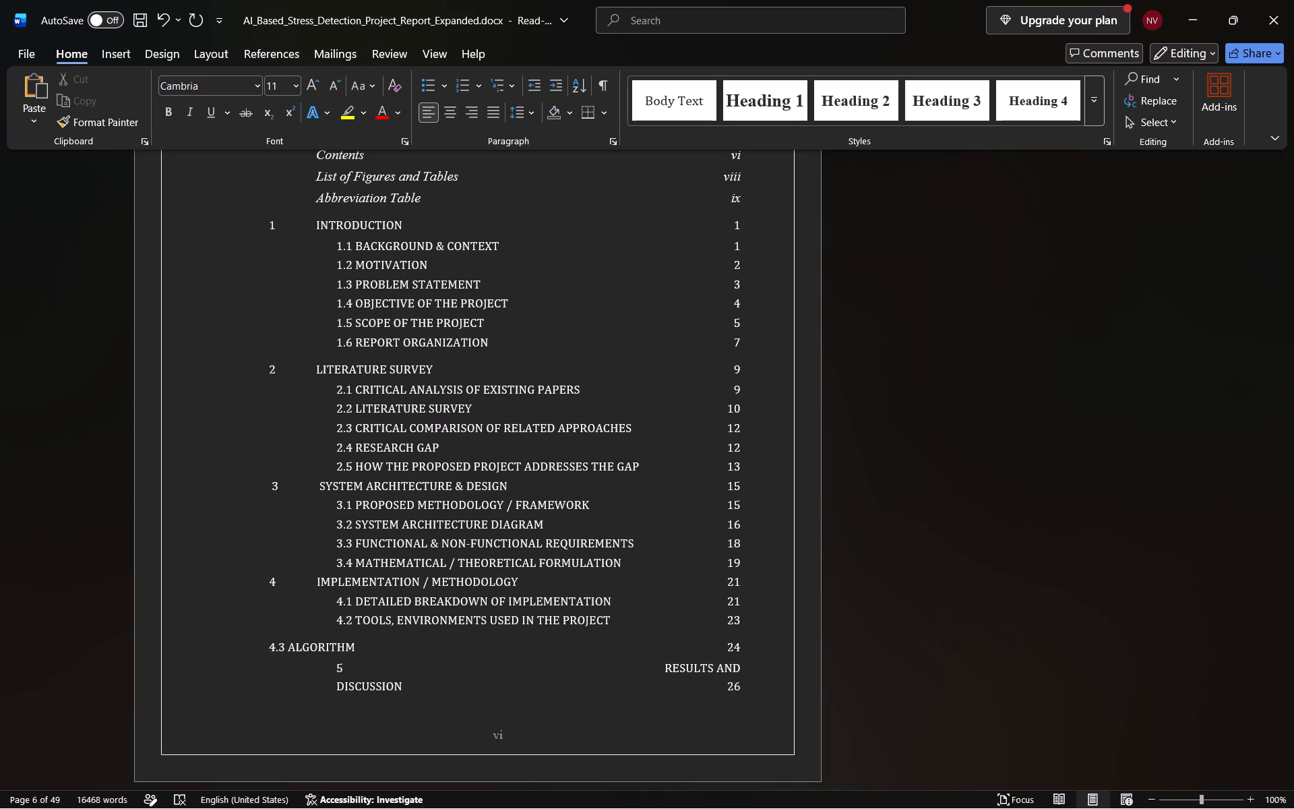
{"action": "key", "text": "space"}
{"action": "key", "text": "space"}
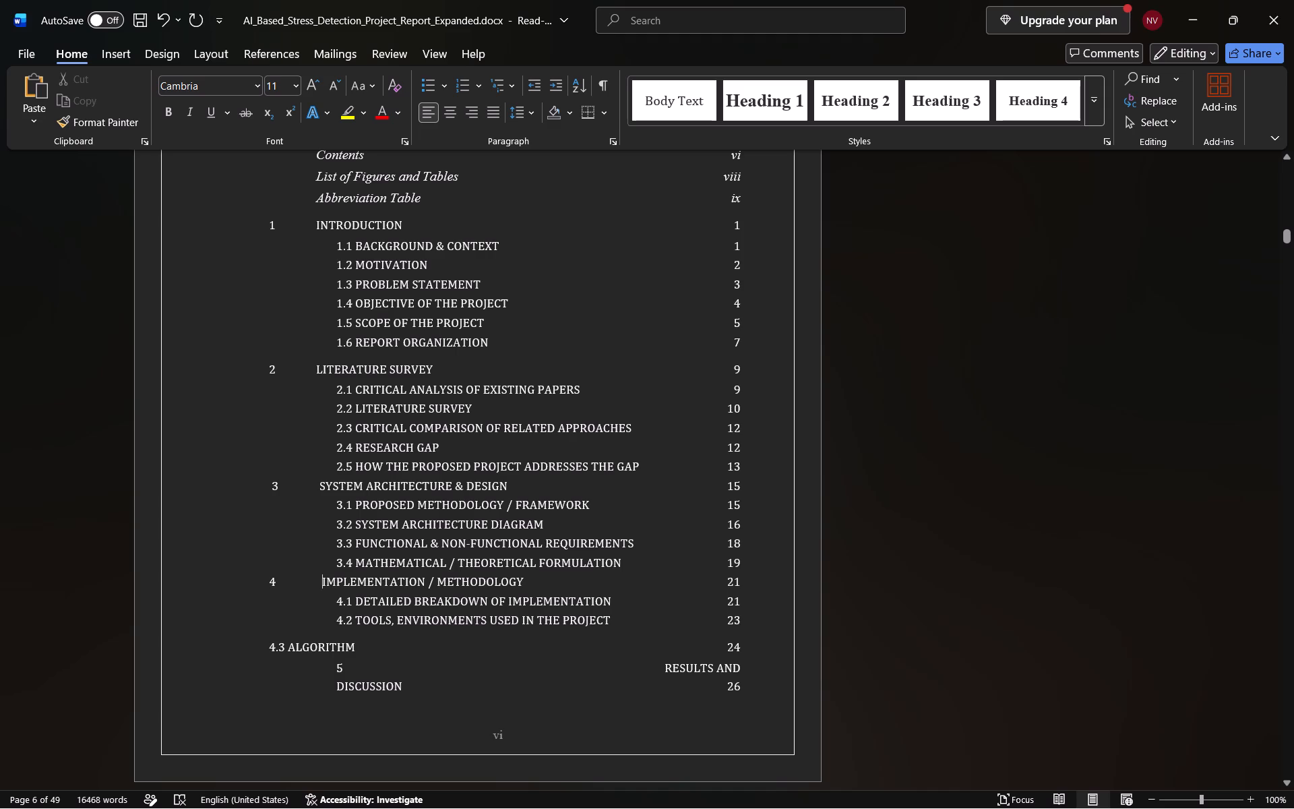
{"action": "left_click", "coordinate": [256, 580]}
{"action": "key", "text": "space"}
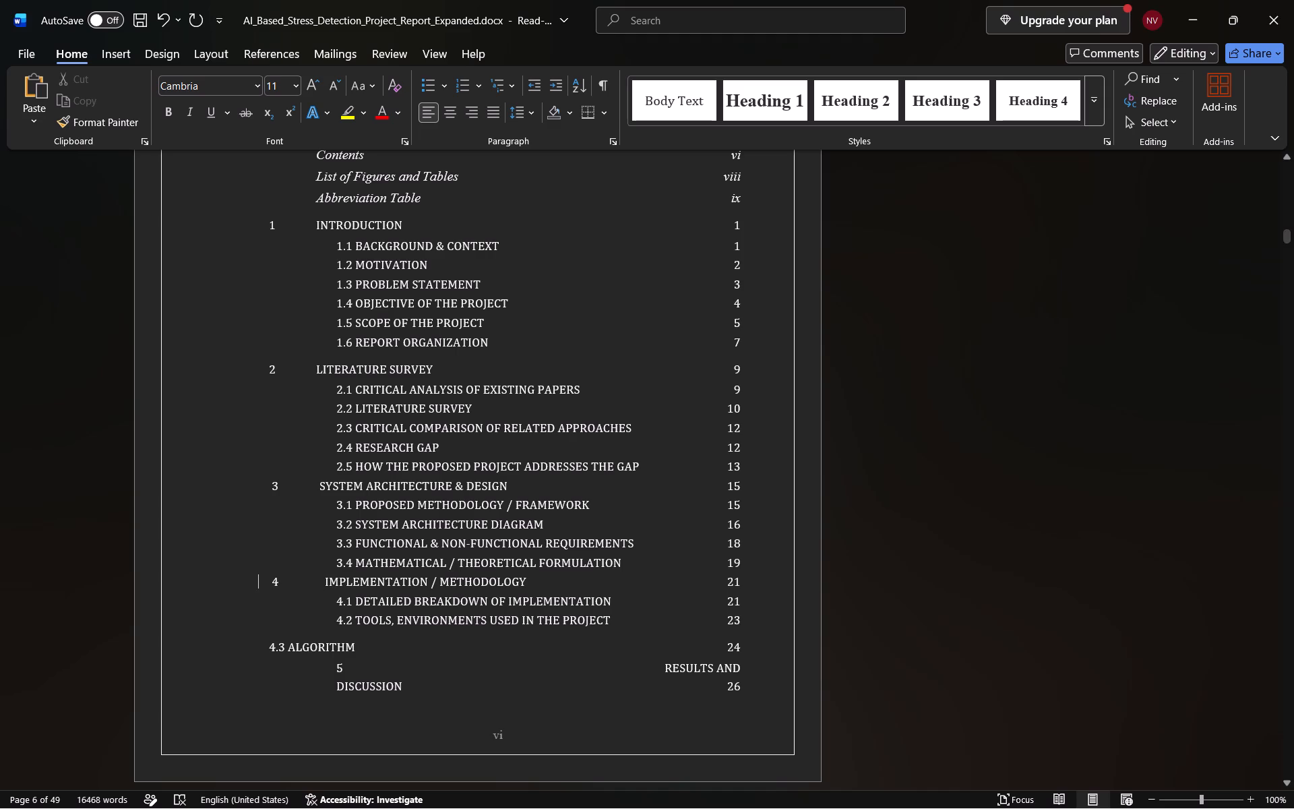
{"action": "left_click", "coordinate": [316, 580]}
{"action": "key", "text": "BackSpace"}
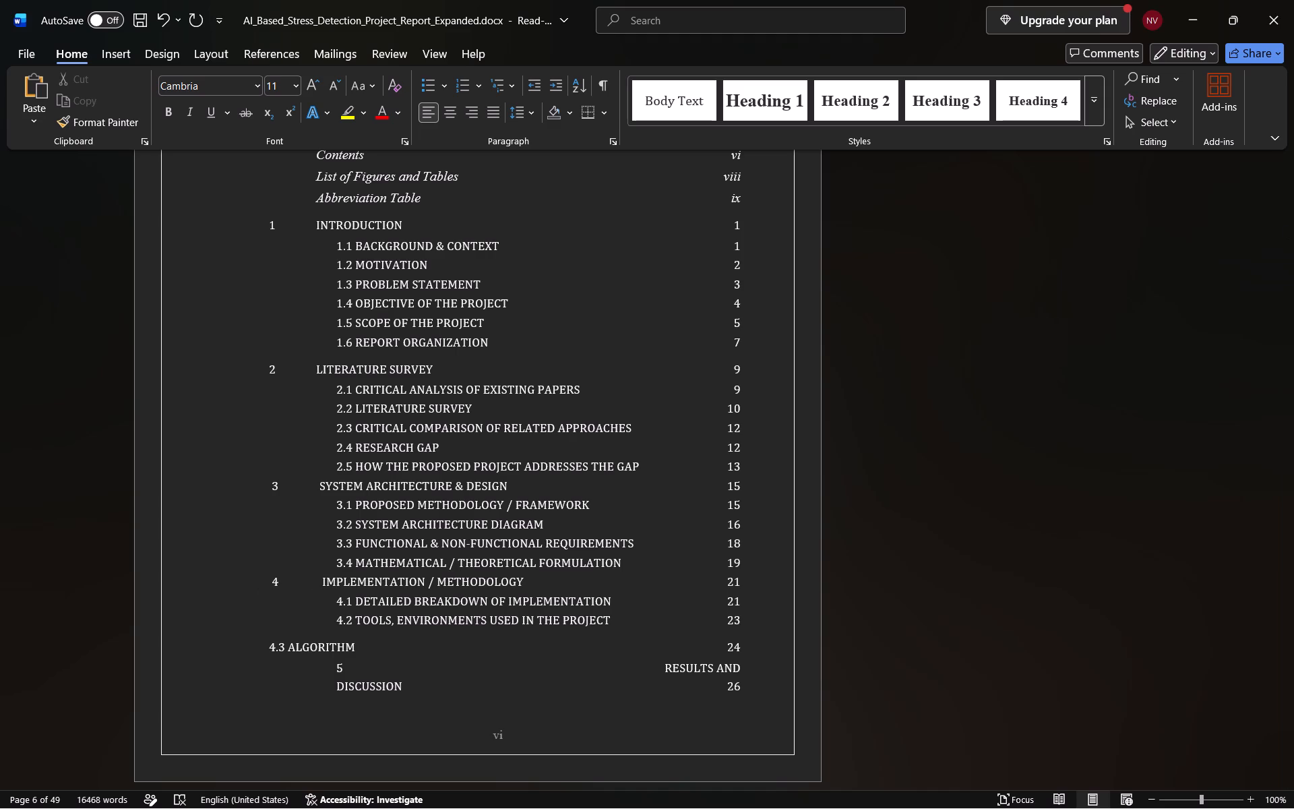
Join the "4.3 ALGORITHM" Contents entry to the 4.2 line and break it onto a new line aligned with 4.2, keeping page number 23.
{"action": "left_click", "coordinate": [270, 645]}
{"action": "key", "text": "BackSpace"}
{"action": "key", "text": "BackSpace"}
{"action": "key", "text": "BackSpace"}
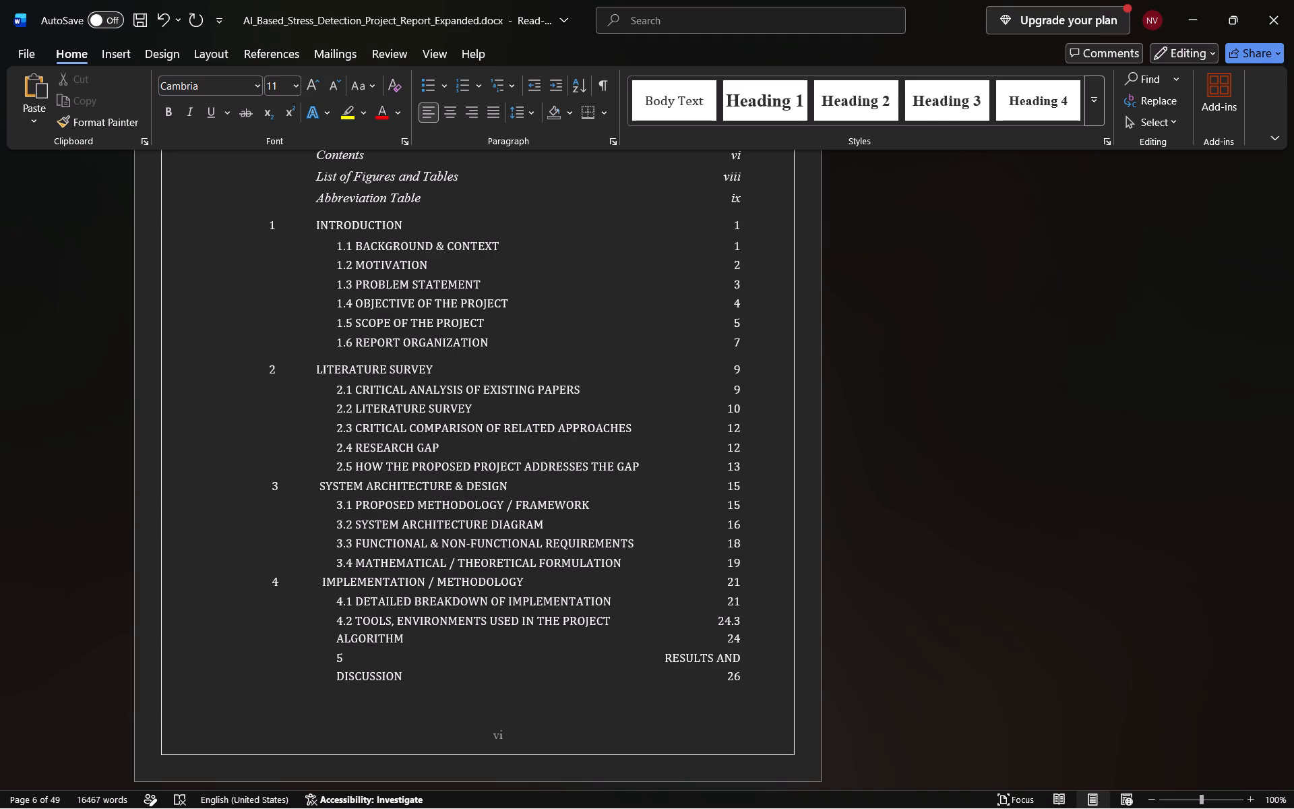
{"action": "key", "text": "ctrl+z"}
{"action": "key", "text": "Return"}
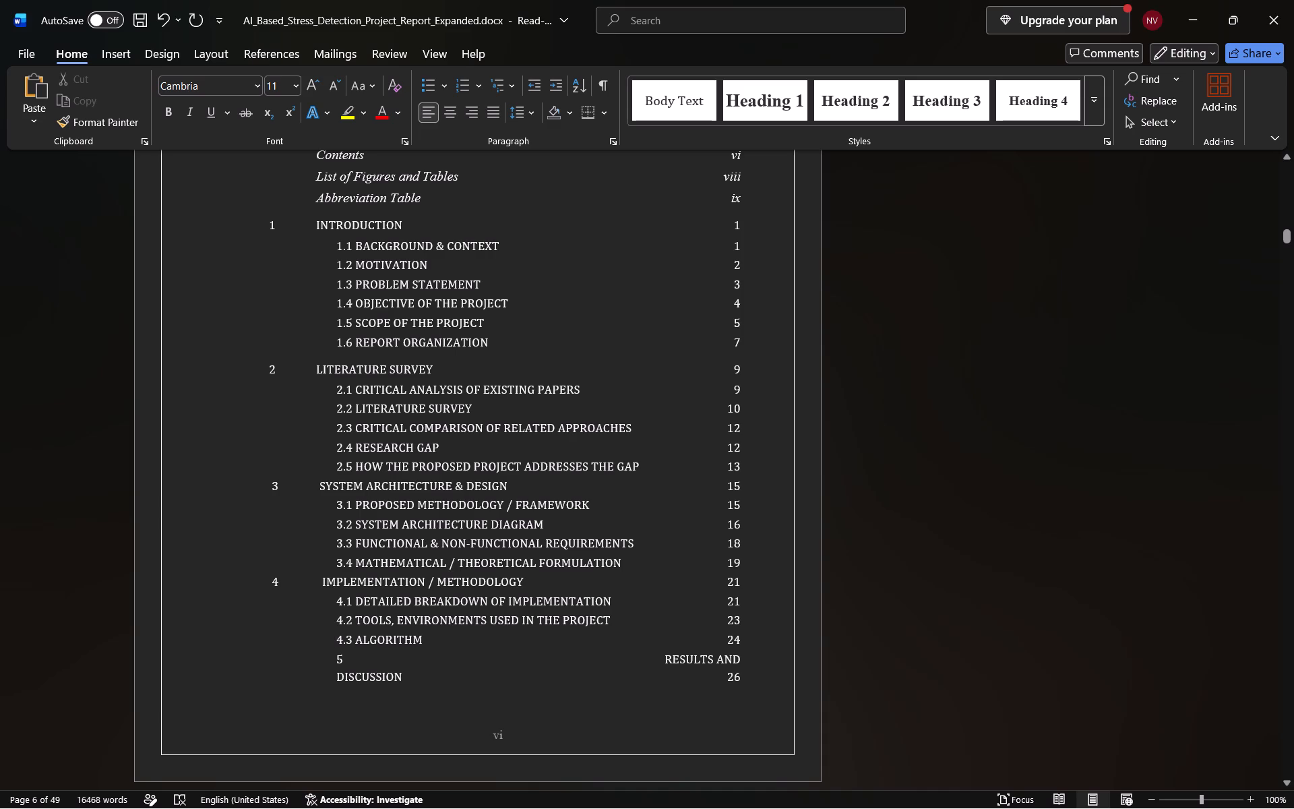
Delete the wide gap between the number 5 and "RESULTS AND DISCUSSION" in the Contents so the entry fits on one line.
{"action": "left_click", "coordinate": [453, 668]}
{"action": "left_click", "coordinate": [551, 659]}
{"action": "key", "text": "BackSpace"}
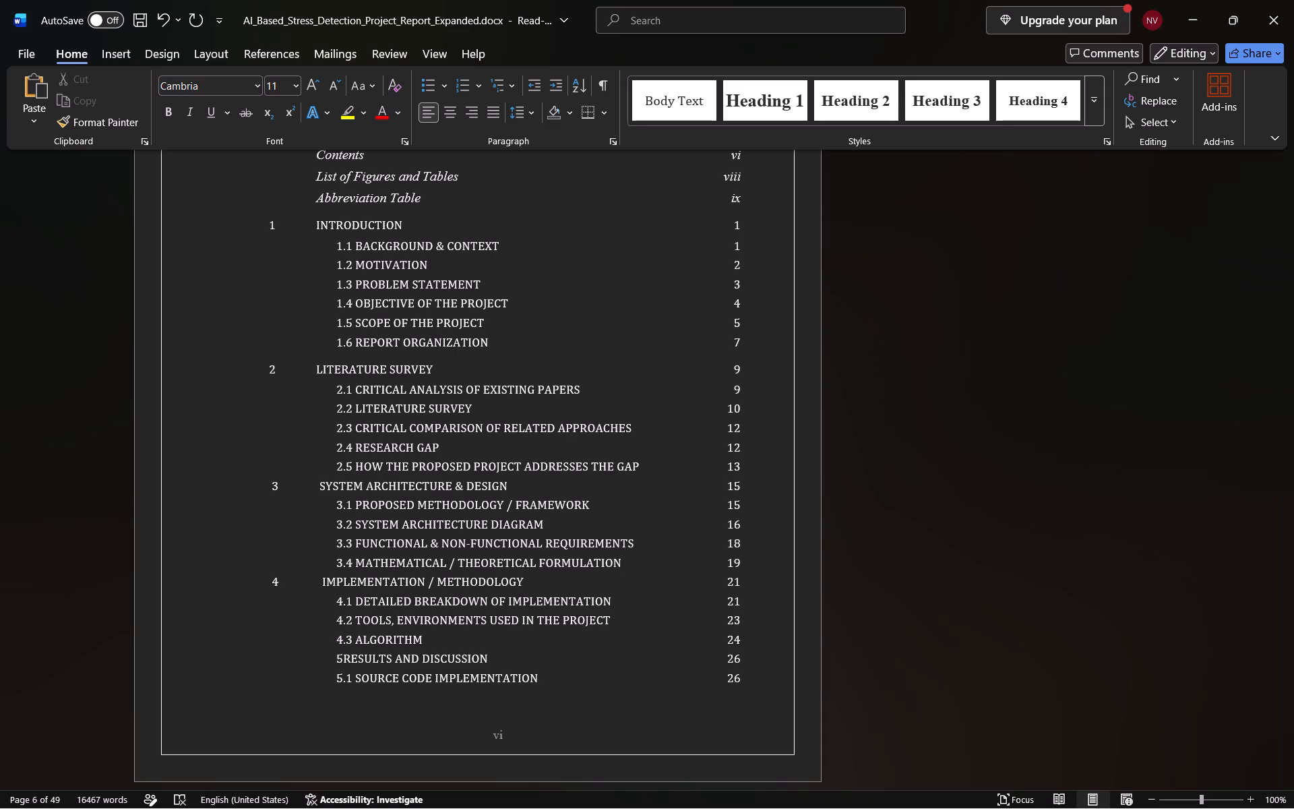
Remove the indent of the chapter 5 Contents entry and add six leading spaces to align its number under the 4.
{"action": "left_click", "coordinate": [311, 658]}
{"action": "key", "text": "BackSpace"}
{"action": "key", "text": "space"}
{"action": "key", "text": "space"}
{"action": "key", "text": "space"}
{"action": "key", "text": "space"}
{"action": "key", "text": "space"}
{"action": "key", "text": "space"}
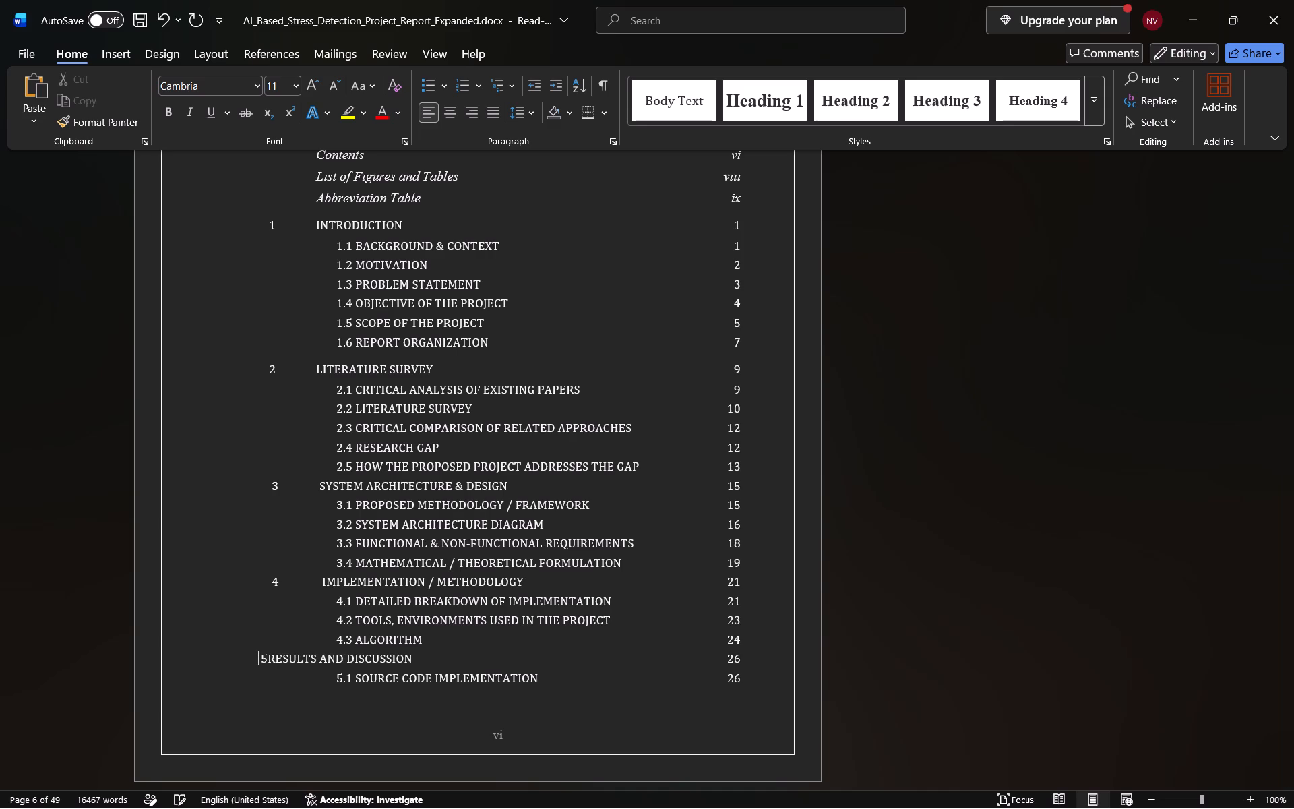
{"action": "key", "text": "space"}
{"action": "key", "text": "BackSpace"}
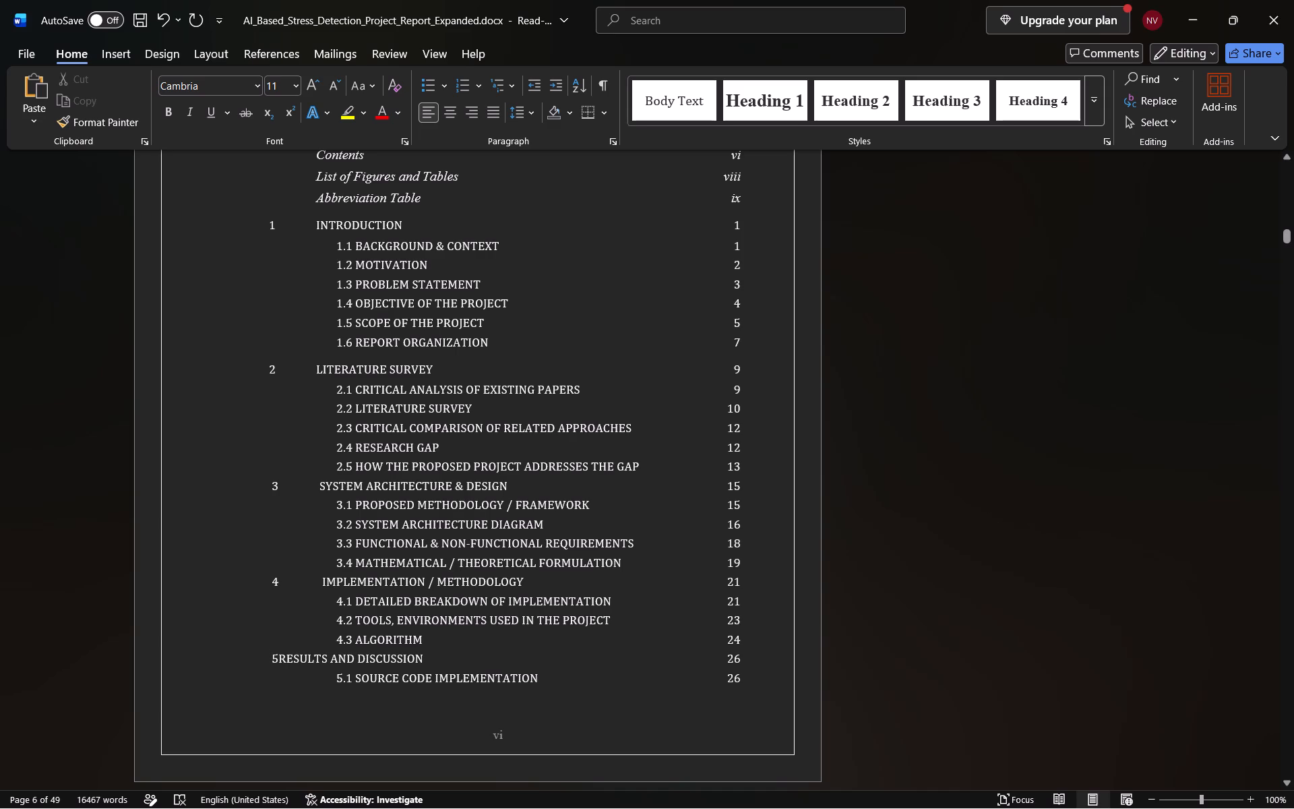
Insert spaces between the number 5 and "RESULTS AND DISCUSSION" to bring the title into line with the chapter titles above.
{"action": "left_click", "coordinate": [278, 658]}
{"action": "key", "text": "space"}
{"action": "key", "text": "space"}
{"action": "key", "text": "space"}
{"action": "key", "text": "space"}
{"action": "key", "text": "space"}
{"action": "key", "text": "space"}
{"action": "key", "text": "space"}
{"action": "key", "text": "space"}
{"action": "key", "text": "space"}
{"action": "key", "text": "space"}
{"action": "key", "text": "space"}
{"action": "key", "text": "space"}
{"action": "key", "text": "space"}
{"action": "key", "text": "space"}
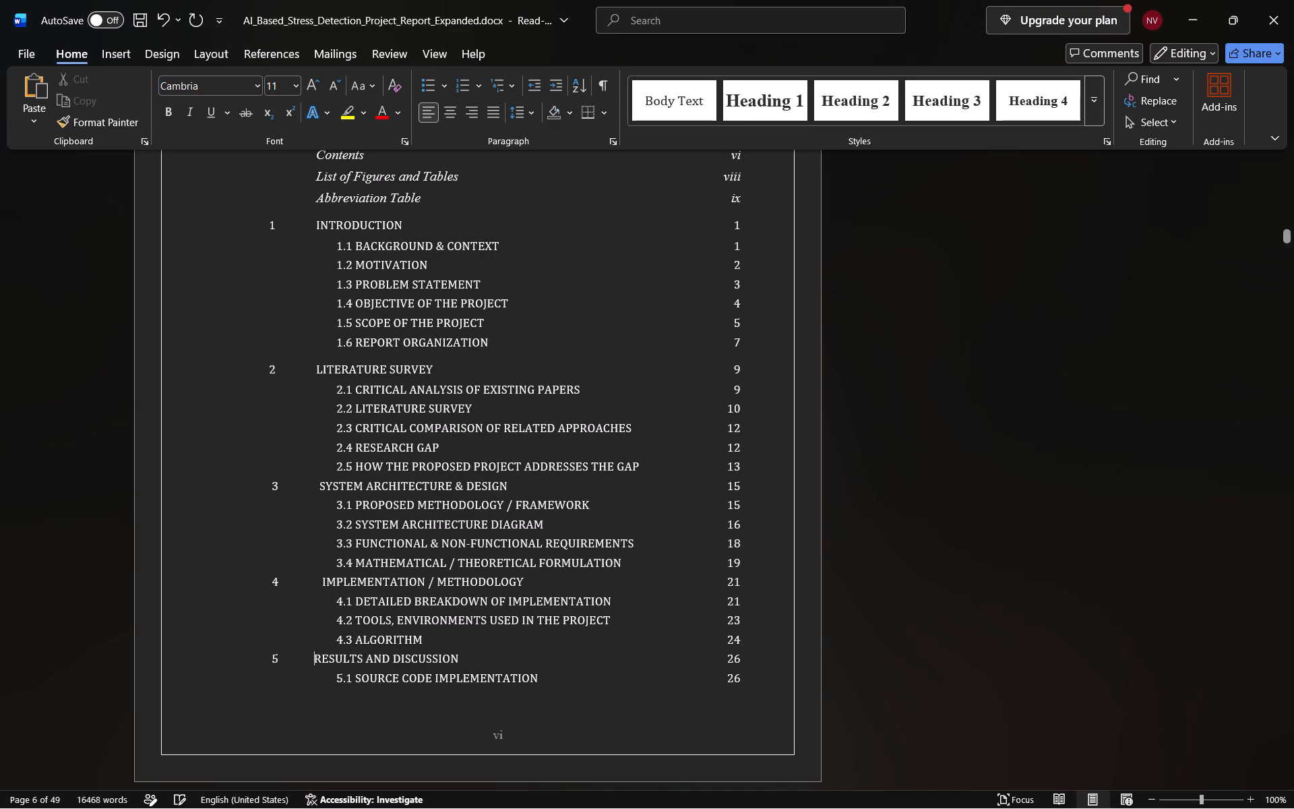
{"action": "key", "text": "space"}
{"action": "key", "text": "space"}
{"action": "key", "text": "space"}
{"action": "key", "text": "space"}
{"action": "key", "text": "BackSpace"}
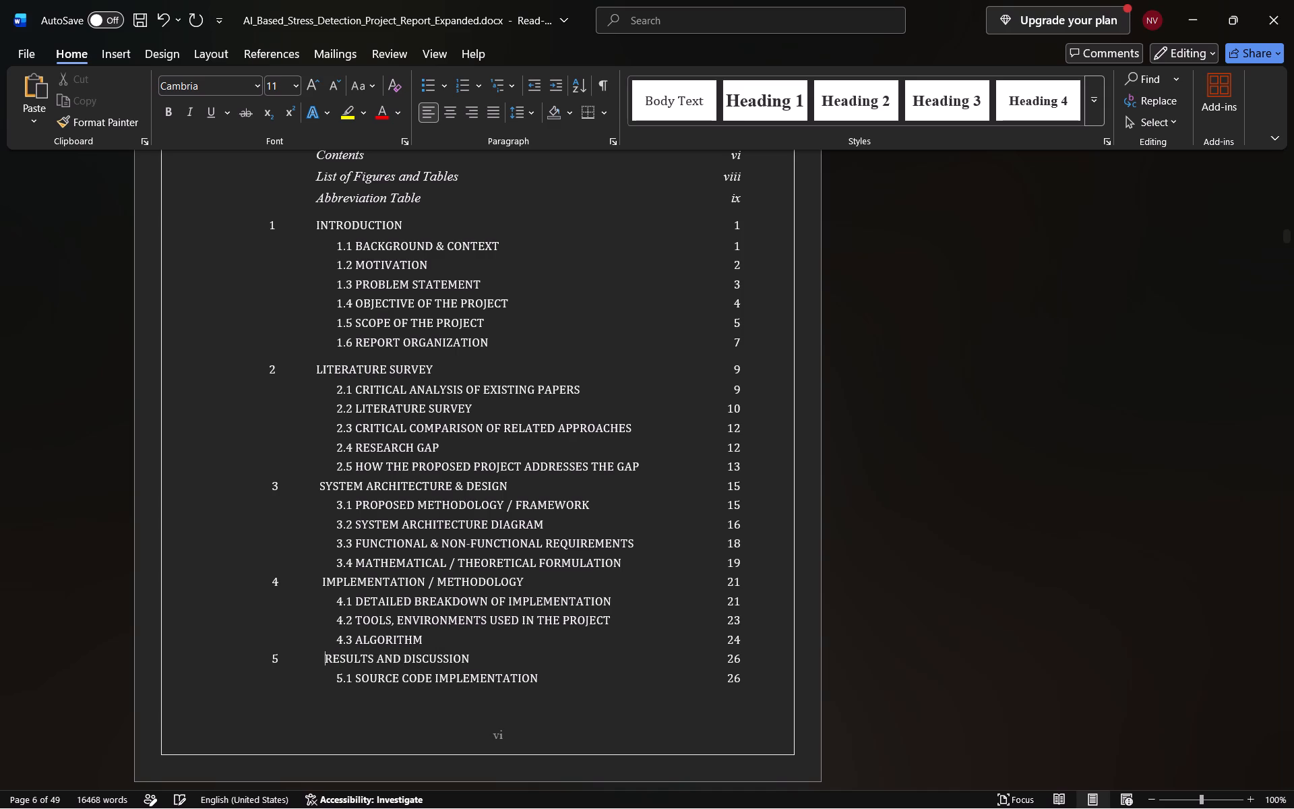
{"action": "key", "text": "BackSpace"}
{"action": "key", "text": "space"}
{"action": "key", "text": "BackSpace"}
{"action": "key", "text": "space"}
Remove the indent of the chapter 6 Contents entry and add a leading space before its number.
{"action": "scroll", "coordinate": [392, 555], "scroll_direction": "down", "scroll_amount": 1}
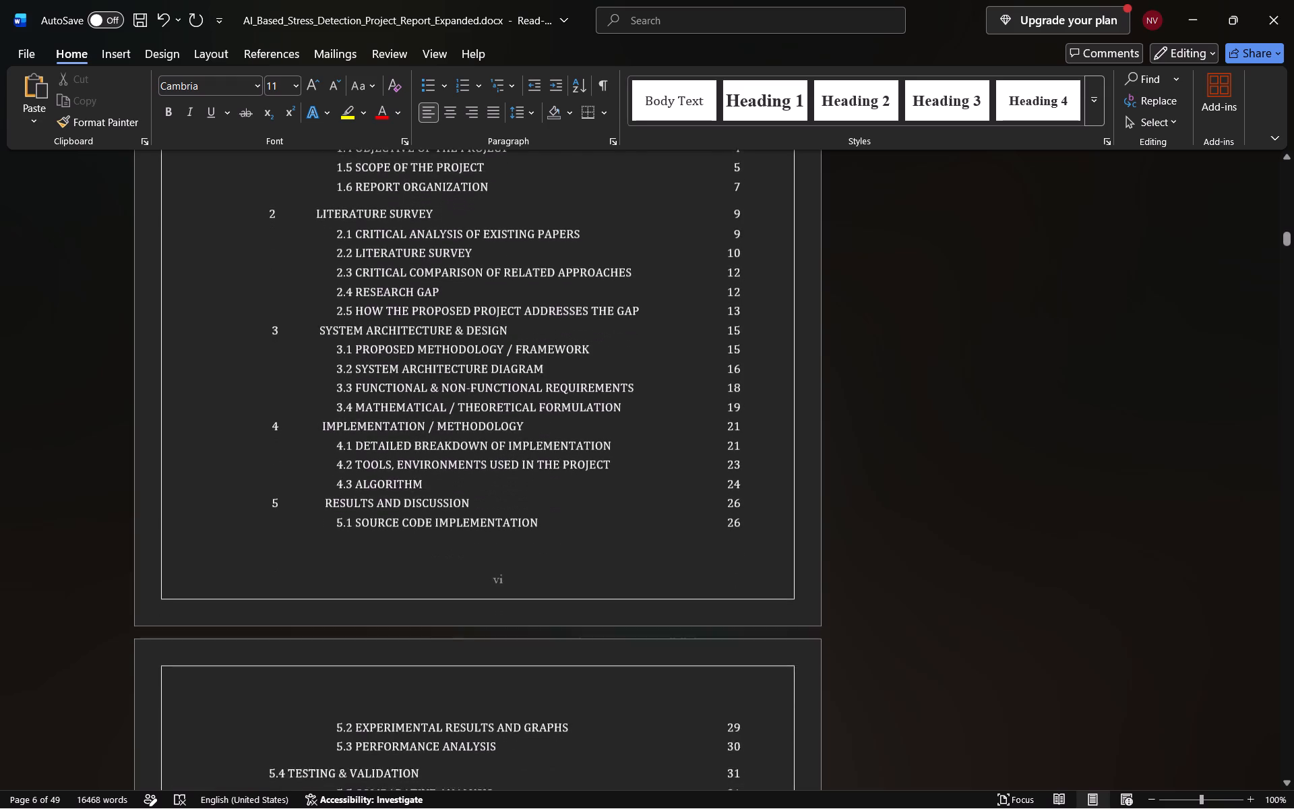
{"action": "scroll", "coordinate": [392, 555], "scroll_direction": "down", "scroll_amount": 2}
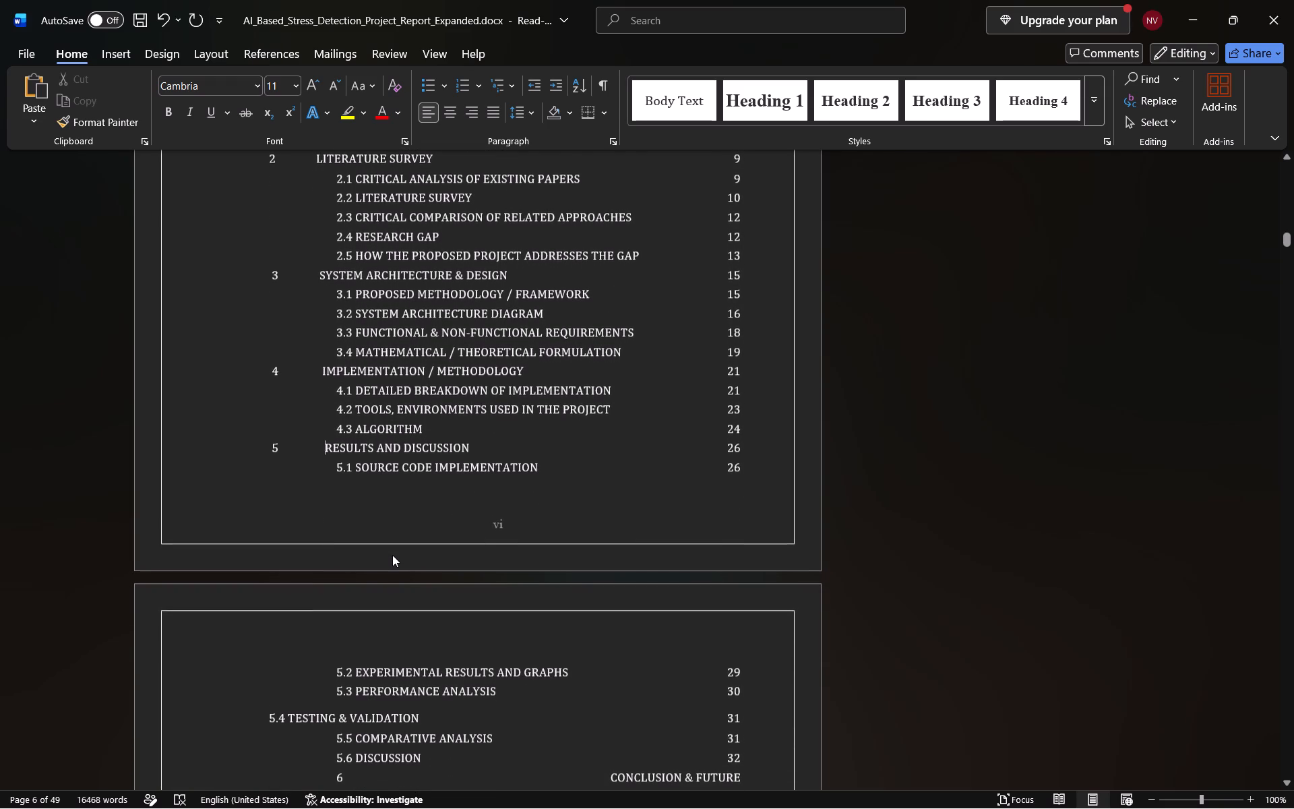
{"action": "scroll", "coordinate": [392, 555], "scroll_direction": "down", "scroll_amount": 1}
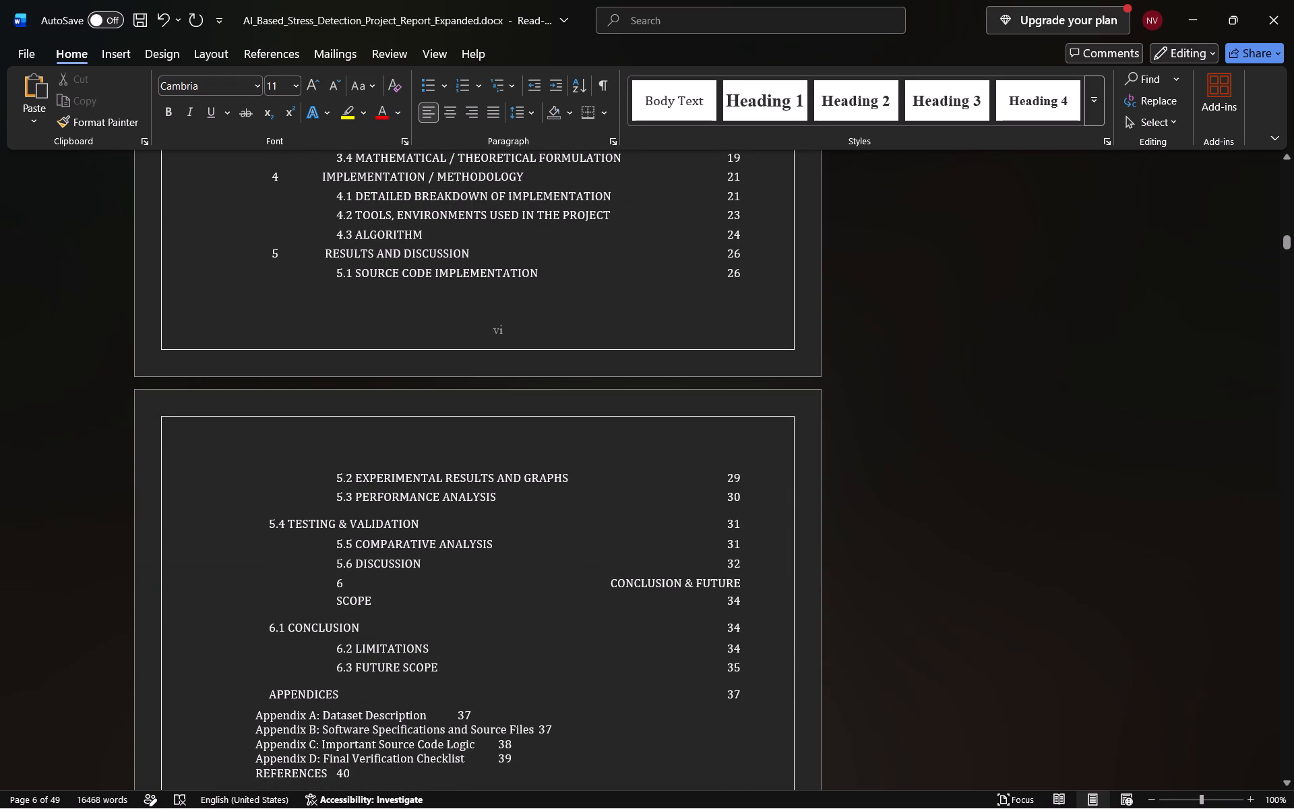
{"action": "left_click", "coordinate": [335, 582]}
{"action": "key", "text": "BackSpace"}
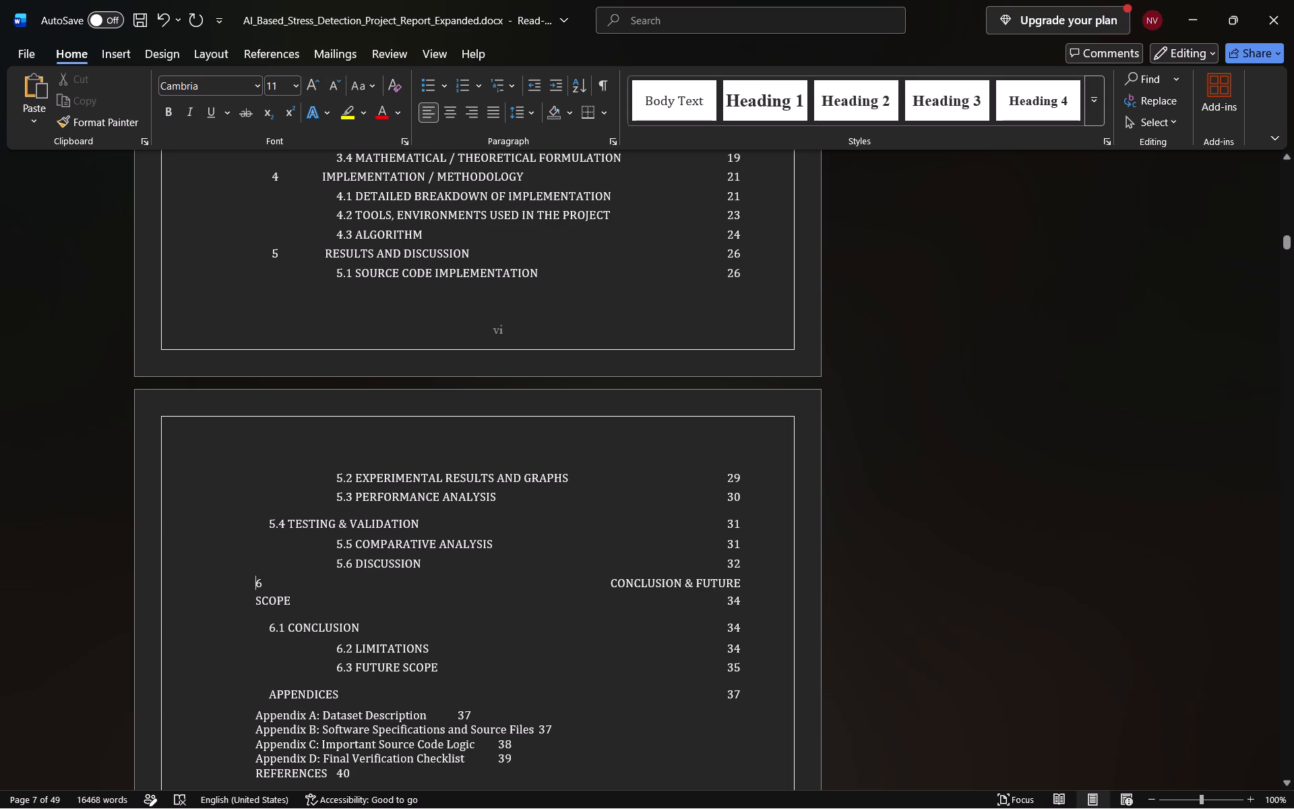
{"action": "key", "text": "space"}
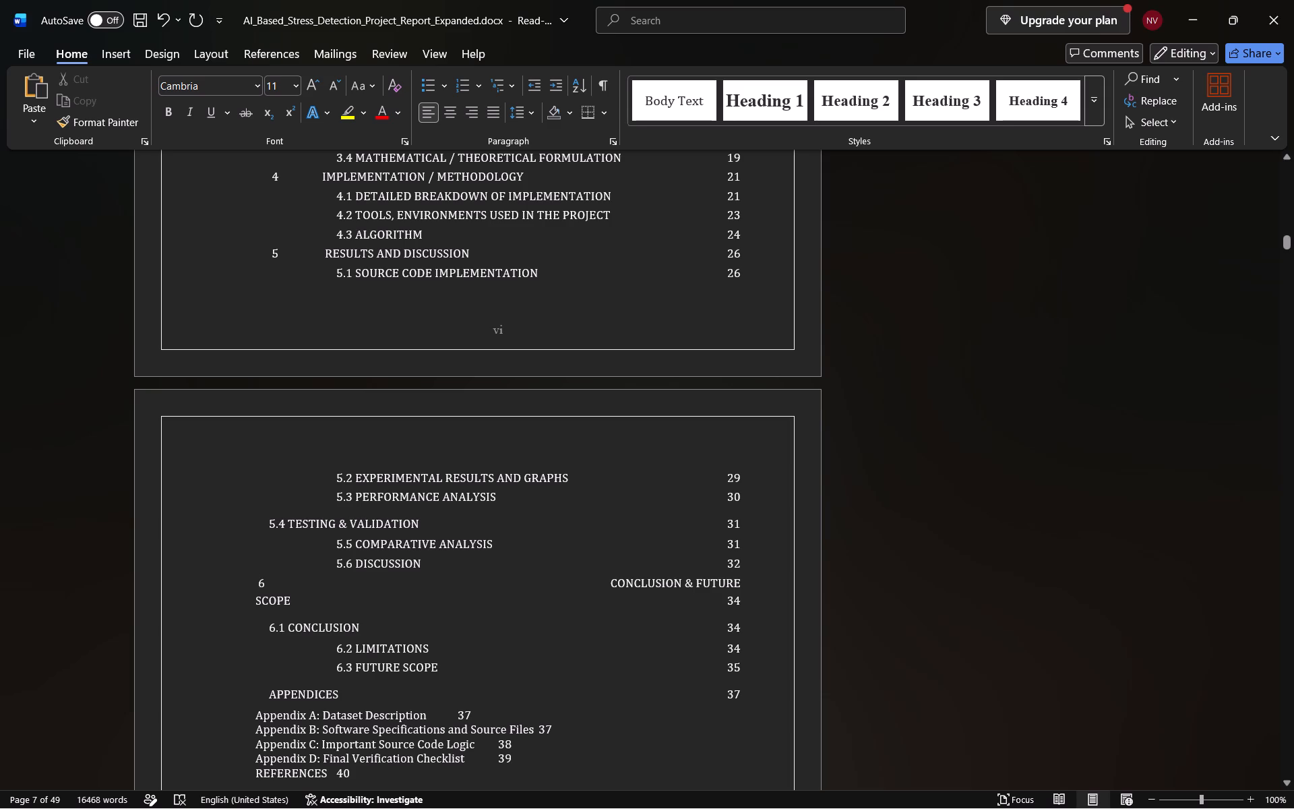
Join the "5.4 TESTING & VALIDATION" Contents entry to the 5.3 line and break it onto a new line aligned with 5.3.
{"action": "left_click", "coordinate": [264, 522]}
{"action": "key", "text": "BackSpace"}
{"action": "key", "text": "BackSpace"}
{"action": "key", "text": "Return"}
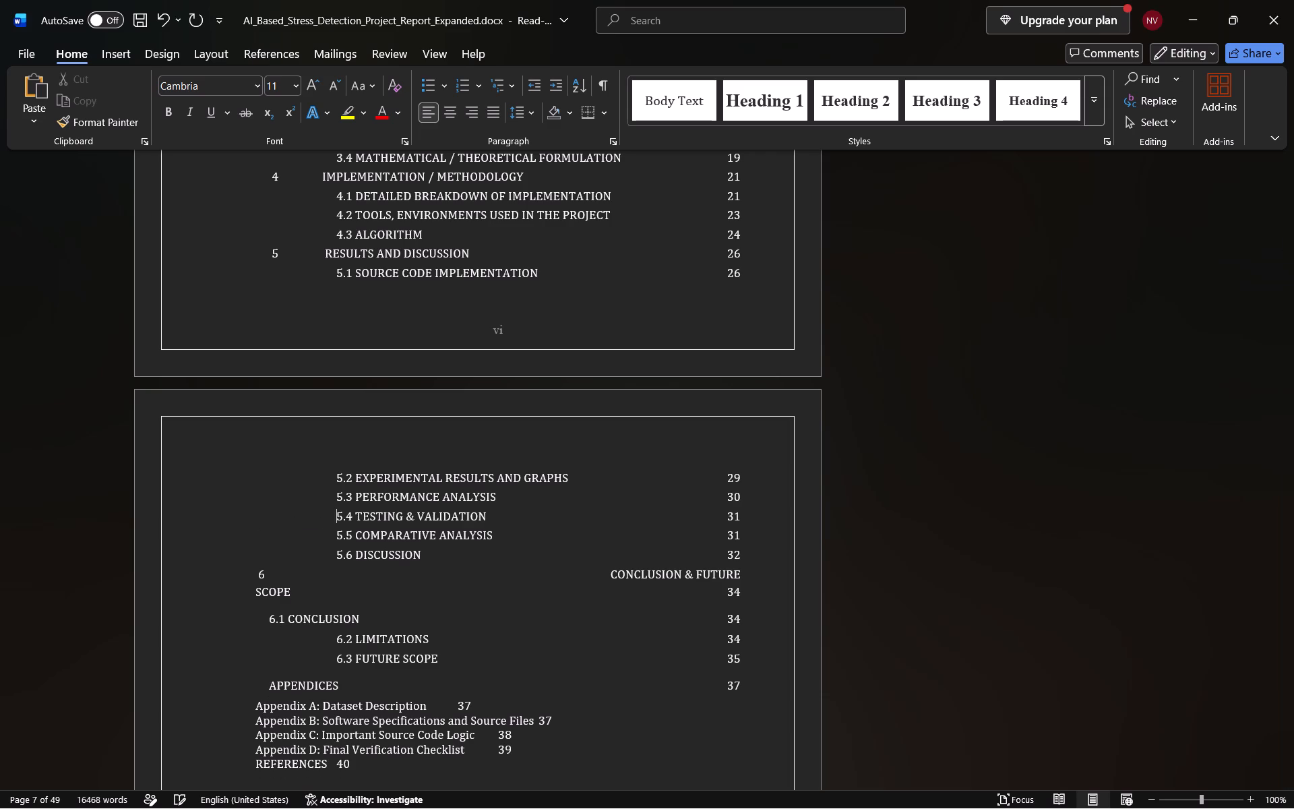
Add three more leading spaces before the number 6 of the "CONCLUSION & FUTURE SCOPE" Contents entry.
{"action": "left_click", "coordinate": [258, 574]}
{"action": "key", "text": "space"}
{"action": "key", "text": "space"}
{"action": "key", "text": "space"}
Replace the wide gap between the number 6 and "CONCLUSION & FUTURE SCOPE" with spaces so the entry fits on one line.
{"action": "left_click", "coordinate": [606, 573]}
{"action": "key", "text": "BackSpace"}
{"action": "key", "text": "space"}
{"action": "key", "text": "space"}
{"action": "key", "text": "space"}
{"action": "key", "text": "space"}
{"action": "key", "text": "space"}
{"action": "key", "text": "space"}
{"action": "key", "text": "space"}
{"action": "key", "text": "space"}
{"action": "key", "text": "space"}
{"action": "key", "text": "space"}
{"action": "key", "text": "space"}
{"action": "key", "text": "space"}
{"action": "key", "text": "space"}
{"action": "key", "text": "space"}
{"action": "key", "text": "space"}
{"action": "key", "text": "space"}
{"action": "key", "text": "space"}
{"action": "key", "text": "space"}
{"action": "key", "text": "space"}
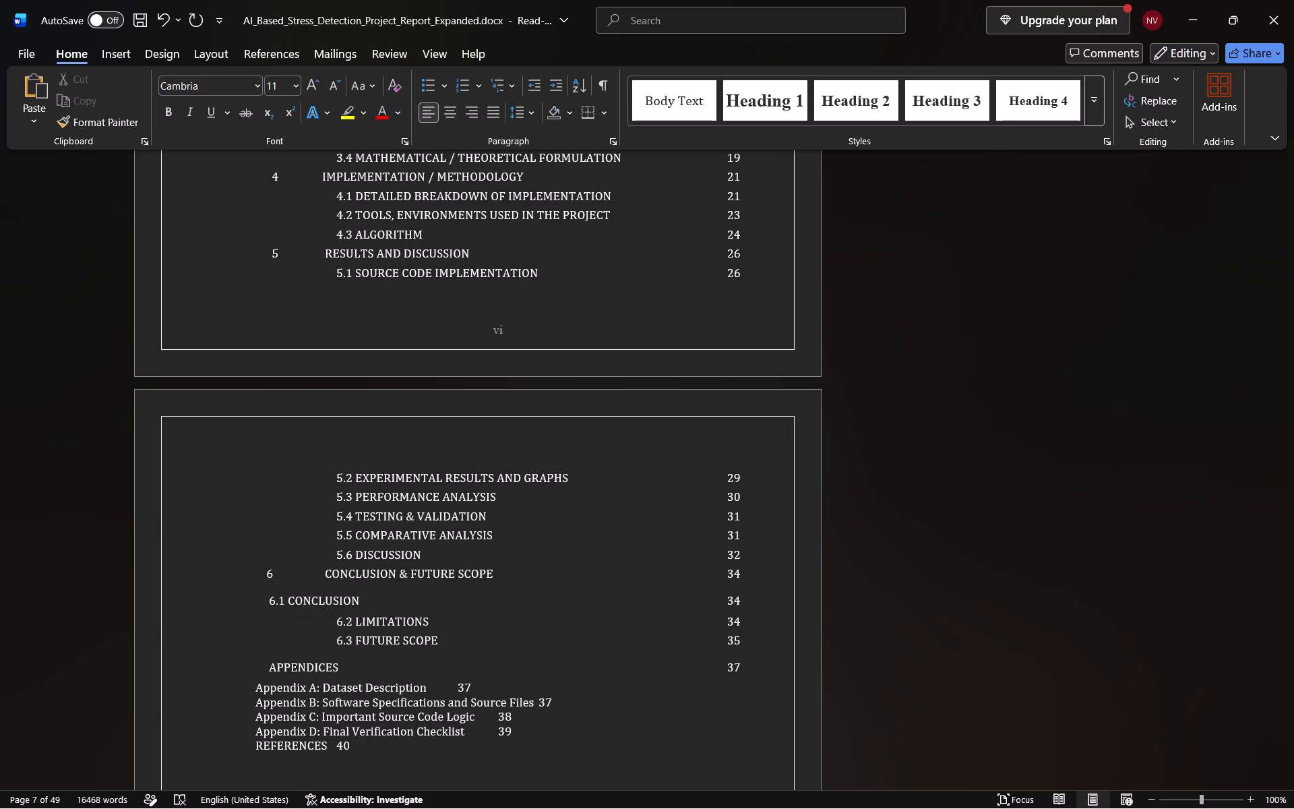
{"action": "key", "text": "BackSpace"}
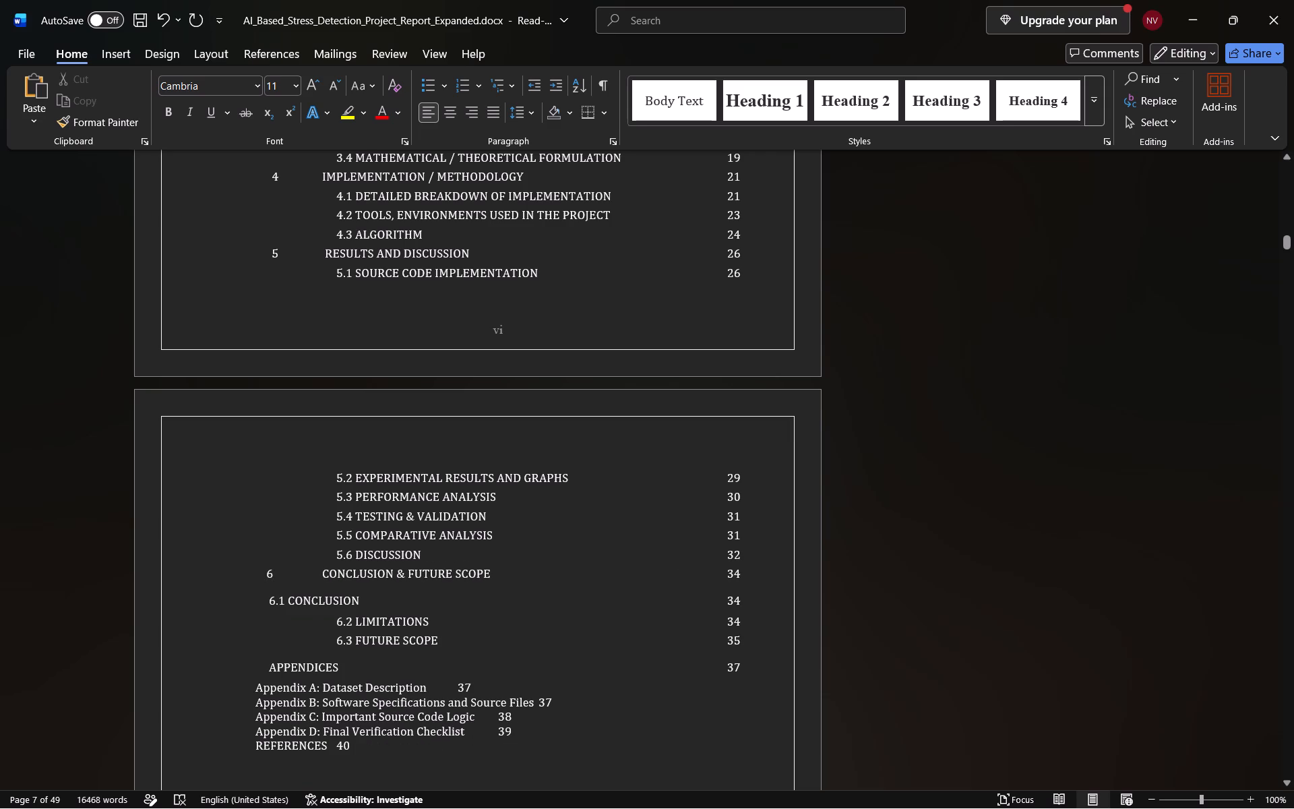
Insert further leading spaces before the chapter number 6 in the Contents to align it under the 5.
{"action": "left_click", "coordinate": [251, 574]}
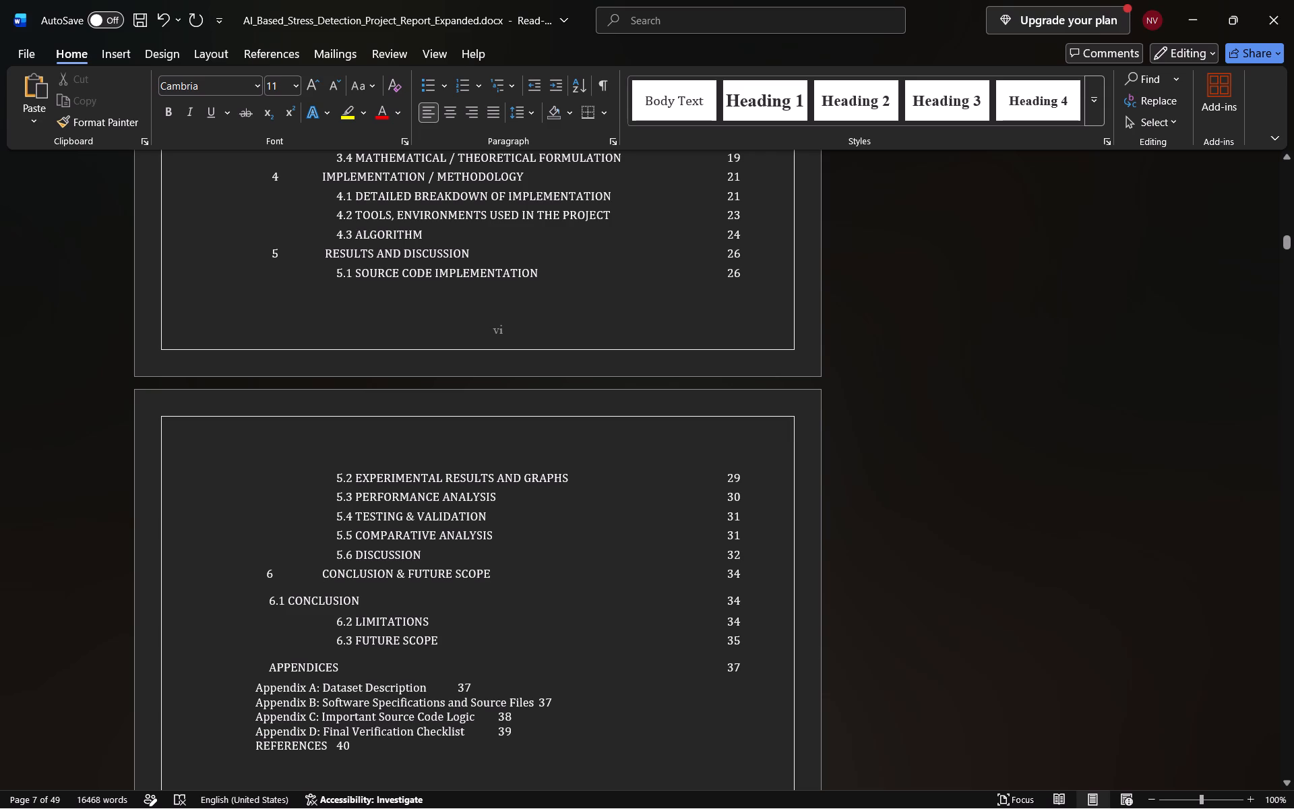
{"action": "key", "text": "space"}
{"action": "left_click", "coordinate": [251, 574]}
{"action": "key", "text": "space"}
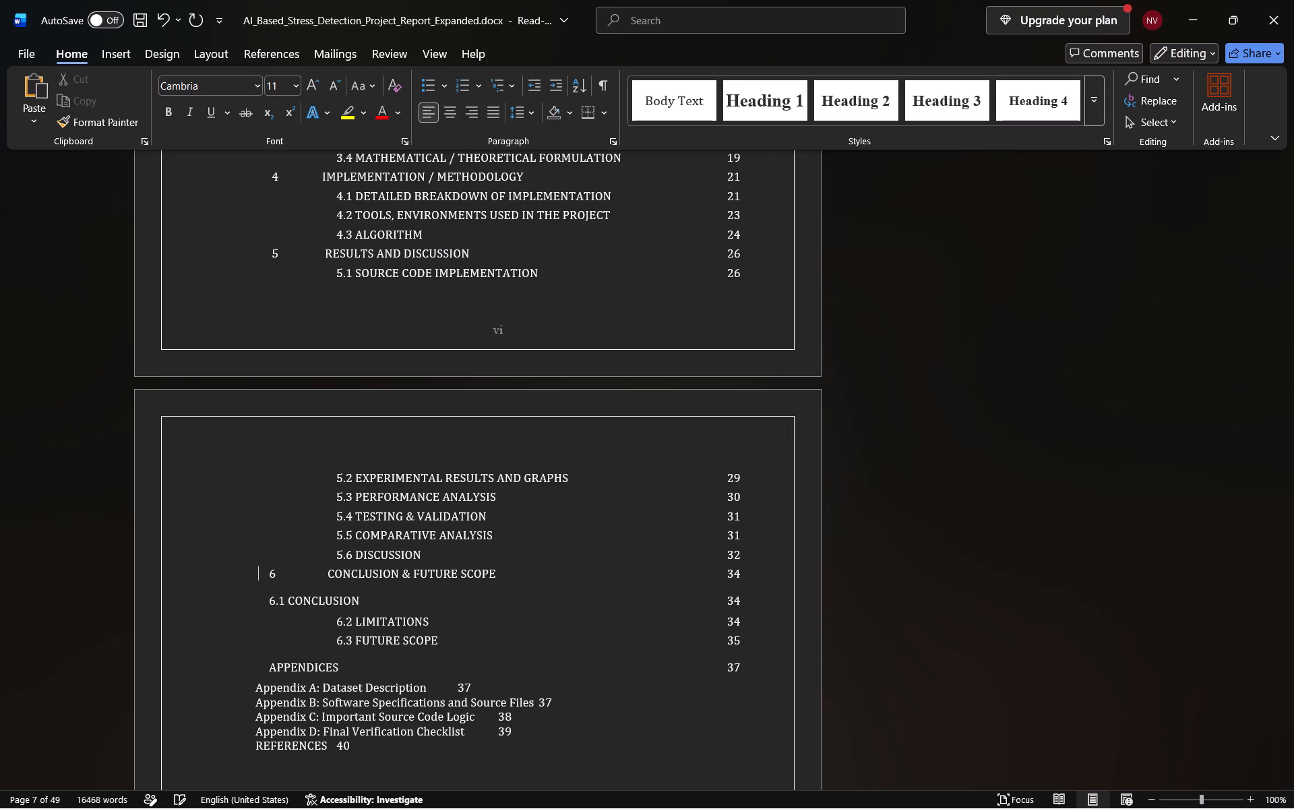
{"action": "key", "text": "space"}
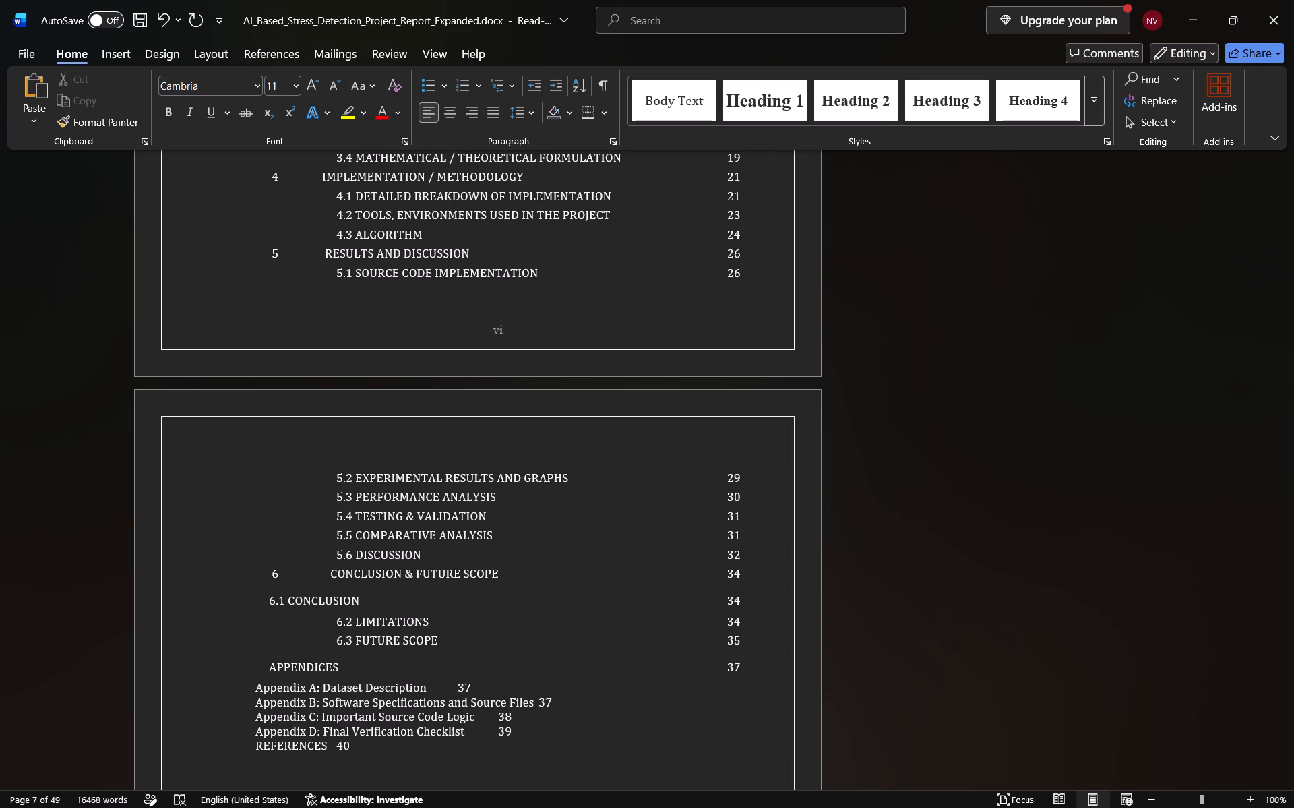
{"action": "key", "text": "space"}
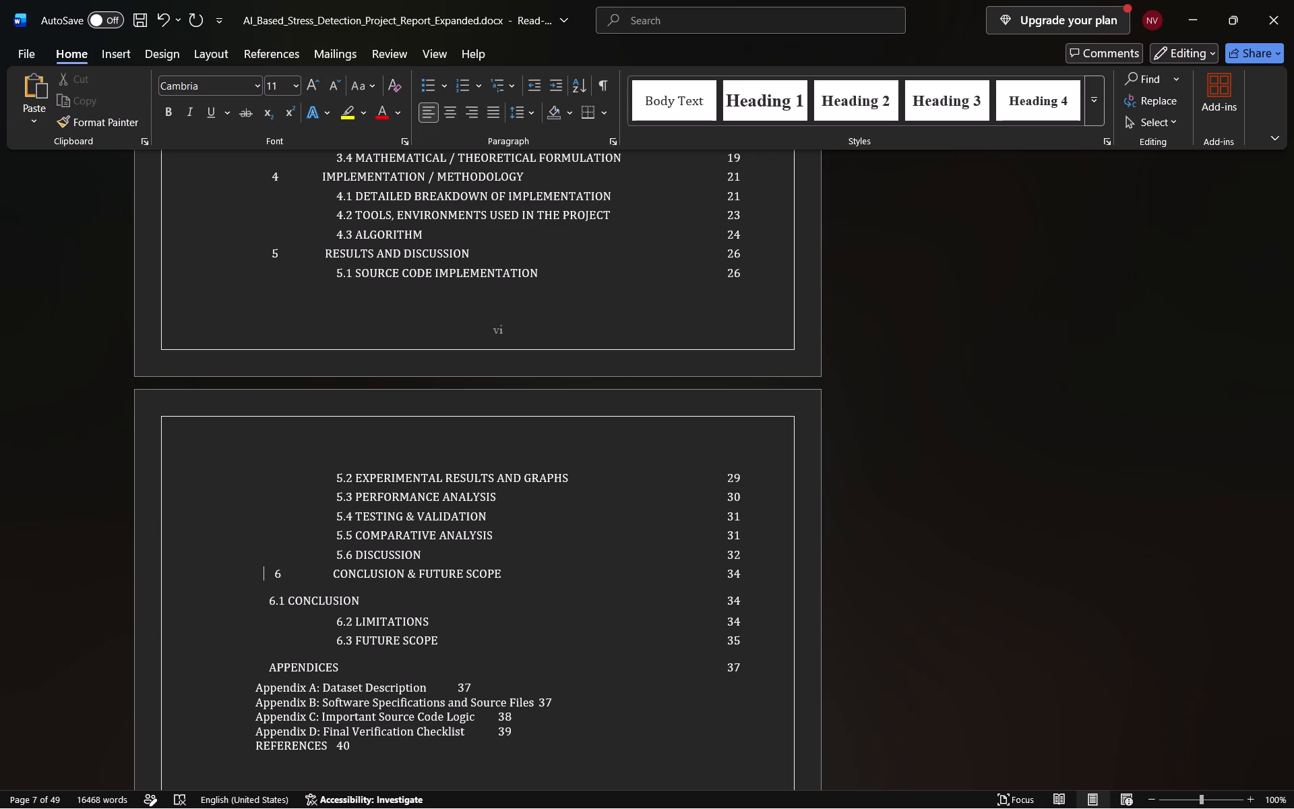
{"action": "key", "text": "BackSpace"}
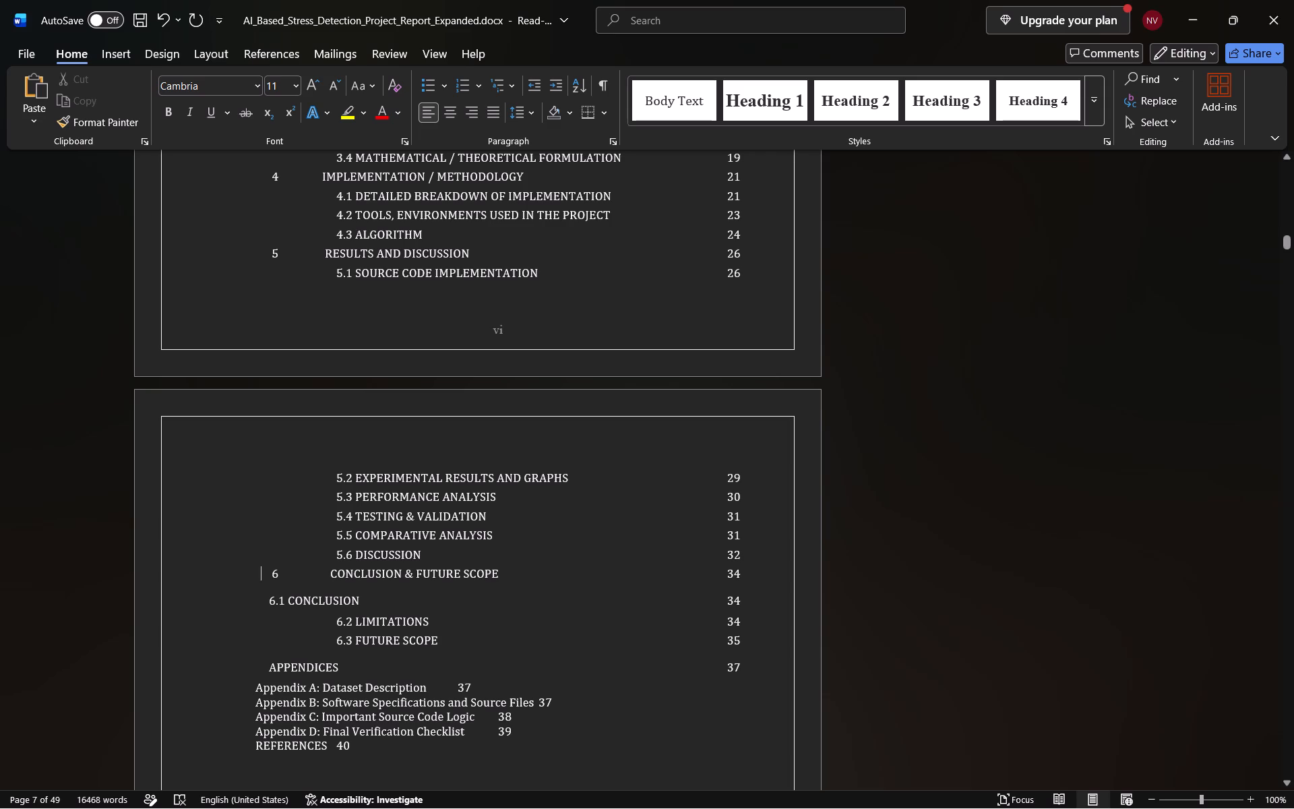
Trim the spaces between the number 6 and "CONCLUSION & FUTURE SCOPE" to bring the title into line with the chapter titles above.
{"action": "left_click", "coordinate": [320, 572]}
{"action": "key", "text": "BackSpace"}
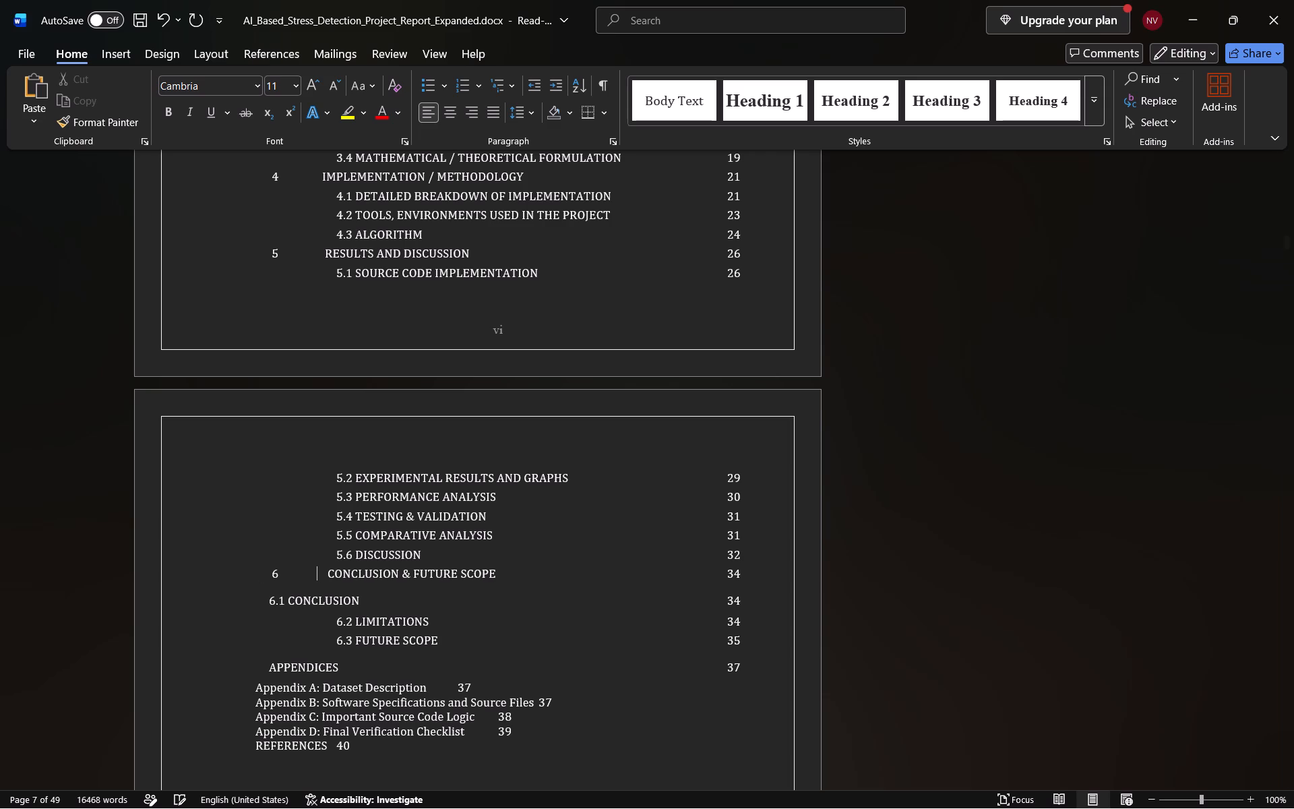
{"action": "key", "text": "BackSpace"}
{"action": "key", "text": "BackSpace"}
{"action": "key", "text": "BackSpace"}
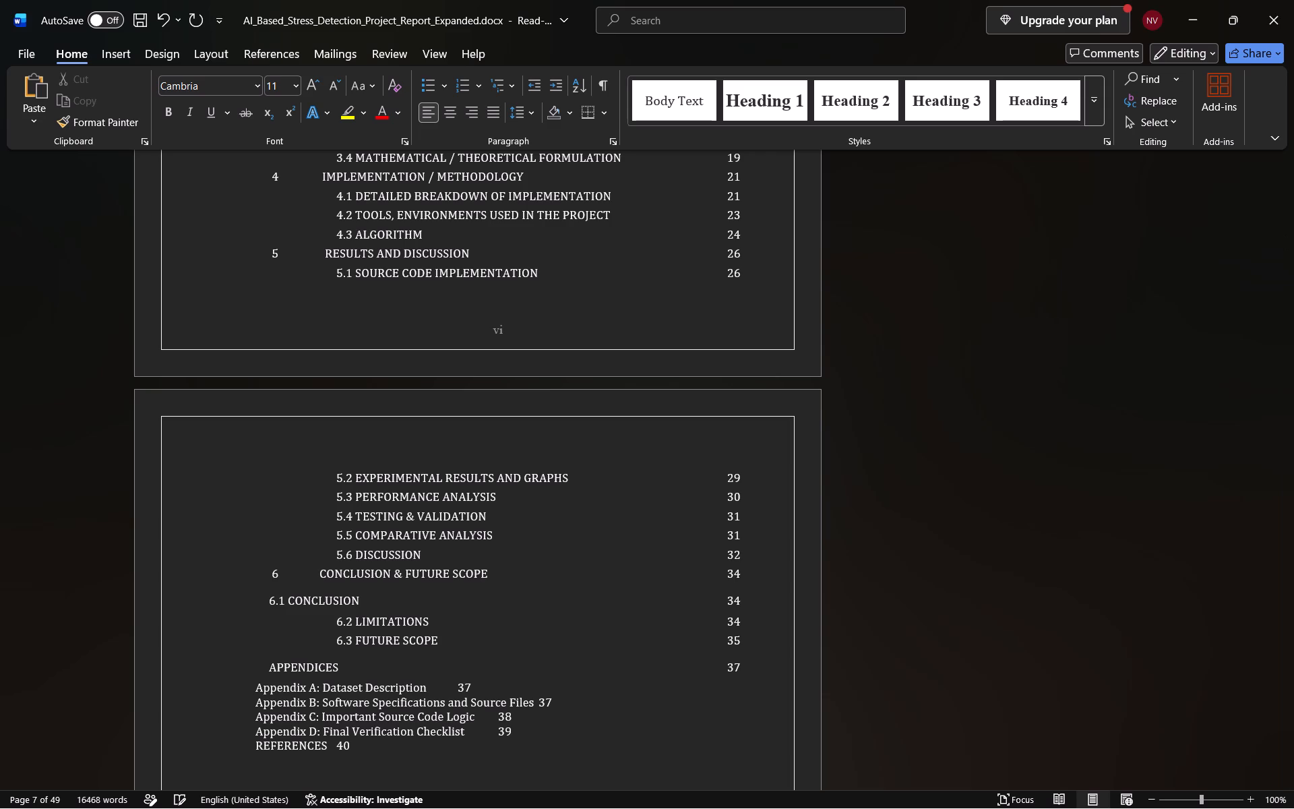
{"action": "key", "text": "space"}
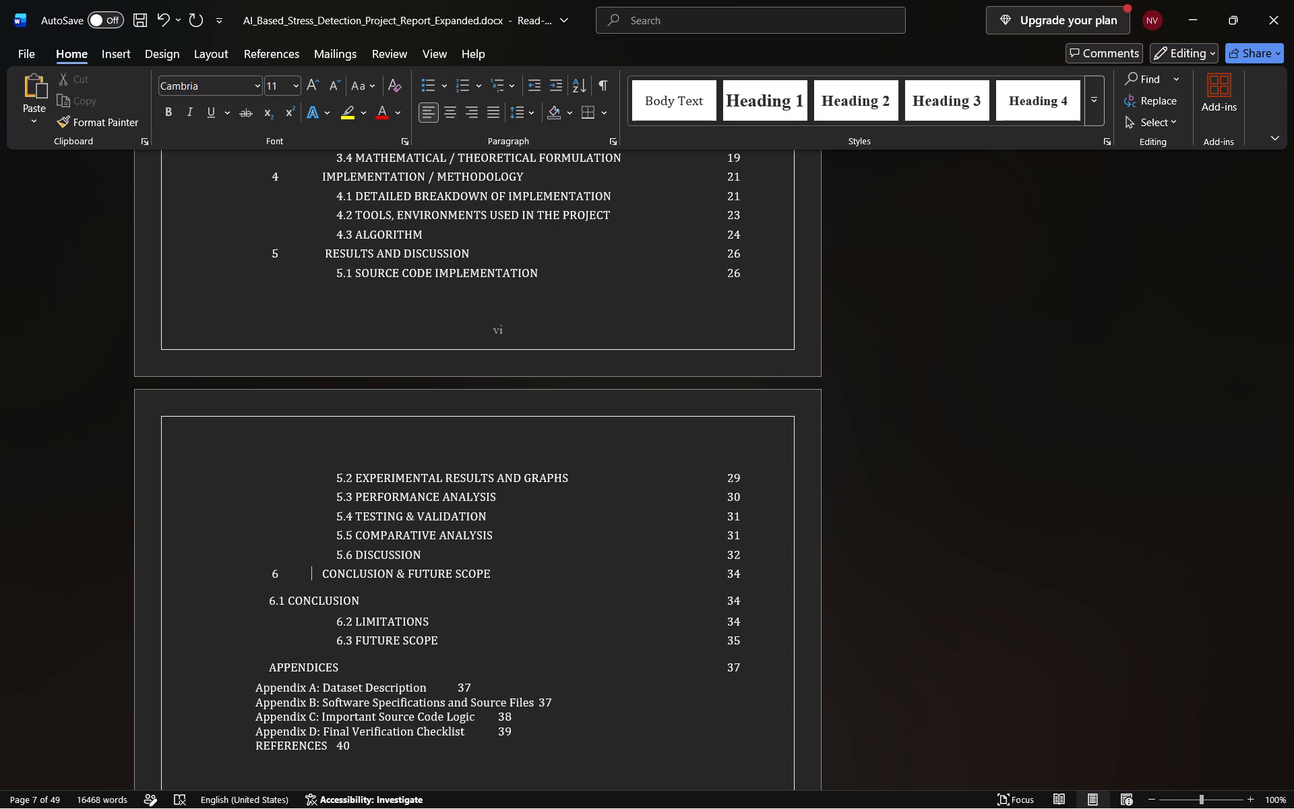
Insert leading spaces before the "6.1 CONCLUSION" Contents entry to align it with the 6.2 and 6.3 entries.
{"action": "left_click", "coordinate": [262, 601]}
{"action": "key", "text": "space"}
{"action": "key", "text": "space"}
{"action": "key", "text": "space"}
{"action": "key", "text": "space"}
{"action": "key", "text": "space"}
{"action": "key", "text": "space"}
{"action": "key", "text": "space"}
{"action": "key", "text": "space"}
{"action": "key", "text": "space"}
{"action": "key", "text": "space"}
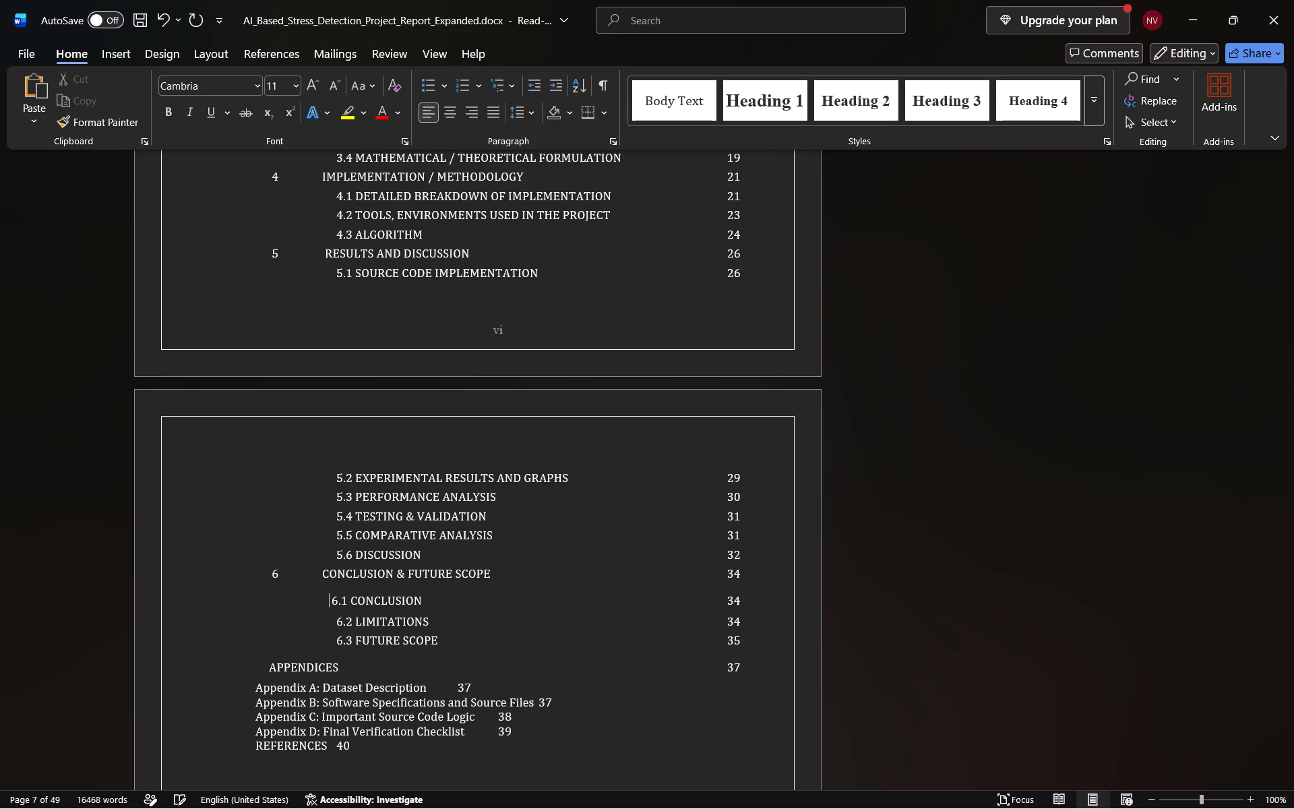
{"action": "key", "text": "space"}
{"action": "key", "text": "space"}
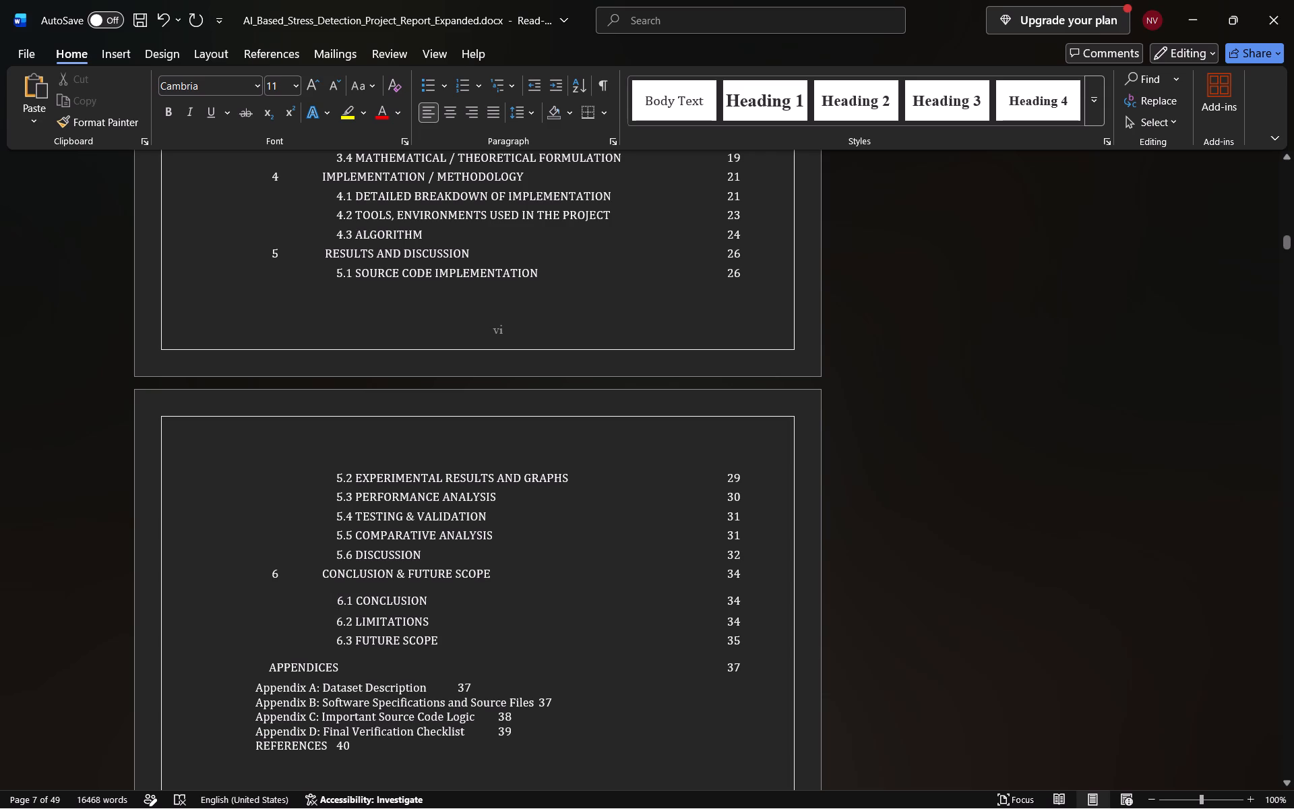
Insert spaces before page number 37 of the "Appendix A: Dataset Description" entry to align it with the page-number column.
{"action": "scroll", "coordinate": [282, 658], "scroll_direction": "down", "scroll_amount": 1}
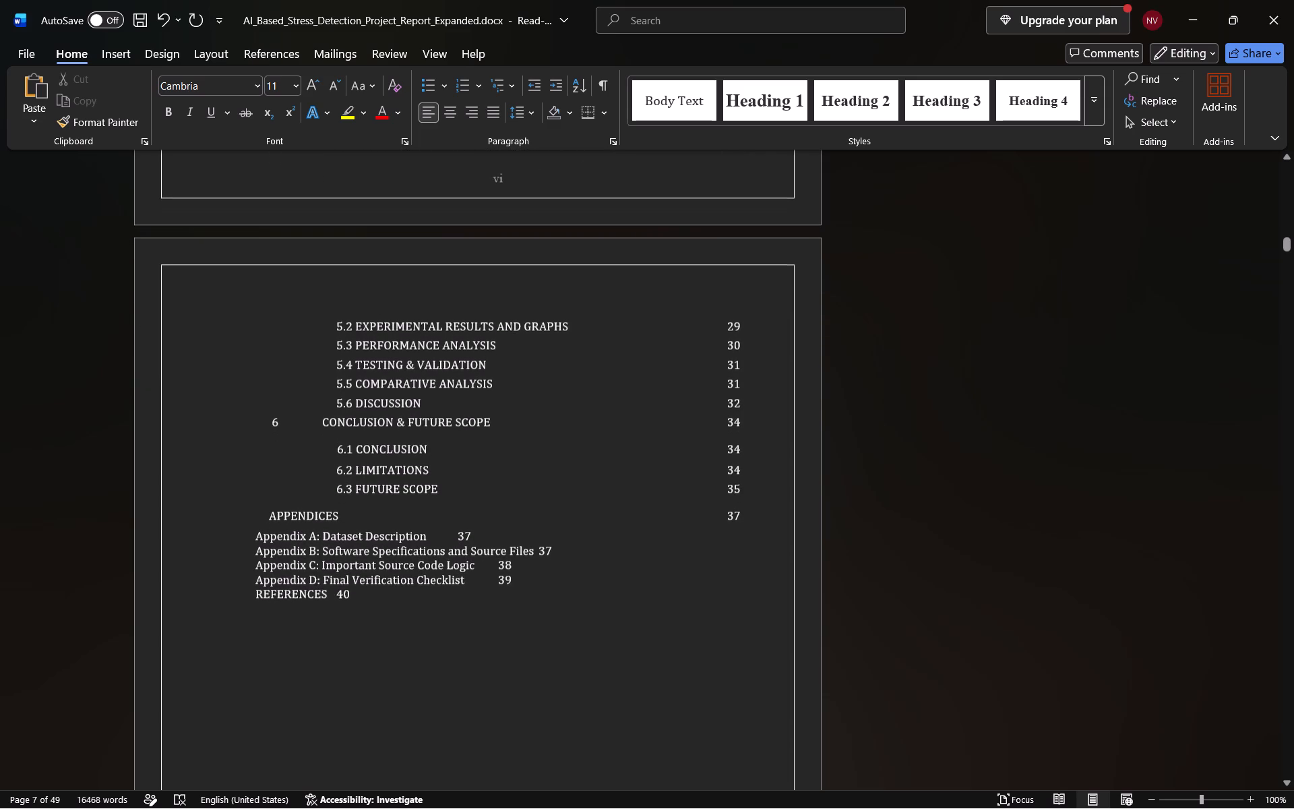
{"action": "scroll", "coordinate": [282, 658], "scroll_direction": "down", "scroll_amount": 1}
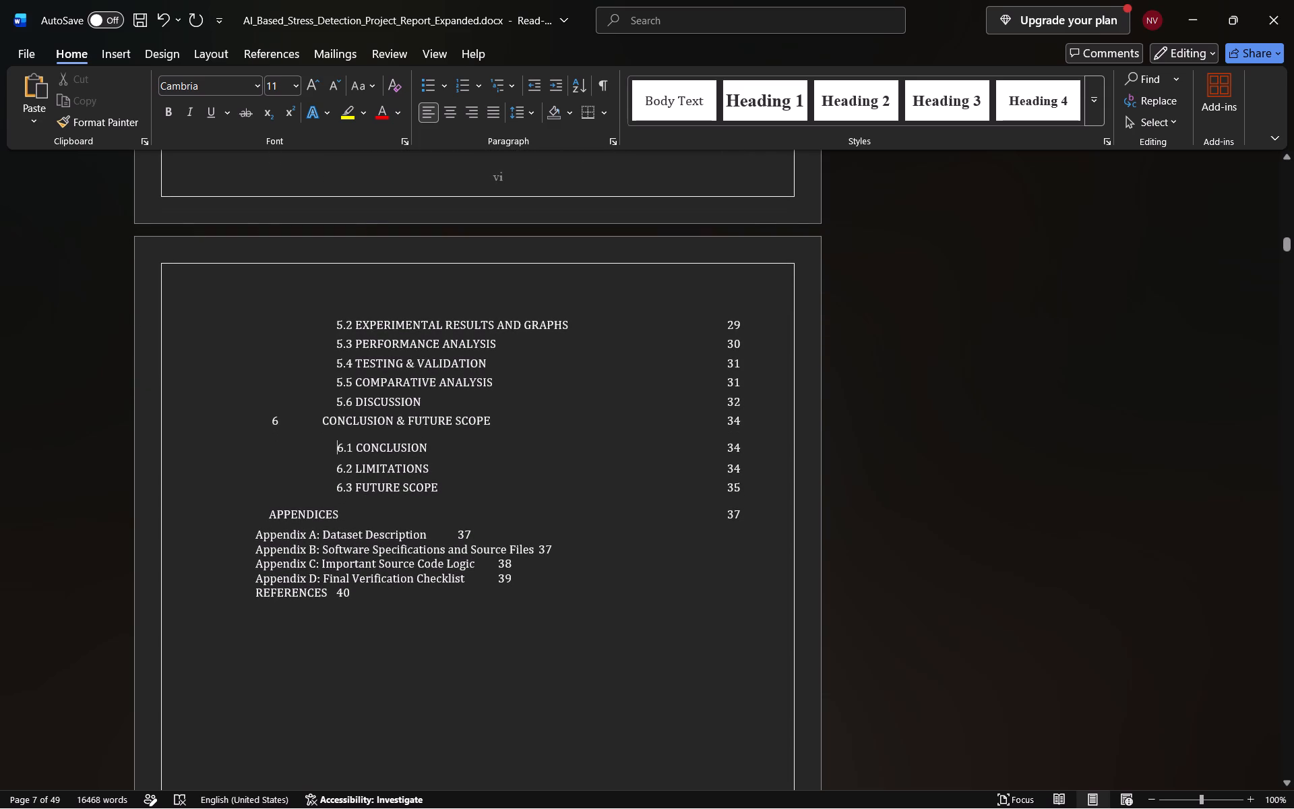
{"action": "scroll", "coordinate": [282, 658], "scroll_direction": "up", "scroll_amount": 1}
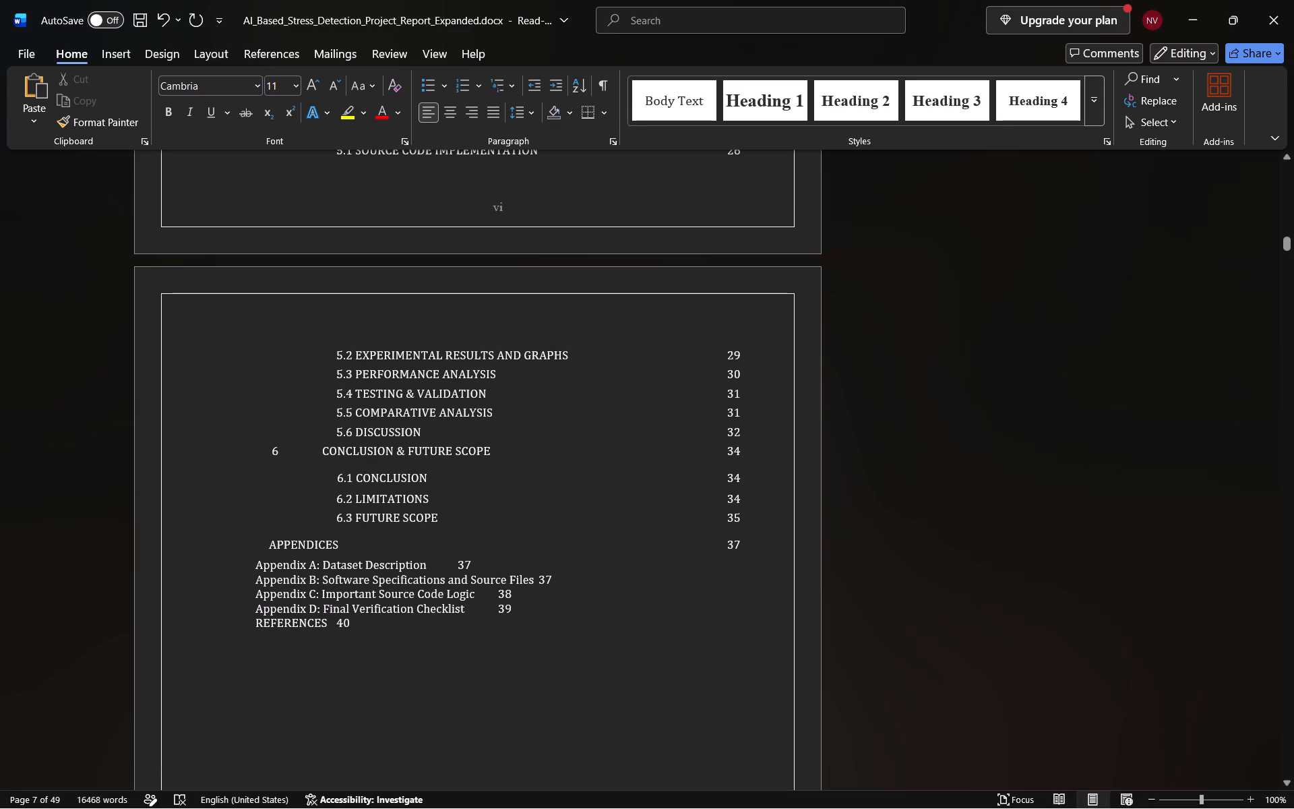
{"action": "left_click", "coordinate": [454, 562]}
{"action": "key", "text": "space"}
{"action": "key", "text": "space"}
{"action": "key", "text": "space"}
{"action": "key", "text": "space"}
{"action": "key", "text": "space"}
{"action": "key", "text": "space"}
{"action": "key", "text": "space"}
{"action": "key", "text": "space"}
{"action": "key", "text": "space"}
{"action": "key", "text": "space"}
{"action": "key", "text": "space"}
{"action": "key", "text": "space"}
{"action": "key", "text": "space"}
{"action": "key", "text": "space"}
{"action": "key", "text": "space"}
{"action": "key", "text": "space"}
{"action": "key", "text": "space"}
{"action": "key", "text": "space"}
{"action": "key", "text": "space"}
{"action": "key", "text": "space"}
{"action": "key", "text": "space"}
{"action": "key", "text": "space"}
{"action": "key", "text": "space"}
{"action": "key", "text": "space"}
{"action": "key", "text": "space"}
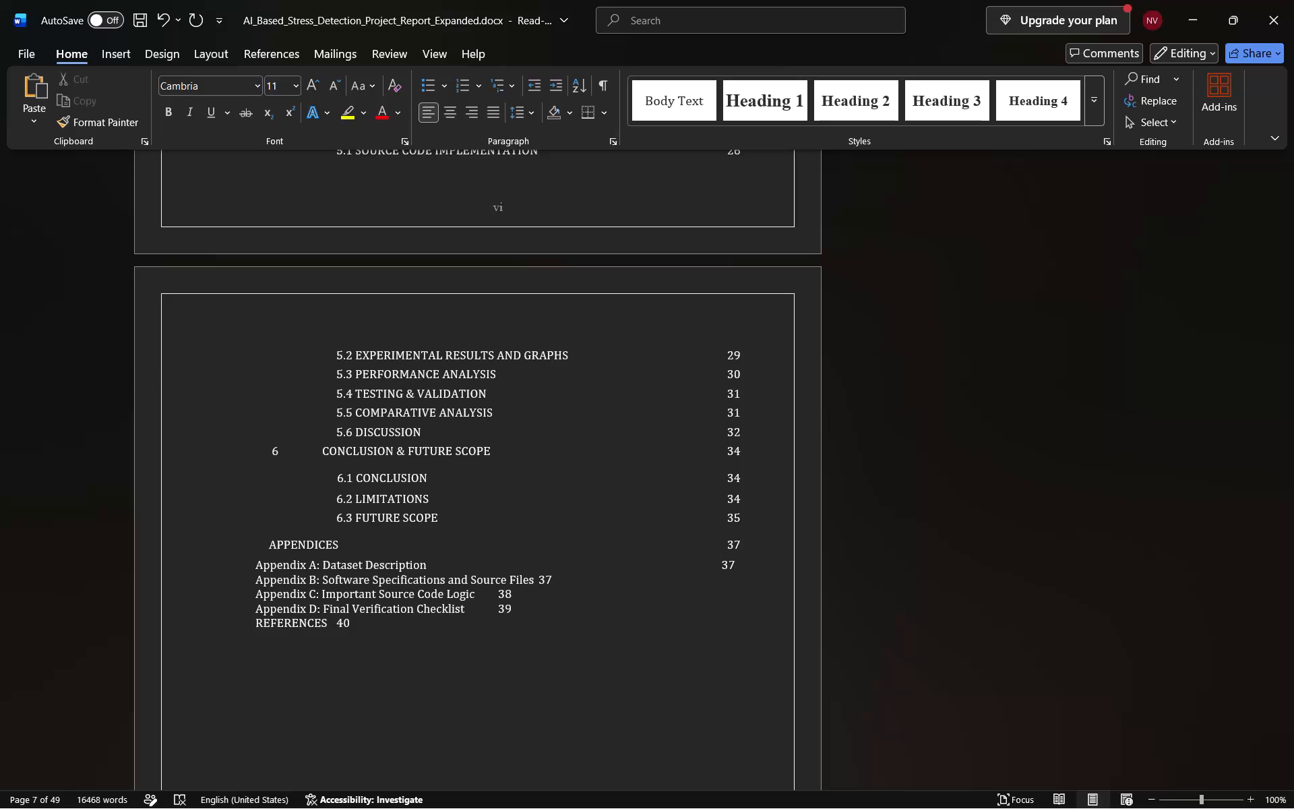
{"action": "key", "text": "space"}
{"action": "key", "text": "space"}
Insert spaces before page number 37 of the "Appendix B: Software Specifications and Source Files" entry to align it with the page-number column.
{"action": "left_click", "coordinate": [539, 578]}
{"action": "key", "text": "space"}
{"action": "key", "text": "space"}
{"action": "key", "text": "space"}
{"action": "key", "text": "space"}
{"action": "key", "text": "space"}
{"action": "key", "text": "space"}
{"action": "key", "text": "space"}
{"action": "key", "text": "space"}
{"action": "key", "text": "space"}
{"action": "key", "text": "space"}
{"action": "key", "text": "space"}
{"action": "key", "text": "space"}
{"action": "key", "text": "space"}
{"action": "key", "text": "space"}
{"action": "key", "text": "space"}
{"action": "key", "text": "space"}
{"action": "key", "text": "space"}
{"action": "key", "text": "space"}
{"action": "key", "text": "space"}
{"action": "key", "text": "space"}
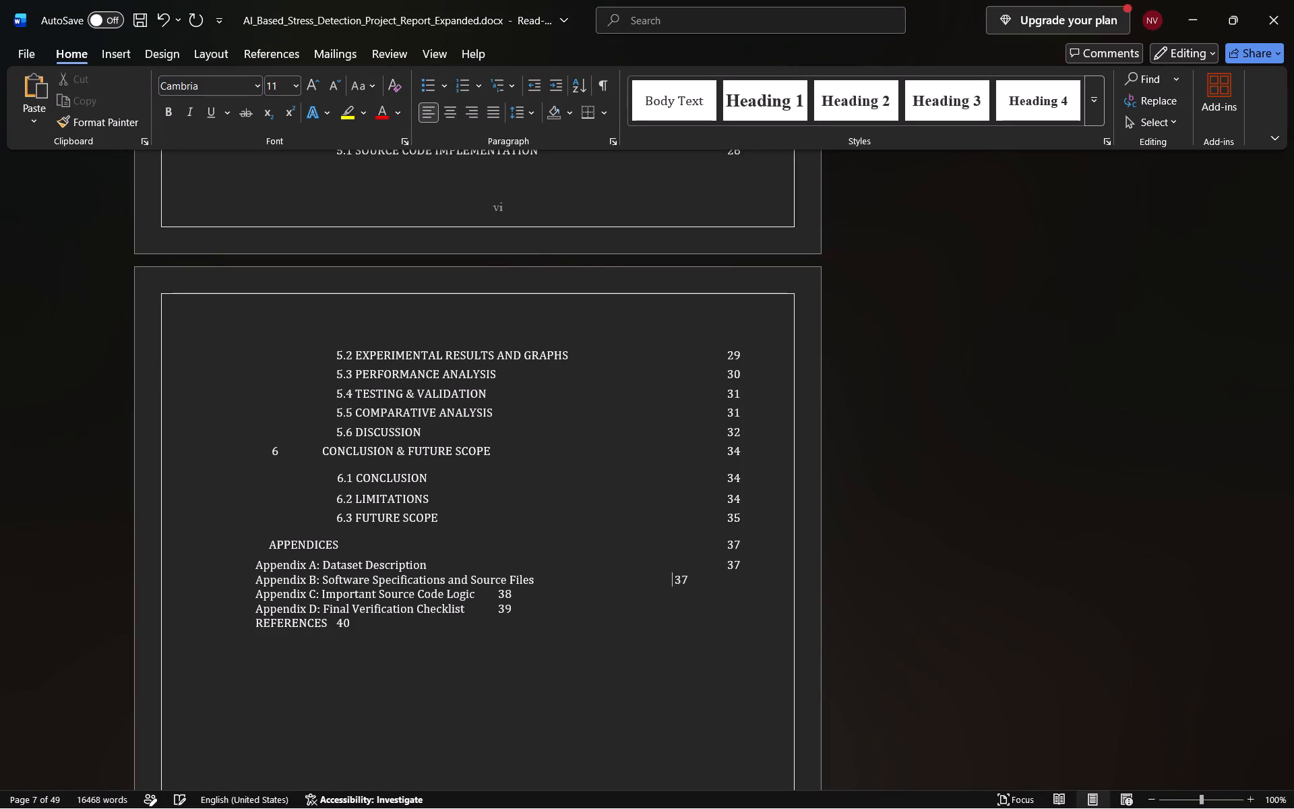
{"action": "key", "text": "space"}
{"action": "key", "text": "space"}
Insert spaces before page number 38 of the "Appendix C: Important Source Code Logic" entry to align it with the page-number column.
{"action": "left_click", "coordinate": [496, 590]}
{"action": "key", "text": "space"}
{"action": "key", "text": "space"}
{"action": "key", "text": "space"}
{"action": "key", "text": "space"}
{"action": "key", "text": "space"}
{"action": "key", "text": "space"}
{"action": "key", "text": "space"}
{"action": "key", "text": "space"}
{"action": "key", "text": "space"}
{"action": "key", "text": "space"}
{"action": "key", "text": "space"}
{"action": "key", "text": "space"}
{"action": "key", "text": "space"}
{"action": "key", "text": "space"}
{"action": "key", "text": "space"}
{"action": "key", "text": "space"}
{"action": "key", "text": "space"}
{"action": "key", "text": "space"}
{"action": "key", "text": "space"}
{"action": "key", "text": "space"}
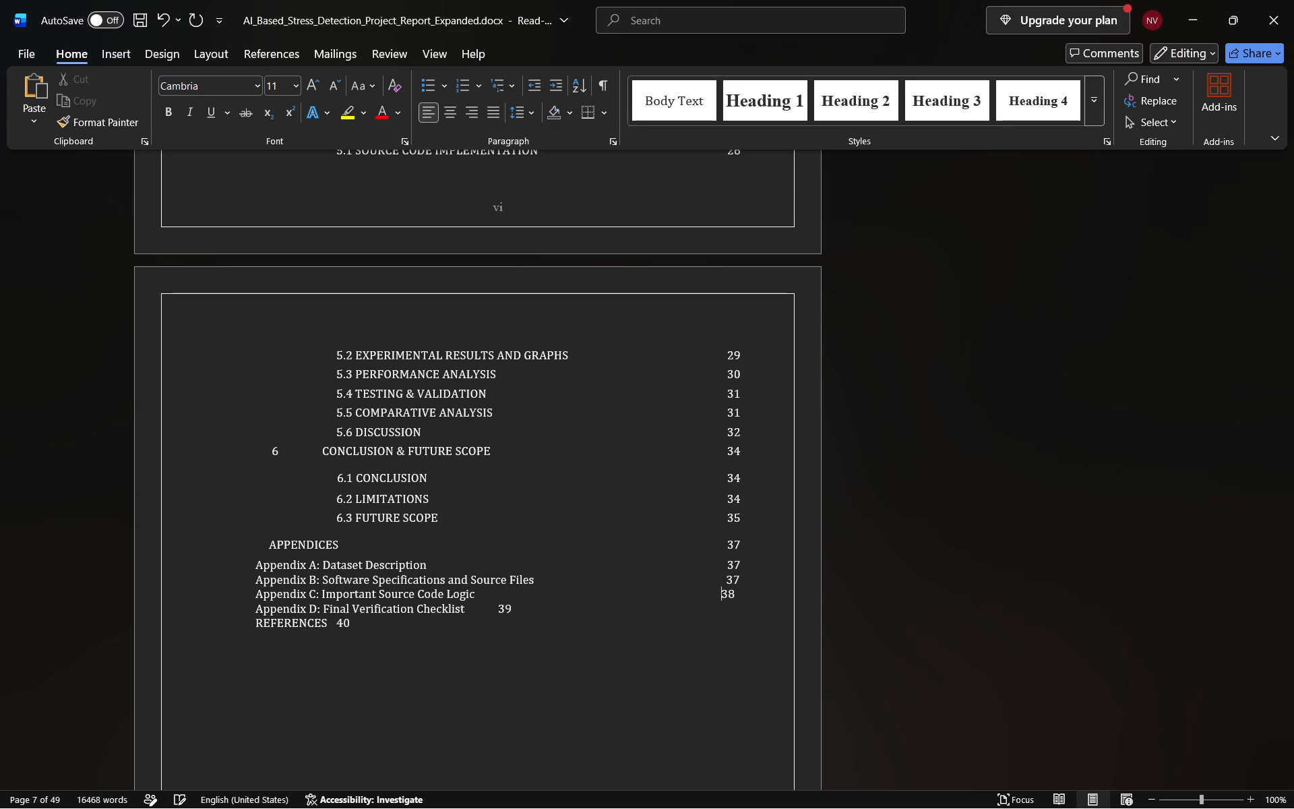
{"action": "key", "text": "space"}
{"action": "key", "text": "space"}
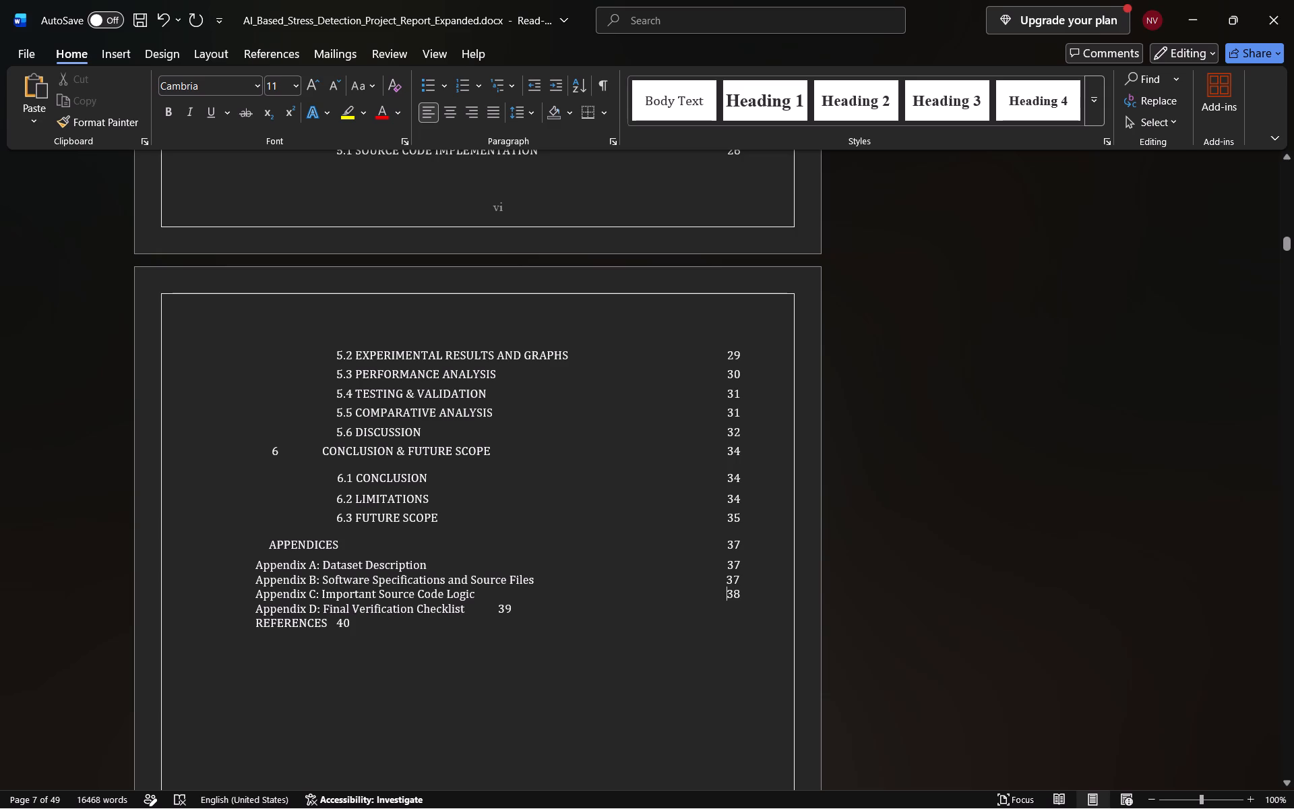
Insert spaces before page number 39 of the "Appendix D: Final Verification Checklist" entry to align it with the page-number column.
{"action": "left_click", "coordinate": [495, 605]}
{"action": "key", "text": "space"}
{"action": "key", "text": "space"}
{"action": "key", "text": "space"}
{"action": "key", "text": "space"}
{"action": "key", "text": "space"}
{"action": "key", "text": "space"}
{"action": "key", "text": "space"}
{"action": "key", "text": "space"}
{"action": "key", "text": "space"}
{"action": "key", "text": "space"}
{"action": "key", "text": "space"}
{"action": "key", "text": "space"}
{"action": "key", "text": "space"}
{"action": "key", "text": "space"}
{"action": "key", "text": "space"}
{"action": "key", "text": "space"}
{"action": "key", "text": "space"}
{"action": "key", "text": "space"}
{"action": "key", "text": "space"}
{"action": "key", "text": "space"}
{"action": "key", "text": "space"}
{"action": "key", "text": "space"}
{"action": "key", "text": "space"}
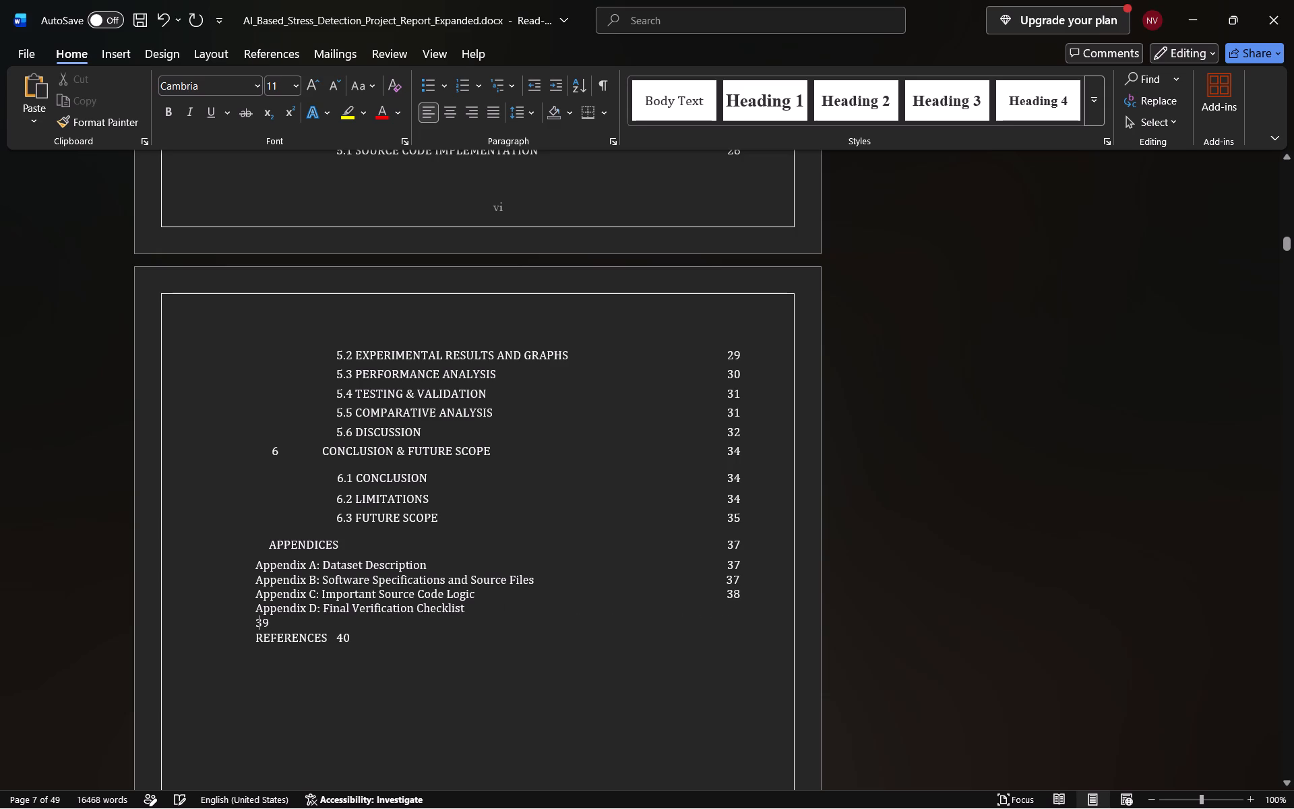
{"action": "key", "text": "BackSpace"}
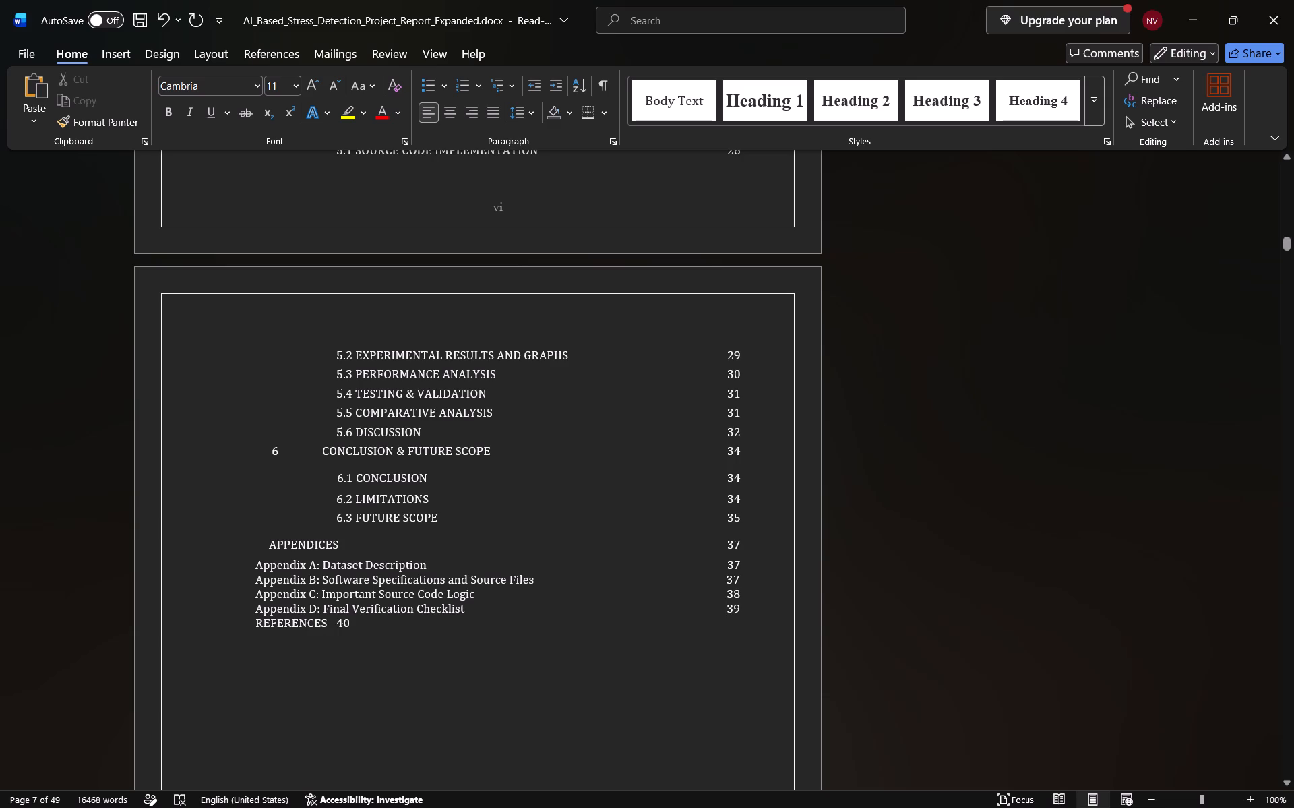
Insert spaces before page number 40 of the "REFERENCES" entry to align it with the page-number column.
{"action": "left_click", "coordinate": [335, 623]}
{"action": "key", "text": "space"}
{"action": "key", "text": "space"}
{"action": "key", "text": "space"}
{"action": "key", "text": "space"}
{"action": "key", "text": "space"}
{"action": "key", "text": "space"}
{"action": "key", "text": "space"}
{"action": "key", "text": "space"}
{"action": "key", "text": "space"}
{"action": "key", "text": "space"}
{"action": "key", "text": "space"}
{"action": "key", "text": "space"}
{"action": "key", "text": "space"}
{"action": "key", "text": "space"}
{"action": "key", "text": "space"}
{"action": "key", "text": "space"}
{"action": "key", "text": "space"}
{"action": "key", "text": "space"}
{"action": "key", "text": "space"}
{"action": "key", "text": "space"}
{"action": "key", "text": "BackSpace"}
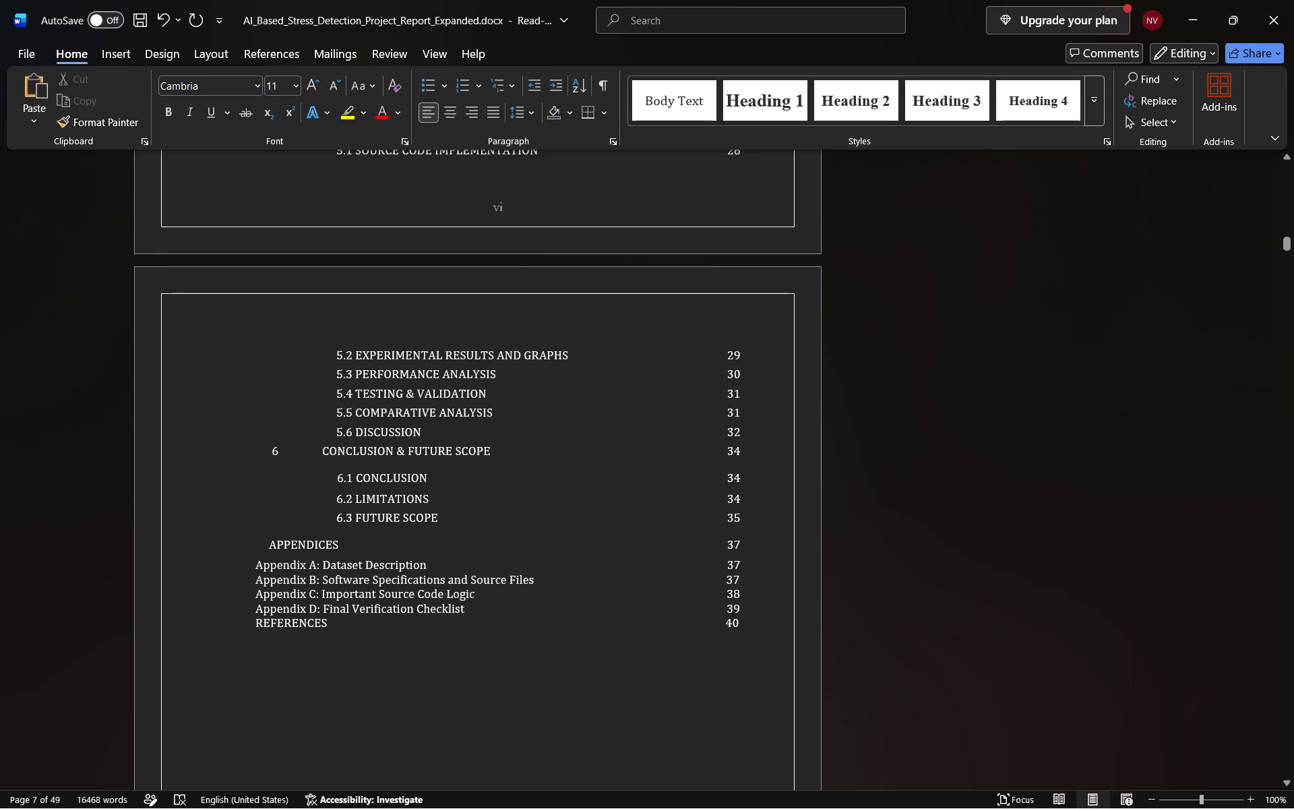
Make the numbers and titles of Contents chapters 1 INTRODUCTION, 2 LITERATURE SURVEY and 3 SYSTEM ARCHITECTURE & DESIGN bold.
{"action": "scroll", "coordinate": [357, 610], "scroll_direction": "up", "scroll_amount": 4}
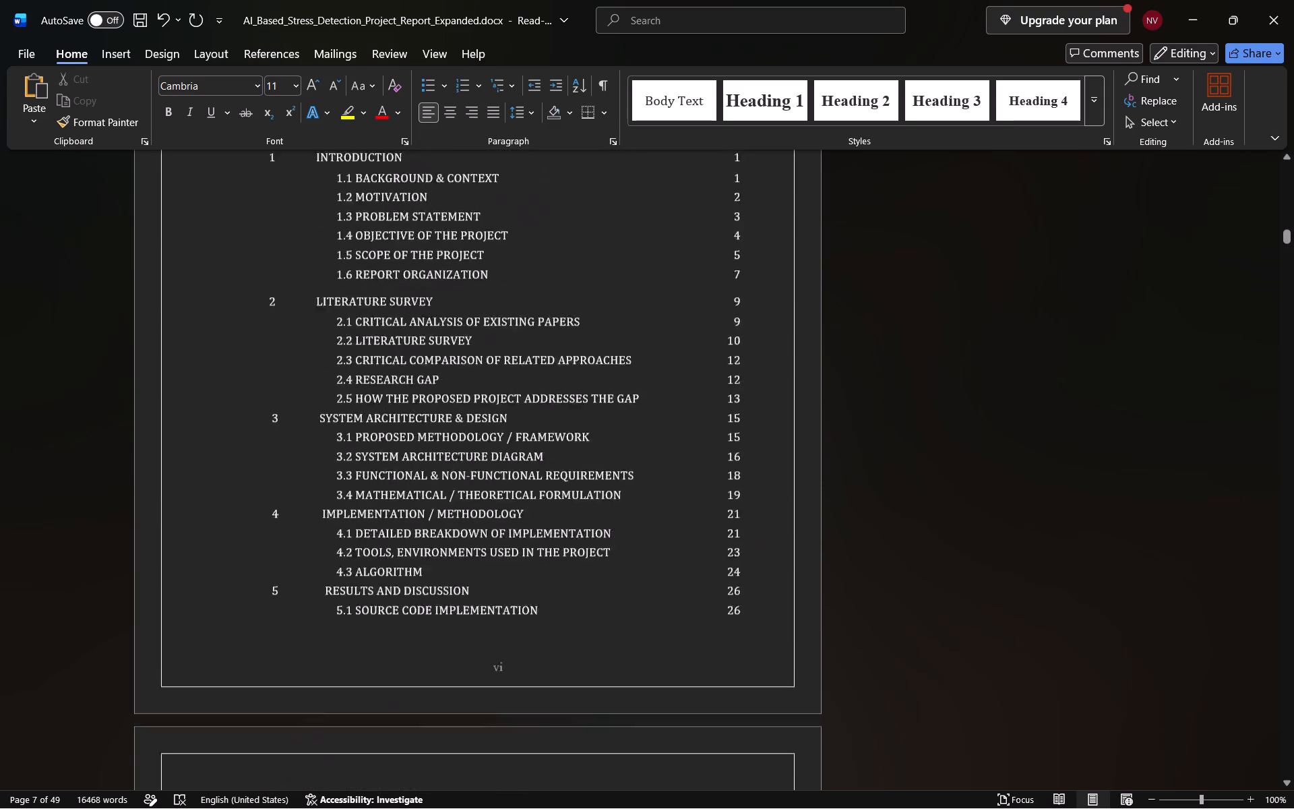
{"action": "scroll", "coordinate": [357, 610], "scroll_direction": "up", "scroll_amount": 1}
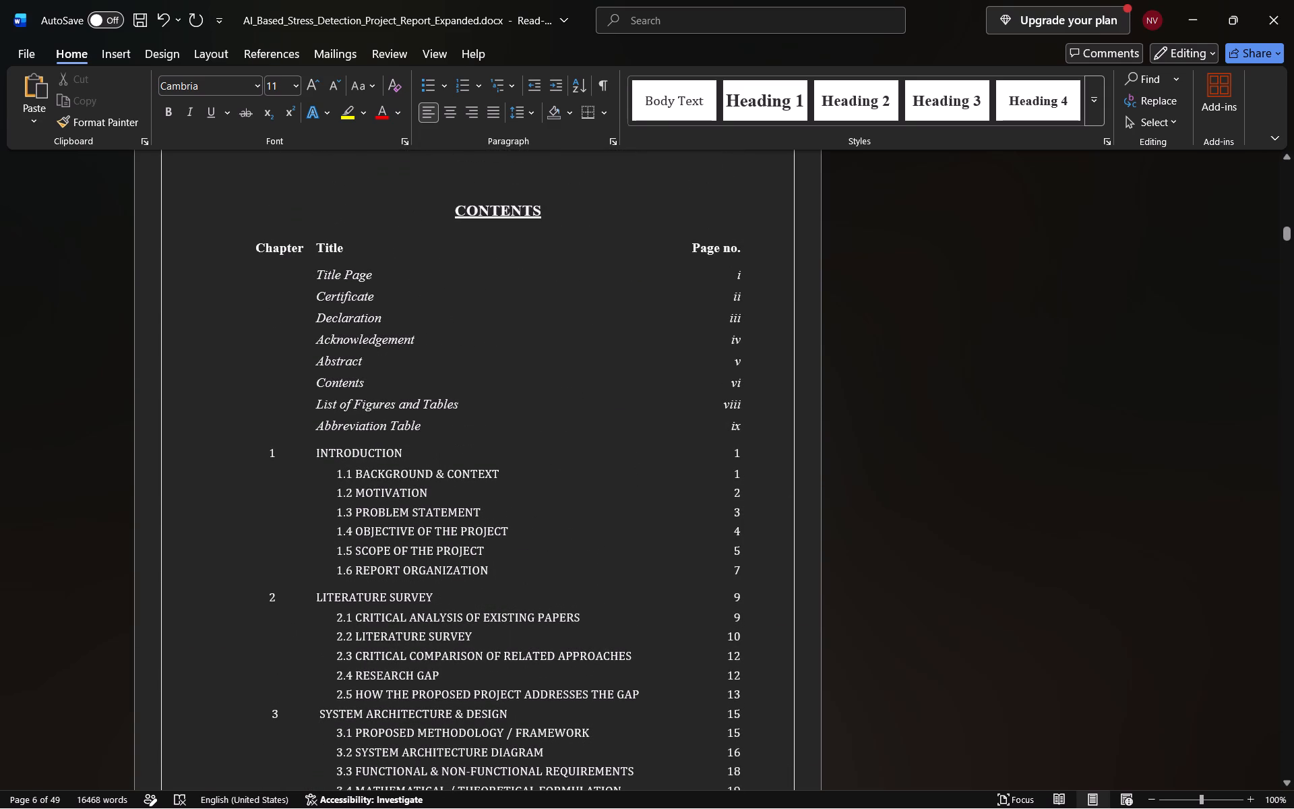
{"action": "left_click_drag", "start_coordinate": [264, 450], "coordinate": [334, 455]}
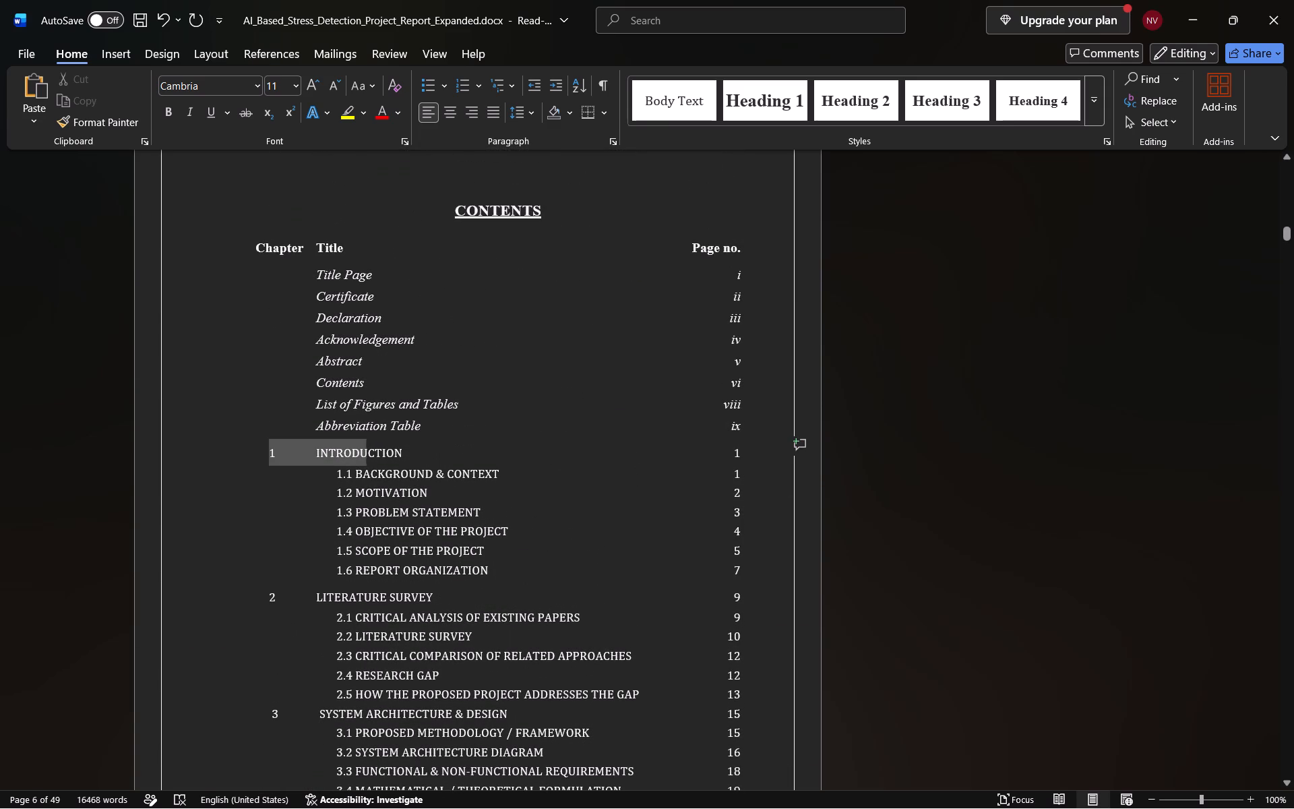
{"action": "left_click_drag", "start_coordinate": [334, 455], "coordinate": [383, 453]}
{"action": "left_click", "coordinate": [395, 424]}
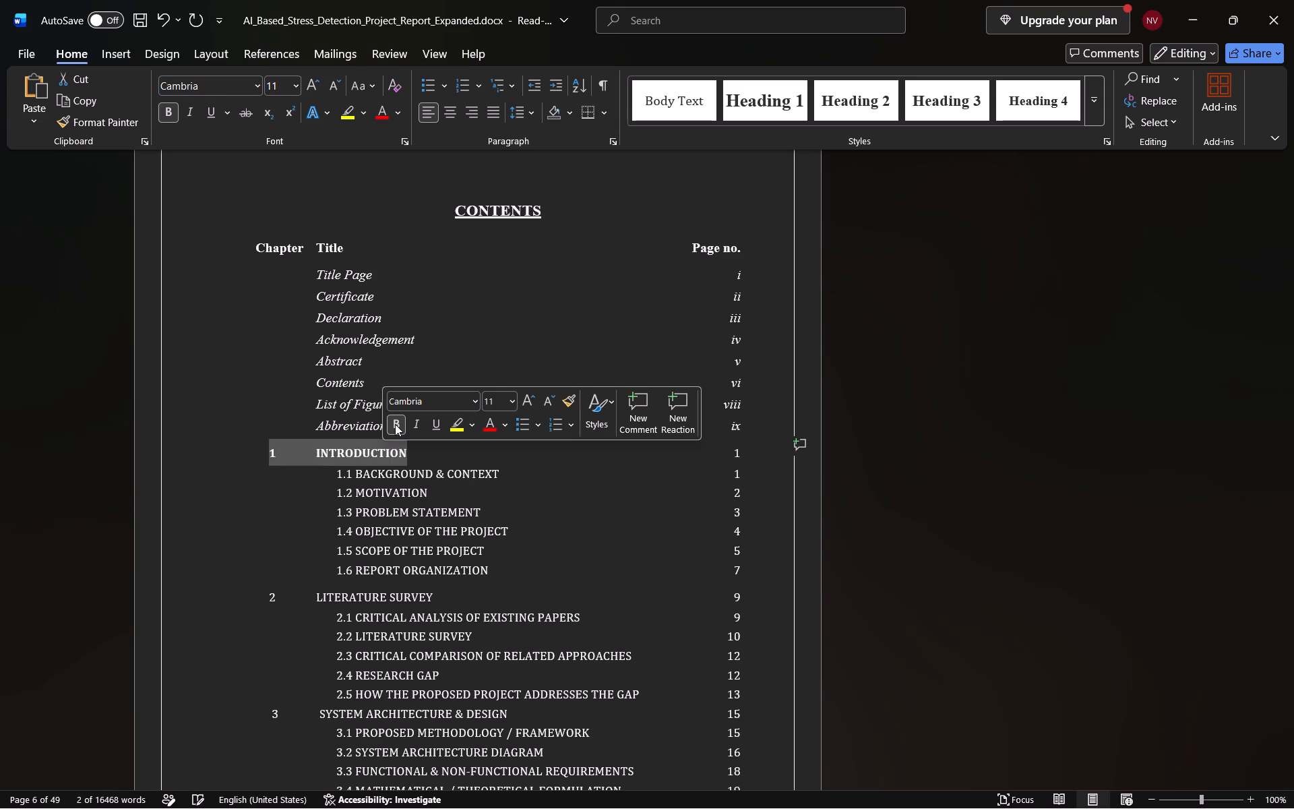
{"action": "left_click_drag", "start_coordinate": [269, 599], "coordinate": [380, 593]}
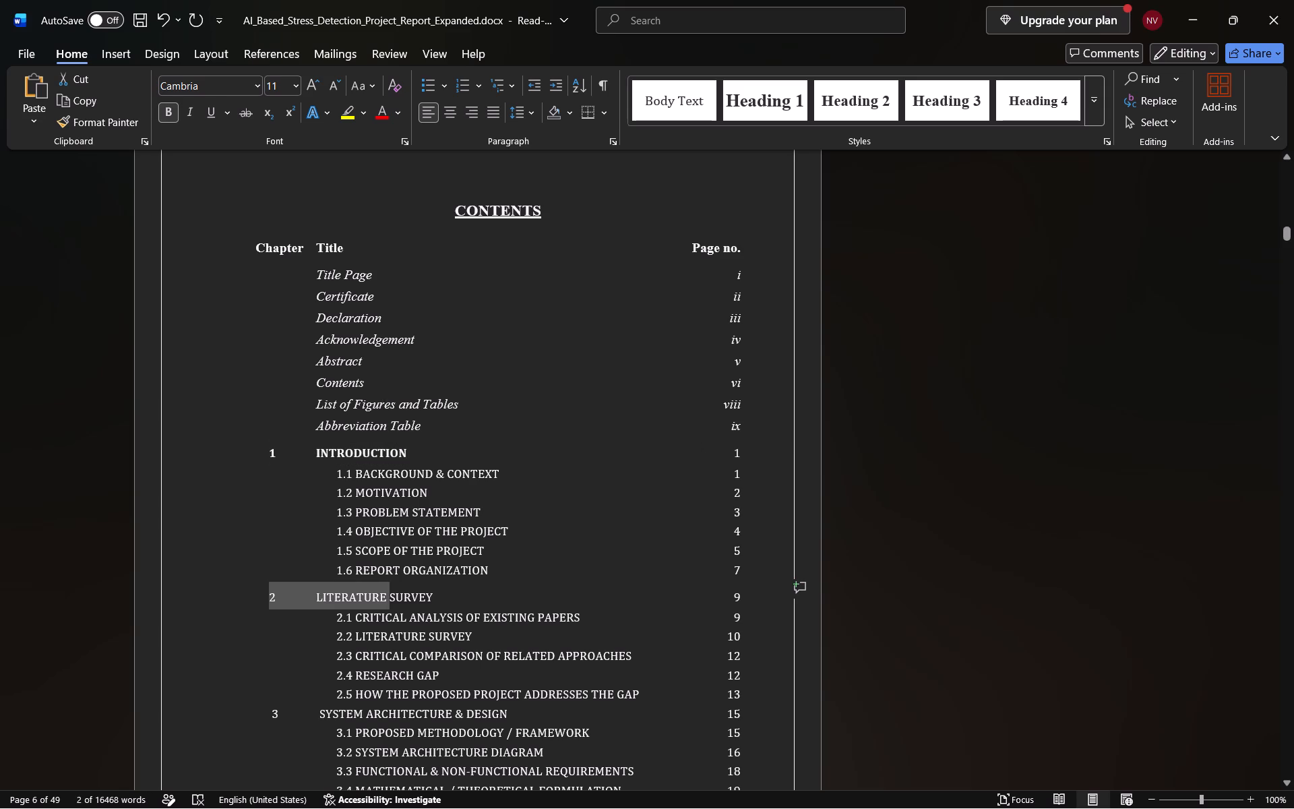
{"action": "left_click_drag", "start_coordinate": [380, 593], "coordinate": [421, 595]}
{"action": "left_click", "coordinate": [431, 566]}
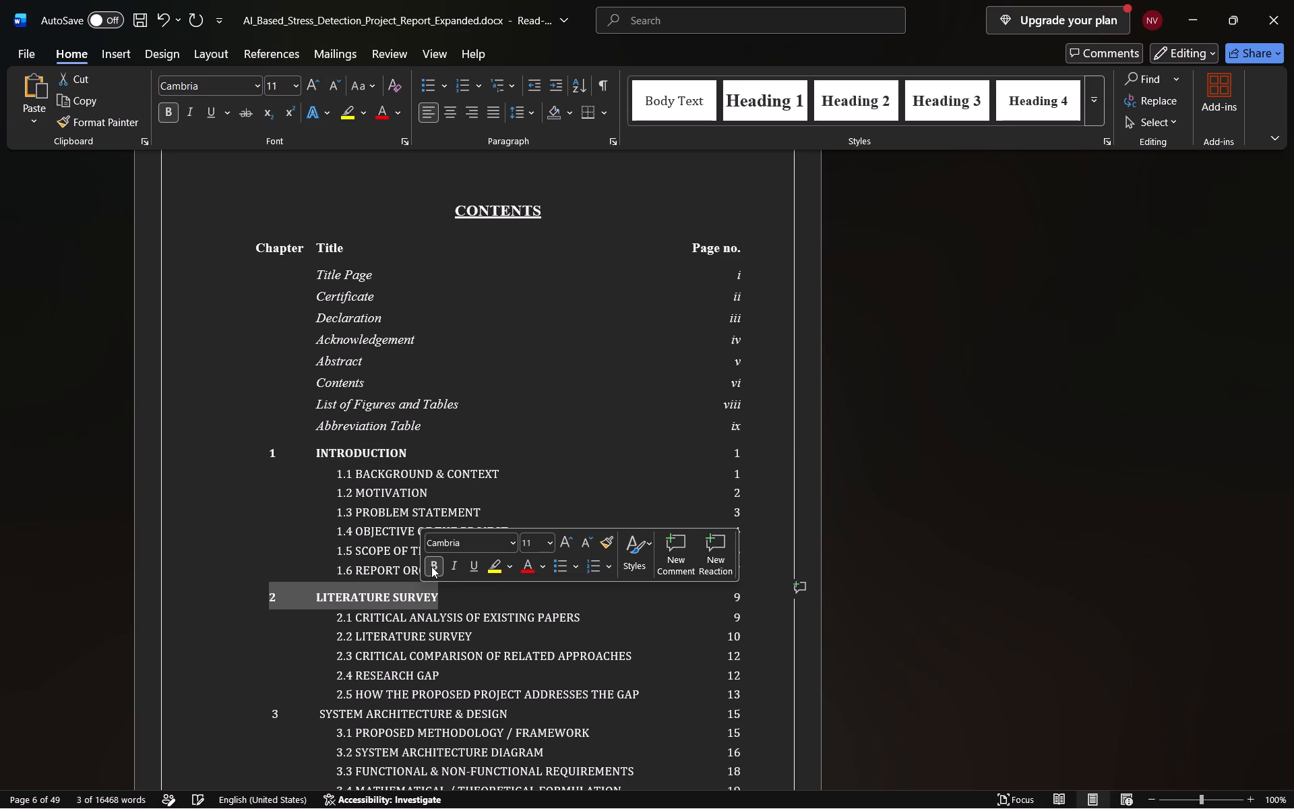
{"action": "left_click_drag", "start_coordinate": [272, 710], "coordinate": [481, 709]}
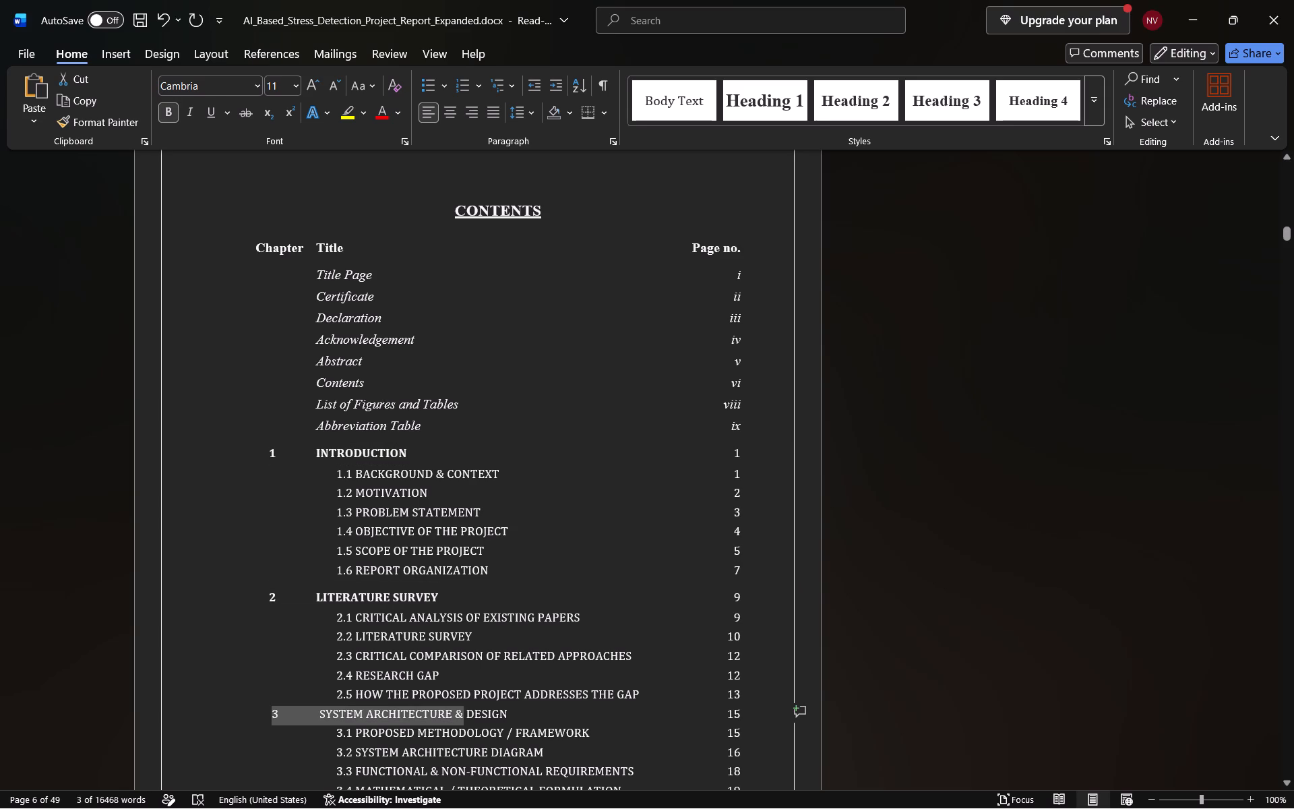
{"action": "left_click_drag", "start_coordinate": [481, 709], "coordinate": [503, 711]}
{"action": "left_click", "coordinate": [512, 685]}
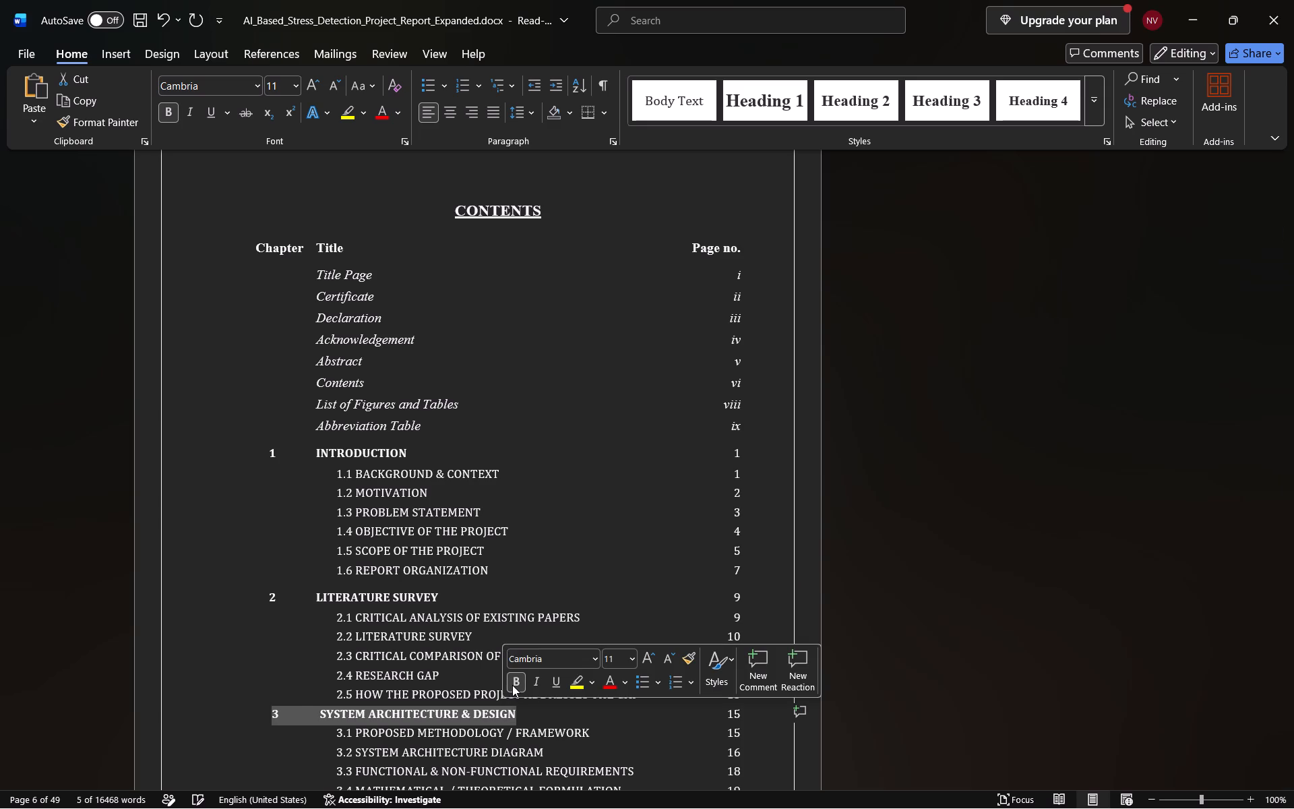
Make the numbers and titles of Contents chapters 4 IMPLEMENTATION / METHODOLOGY and 5 RESULTS AND DISCUSSION bold.
{"action": "scroll", "coordinate": [534, 566], "scroll_direction": "down", "scroll_amount": 3}
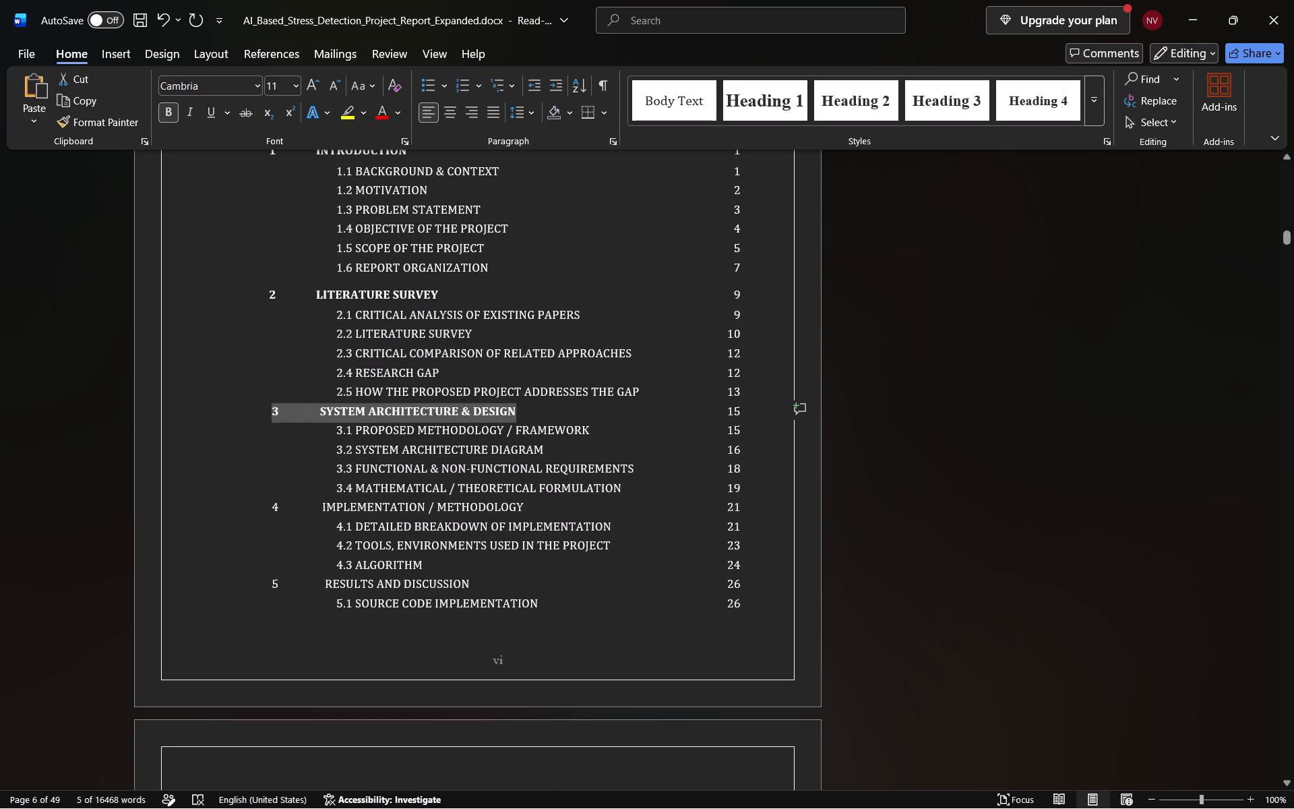
{"action": "scroll", "coordinate": [266, 506], "scroll_direction": "left", "scroll_amount": 1}
{"action": "left_click_drag", "start_coordinate": [267, 502], "coordinate": [454, 511]}
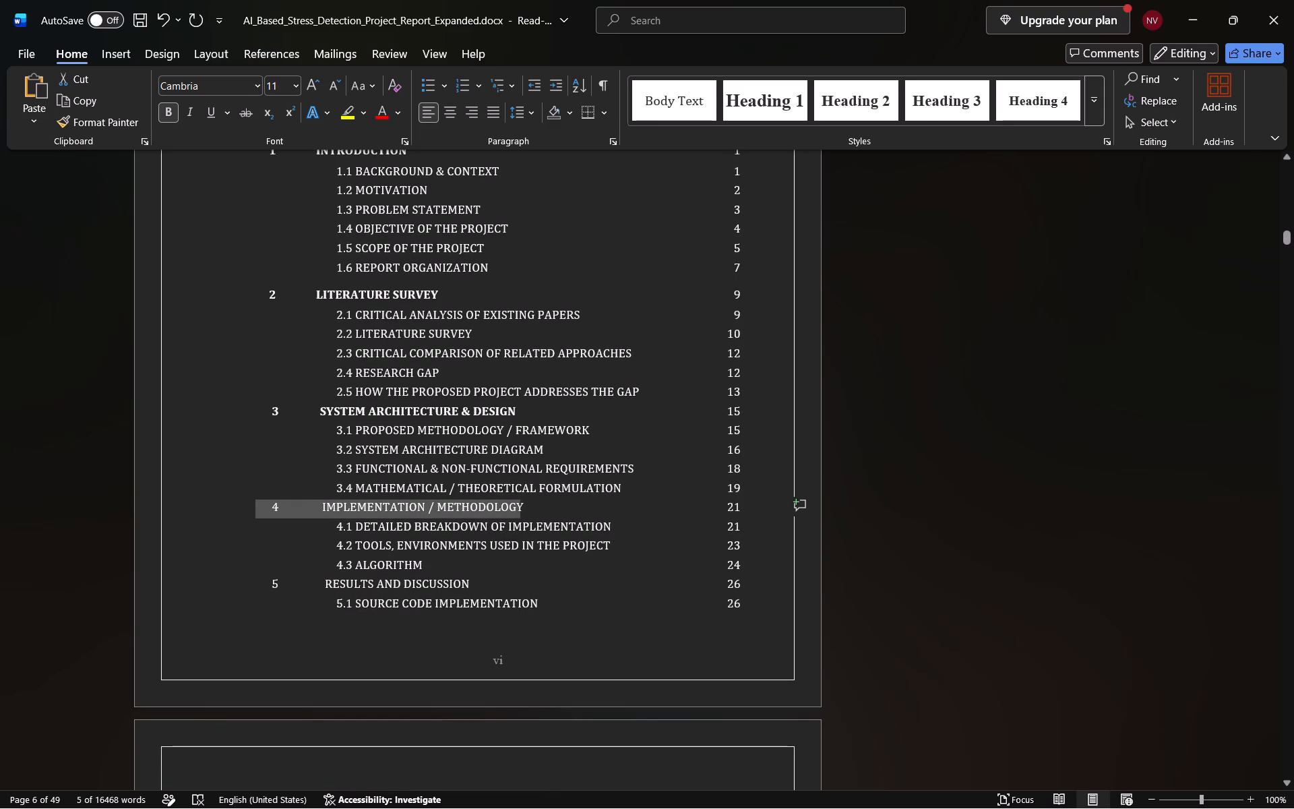
{"action": "left_click_drag", "start_coordinate": [454, 511], "coordinate": [501, 506]}
{"action": "left_click", "coordinate": [515, 479]}
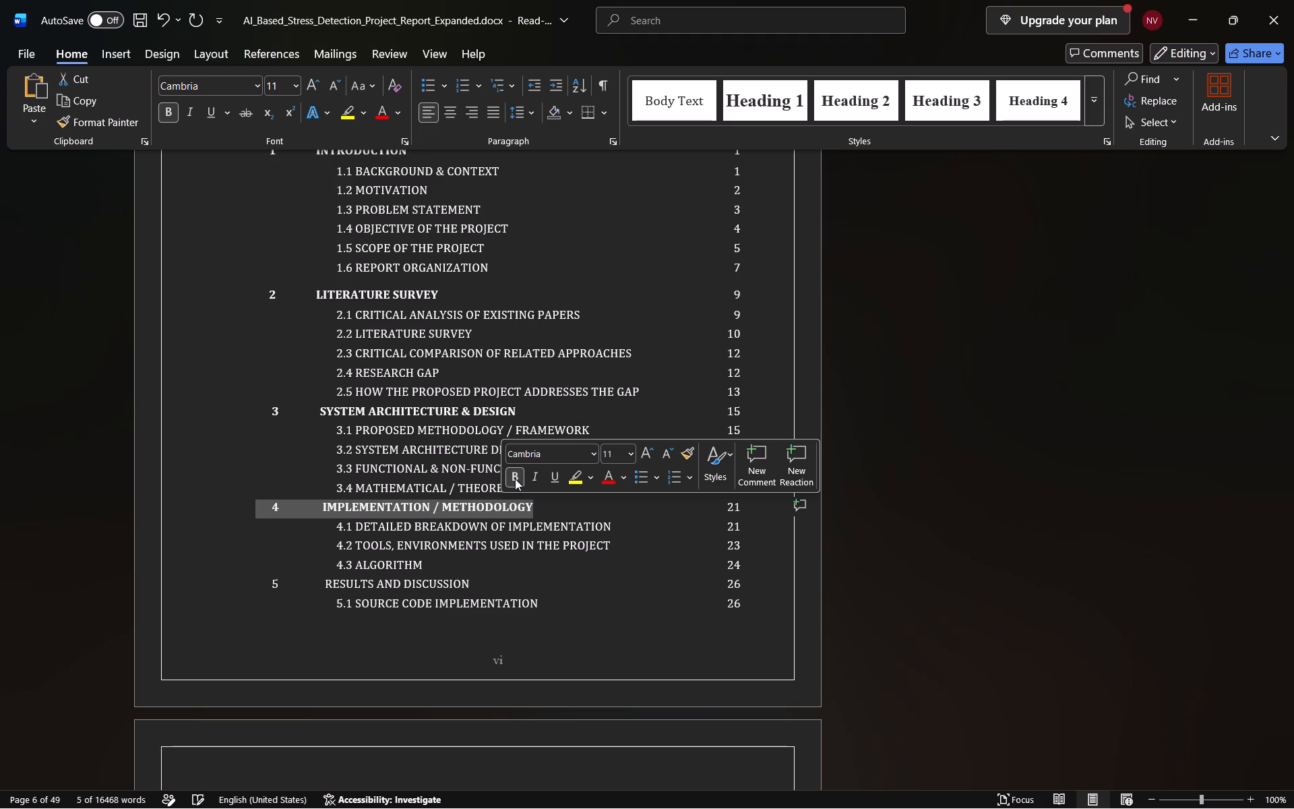
{"action": "left_click_drag", "start_coordinate": [268, 580], "coordinate": [425, 582]}
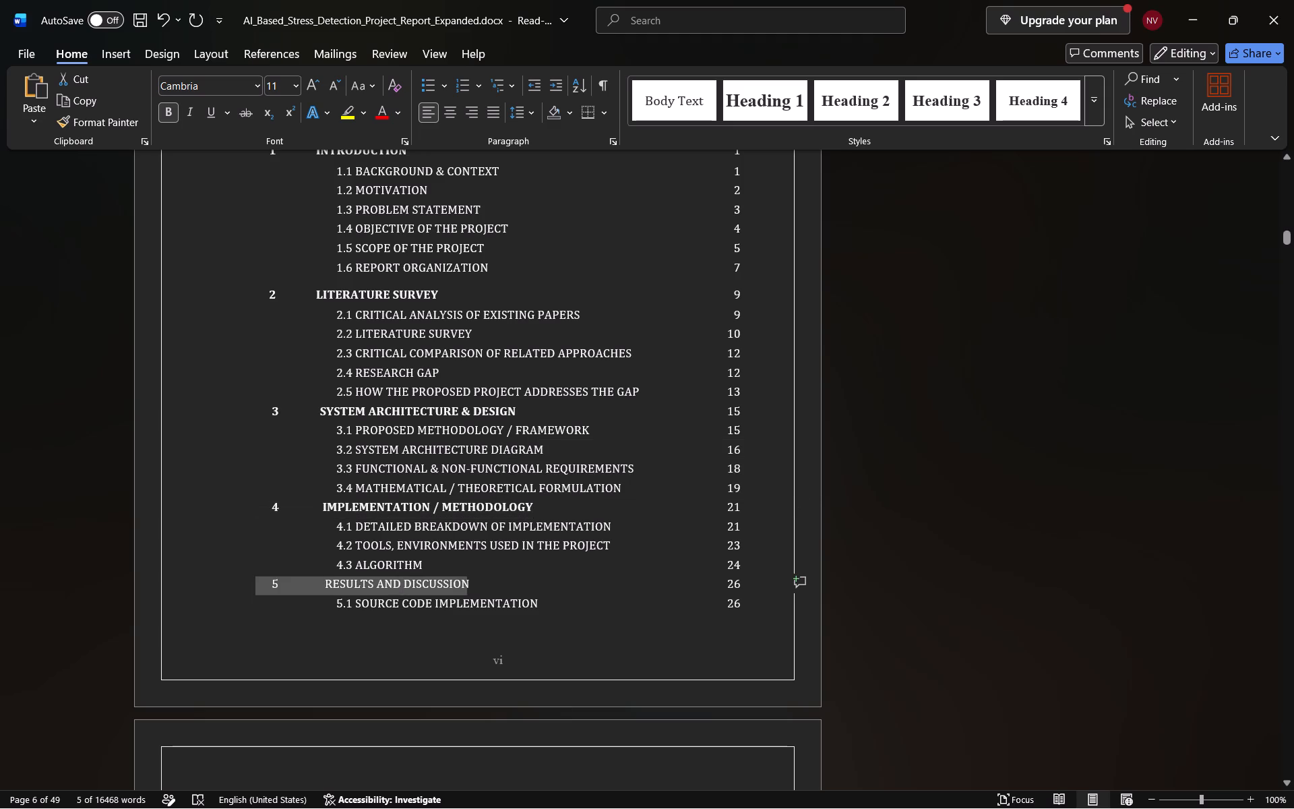
{"action": "left_click_drag", "start_coordinate": [425, 582], "coordinate": [460, 579]}
{"action": "left_click", "coordinate": [472, 551]}
Make the chapter 6 CONCLUSION & FUTURE SCOPE, APPENDICES and REFERENCES titles in the Contents bold.
{"action": "scroll", "coordinate": [472, 551], "scroll_direction": "down", "scroll_amount": 1}
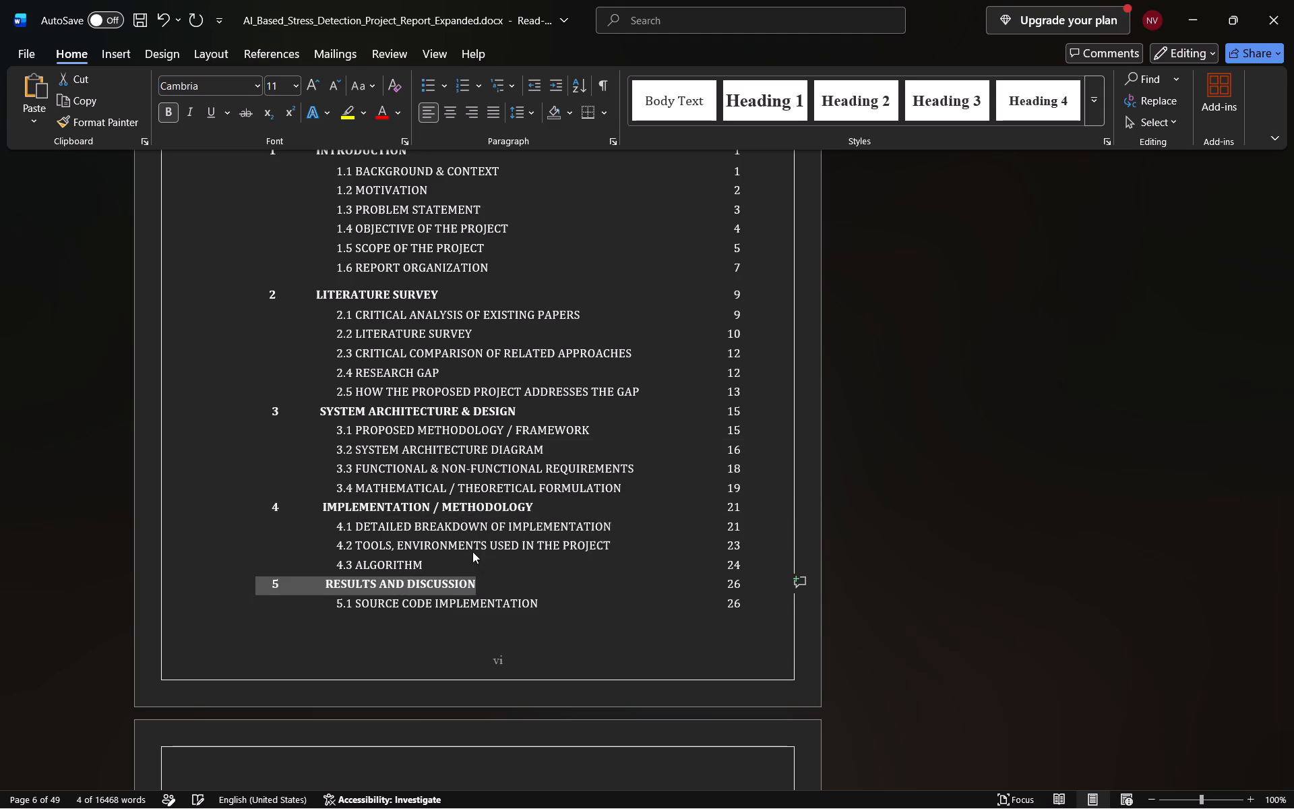
{"action": "scroll", "coordinate": [472, 551], "scroll_direction": "down", "scroll_amount": 6}
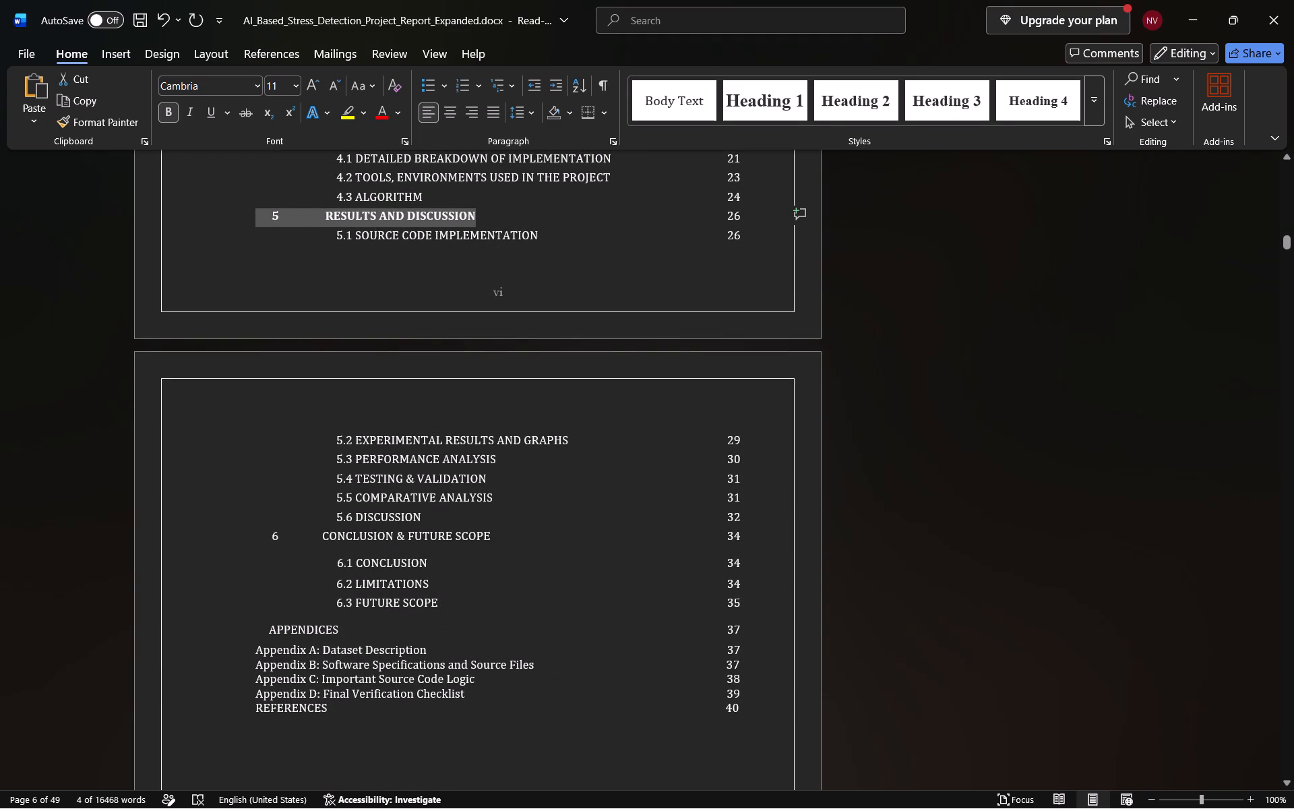
{"action": "left_click_drag", "start_coordinate": [264, 532], "coordinate": [506, 537]}
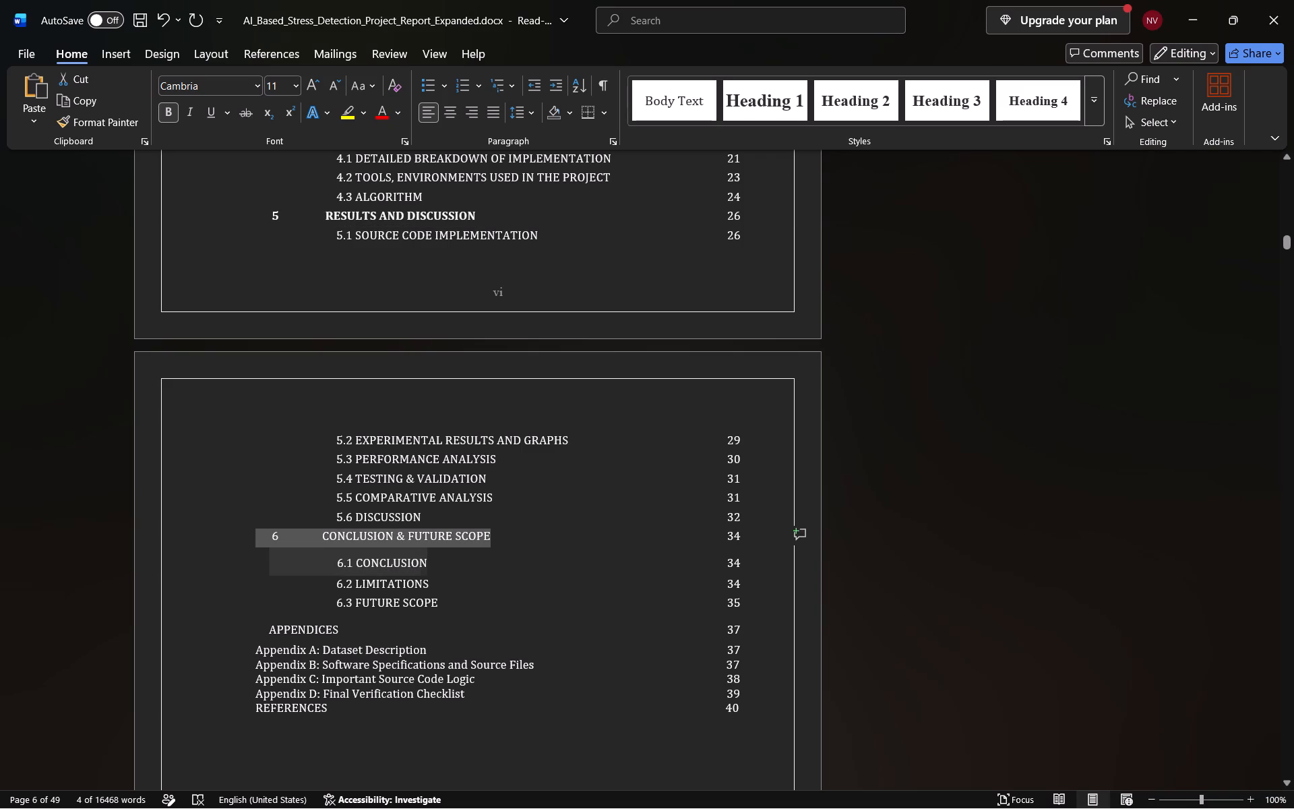
{"action": "left_click", "coordinate": [521, 509]}
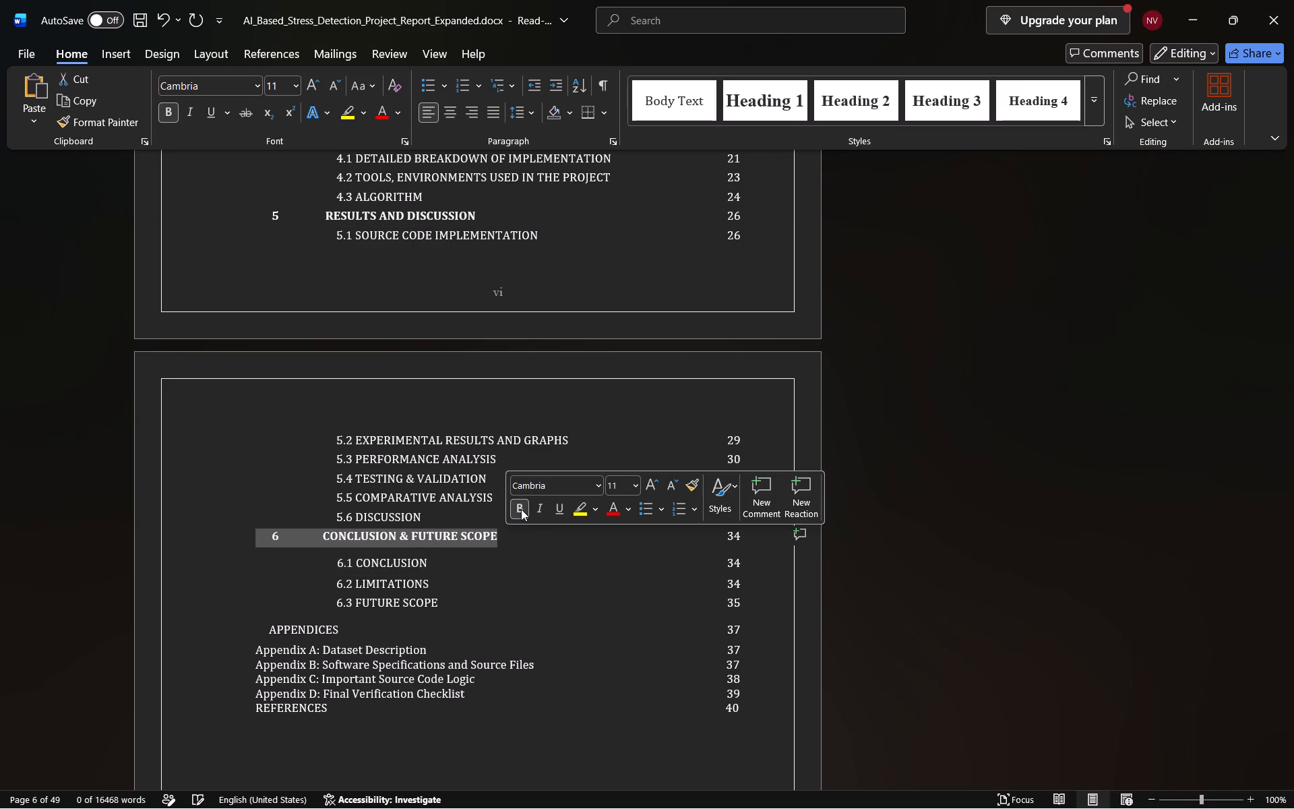
{"action": "left_click_drag", "start_coordinate": [271, 626], "coordinate": [323, 629]}
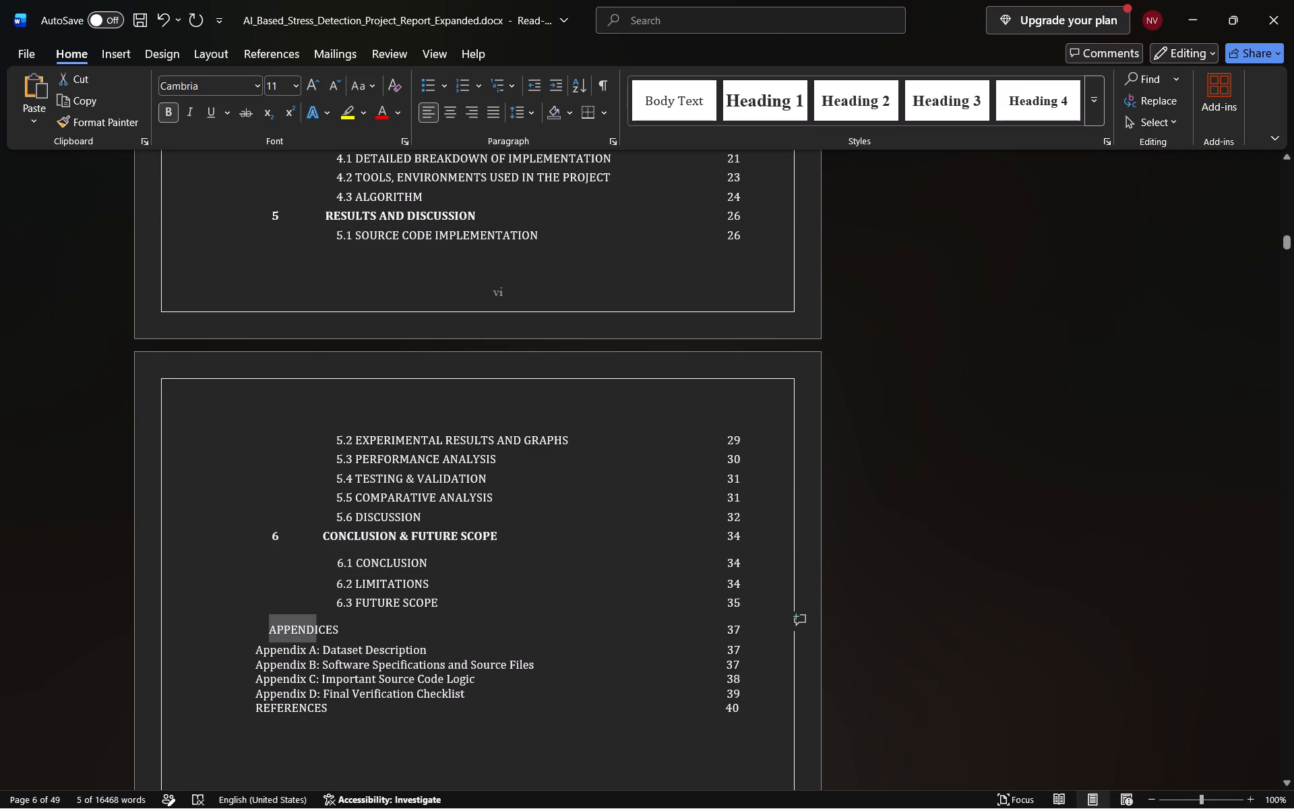
{"action": "left_click_drag", "start_coordinate": [323, 629], "coordinate": [347, 624]}
{"action": "left_click", "coordinate": [363, 597]}
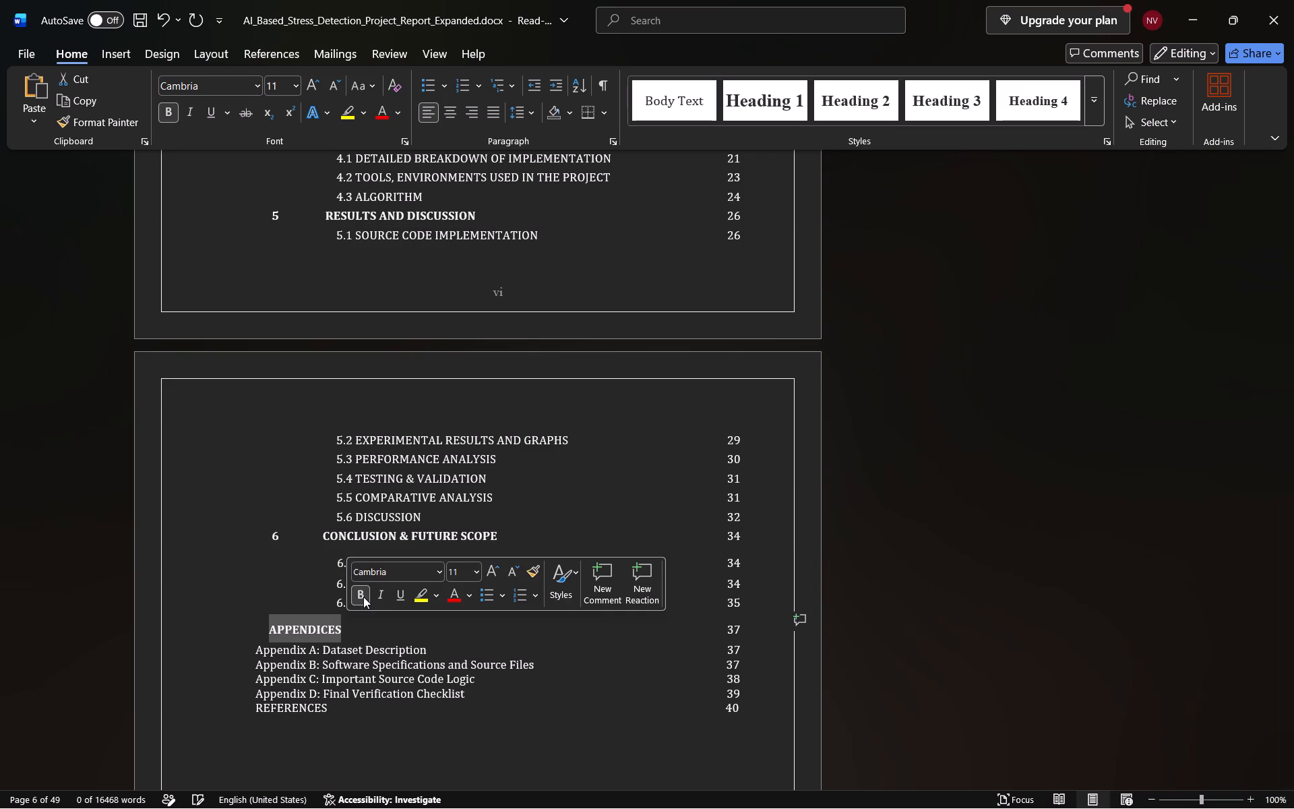
{"action": "left_click_drag", "start_coordinate": [253, 709], "coordinate": [327, 710]}
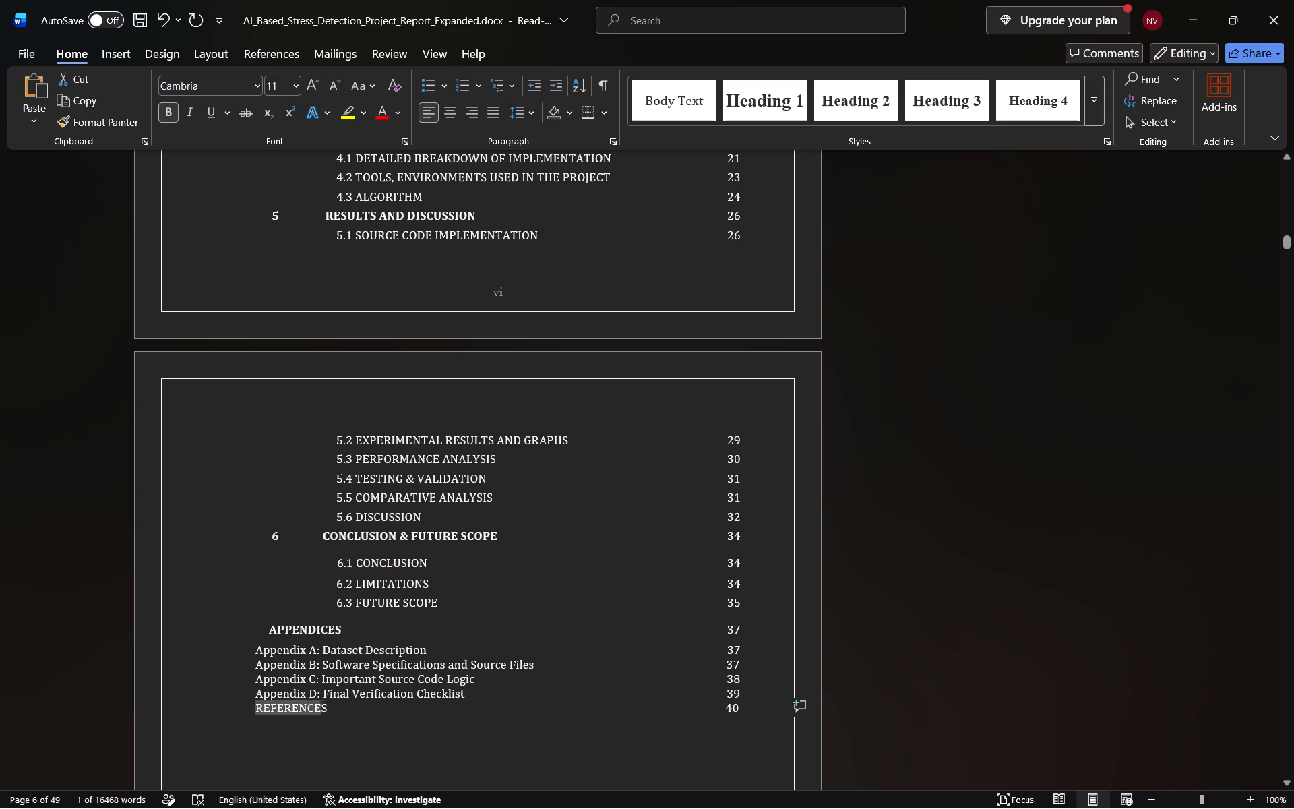
{"action": "left_click_drag", "start_coordinate": [327, 710], "coordinate": [330, 711]}
{"action": "left_click", "coordinate": [342, 685]}
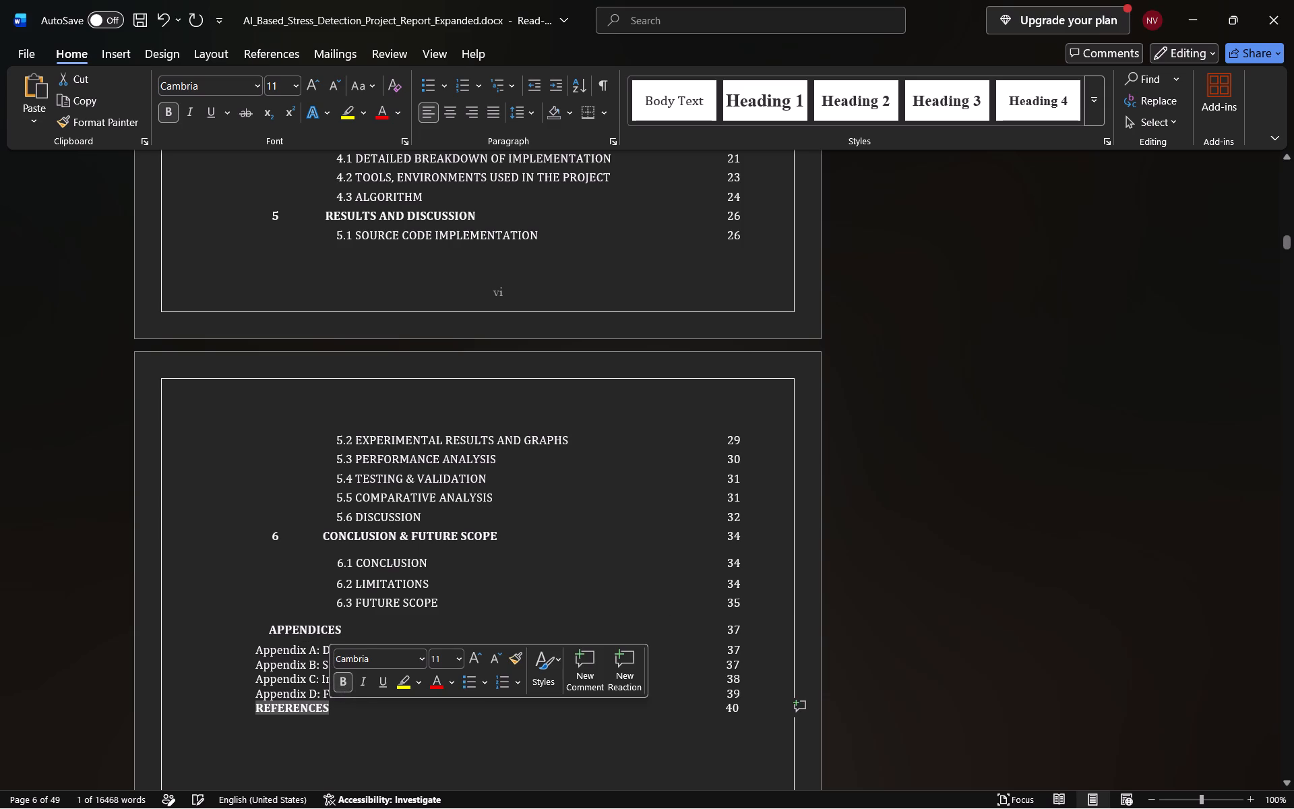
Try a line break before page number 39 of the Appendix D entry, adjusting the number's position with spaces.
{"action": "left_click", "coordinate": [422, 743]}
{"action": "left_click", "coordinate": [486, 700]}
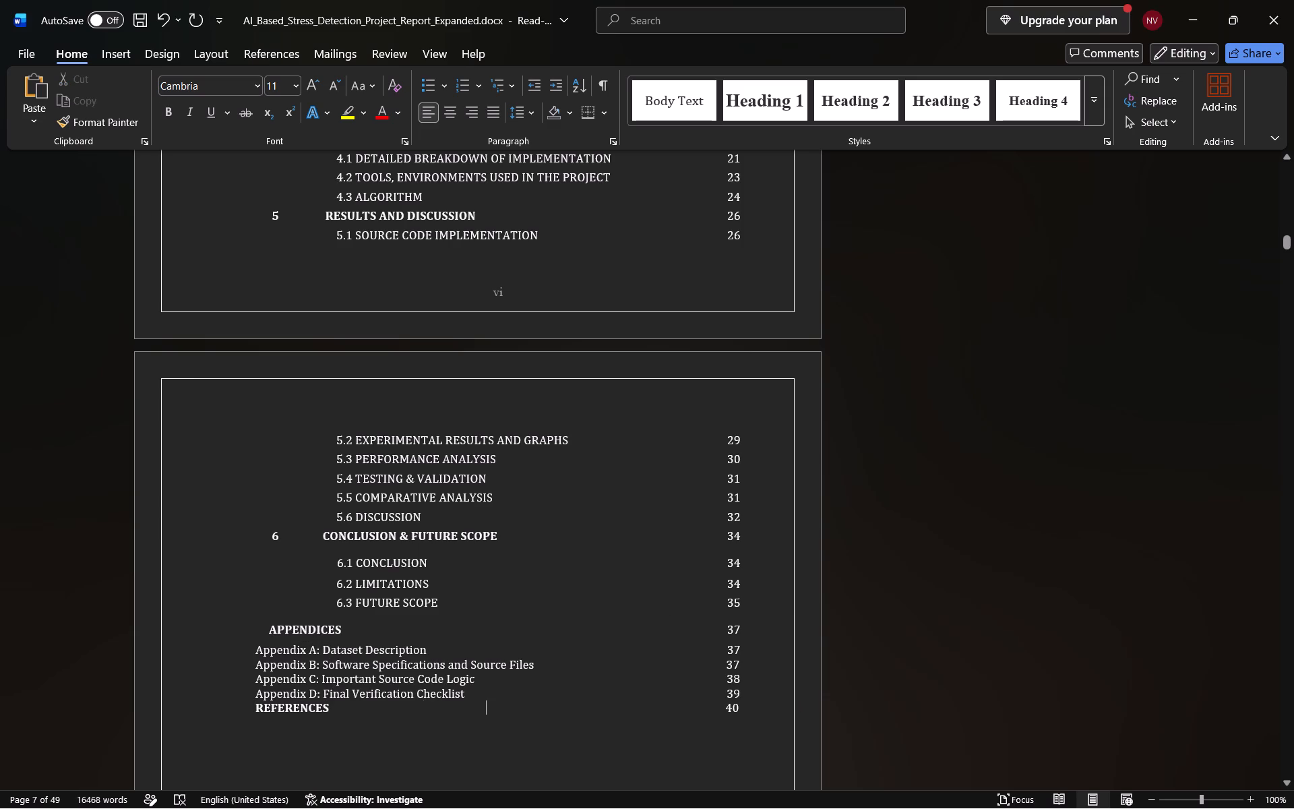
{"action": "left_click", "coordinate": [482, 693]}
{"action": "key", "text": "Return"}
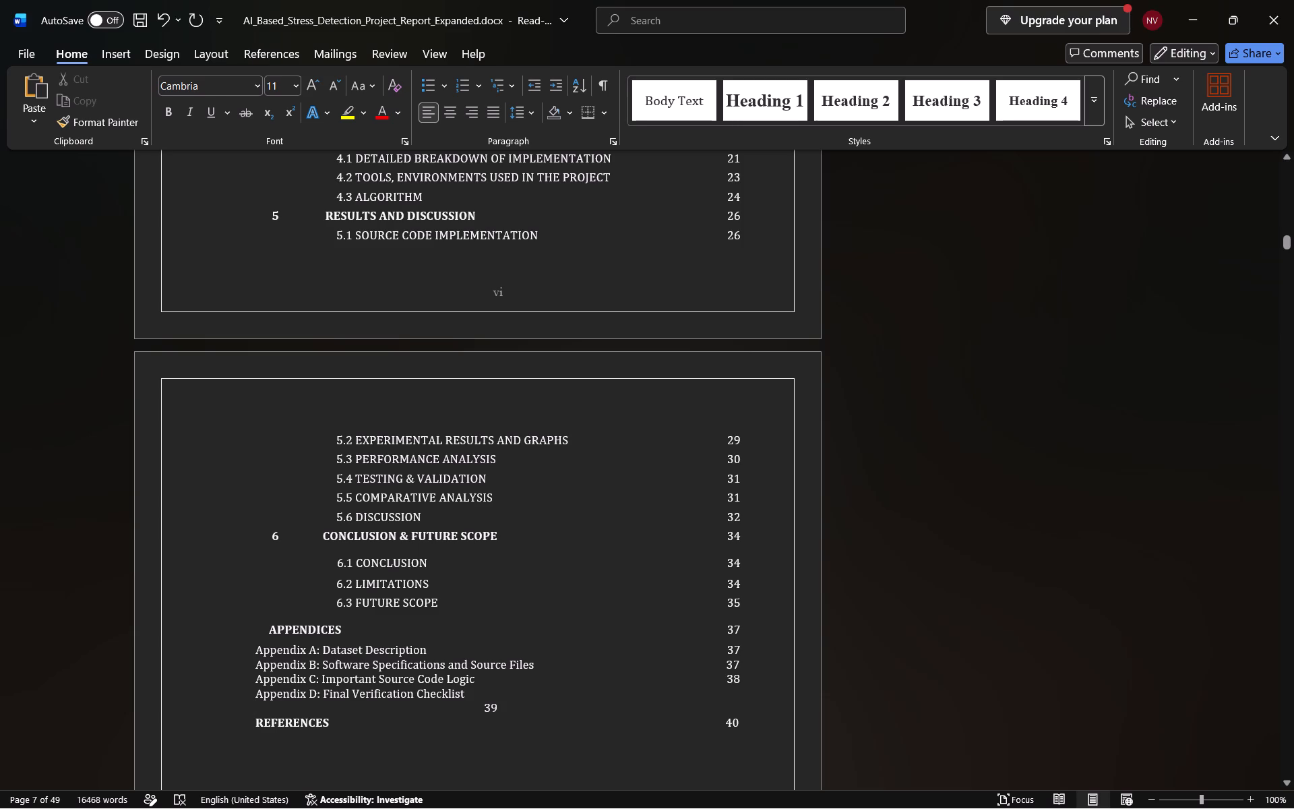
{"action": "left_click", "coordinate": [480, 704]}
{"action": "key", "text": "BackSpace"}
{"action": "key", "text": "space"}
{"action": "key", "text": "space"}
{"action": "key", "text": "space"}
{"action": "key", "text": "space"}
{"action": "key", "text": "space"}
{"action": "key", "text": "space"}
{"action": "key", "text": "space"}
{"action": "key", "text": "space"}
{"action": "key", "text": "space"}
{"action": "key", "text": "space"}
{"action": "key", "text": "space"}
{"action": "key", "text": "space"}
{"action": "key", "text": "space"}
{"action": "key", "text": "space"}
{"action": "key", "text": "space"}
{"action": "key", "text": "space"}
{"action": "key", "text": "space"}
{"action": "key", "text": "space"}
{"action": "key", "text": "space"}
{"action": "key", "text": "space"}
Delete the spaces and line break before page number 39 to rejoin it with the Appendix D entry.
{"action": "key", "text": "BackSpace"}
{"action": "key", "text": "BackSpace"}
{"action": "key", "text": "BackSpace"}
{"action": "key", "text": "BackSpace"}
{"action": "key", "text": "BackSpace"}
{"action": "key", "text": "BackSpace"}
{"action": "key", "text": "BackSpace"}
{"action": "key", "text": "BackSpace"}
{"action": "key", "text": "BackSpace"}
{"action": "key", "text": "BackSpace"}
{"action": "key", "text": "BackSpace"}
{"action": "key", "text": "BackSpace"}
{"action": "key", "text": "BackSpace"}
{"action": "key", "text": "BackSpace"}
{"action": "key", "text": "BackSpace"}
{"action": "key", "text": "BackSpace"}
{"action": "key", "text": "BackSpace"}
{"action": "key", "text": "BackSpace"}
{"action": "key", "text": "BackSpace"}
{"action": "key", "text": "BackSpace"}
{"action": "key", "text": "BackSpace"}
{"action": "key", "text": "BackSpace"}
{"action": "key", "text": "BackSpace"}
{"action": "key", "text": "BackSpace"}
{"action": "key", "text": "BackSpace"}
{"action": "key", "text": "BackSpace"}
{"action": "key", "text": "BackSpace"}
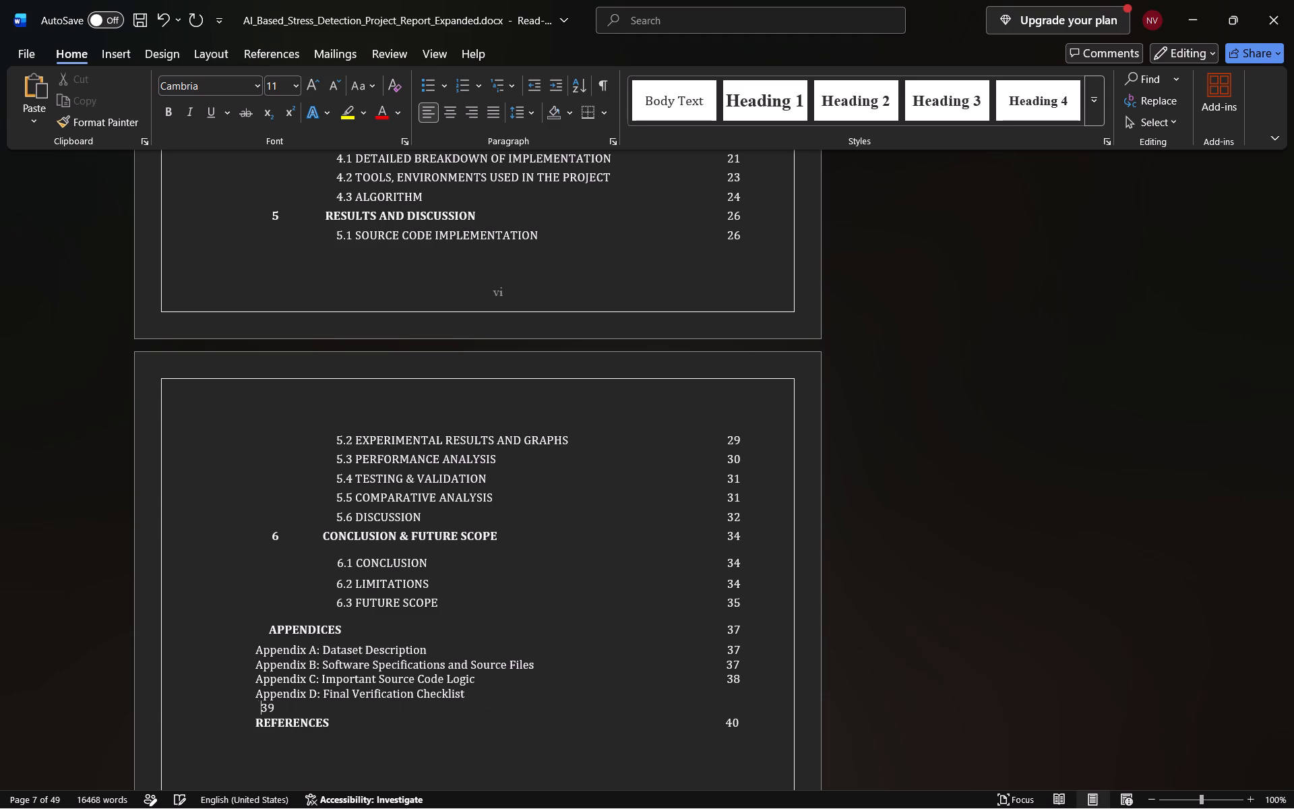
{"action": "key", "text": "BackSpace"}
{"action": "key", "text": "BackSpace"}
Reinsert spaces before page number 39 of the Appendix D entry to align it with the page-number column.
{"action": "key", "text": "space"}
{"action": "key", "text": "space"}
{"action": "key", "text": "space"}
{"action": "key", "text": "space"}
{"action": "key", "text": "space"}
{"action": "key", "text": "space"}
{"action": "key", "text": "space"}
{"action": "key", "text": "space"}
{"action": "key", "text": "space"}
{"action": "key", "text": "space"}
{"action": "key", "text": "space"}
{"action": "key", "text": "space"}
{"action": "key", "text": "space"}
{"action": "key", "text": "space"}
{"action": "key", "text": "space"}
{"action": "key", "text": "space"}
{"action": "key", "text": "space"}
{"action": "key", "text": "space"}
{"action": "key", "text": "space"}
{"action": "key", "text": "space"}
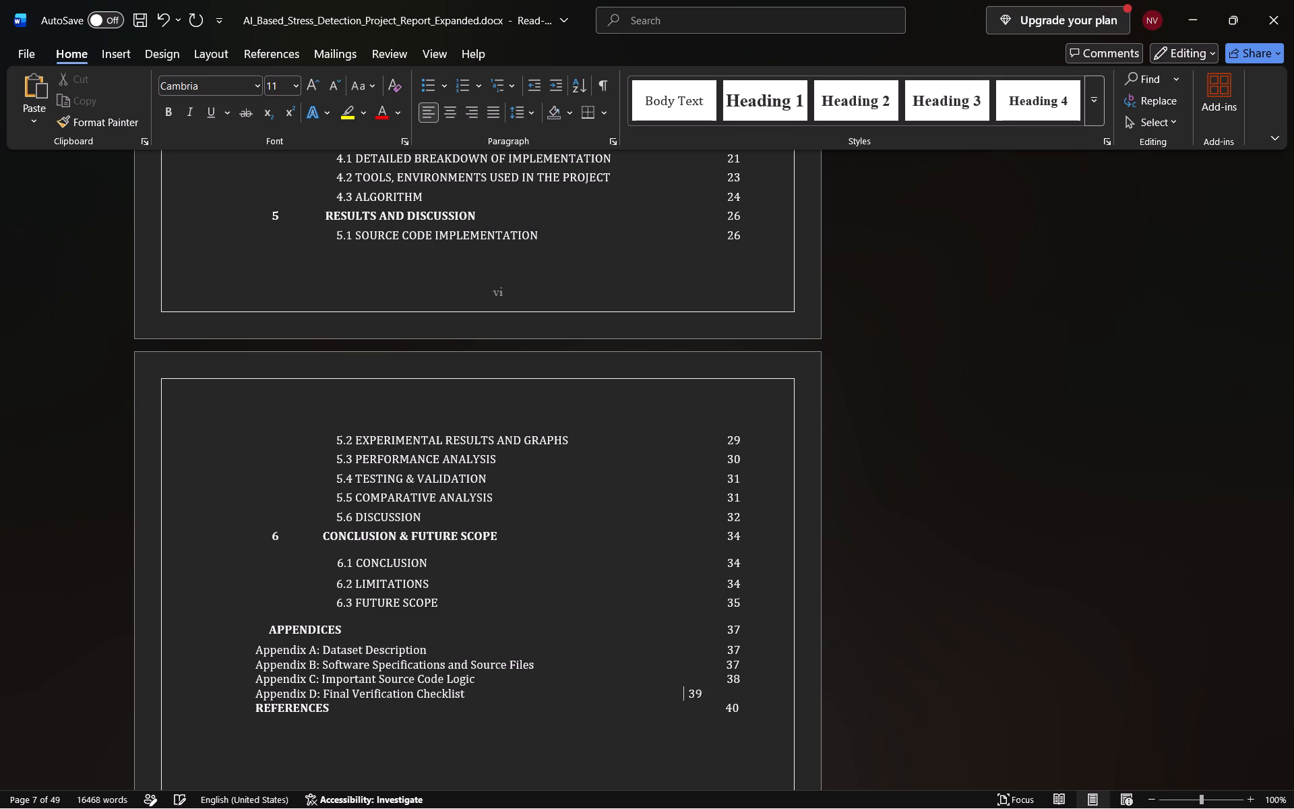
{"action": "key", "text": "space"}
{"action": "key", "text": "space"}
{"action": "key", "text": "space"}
Insert a blank line after the Appendix D entry in the Contents to separate it from REFERENCES.
{"action": "left_click", "coordinate": [747, 694]}
{"action": "key", "text": "Return"}
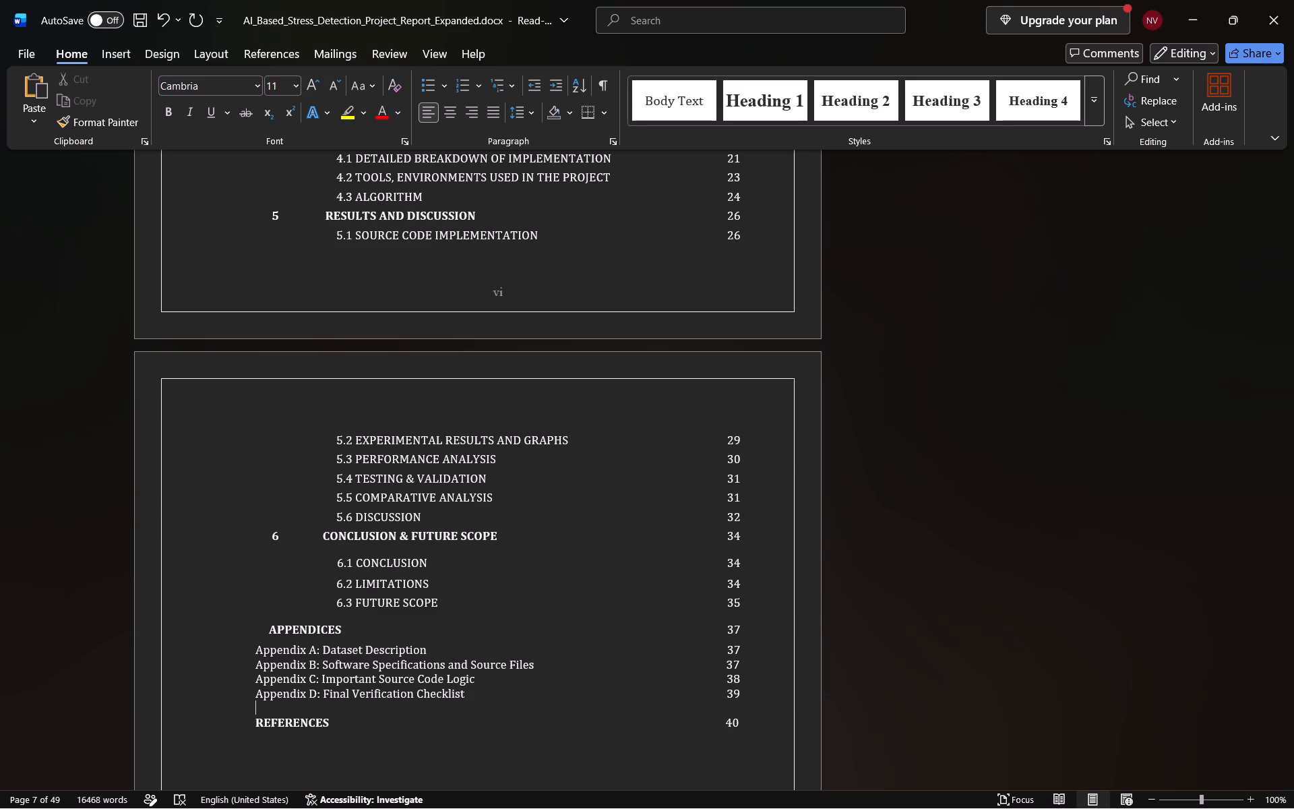
Review the pages following the Contents, examining the List of Figures and Tables and the Abbreviation Table.
{"action": "scroll", "coordinate": [737, 695], "scroll_direction": "down", "scroll_amount": 2}
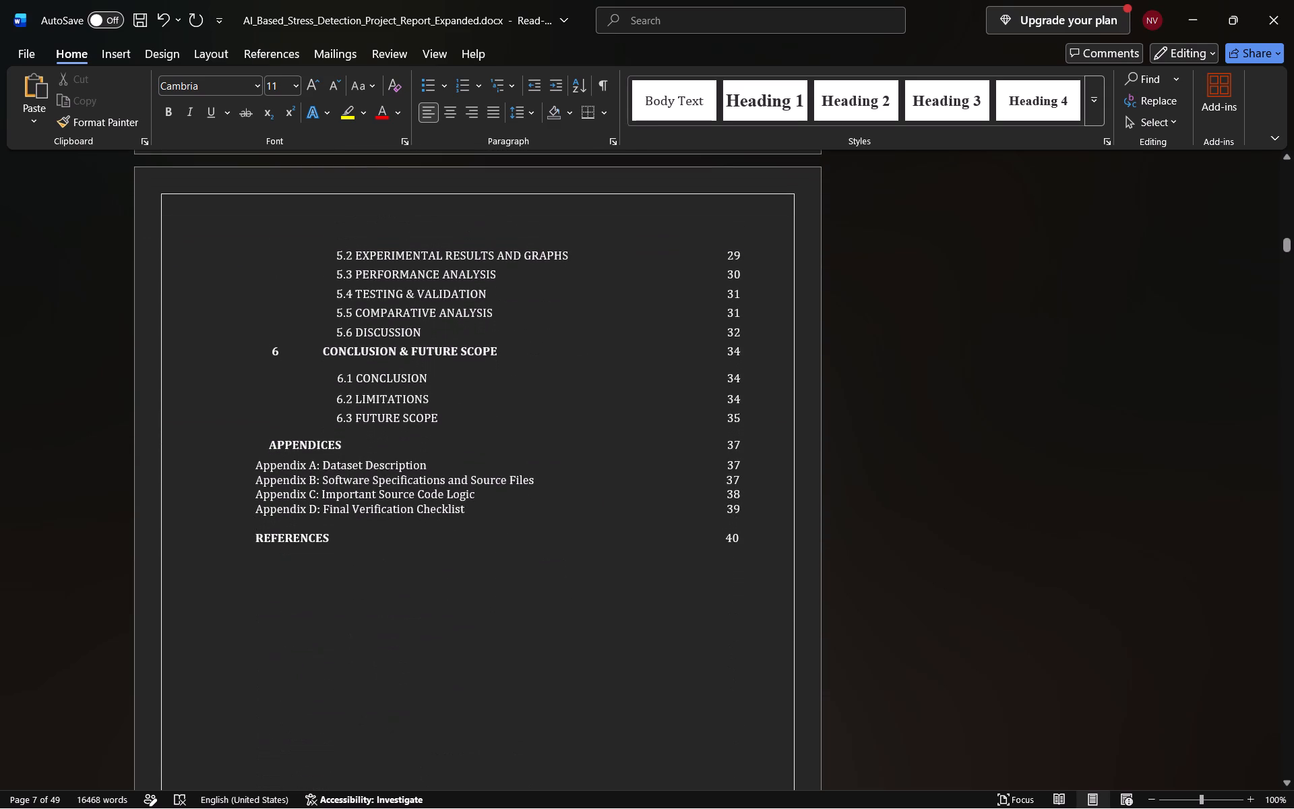
{"action": "scroll", "coordinate": [737, 695], "scroll_direction": "down", "scroll_amount": 4}
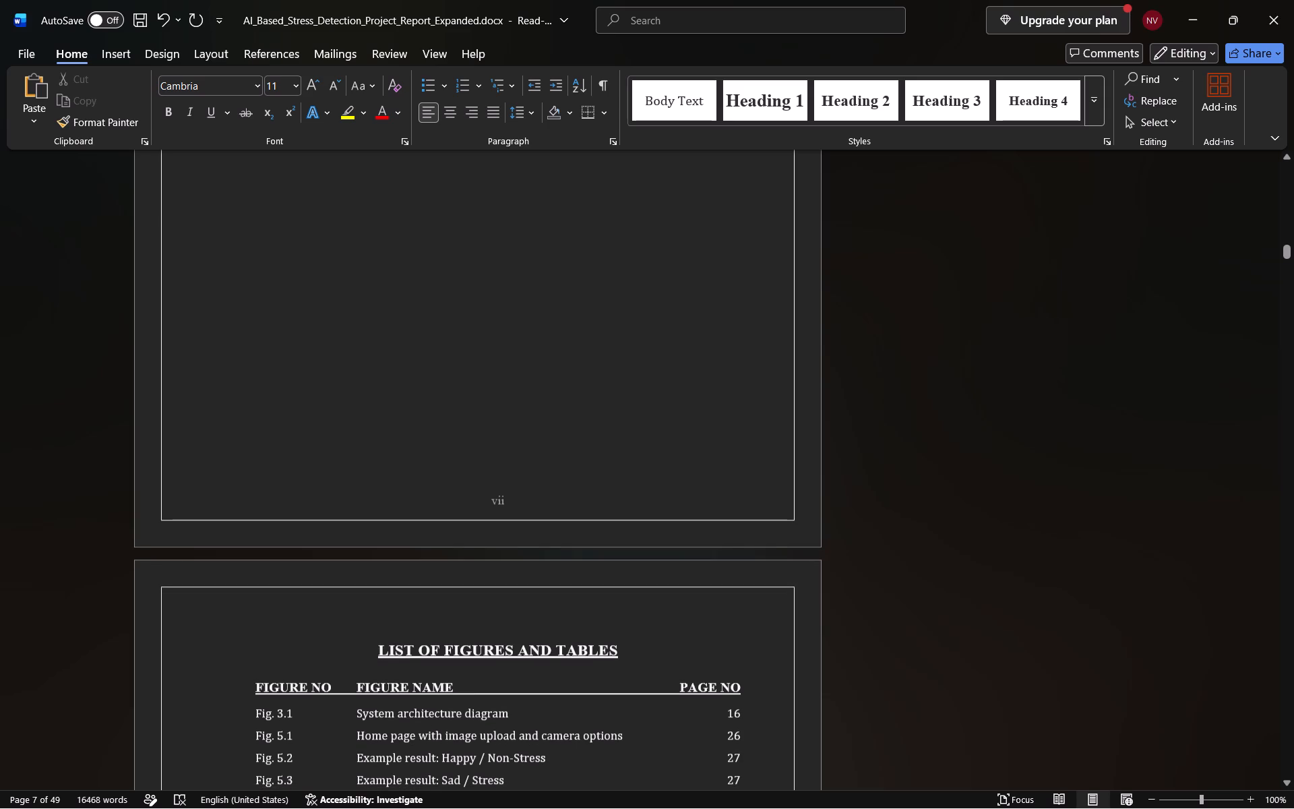
{"action": "scroll", "coordinate": [737, 695], "scroll_direction": "down", "scroll_amount": 3}
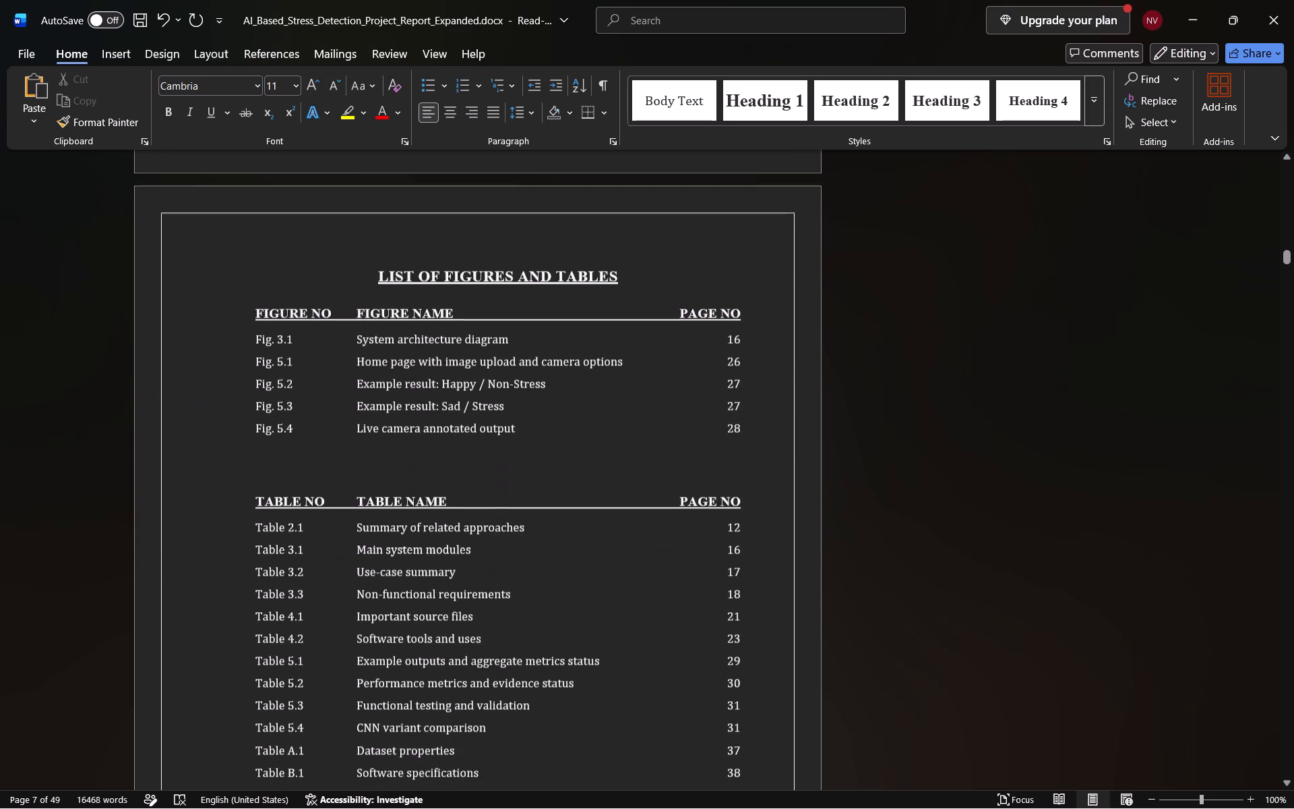
{"action": "scroll", "coordinate": [737, 695], "scroll_direction": "down", "scroll_amount": 2}
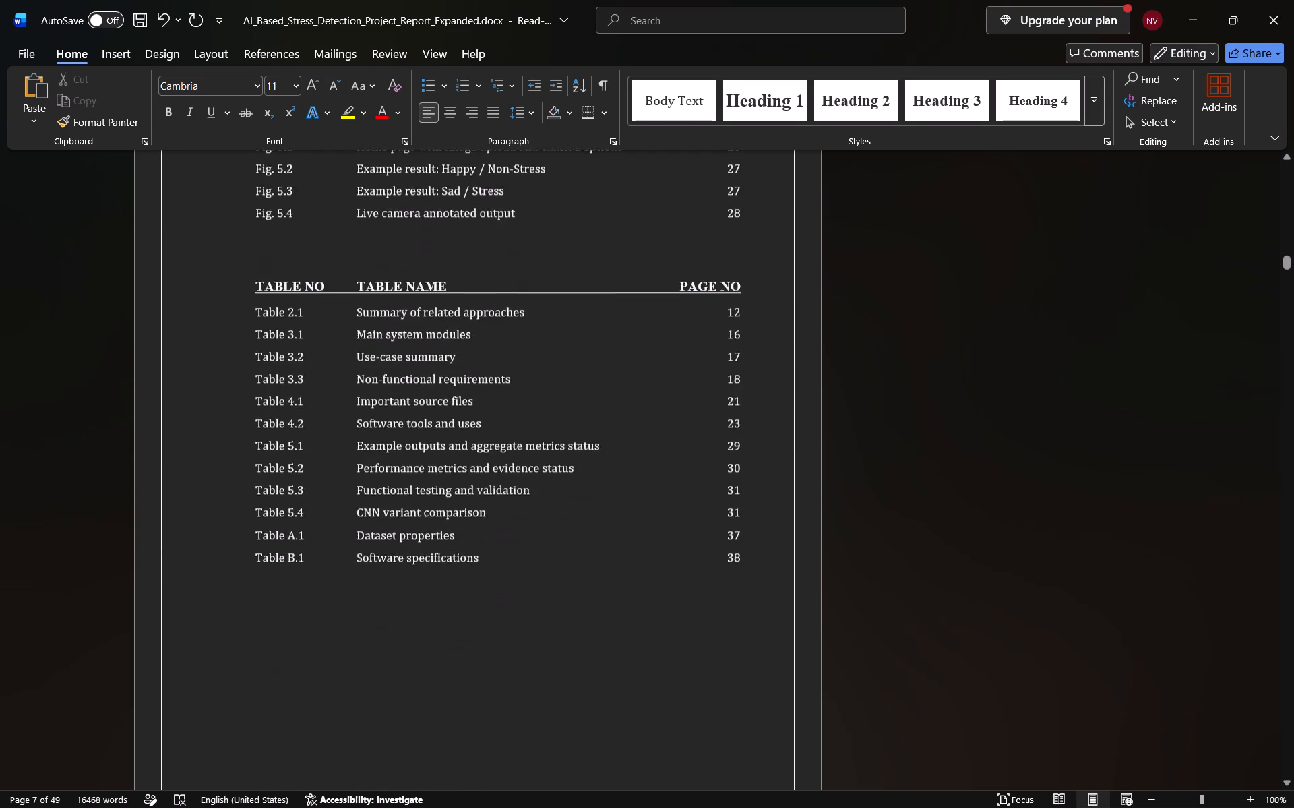
{"action": "scroll", "coordinate": [737, 695], "scroll_direction": "down", "scroll_amount": 3}
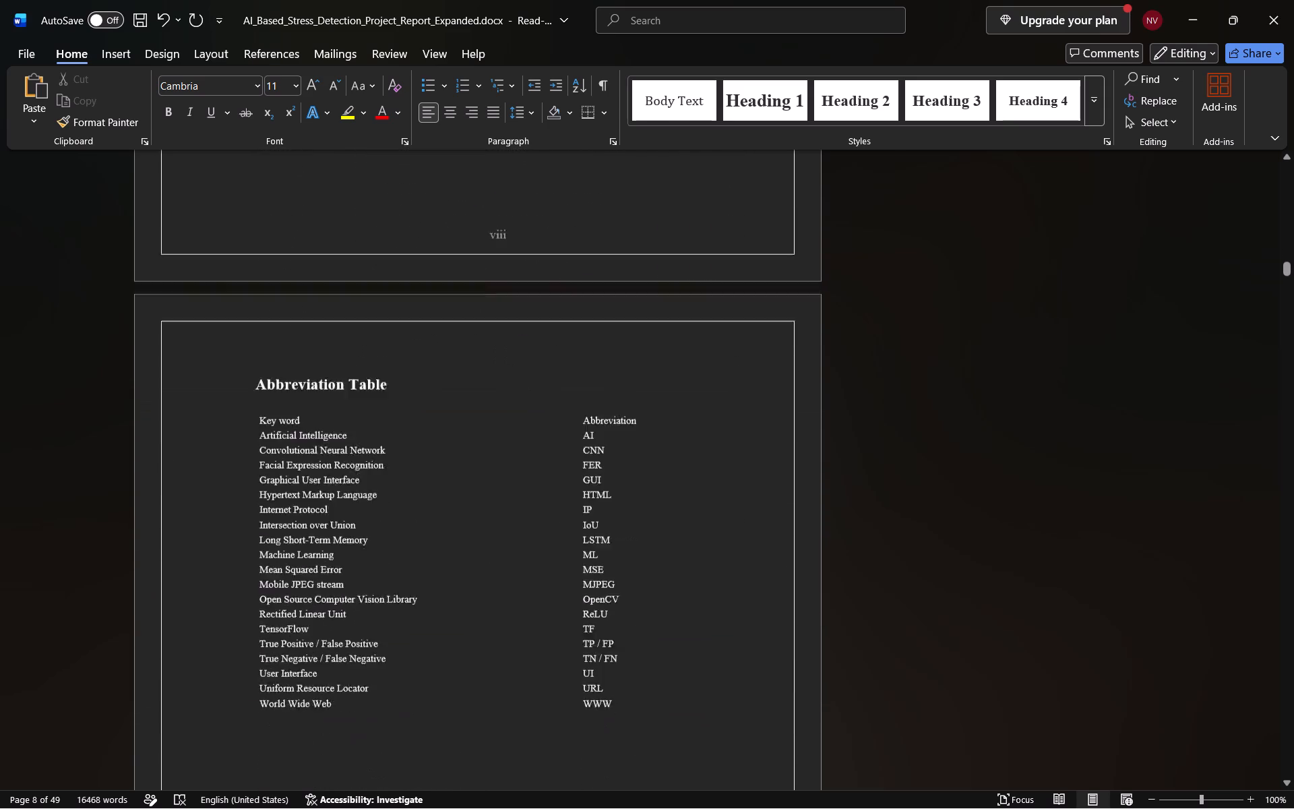
{"action": "scroll", "coordinate": [737, 695], "scroll_direction": "down", "scroll_amount": 3}
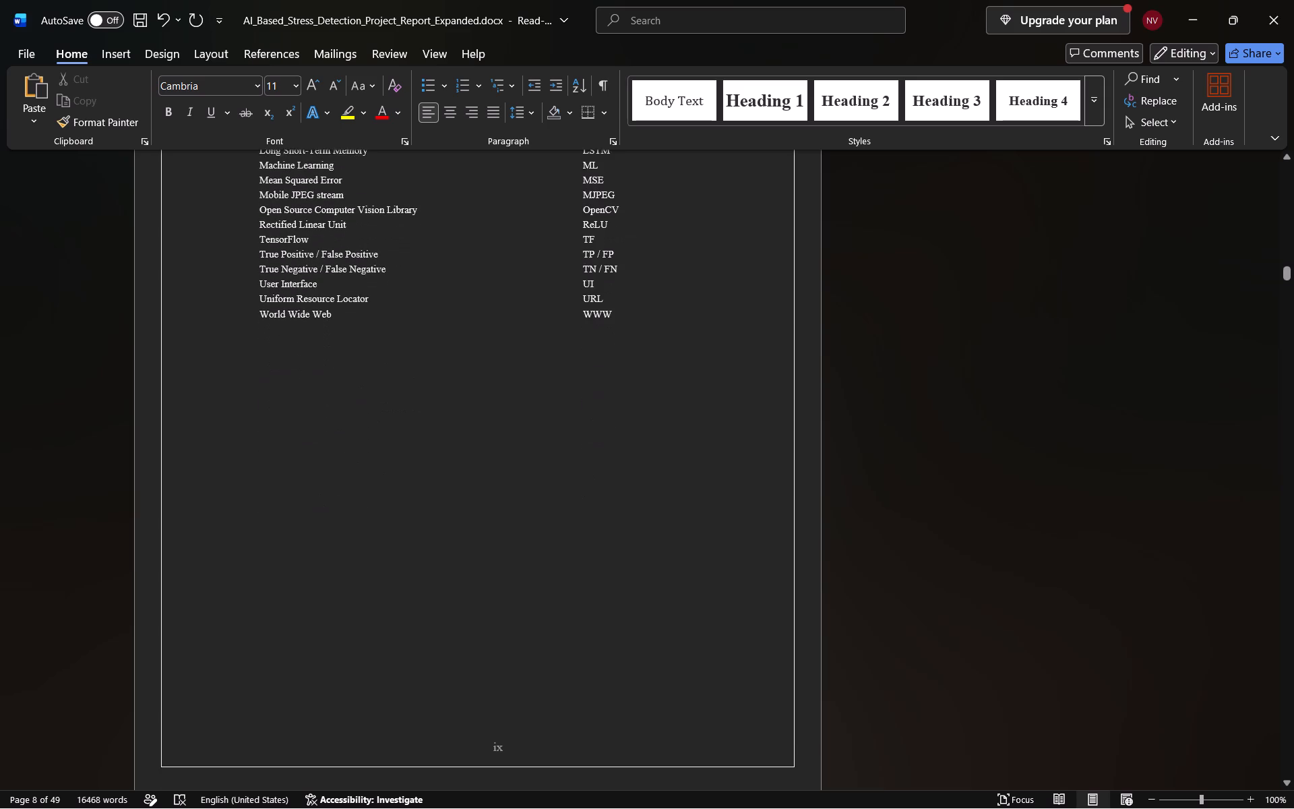
{"action": "scroll", "coordinate": [737, 695], "scroll_direction": "up", "scroll_amount": 1}
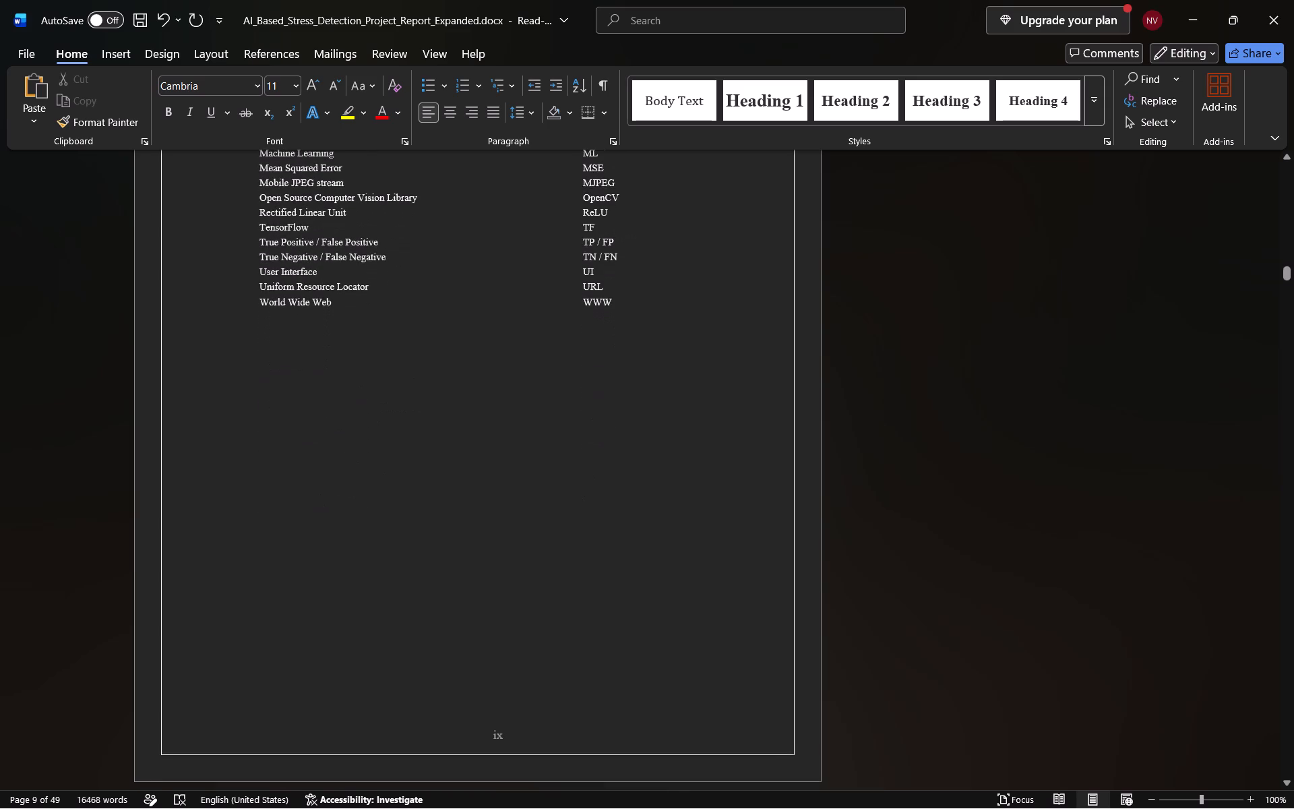
{"action": "scroll", "coordinate": [737, 695], "scroll_direction": "up", "scroll_amount": 1}
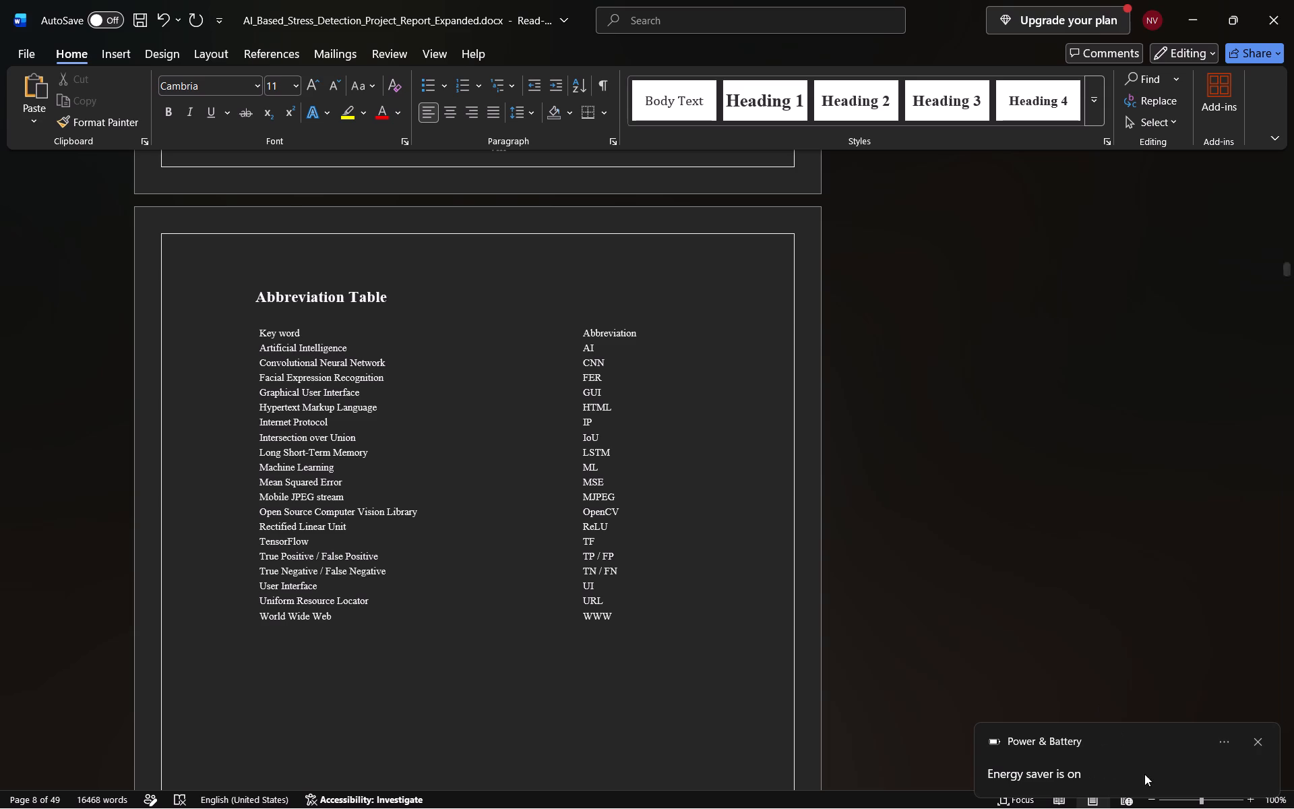
{"action": "left_click", "coordinate": [1261, 744]}
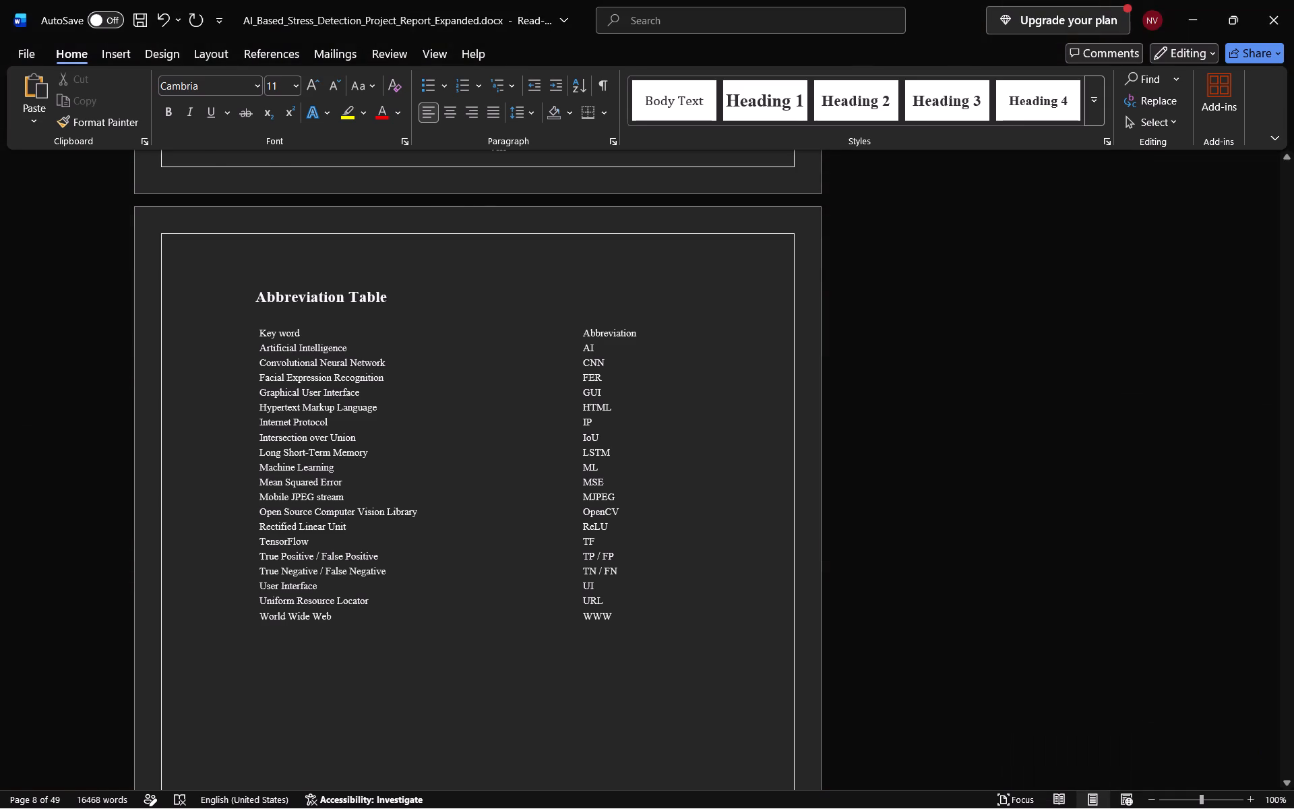
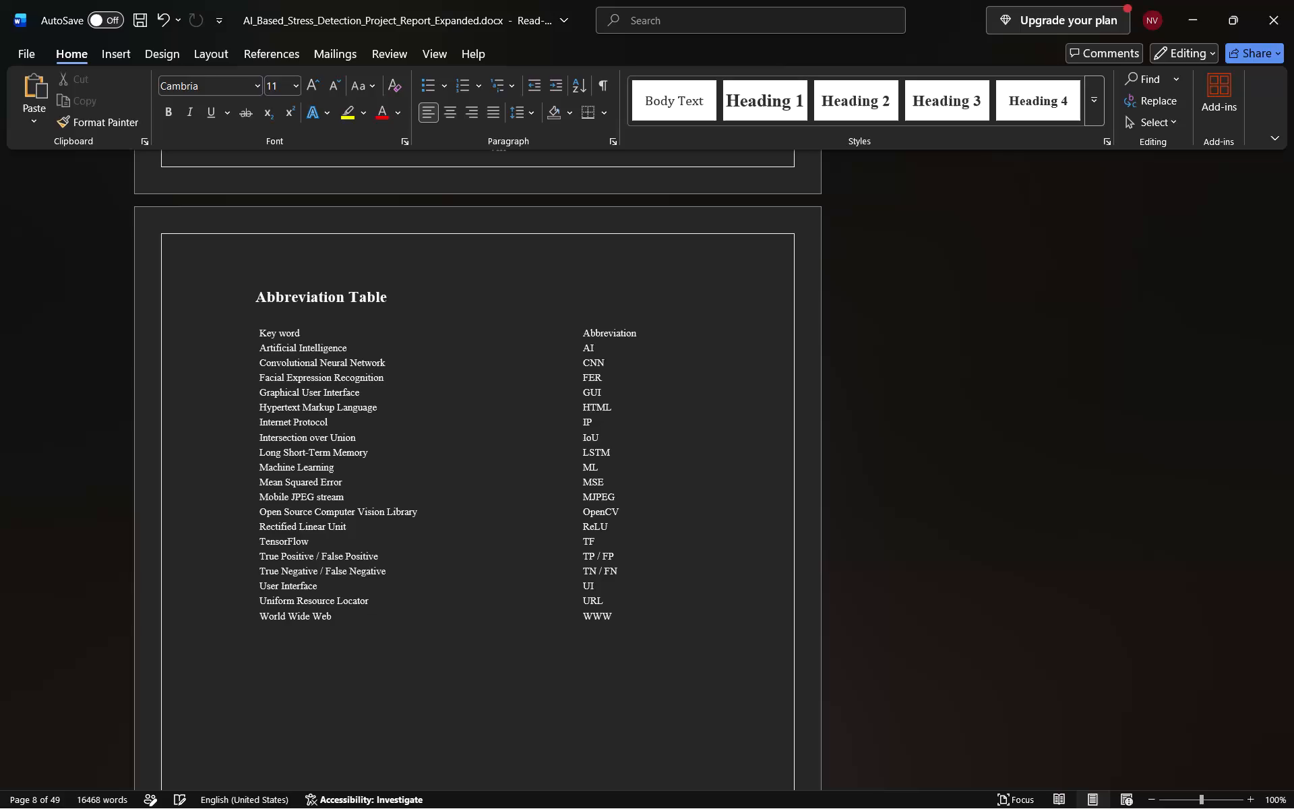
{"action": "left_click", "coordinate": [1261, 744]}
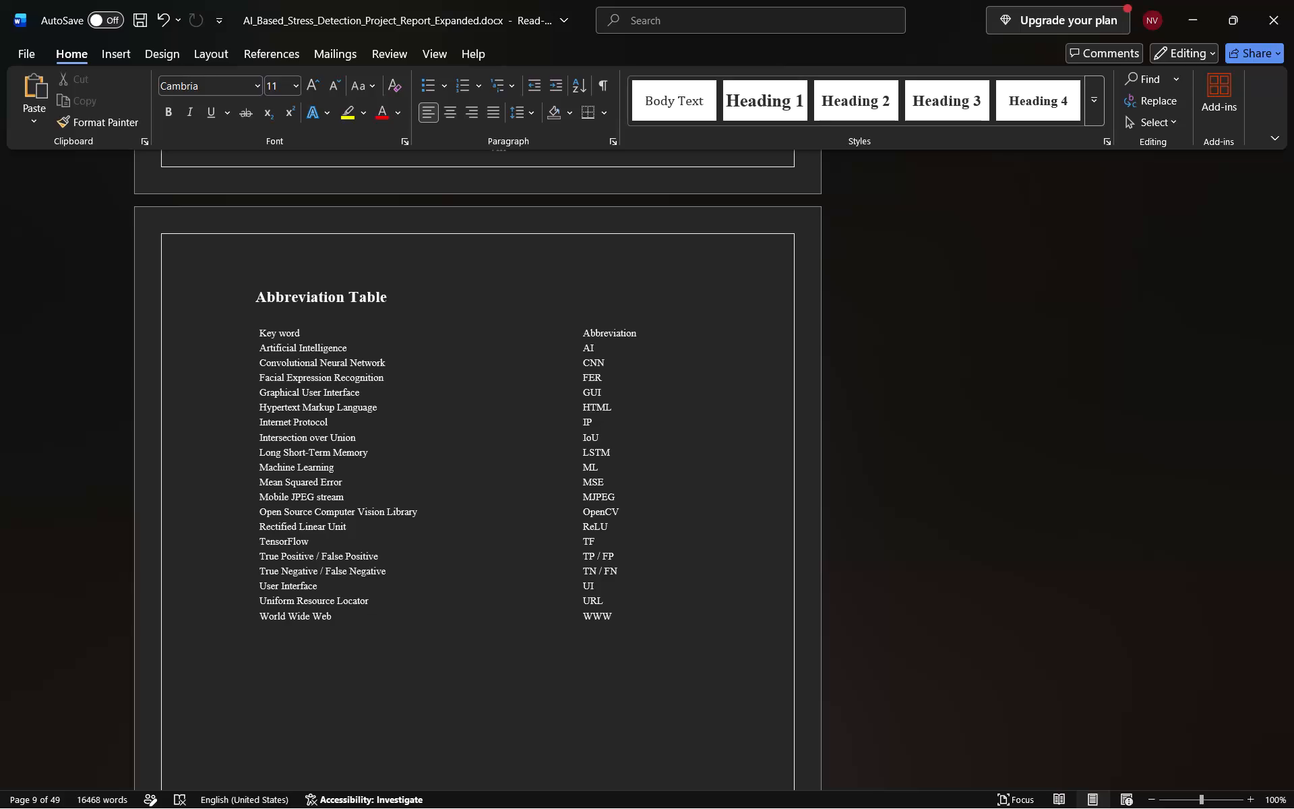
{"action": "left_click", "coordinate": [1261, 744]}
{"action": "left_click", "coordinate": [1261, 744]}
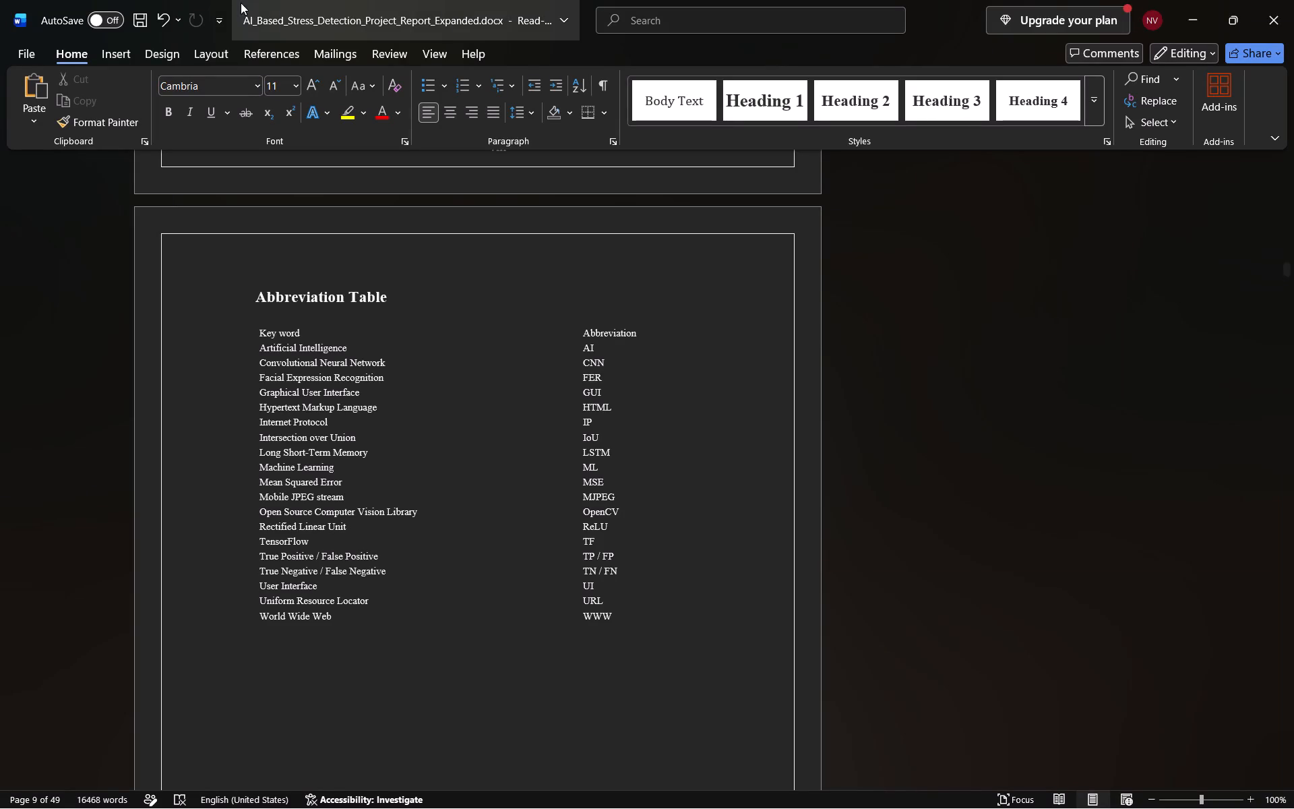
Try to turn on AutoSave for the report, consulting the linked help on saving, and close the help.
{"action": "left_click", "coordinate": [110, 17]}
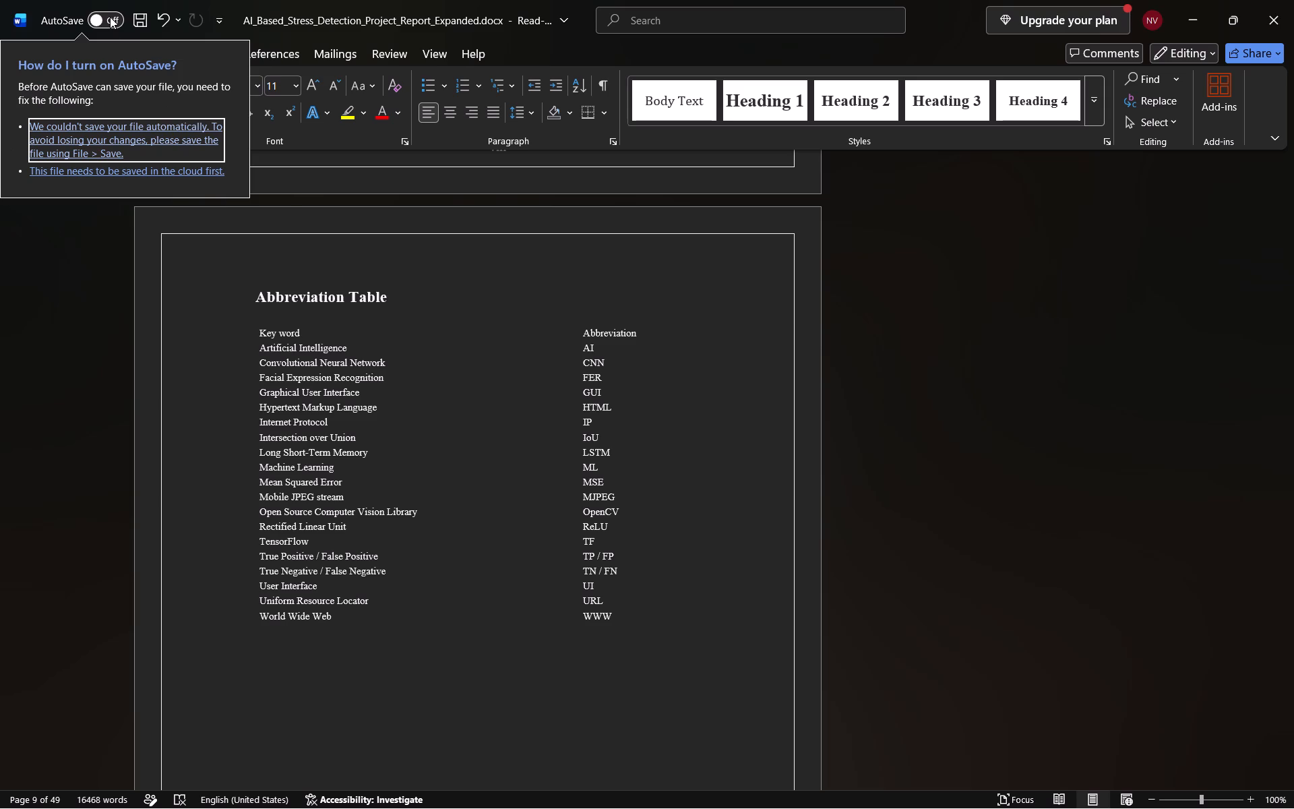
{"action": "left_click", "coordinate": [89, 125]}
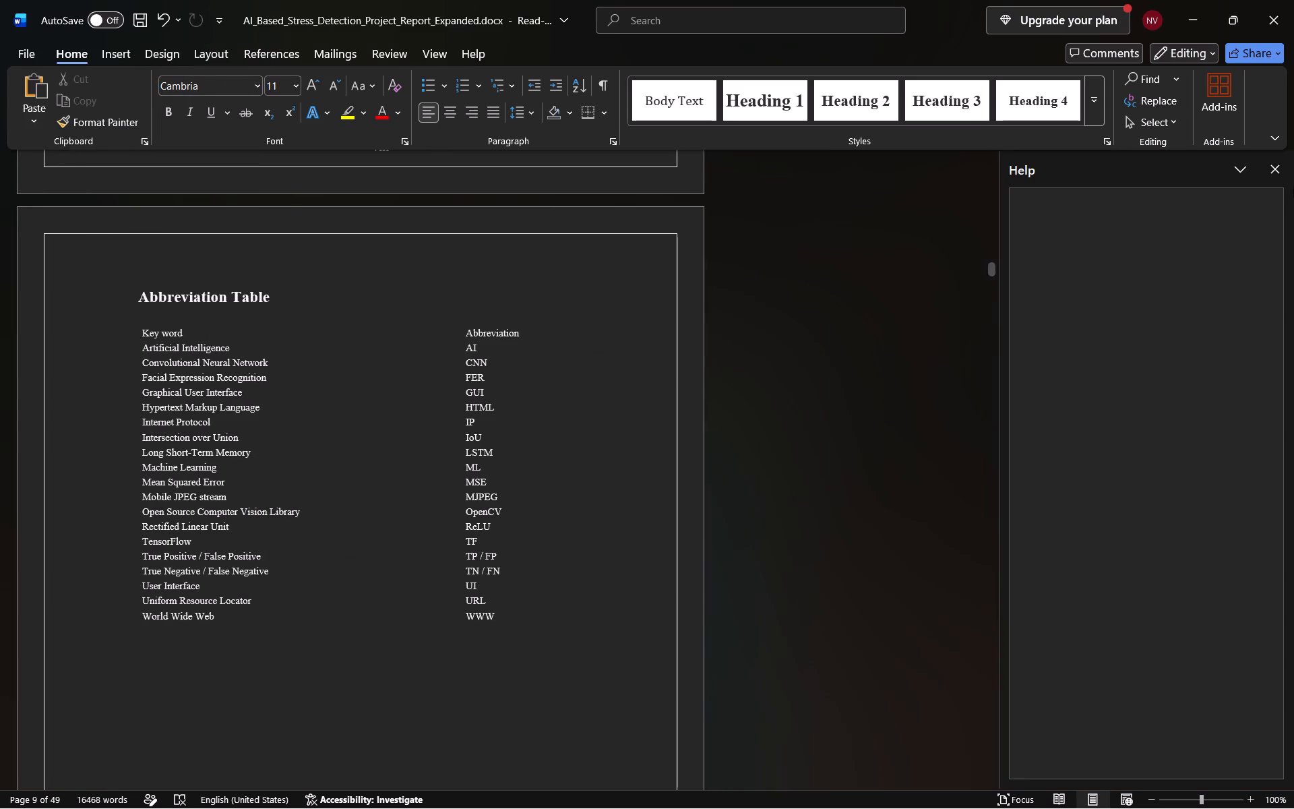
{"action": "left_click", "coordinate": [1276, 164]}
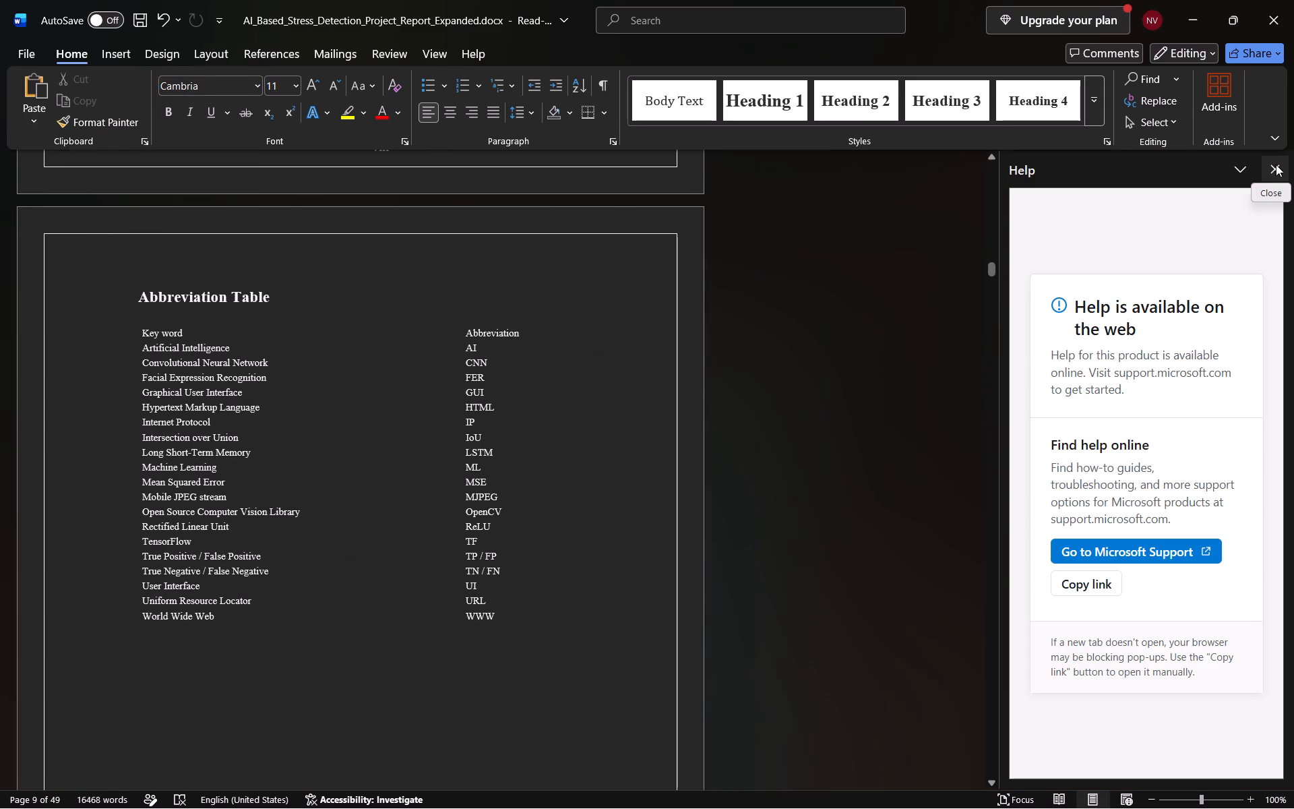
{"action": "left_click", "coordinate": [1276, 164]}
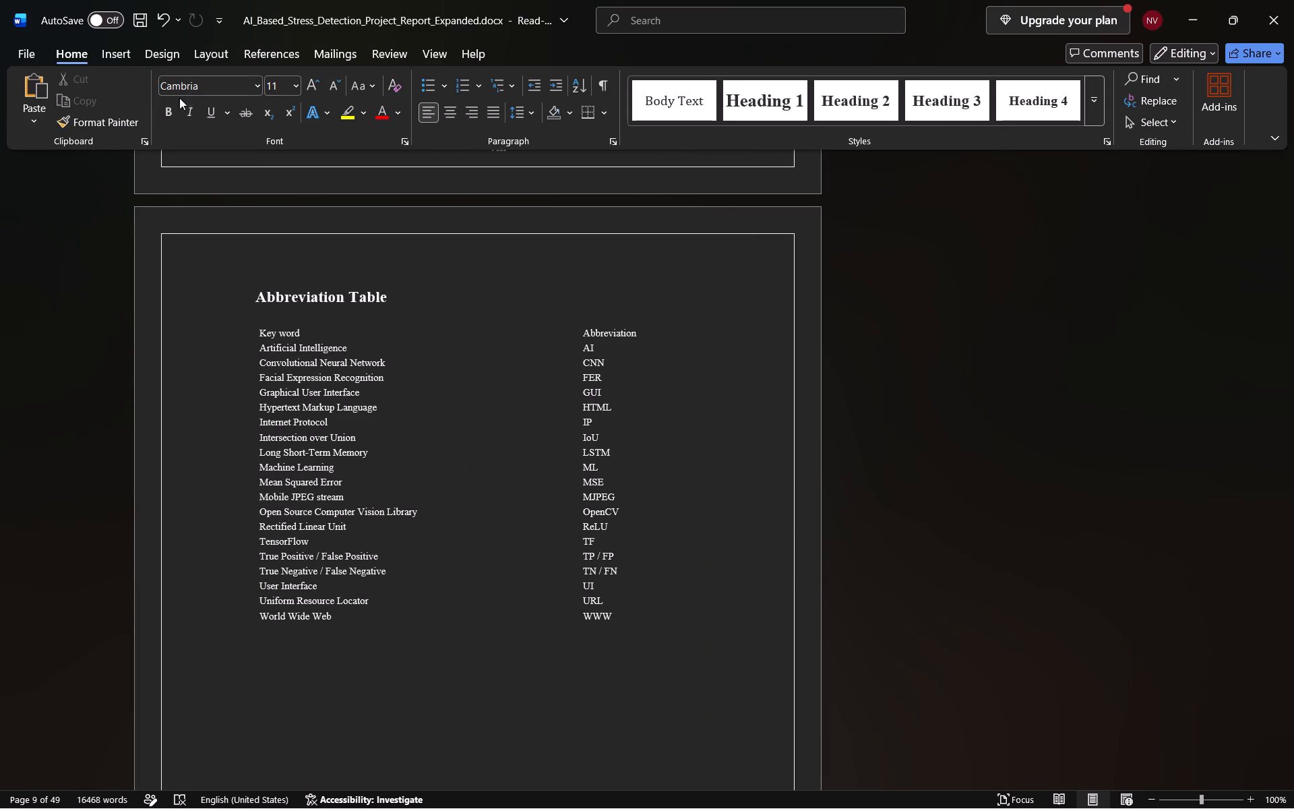
Save a copy of the report under the name fff in the CN Lab folder on the OneDrive Desktop.
{"action": "left_click", "coordinate": [20, 55]}
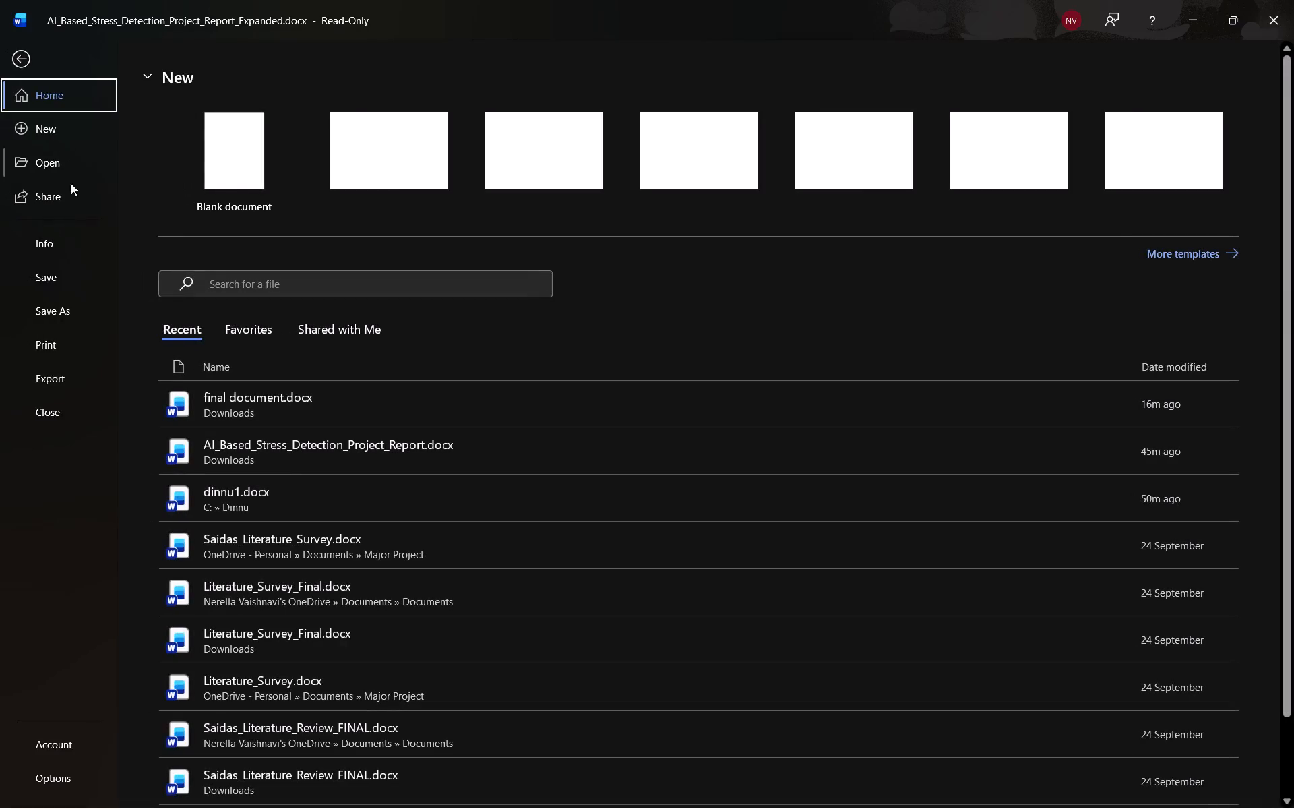
{"action": "left_click", "coordinate": [55, 307]}
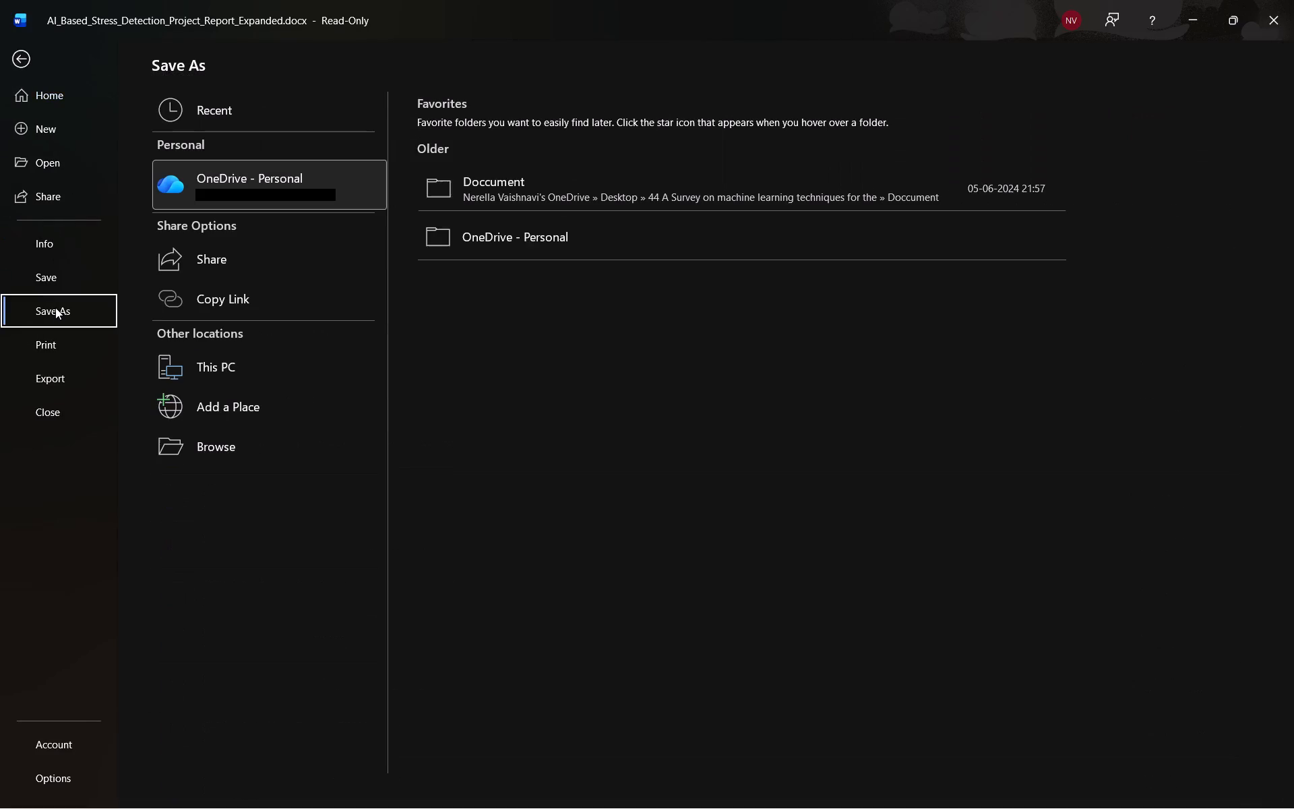
{"action": "double_click", "coordinate": [458, 196]}
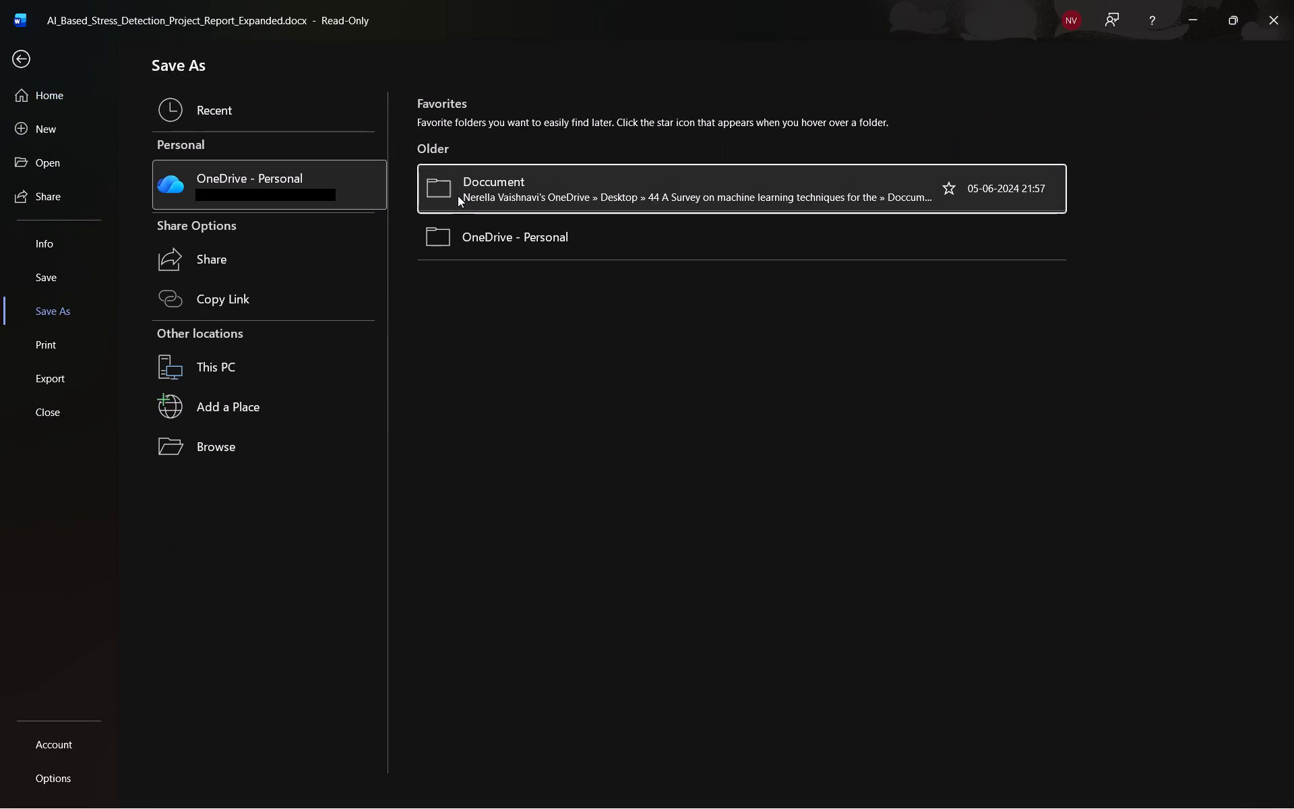
{"action": "double_click", "coordinate": [477, 231]}
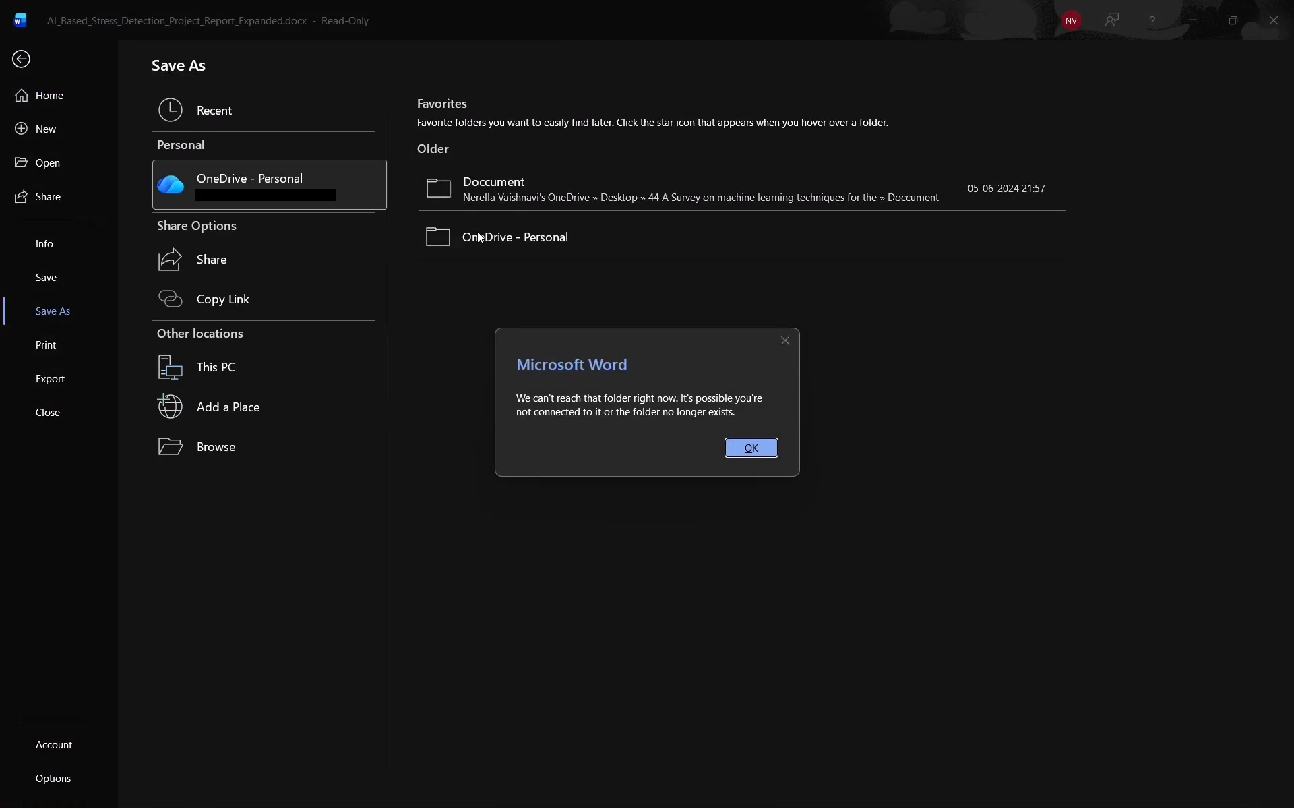
{"action": "left_click", "coordinate": [768, 442]}
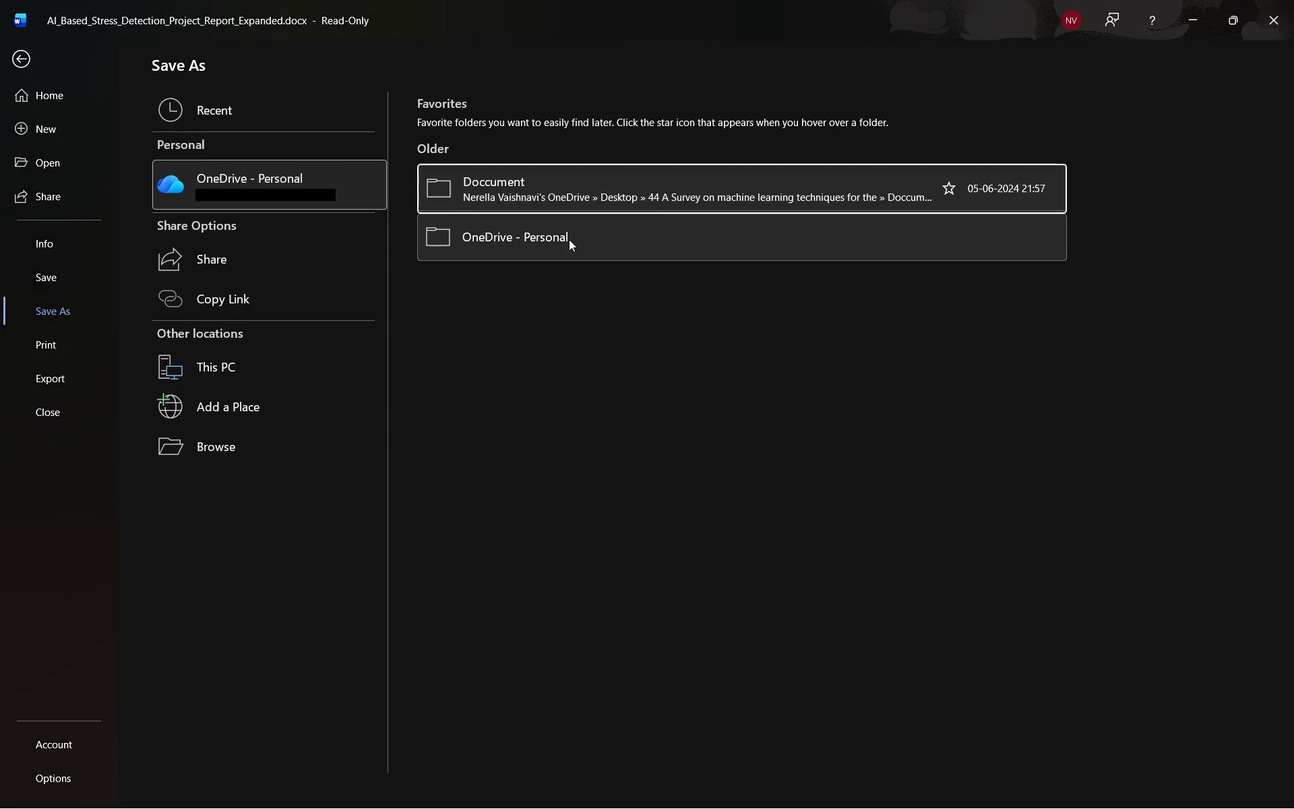
{"action": "double_click", "coordinate": [569, 239]}
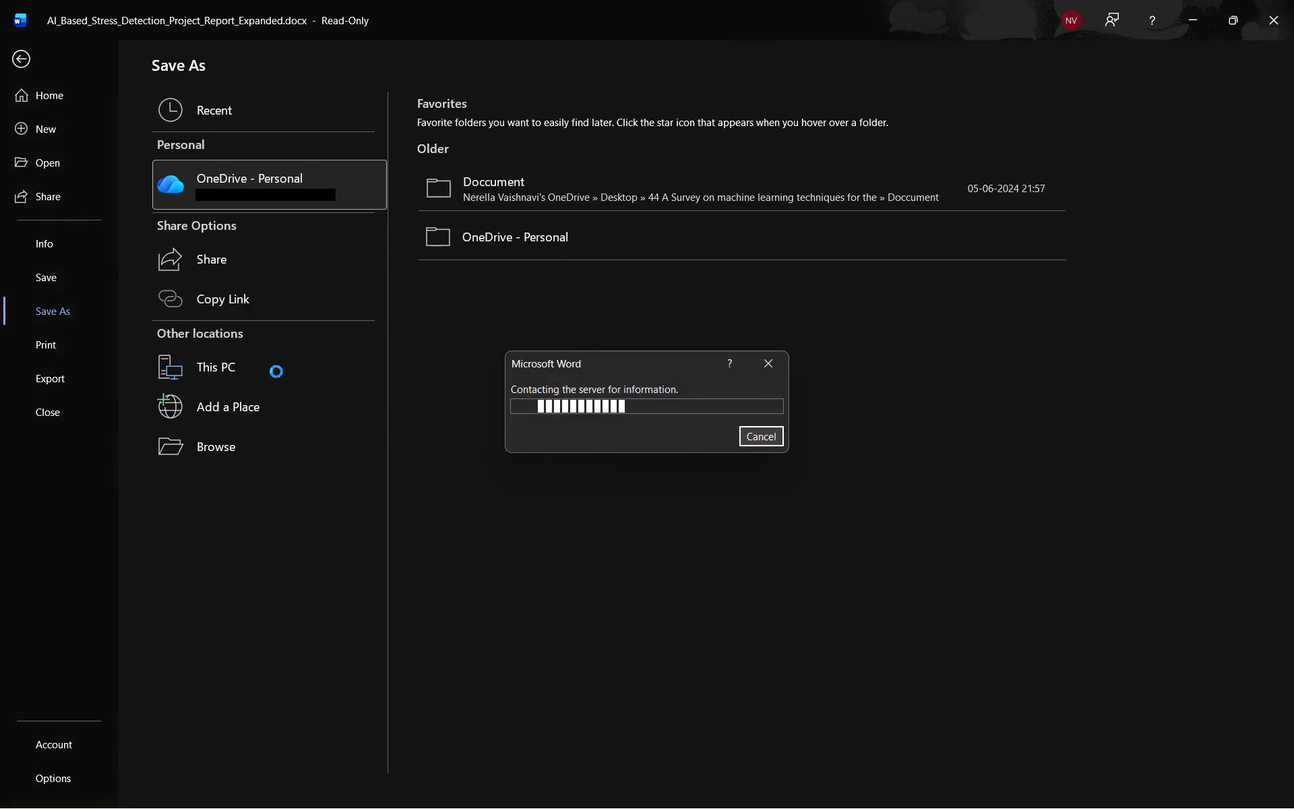
{"action": "double_click", "coordinate": [222, 369]}
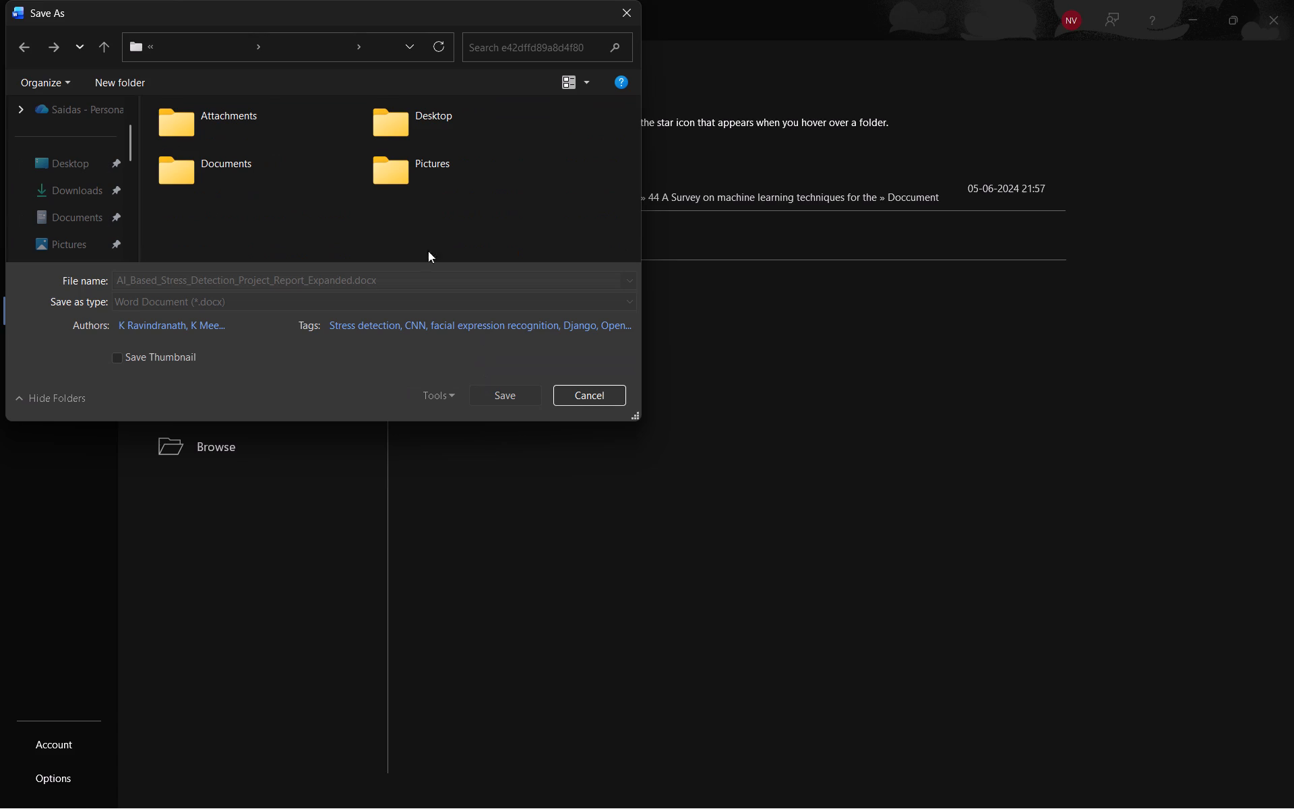
{"action": "double_click", "coordinate": [209, 123]}
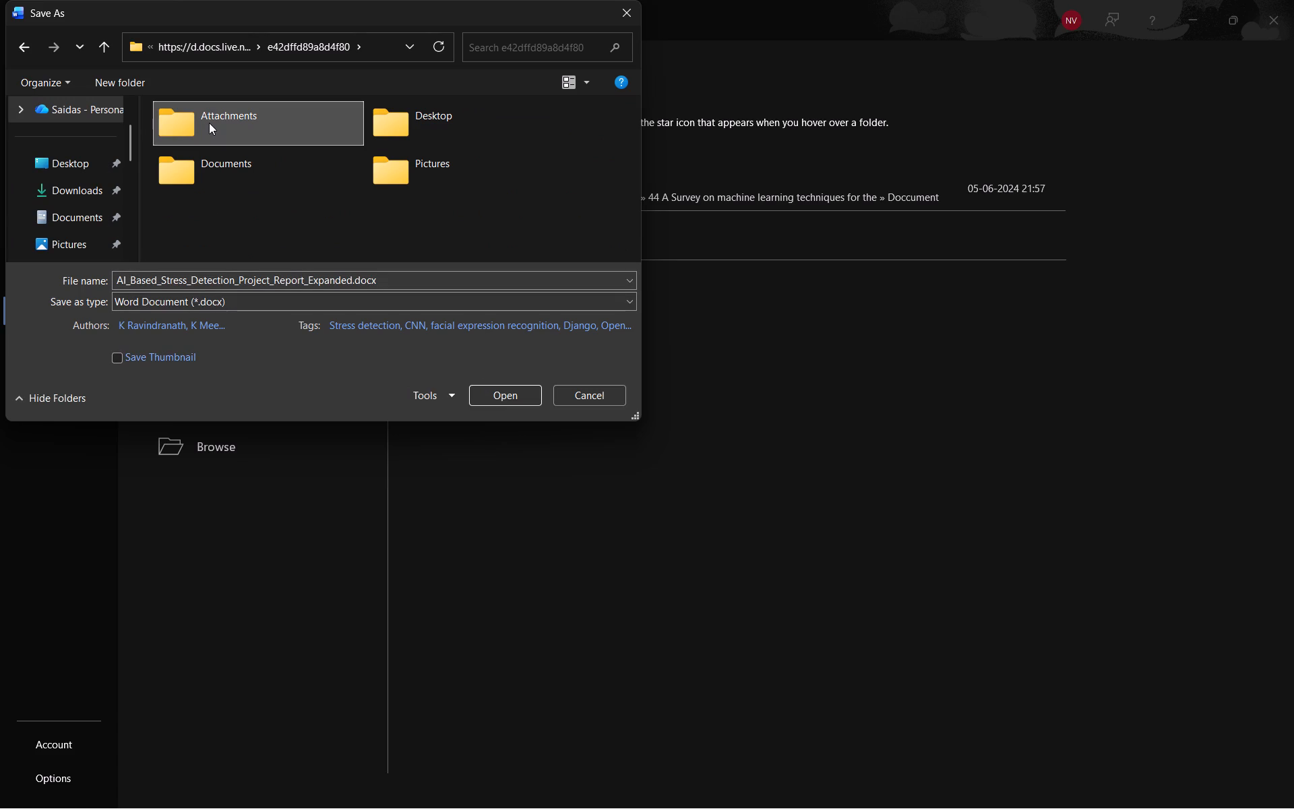
{"action": "double_click", "coordinate": [198, 116]}
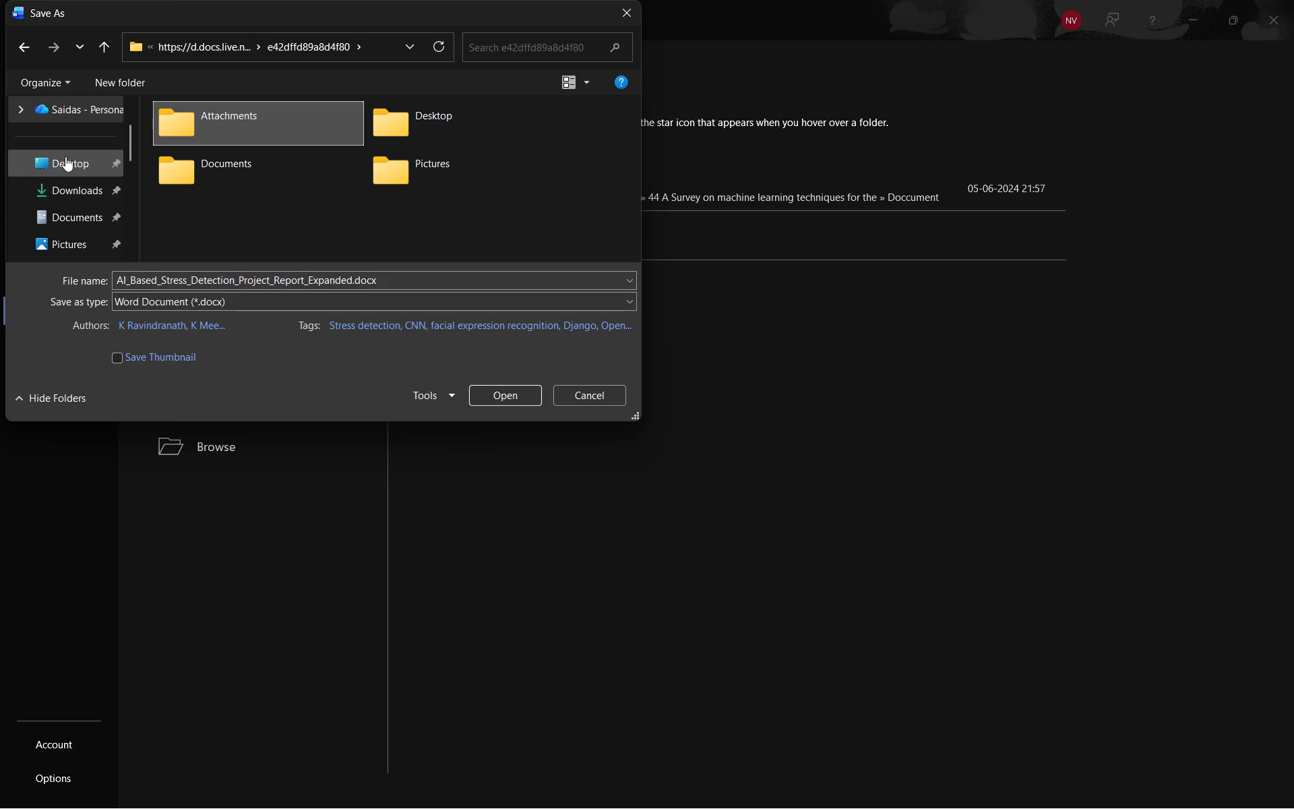
{"action": "left_click", "coordinate": [56, 157]}
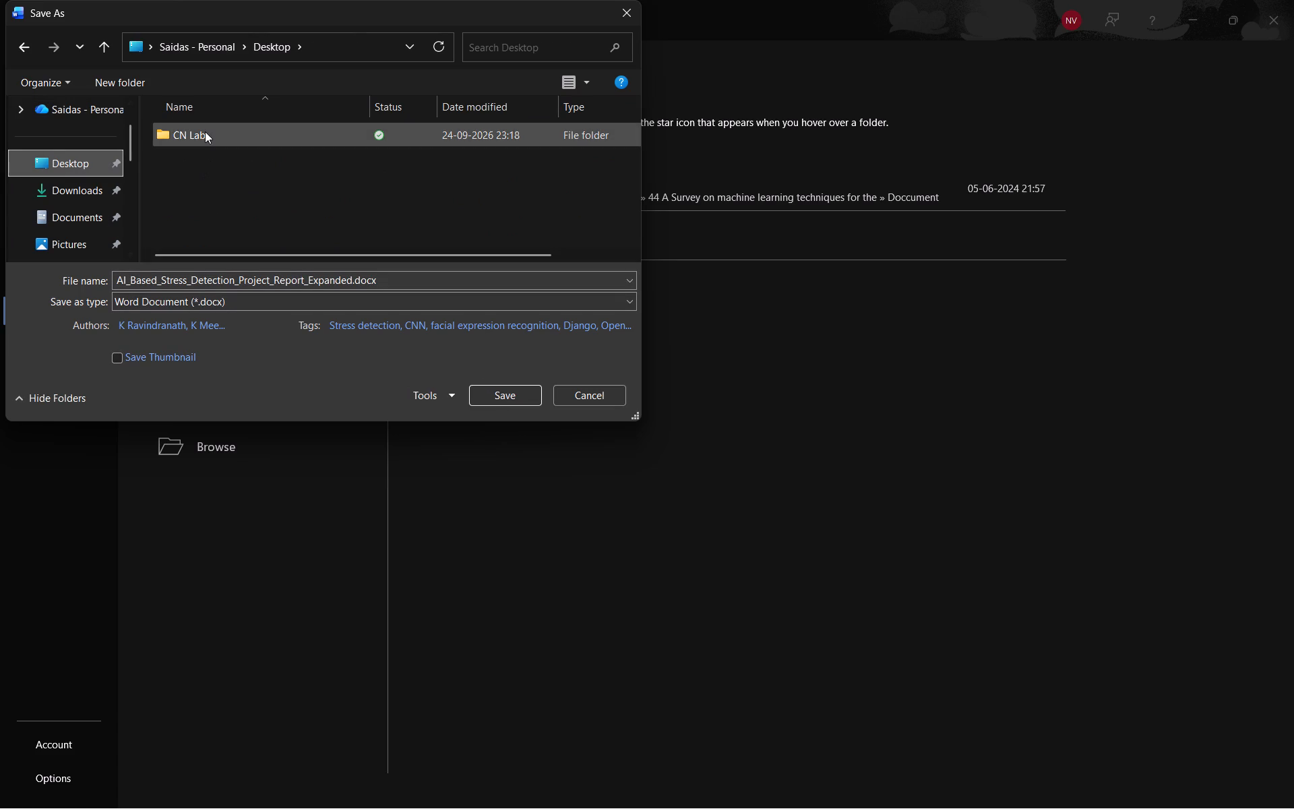
{"action": "double_click", "coordinate": [205, 131]}
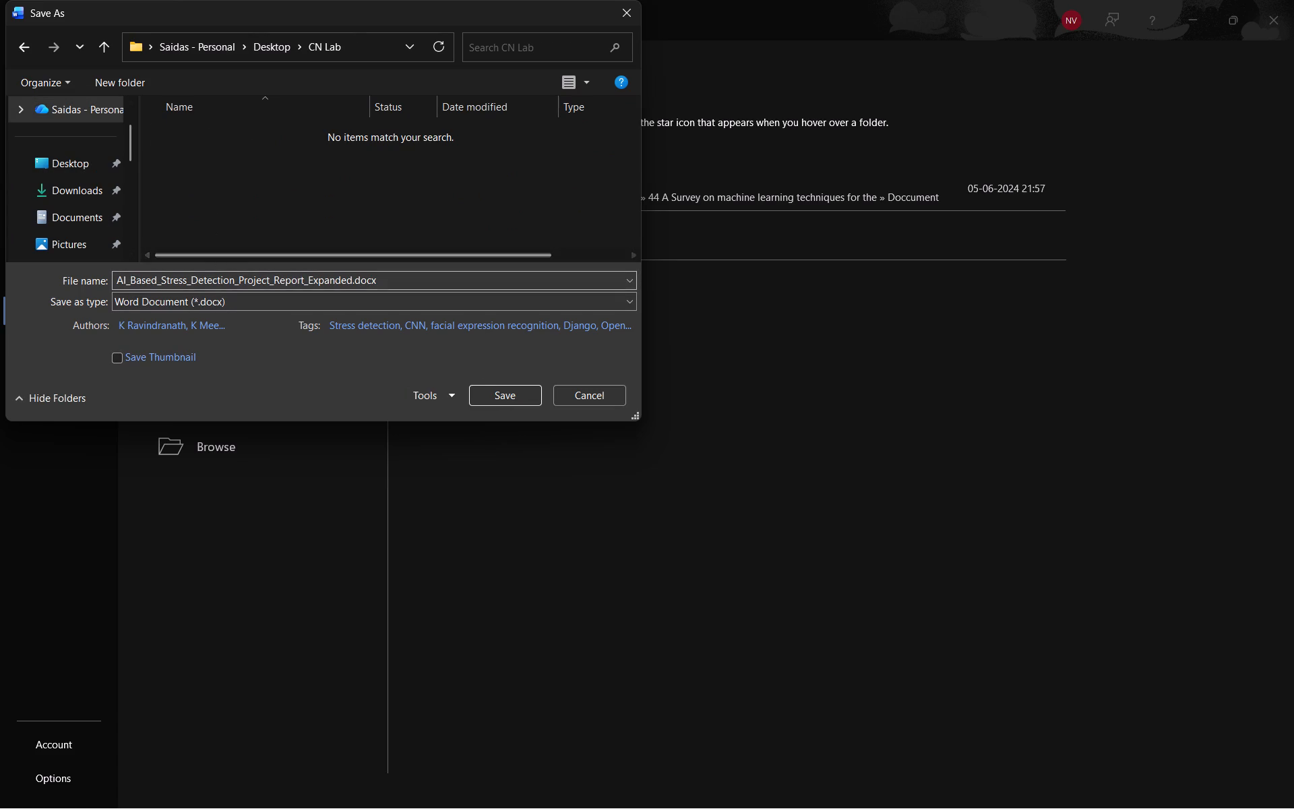
{"action": "left_click", "coordinate": [384, 282]}
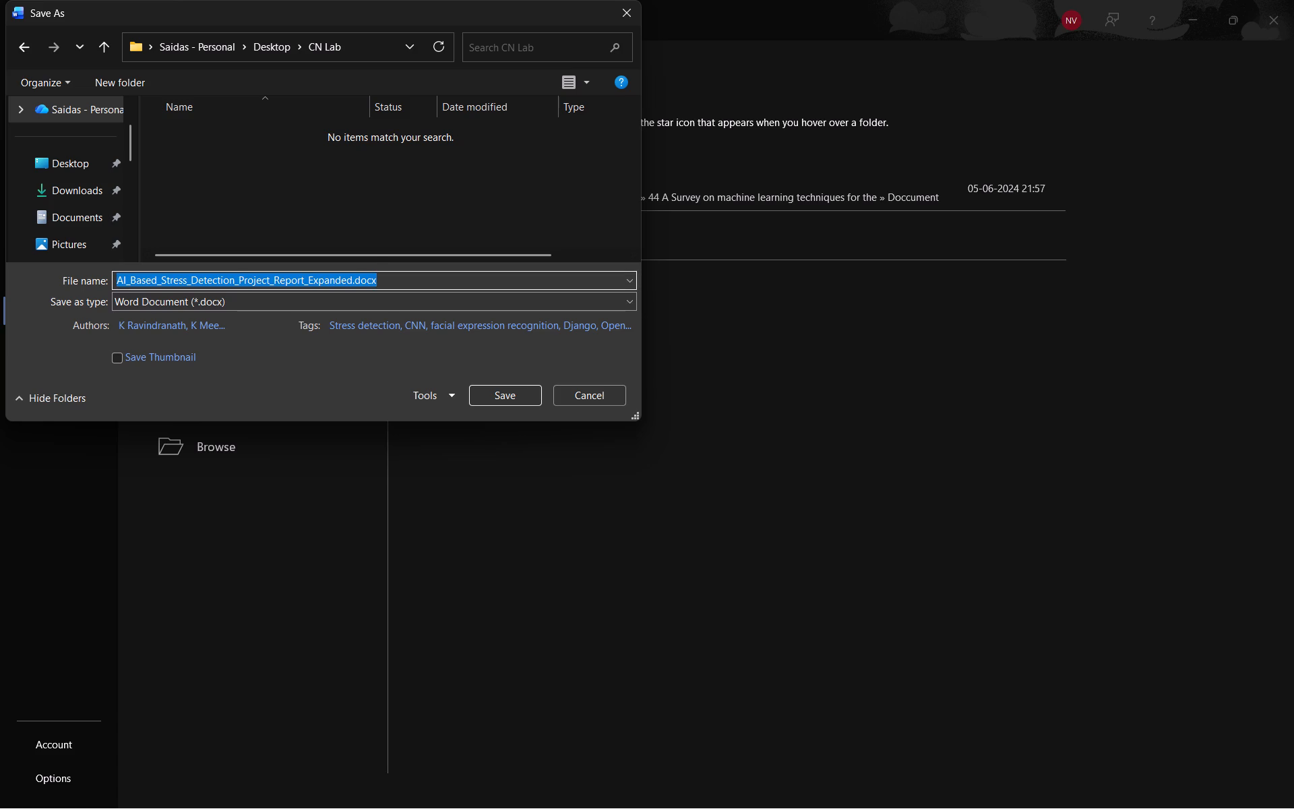
{"action": "type", "text": "fff"}
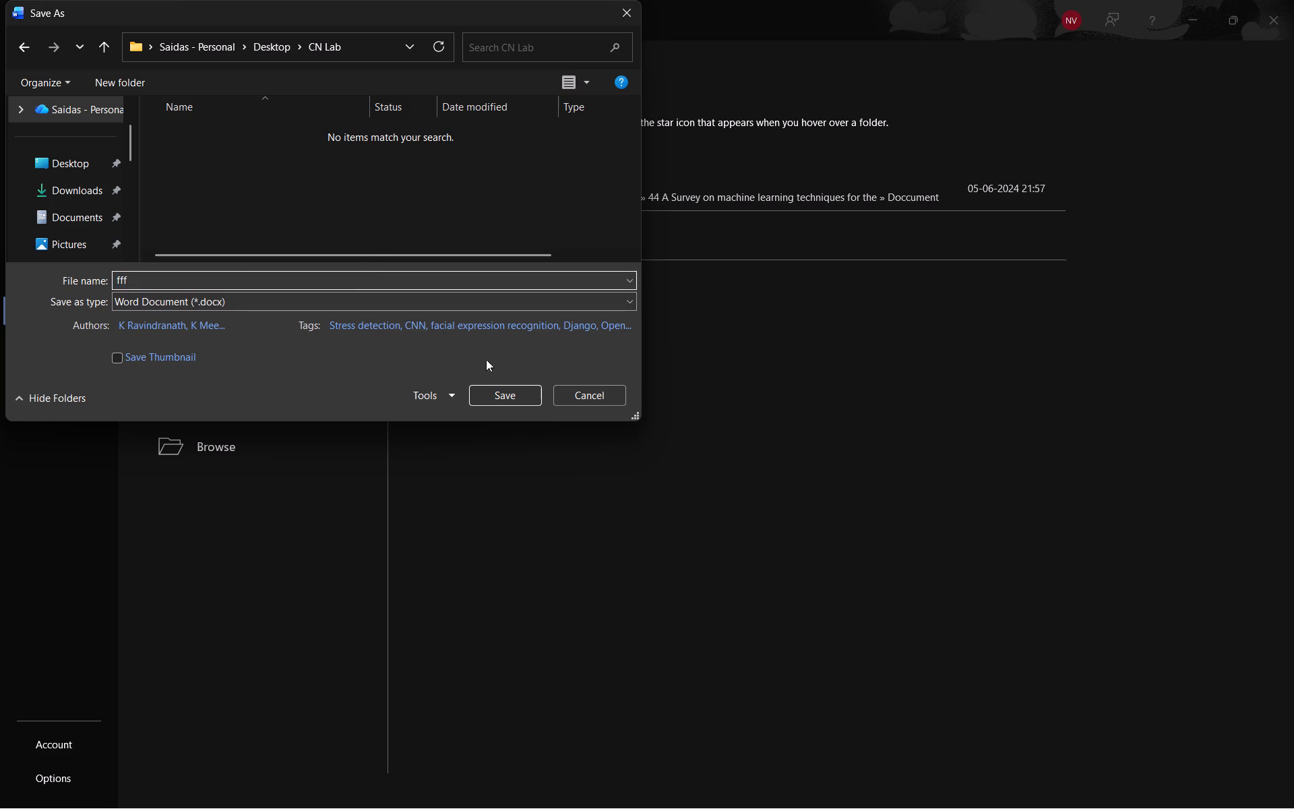
{"action": "left_click", "coordinate": [511, 390]}
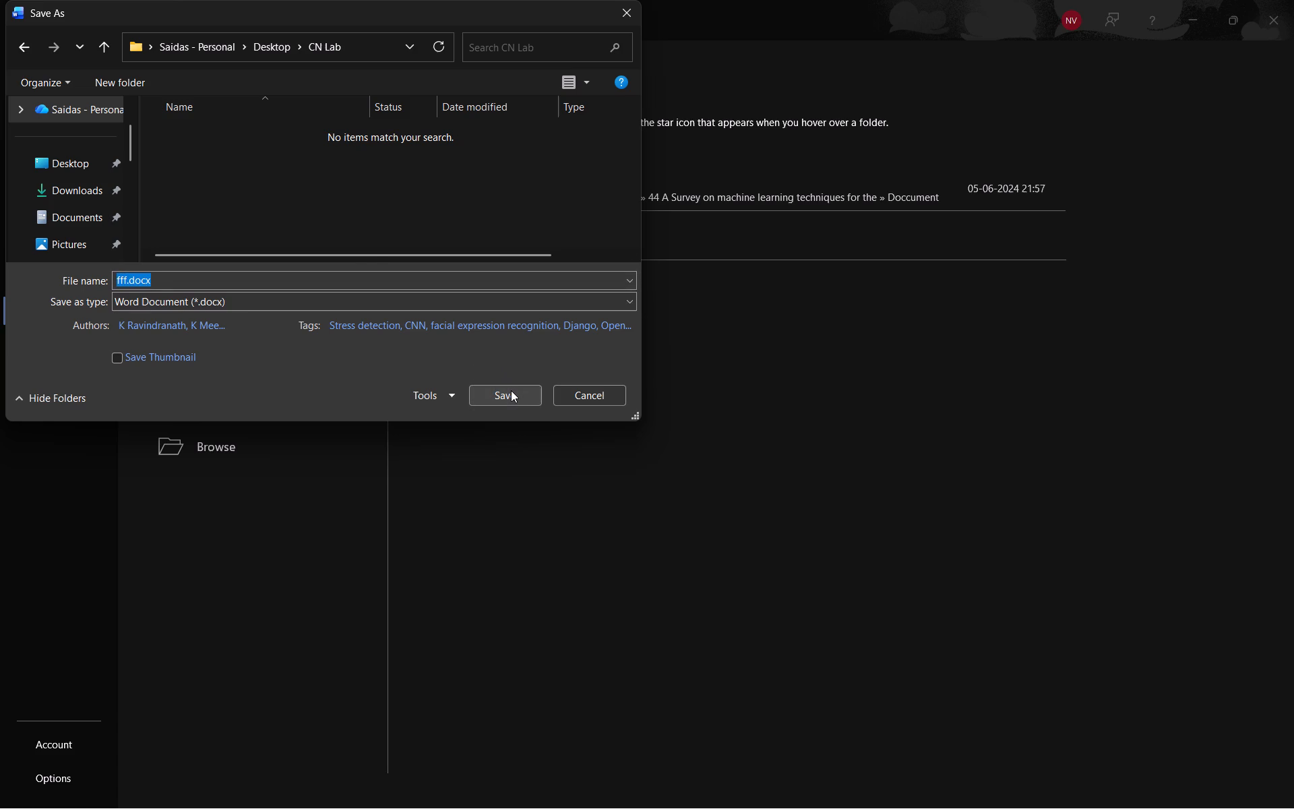
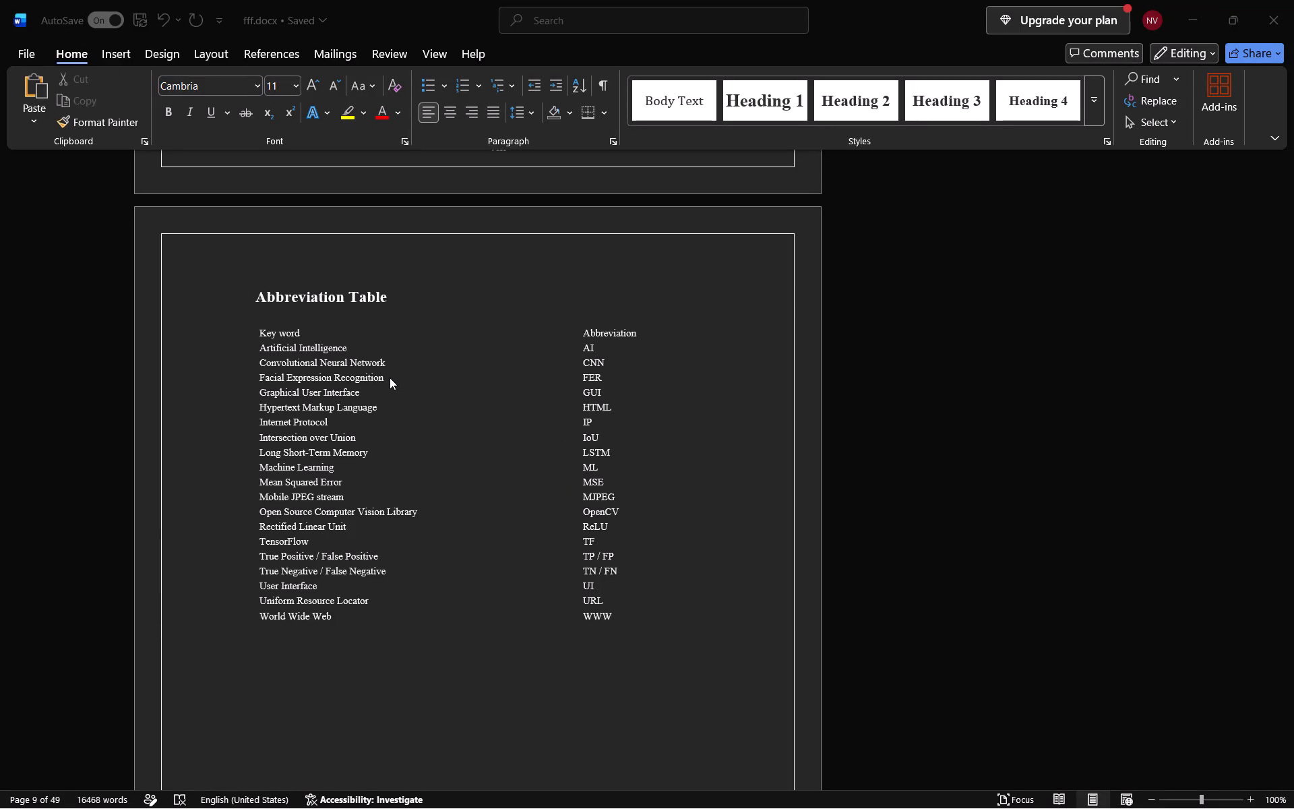
Replace the Abbreviation Table heading above the abbreviations with "List Of Abbrevation".
{"action": "left_click", "coordinate": [257, 293]}
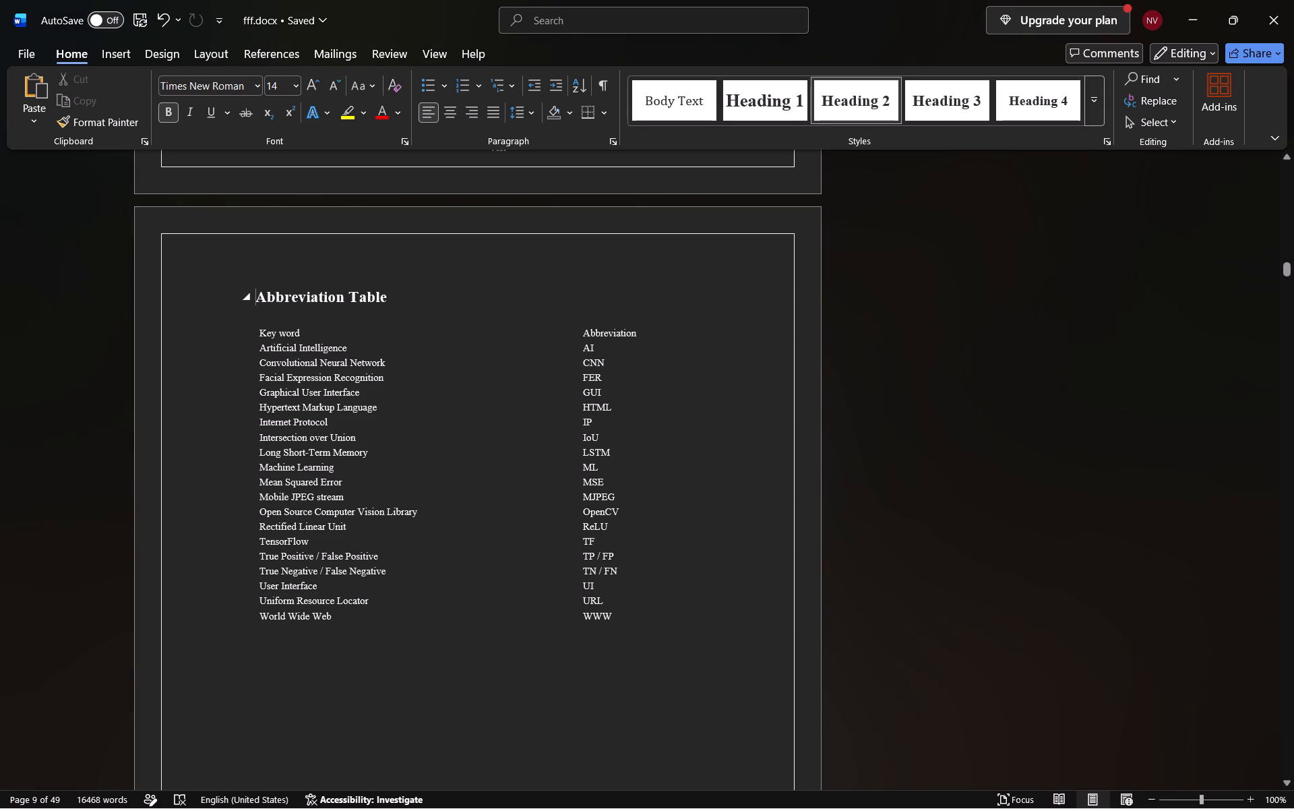
{"action": "left_click", "coordinate": [382, 294]}
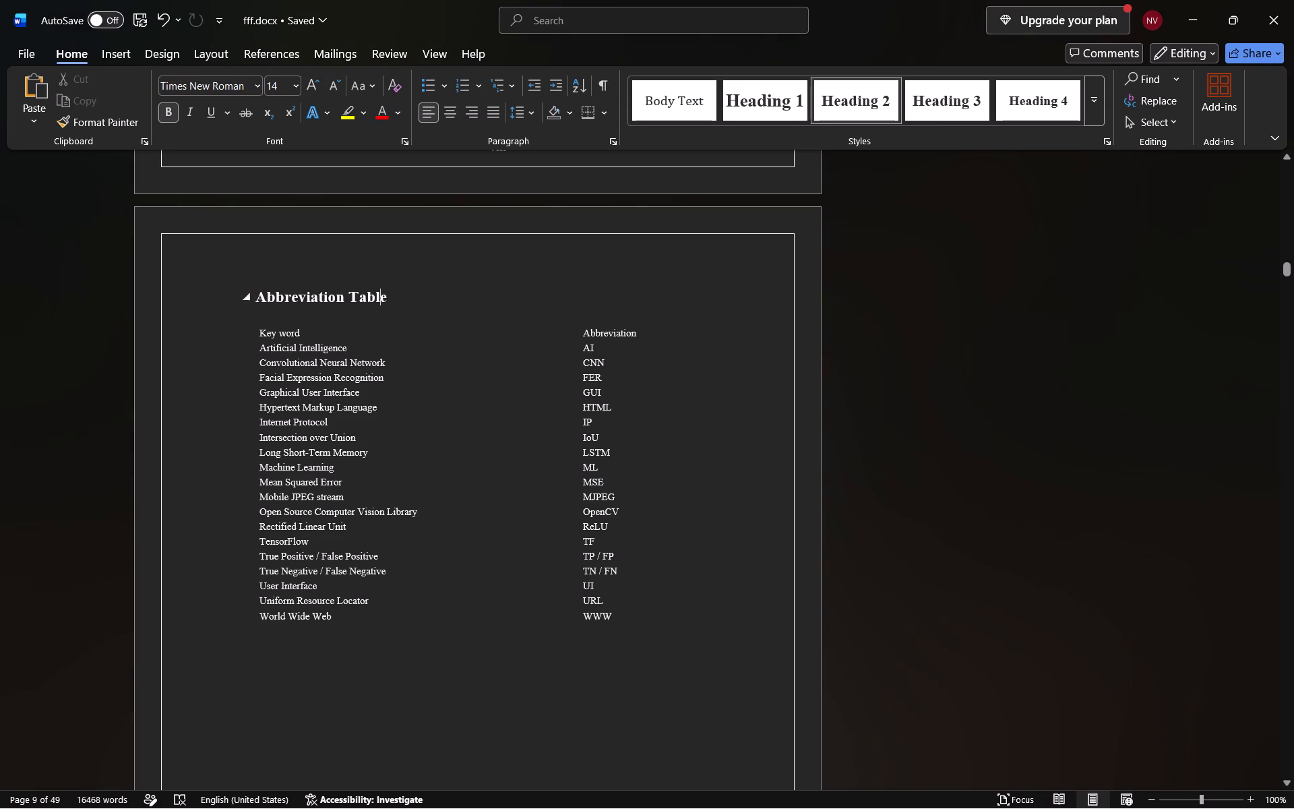
{"action": "left_click", "coordinate": [388, 295]}
{"action": "key", "text": "BackSpace"}
{"action": "key", "text": "BackSpace"}
{"action": "key", "text": "BackSpace"}
{"action": "key", "text": "BackSpace"}
{"action": "key", "text": "BackSpace"}
{"action": "key", "text": "BackSpace"}
{"action": "key", "text": "BackSpace"}
{"action": "key", "text": "BackSpace"}
{"action": "key", "text": "BackSpace"}
{"action": "key", "text": "BackSpace"}
{"action": "key", "text": "BackSpace"}
{"action": "key", "text": "BackSpace"}
{"action": "key", "text": "BackSpace"}
{"action": "key", "text": "BackSpace"}
{"action": "key", "text": "BackSpace"}
{"action": "key", "text": "BackSpace"}
{"action": "key", "text": "BackSpace"}
{"action": "key", "text": "BackSpace"}
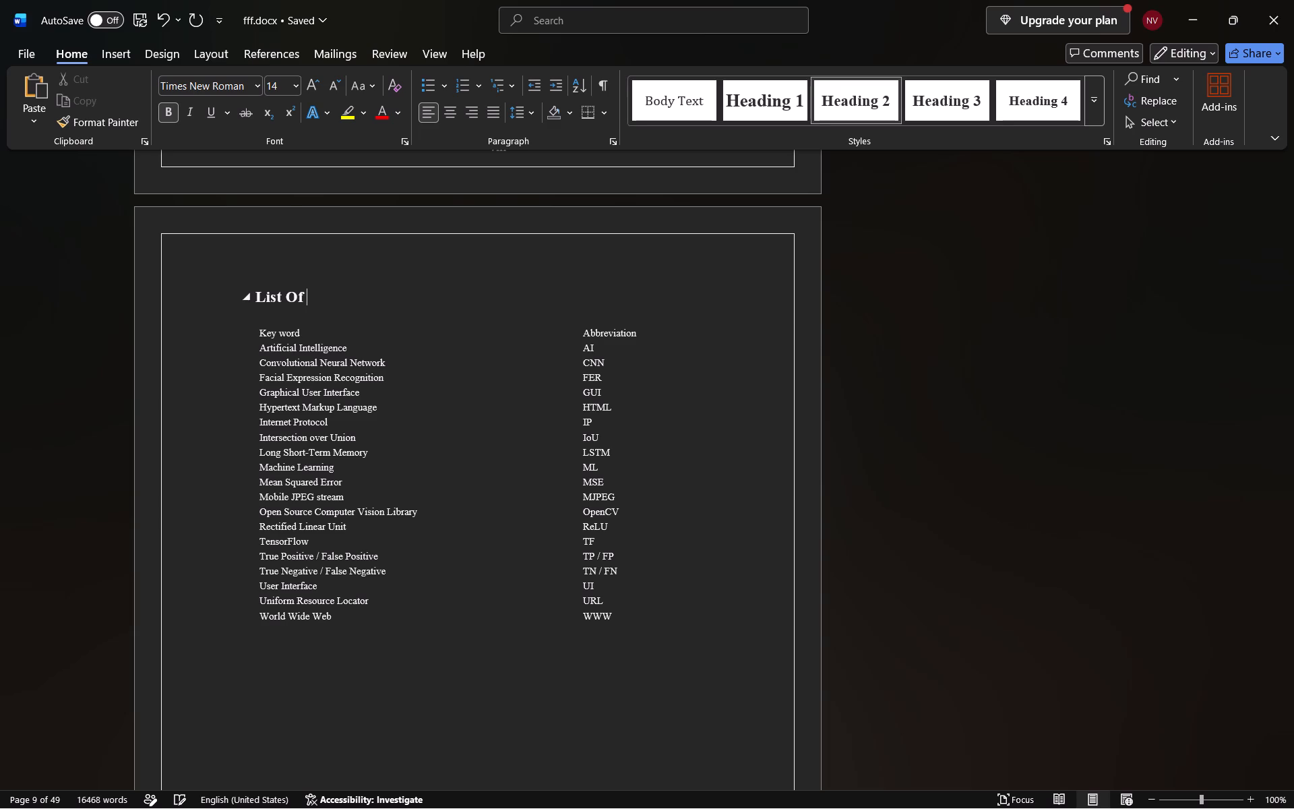
{"action": "key", "text": "a"}
{"action": "type", "text": "bb"}
{"action": "type", "text": "re"}
{"action": "type", "text": "vation"}
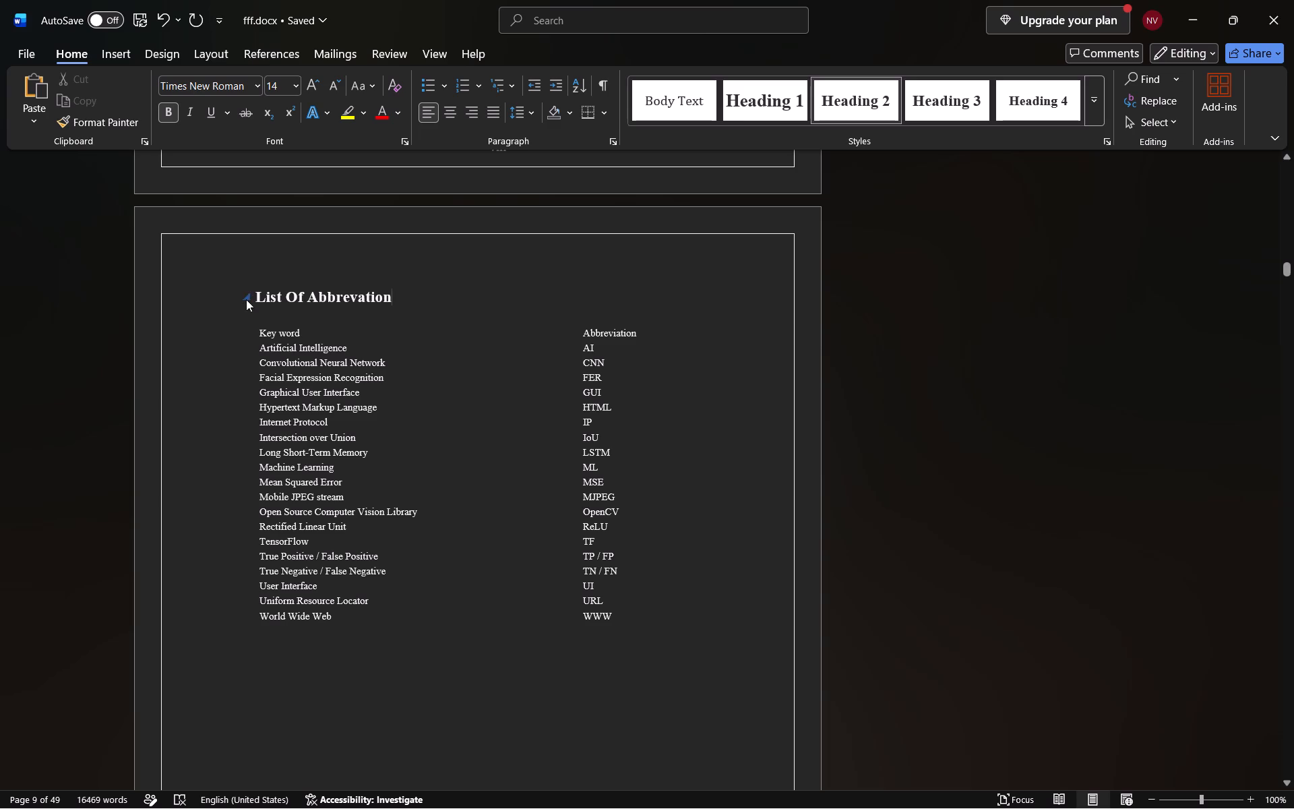
Shift the List Of Abbrevation heading toward the middle of the page with 20 leading spaces.
{"action": "left_click", "coordinate": [256, 292]}
{"action": "key", "text": "space"}
{"action": "key", "text": "space"}
{"action": "key", "text": "space"}
{"action": "key", "text": "space"}
{"action": "key", "text": "space"}
{"action": "key", "text": "space"}
{"action": "key", "text": "space"}
{"action": "key", "text": "space"}
{"action": "key", "text": "space"}
{"action": "key", "text": "space"}
{"action": "key", "text": "space"}
{"action": "key", "text": "space"}
{"action": "key", "text": "space"}
{"action": "key", "text": "space"}
{"action": "key", "text": "space"}
{"action": "key", "text": "space"}
{"action": "key", "text": "space"}
{"action": "key", "text": "space"}
{"action": "key", "text": "space"}
{"action": "key", "text": "space"}
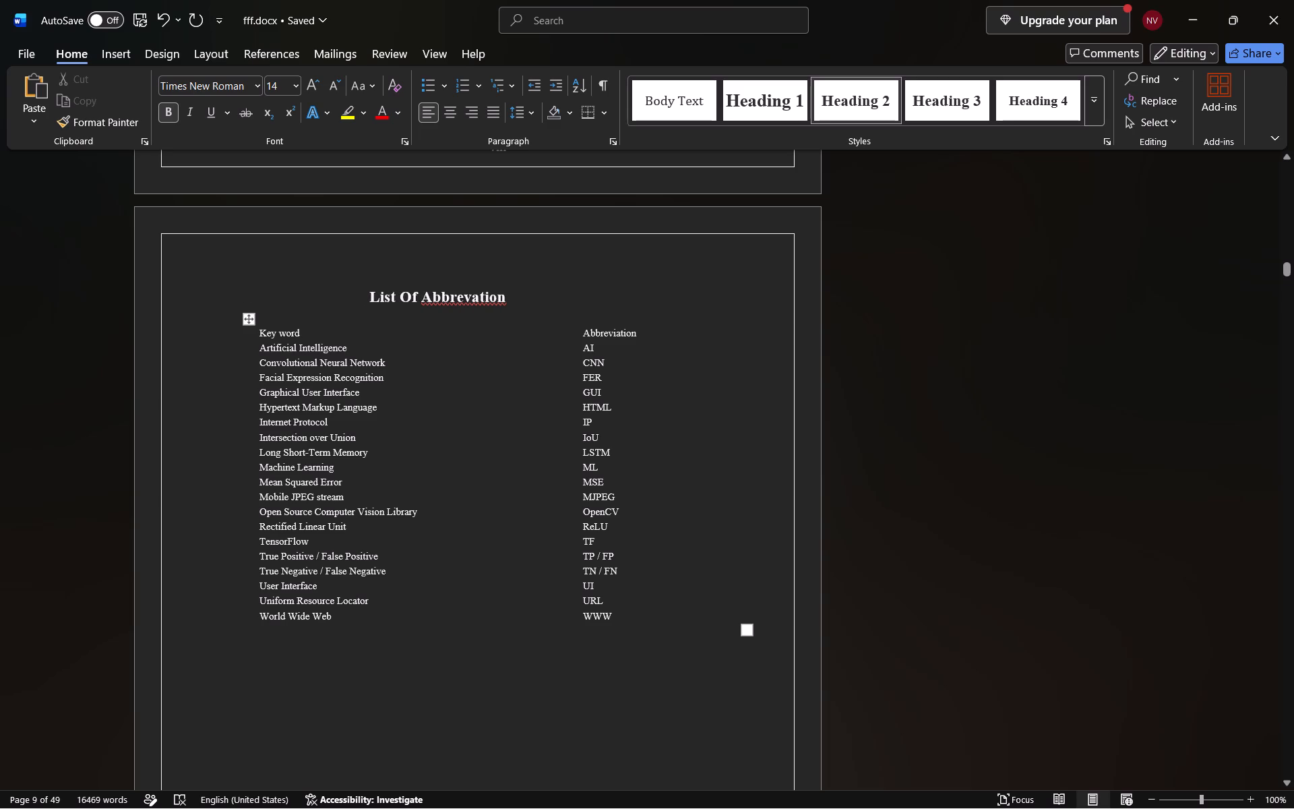
Make the Key word and Abbreviation column headings of the abbreviations table bold.
{"action": "left_click_drag", "start_coordinate": [262, 332], "coordinate": [287, 332]}
{"action": "left_click_drag", "start_coordinate": [287, 332], "coordinate": [303, 330]}
{"action": "left_click", "coordinate": [313, 379]}
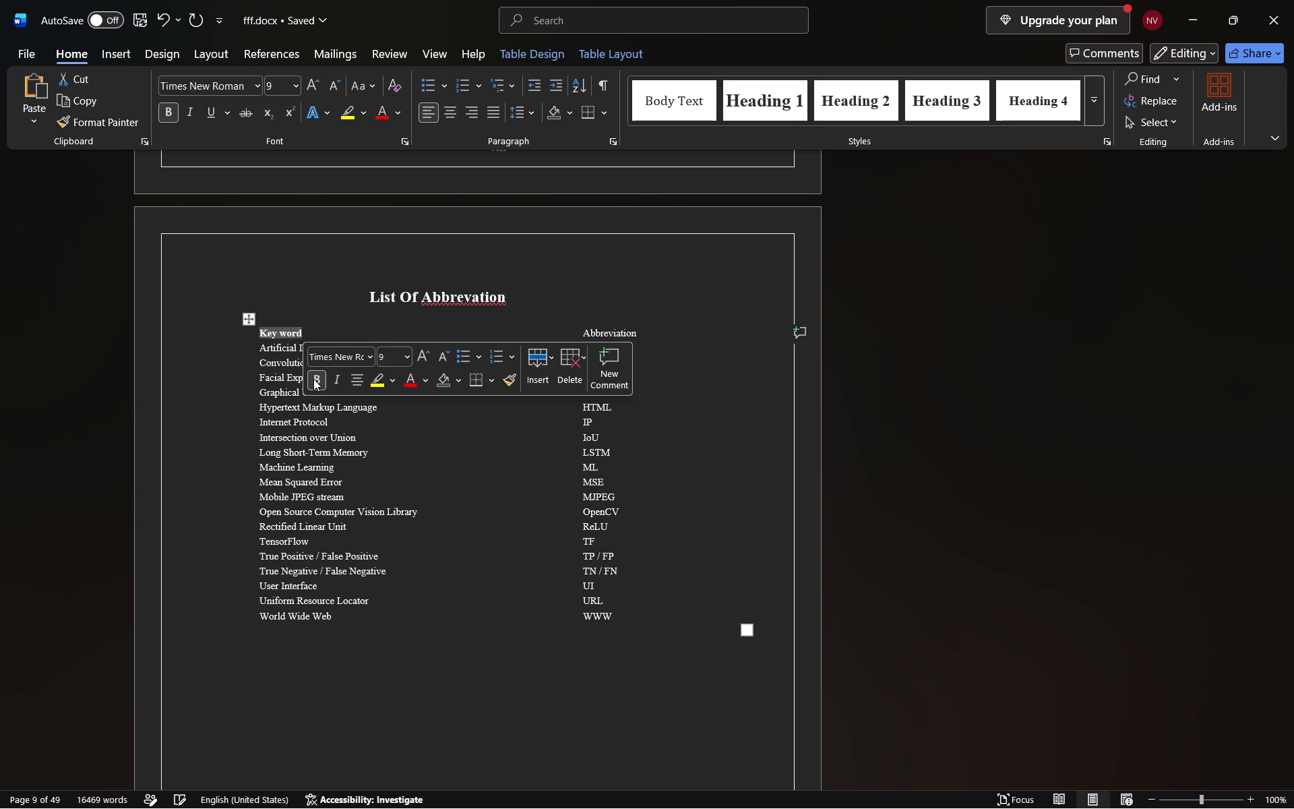
{"action": "left_click_drag", "start_coordinate": [584, 332], "coordinate": [586, 332]}
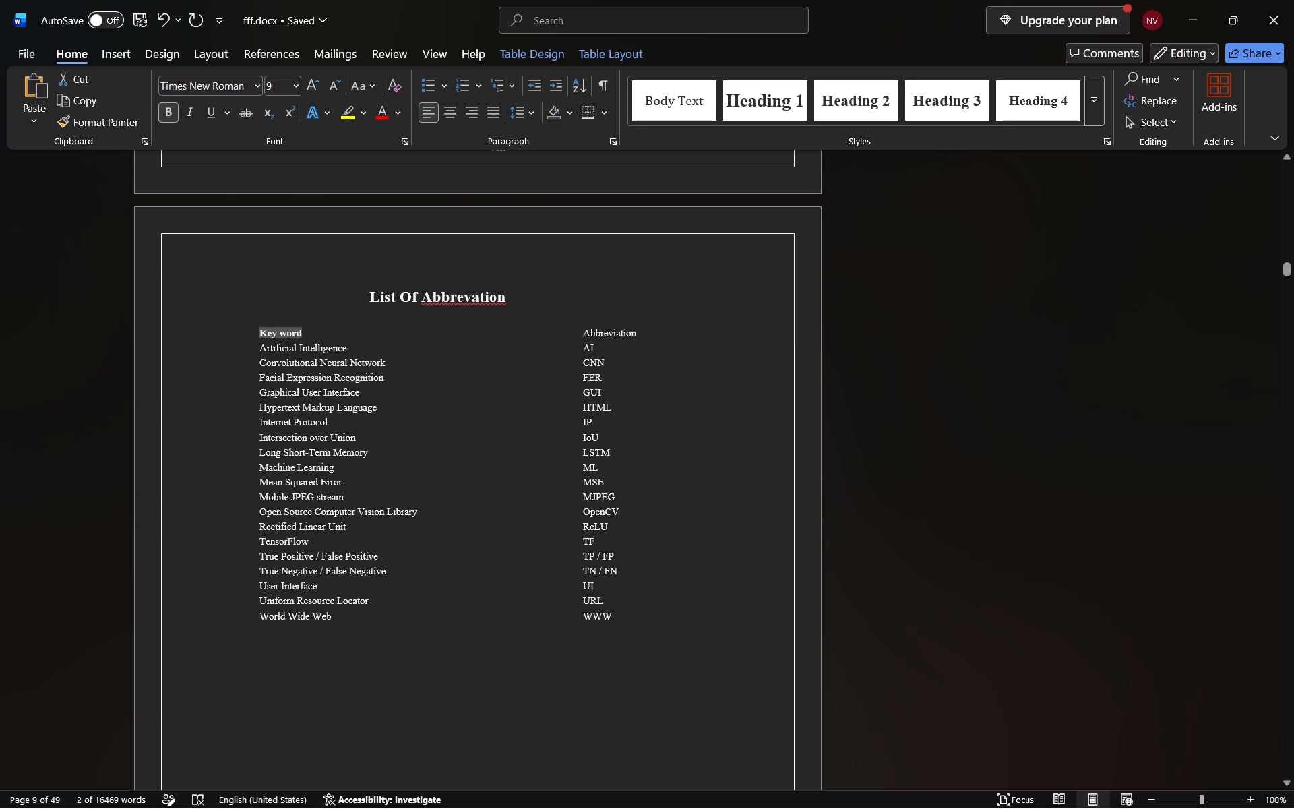
{"action": "left_click_drag", "start_coordinate": [586, 332], "coordinate": [634, 332]}
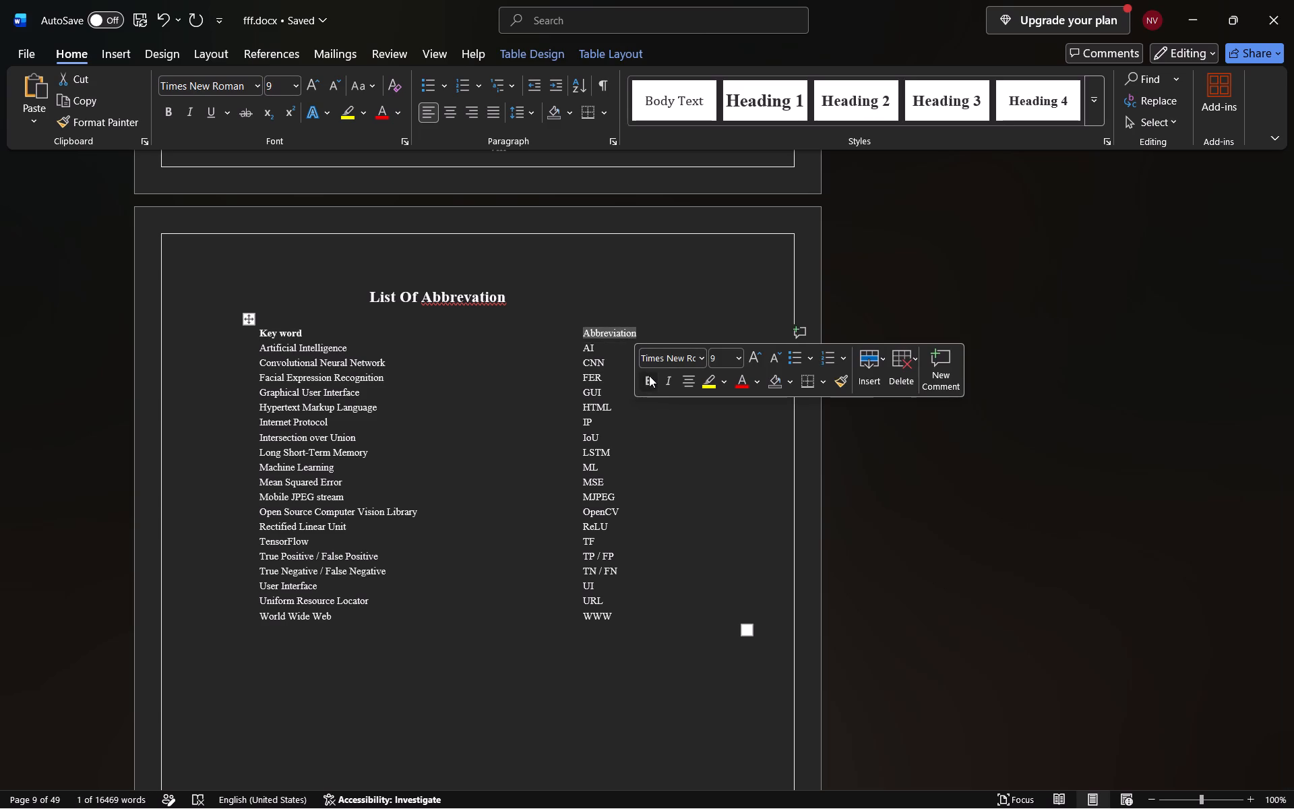
{"action": "left_click", "coordinate": [649, 376]}
{"action": "left_click", "coordinate": [1003, 403]}
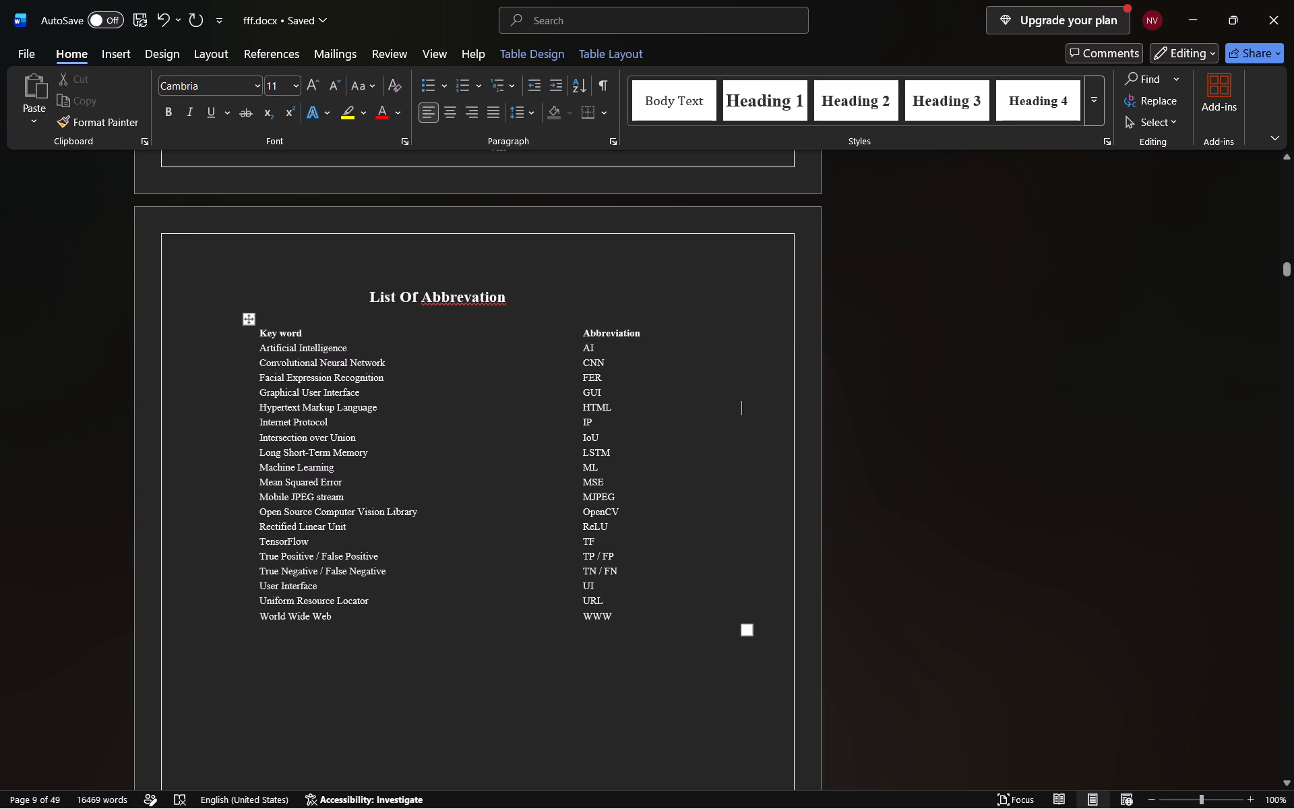
Add a blank line below the Key word heading to separate the header row from the entries.
{"action": "left_click", "coordinate": [355, 334]}
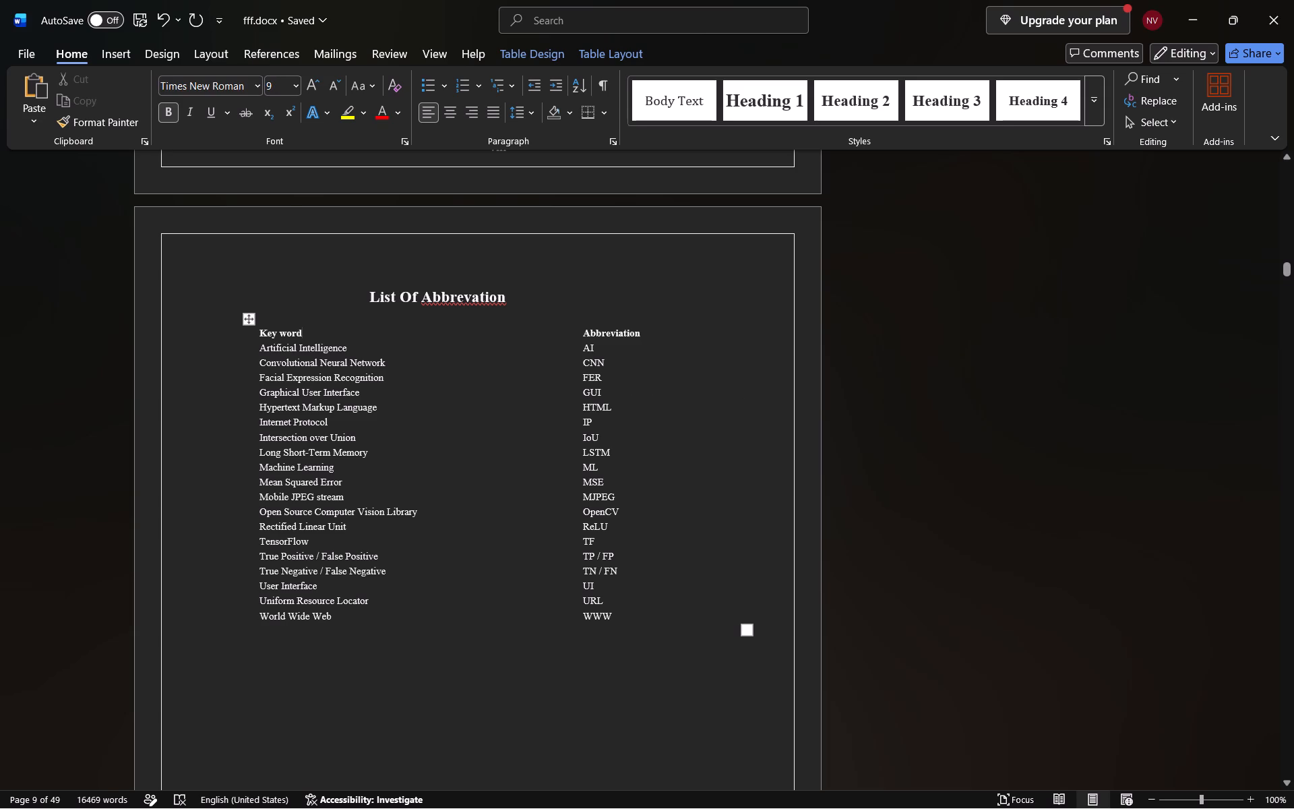
{"action": "key", "text": "Return"}
Delete the stray full stop on its own line above the 1.2 MOTIVATION heading in Chapter 1.
{"action": "scroll", "coordinate": [614, 409], "scroll_direction": "down", "scroll_amount": 3}
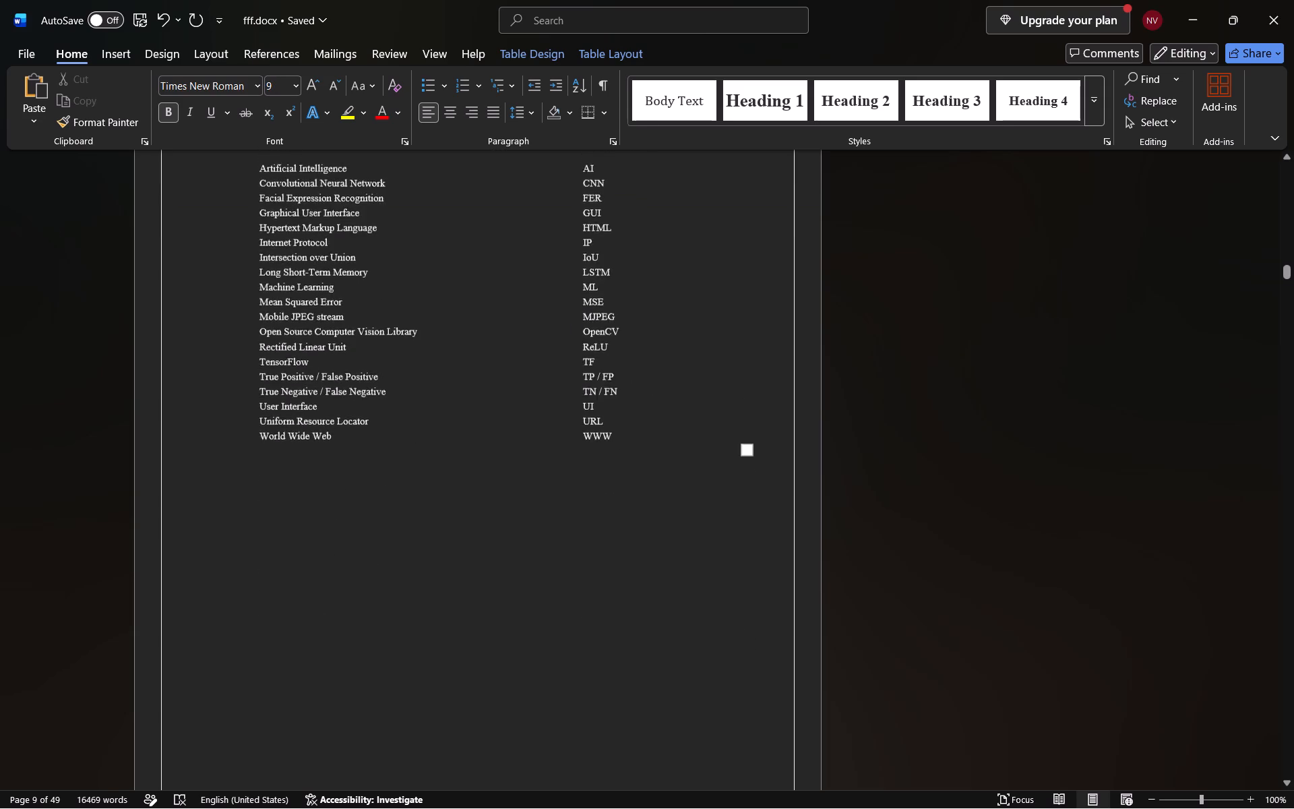
{"action": "scroll", "coordinate": [614, 409], "scroll_direction": "down", "scroll_amount": 4}
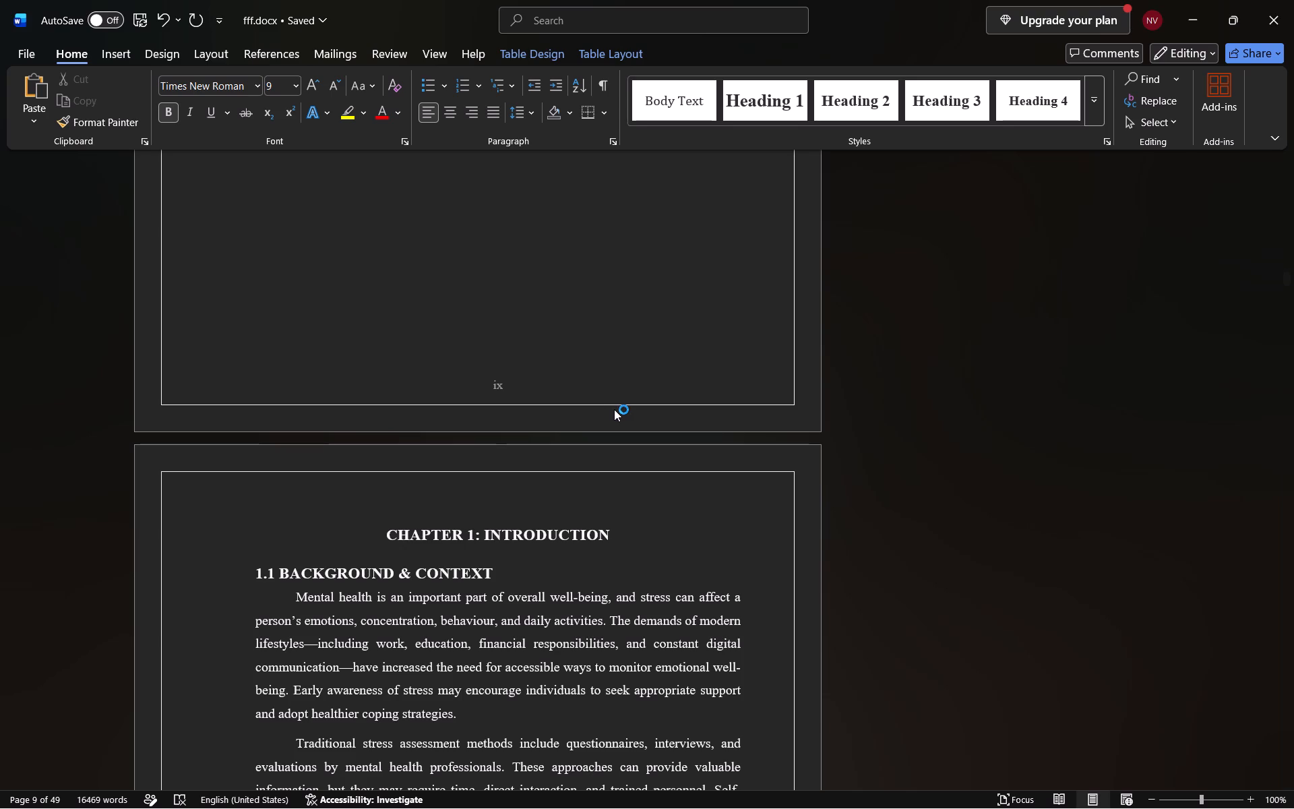
{"action": "scroll", "coordinate": [614, 409], "scroll_direction": "down", "scroll_amount": 8}
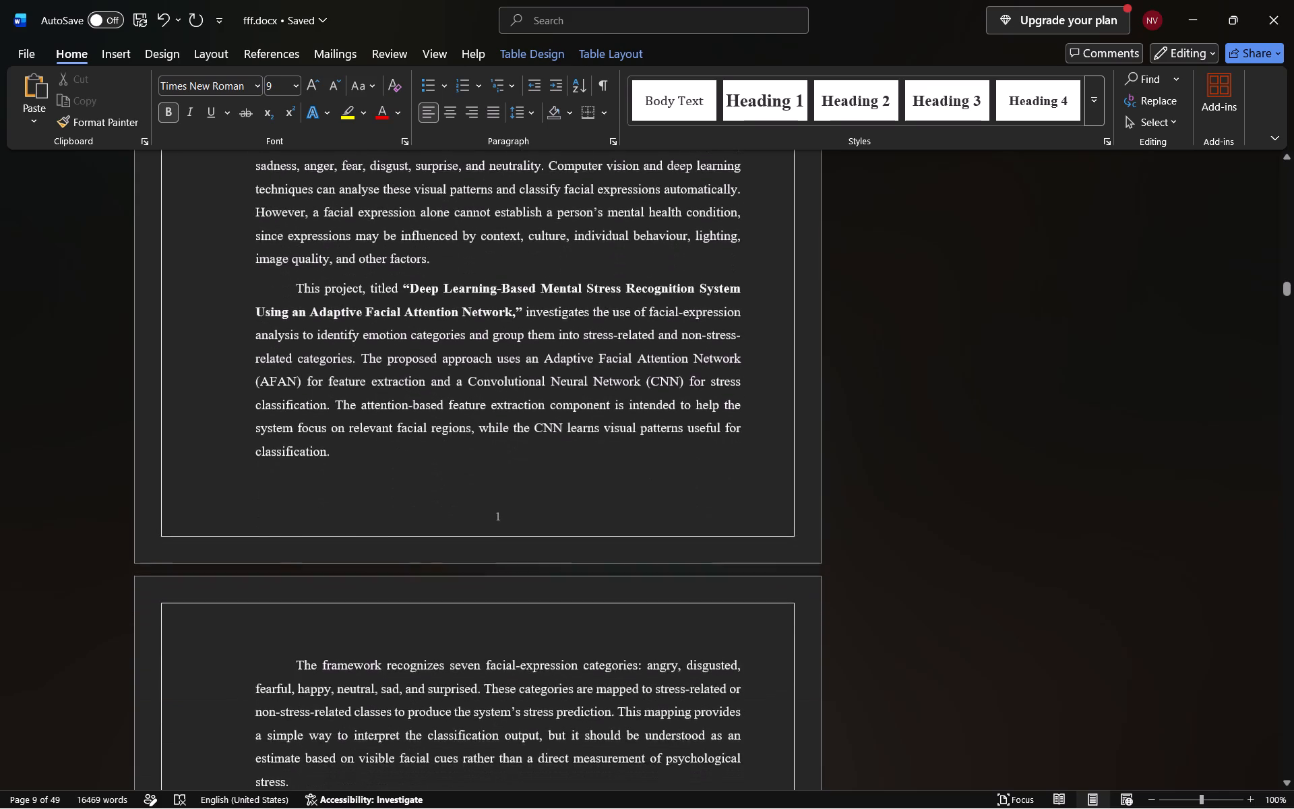
{"action": "scroll", "coordinate": [614, 409], "scroll_direction": "down", "scroll_amount": 6}
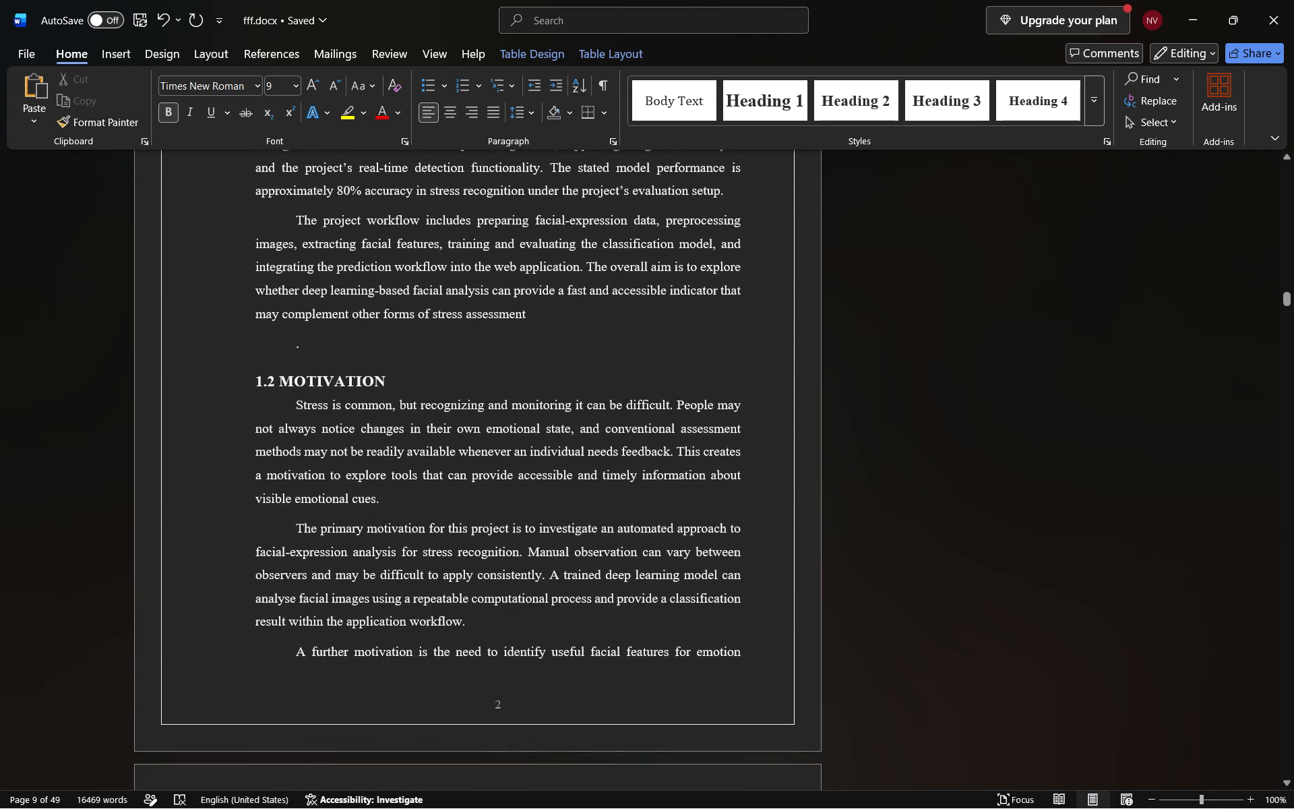
{"action": "left_click", "coordinate": [311, 348]}
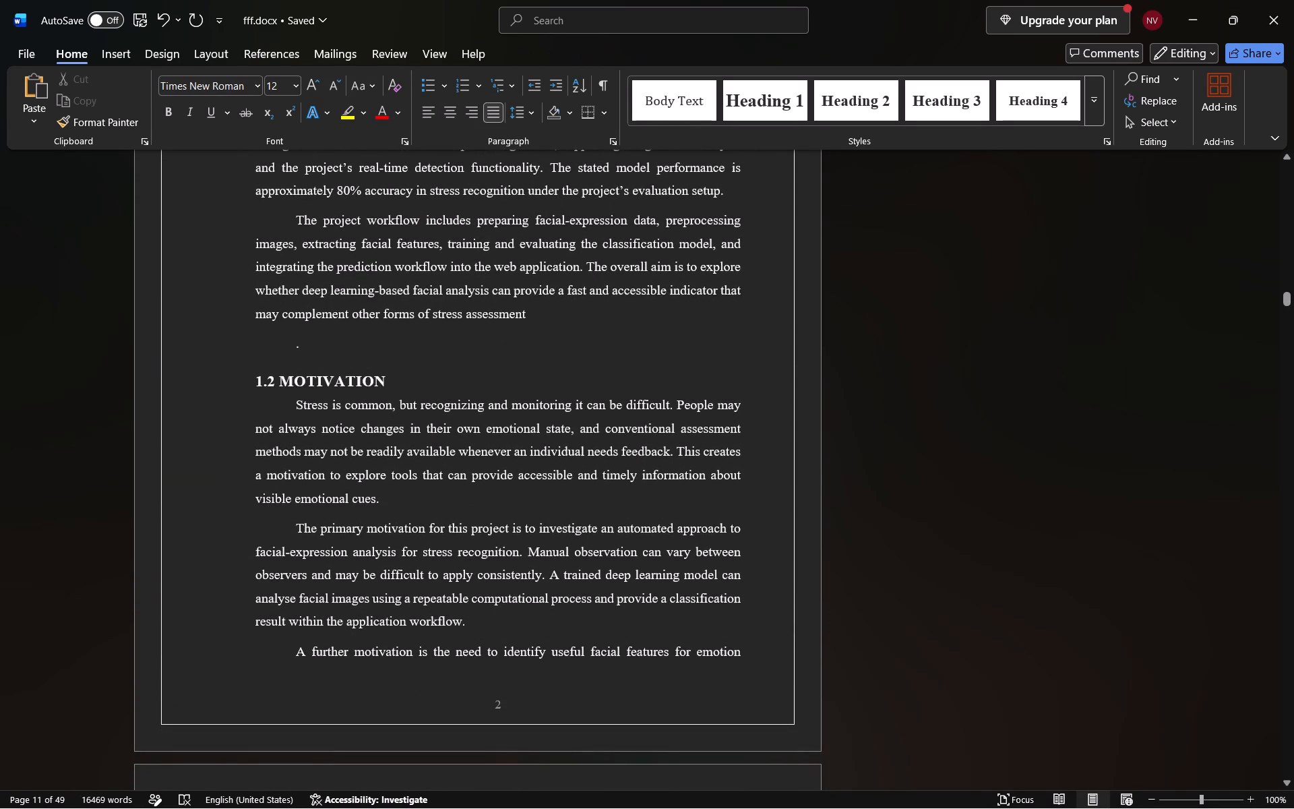
{"action": "key", "text": "BackSpace"}
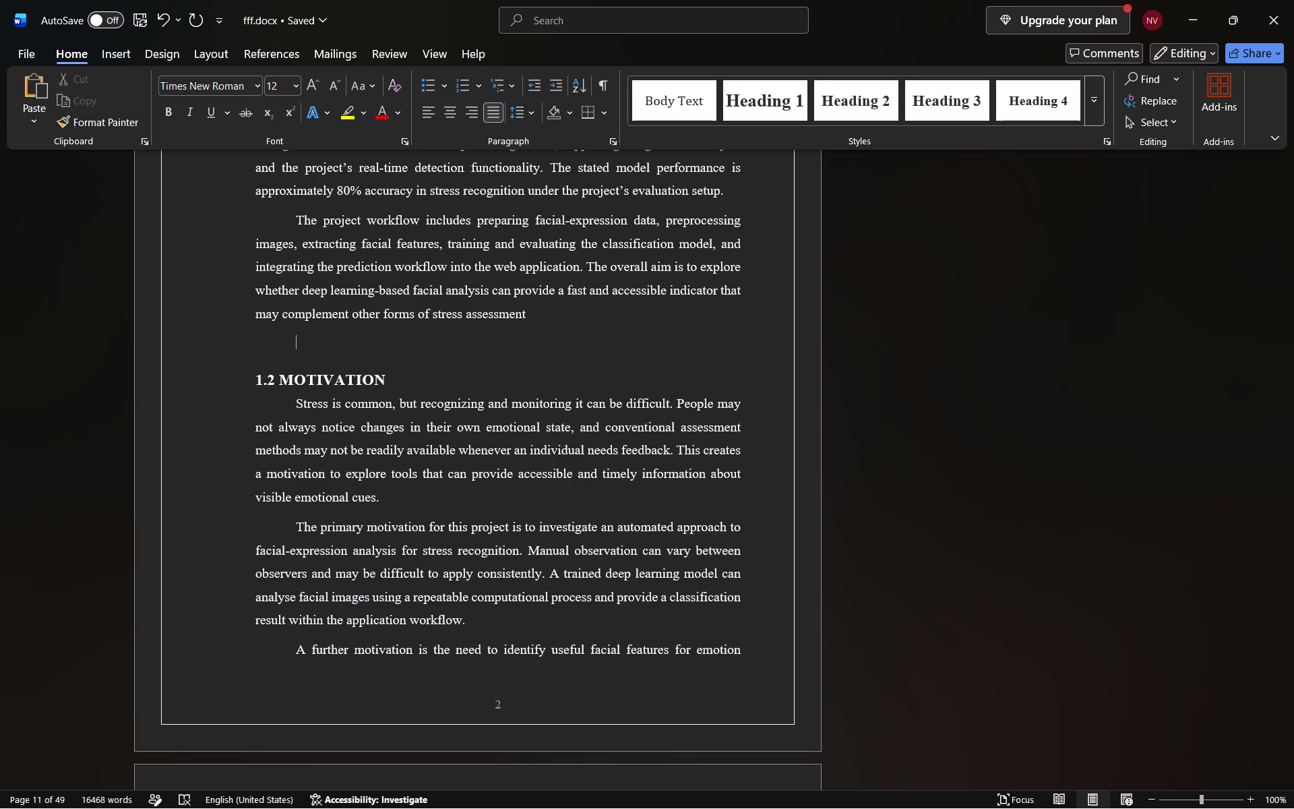
Review the Contents entries and page numbers, the List Of Abbrevation page and the start of Chapter 1.
{"action": "scroll", "coordinate": [311, 348], "scroll_direction": "up", "scroll_amount": 13}
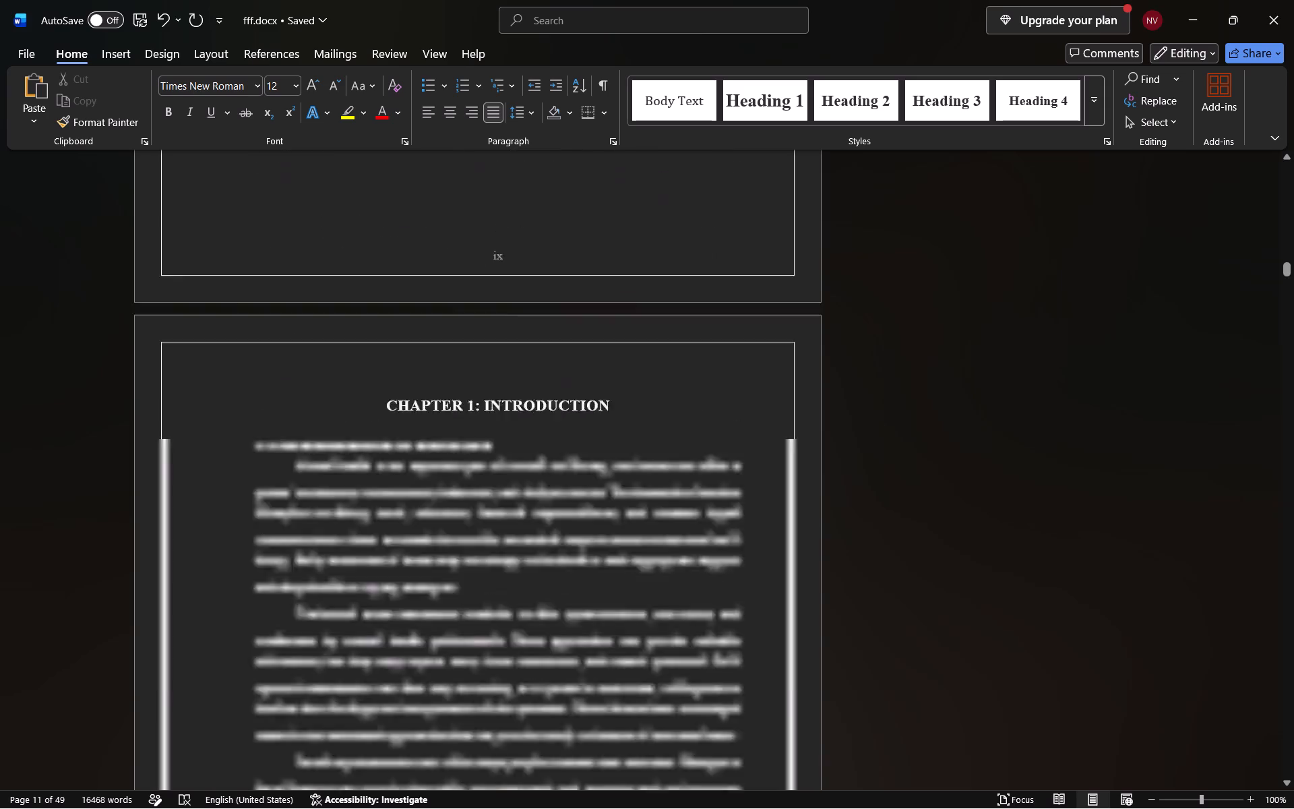
{"action": "scroll", "coordinate": [311, 348], "scroll_direction": "right", "scroll_amount": 2}
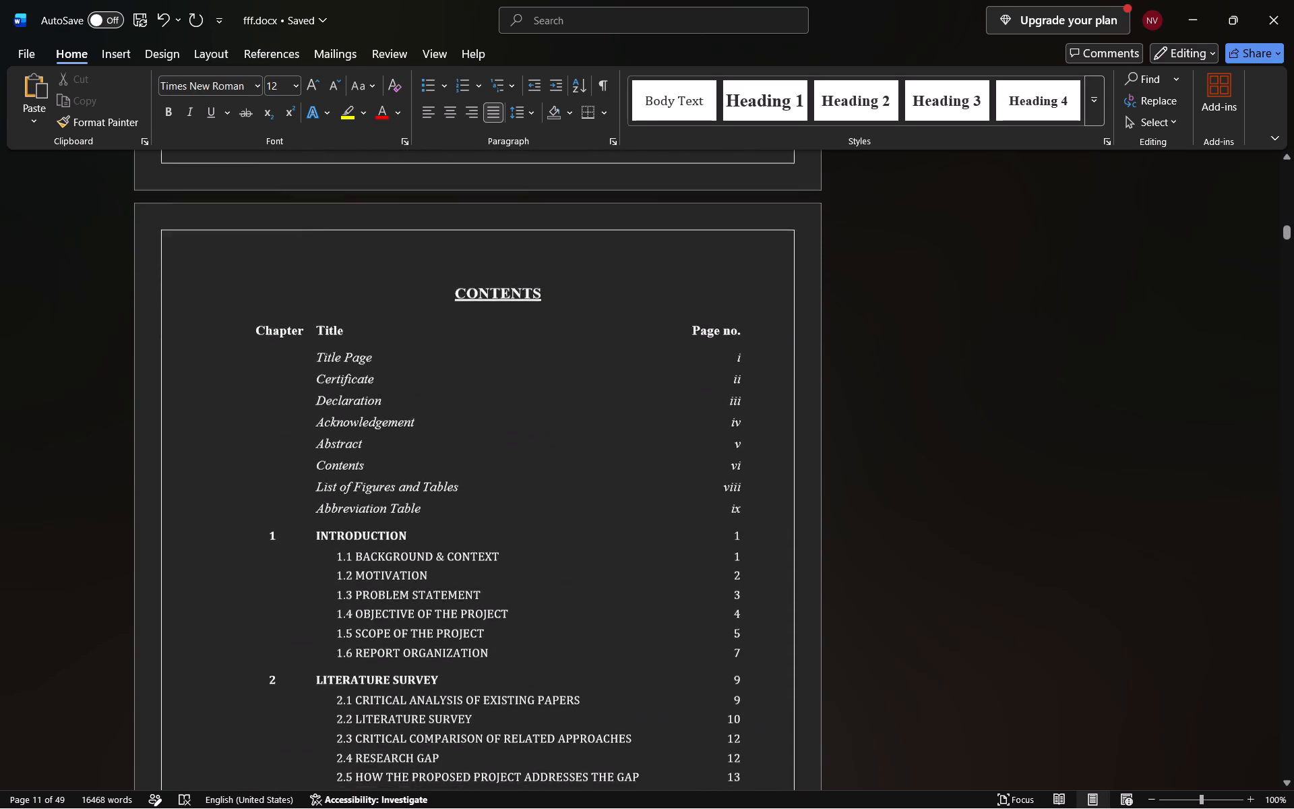
{"action": "scroll", "coordinate": [311, 348], "scroll_direction": "right", "scroll_amount": 1}
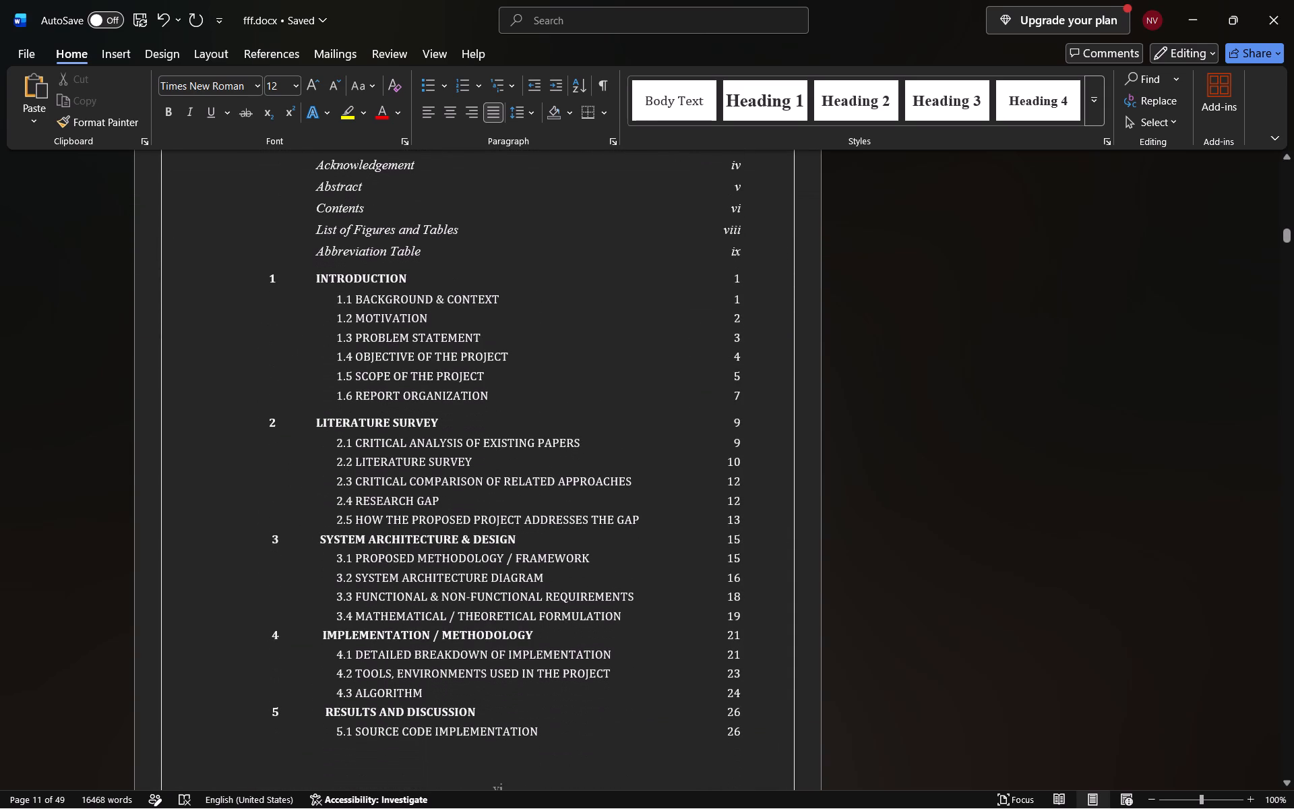
{"action": "scroll", "coordinate": [311, 348], "scroll_direction": "right", "scroll_amount": 1}
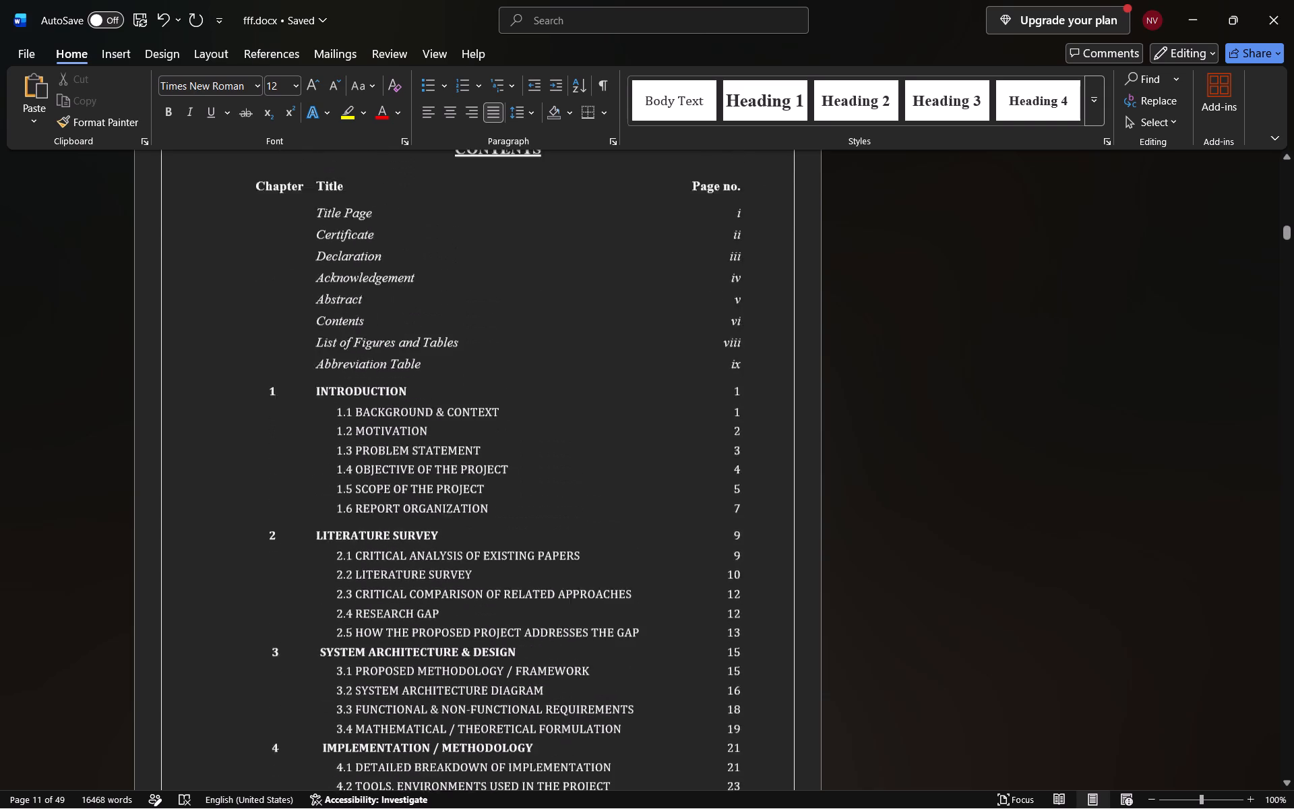
{"action": "scroll", "coordinate": [311, 348], "scroll_direction": "right", "scroll_amount": 3}
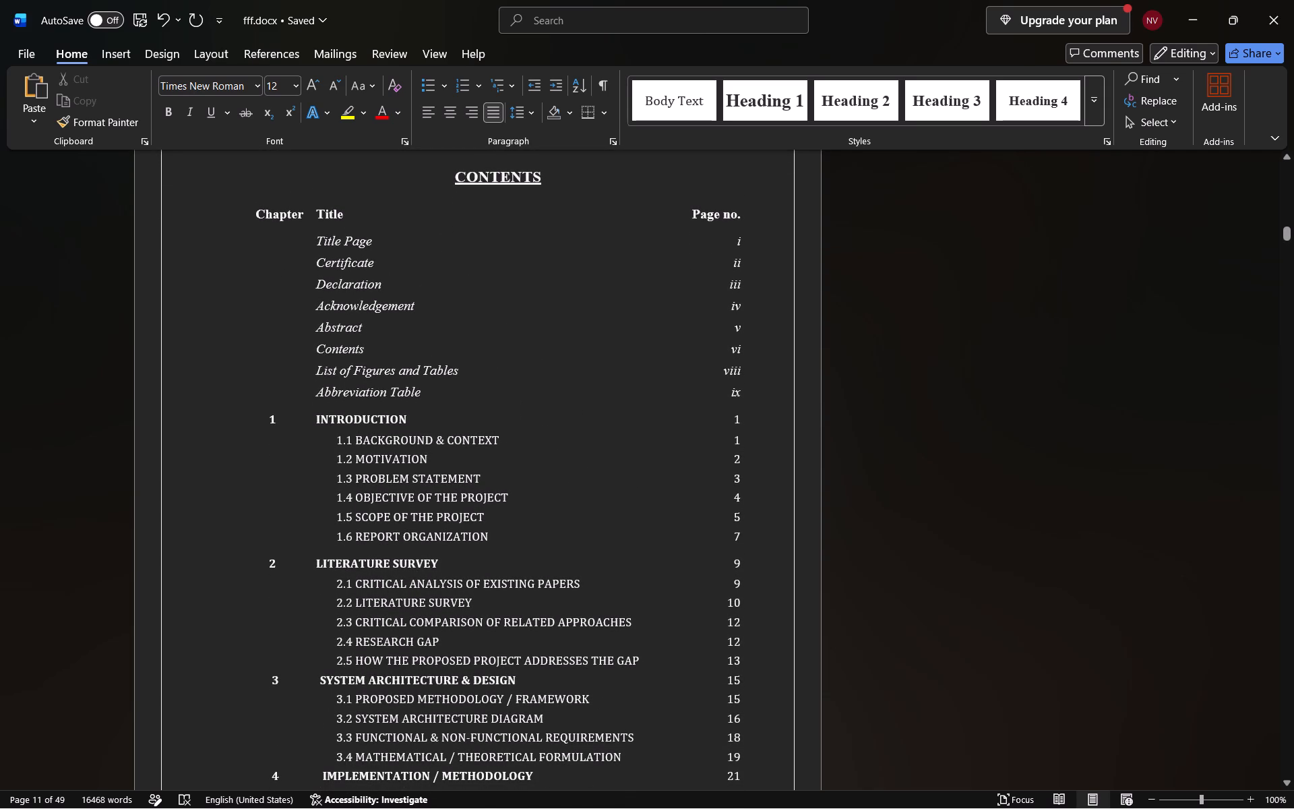
{"action": "scroll", "coordinate": [311, 348], "scroll_direction": "down", "scroll_amount": 7}
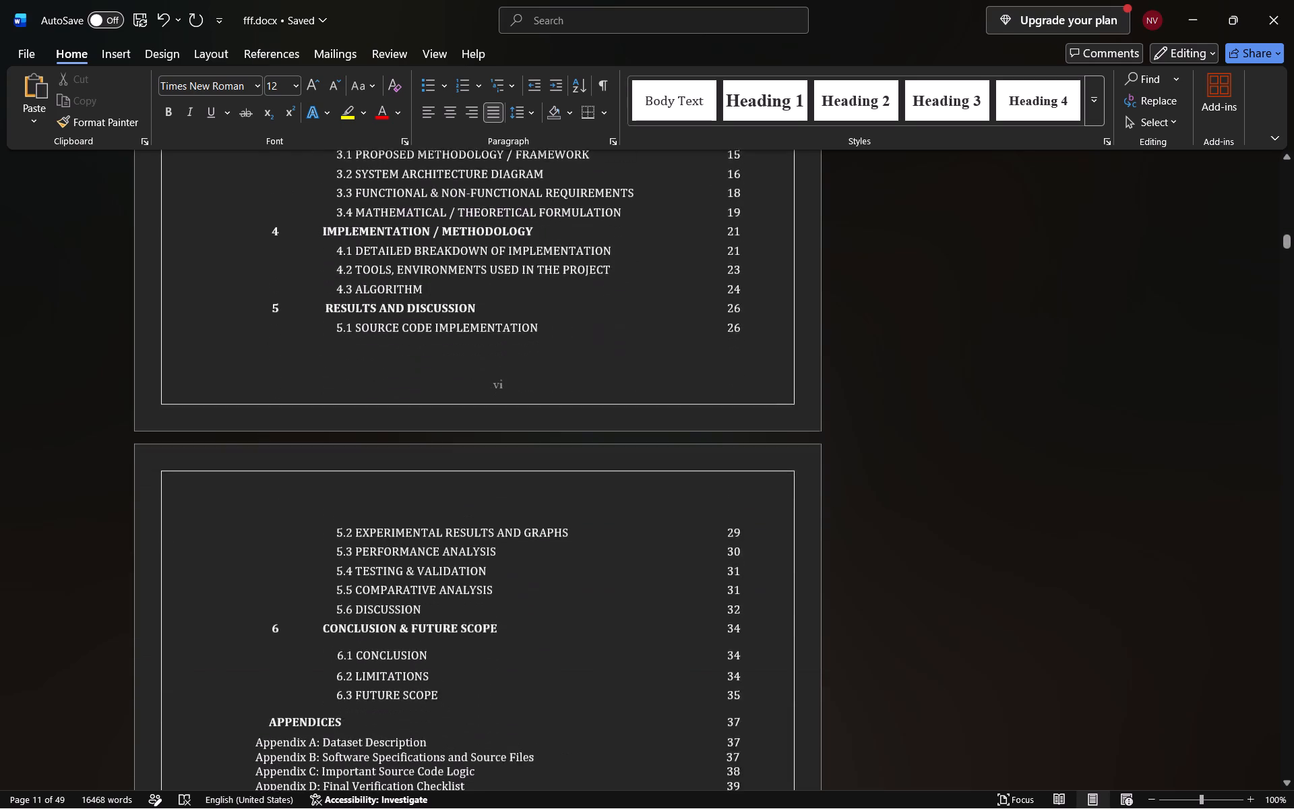
{"action": "scroll", "coordinate": [311, 348], "scroll_direction": "down", "scroll_amount": 3}
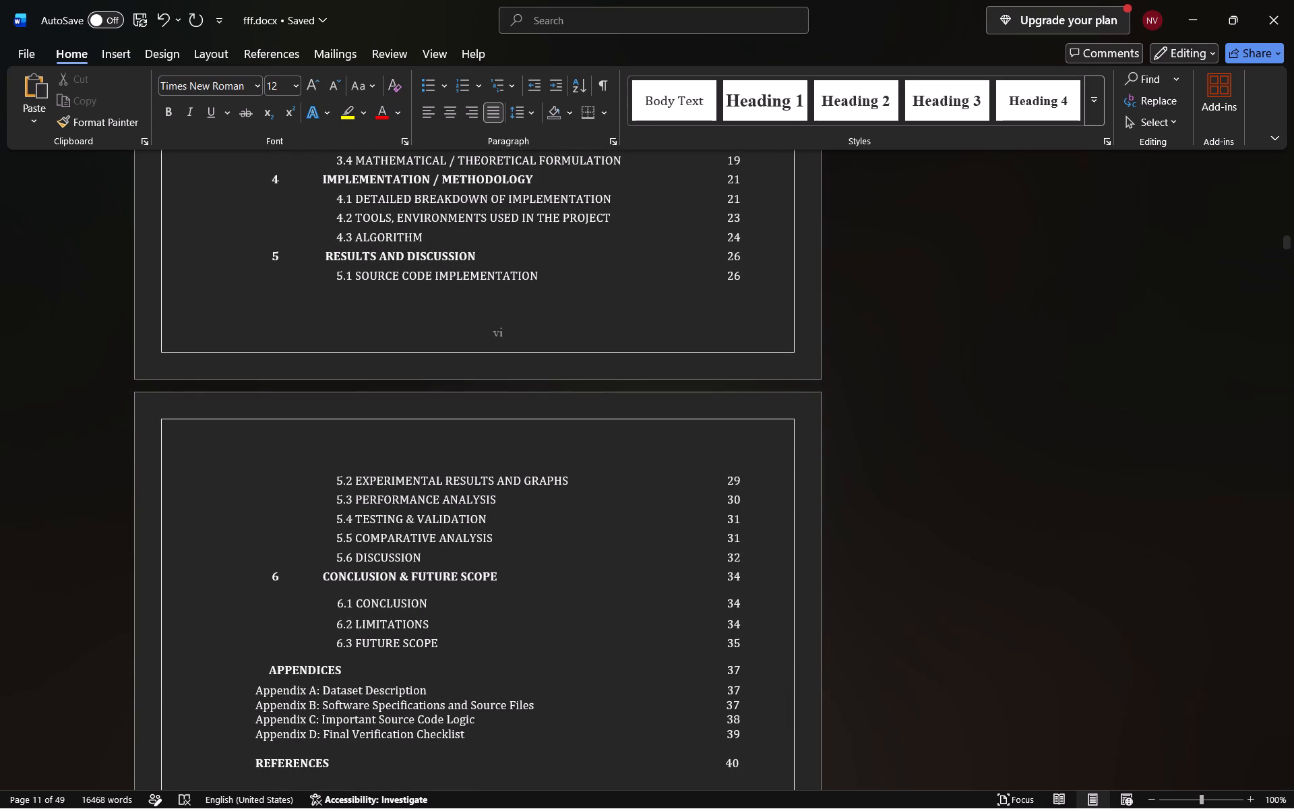
{"action": "scroll", "coordinate": [311, 348], "scroll_direction": "down", "scroll_amount": 11}
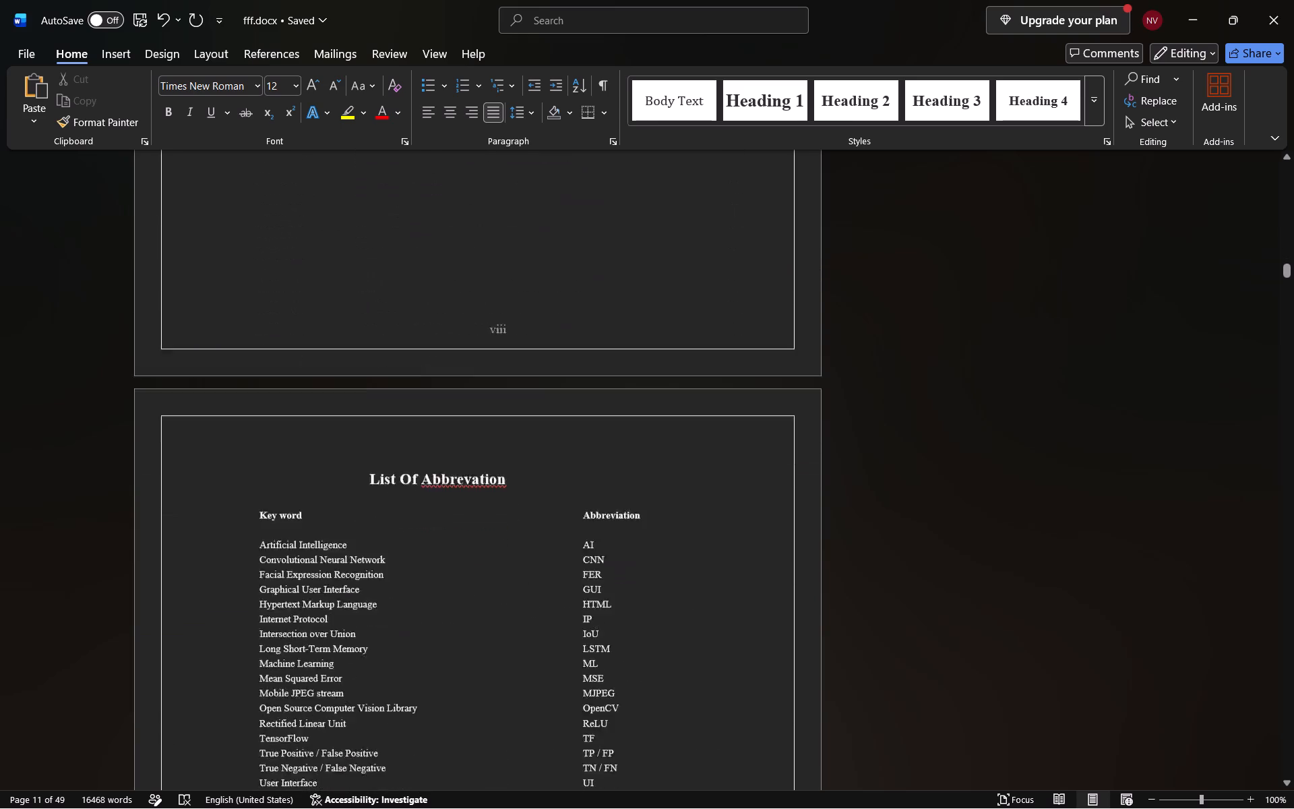
{"action": "scroll", "coordinate": [311, 348], "scroll_direction": "down", "scroll_amount": 4}
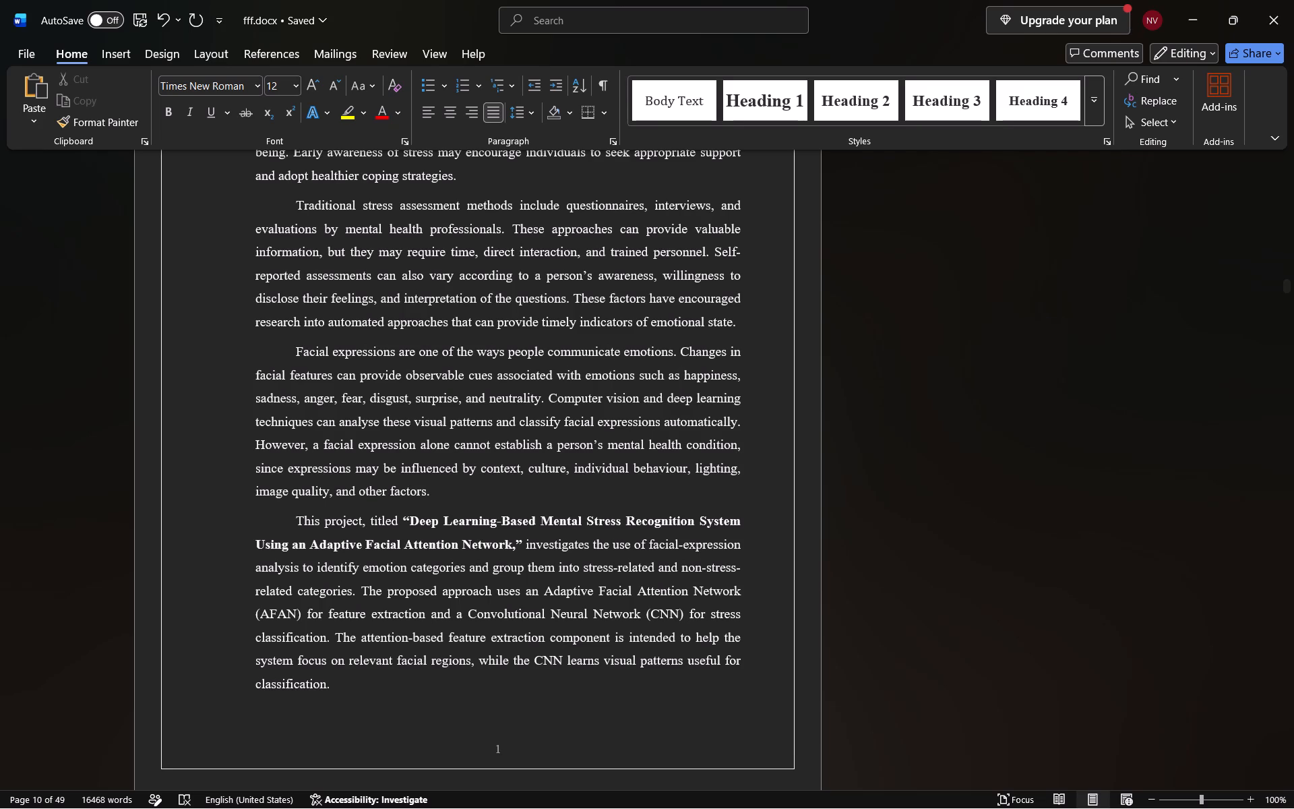
{"action": "scroll", "coordinate": [311, 348], "scroll_direction": "up", "scroll_amount": 2}
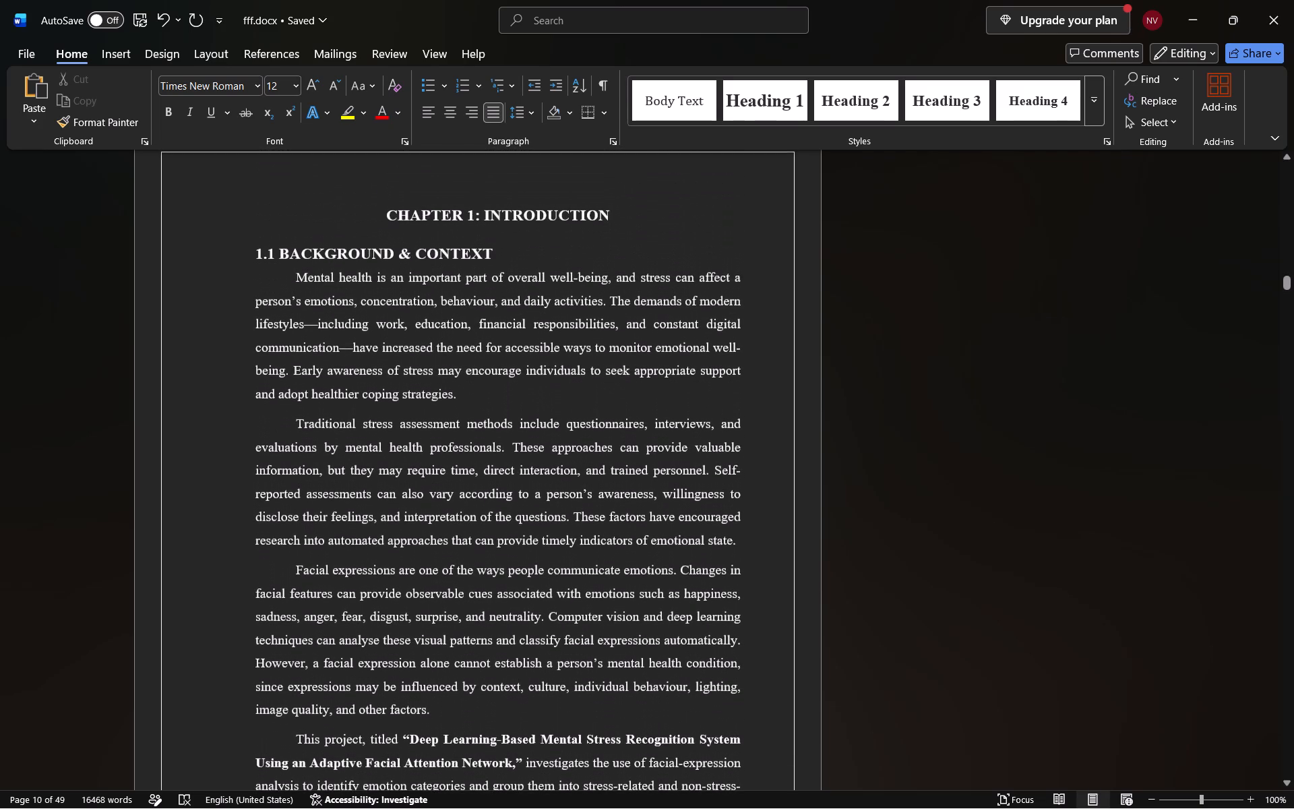
{"action": "scroll", "coordinate": [311, 348], "scroll_direction": "up", "scroll_amount": 1}
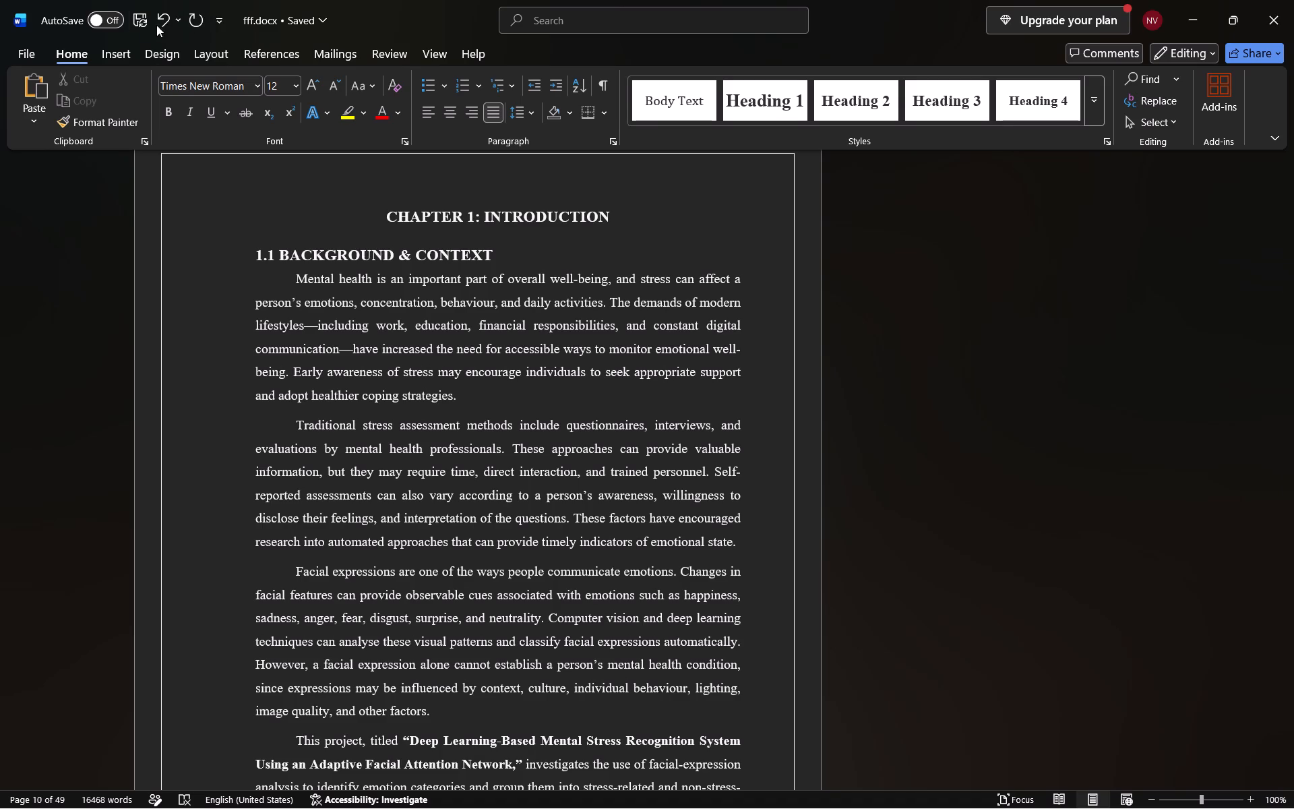
Save the edited report and check its file name and storage location.
{"action": "left_click", "coordinate": [135, 27]}
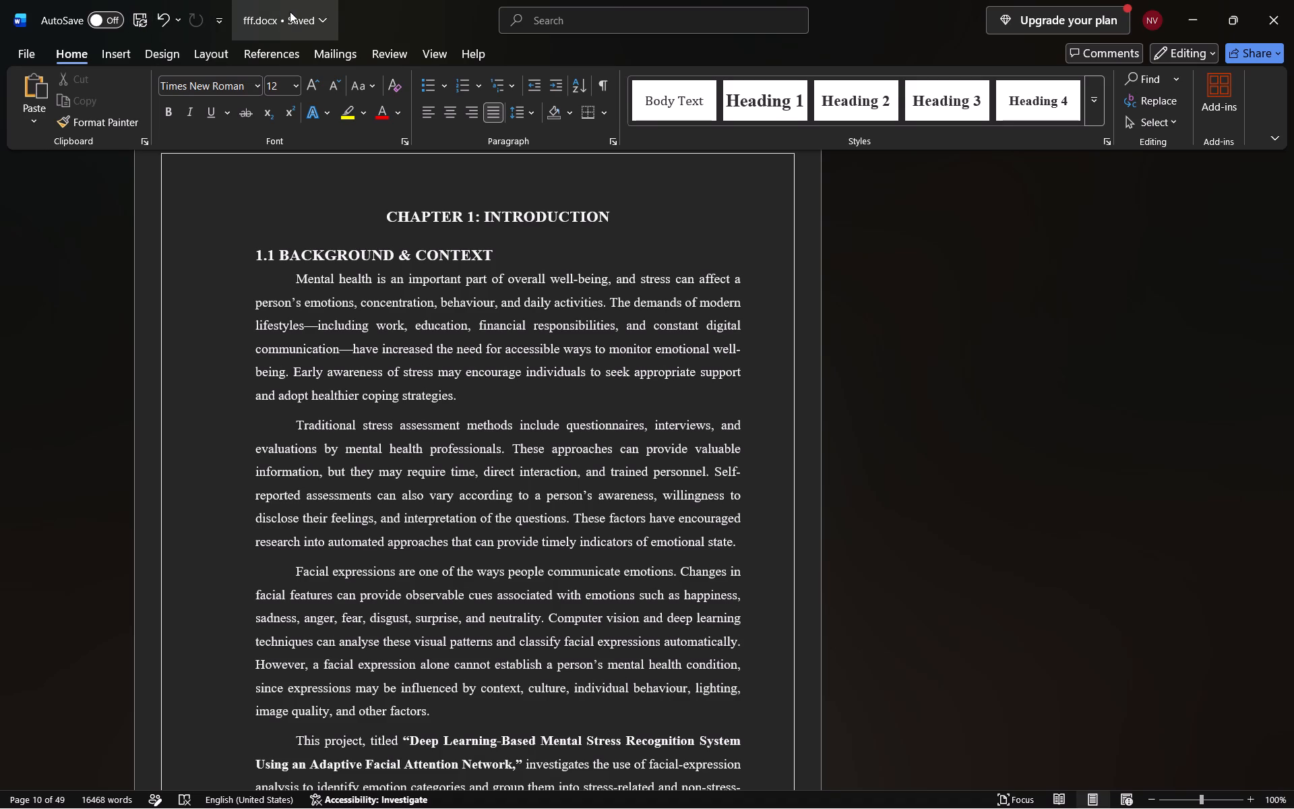
{"action": "left_click", "coordinate": [292, 14]}
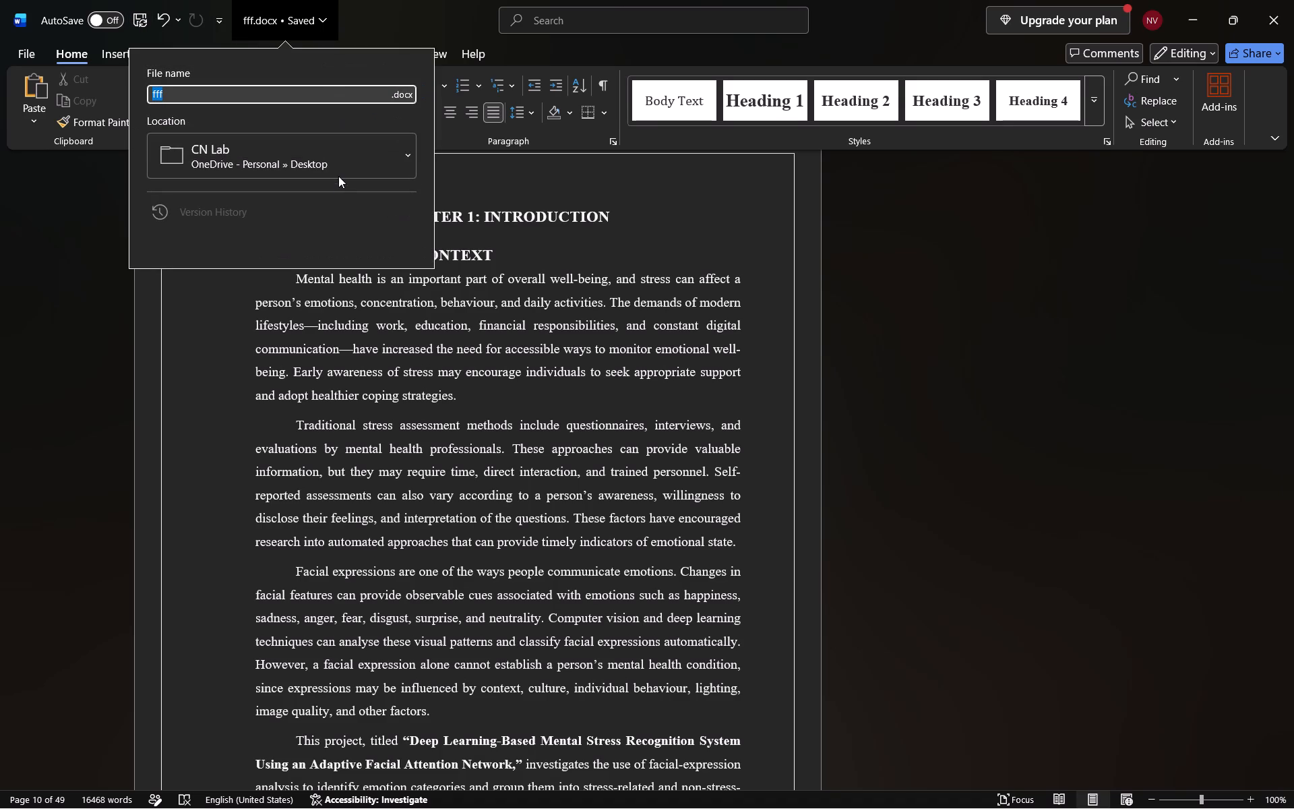
{"action": "left_click", "coordinate": [340, 366]}
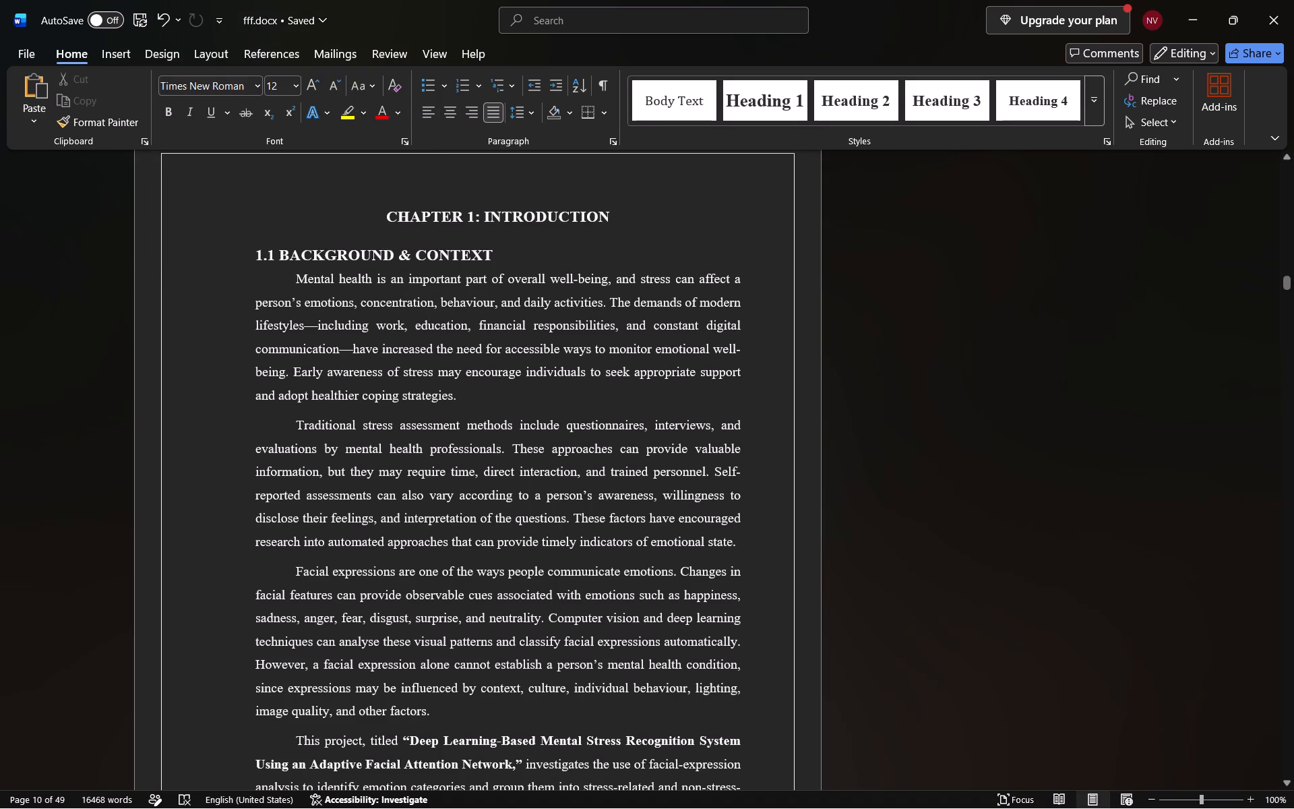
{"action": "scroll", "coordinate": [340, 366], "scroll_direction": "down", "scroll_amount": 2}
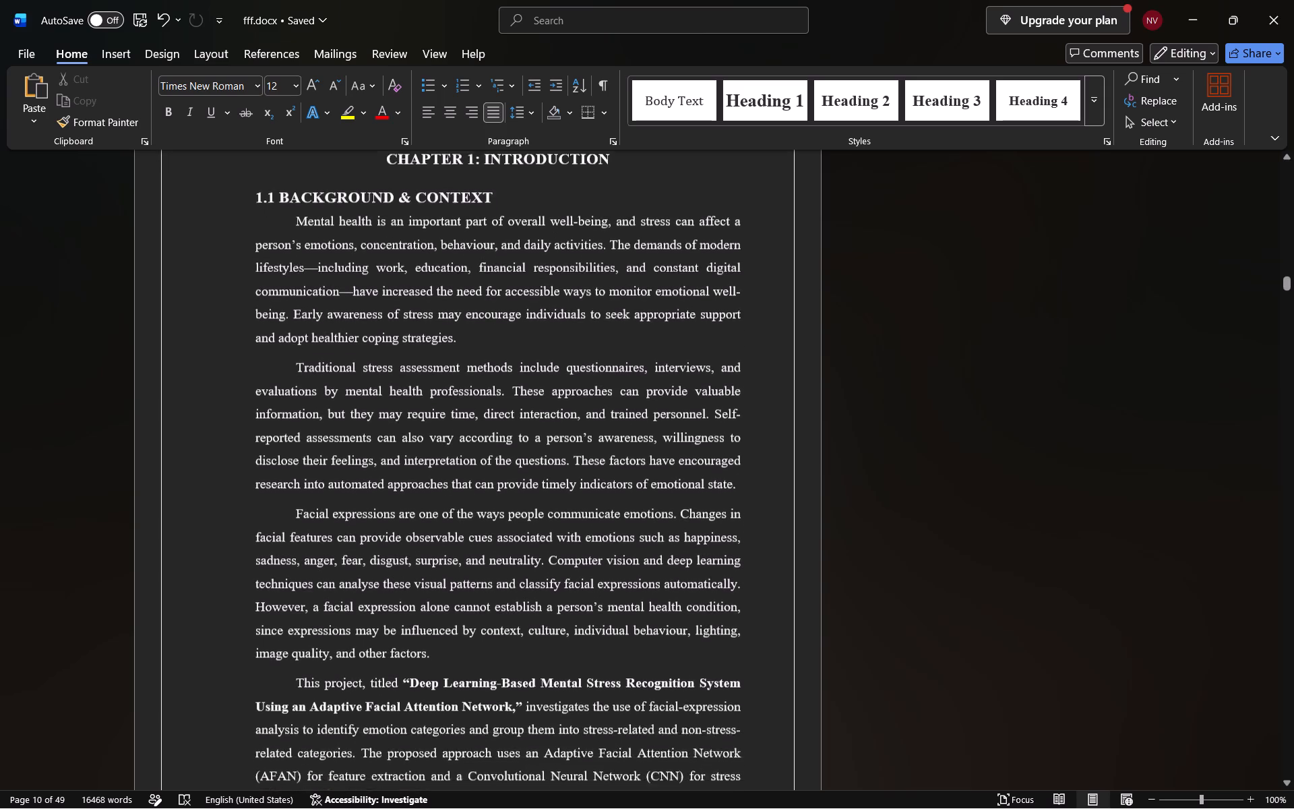
Delete the stray full stop on its own line above the 1.3 PROBLEM STATEMENT heading in Chapter 1.
{"action": "scroll", "coordinate": [340, 366], "scroll_direction": "down", "scroll_amount": 5}
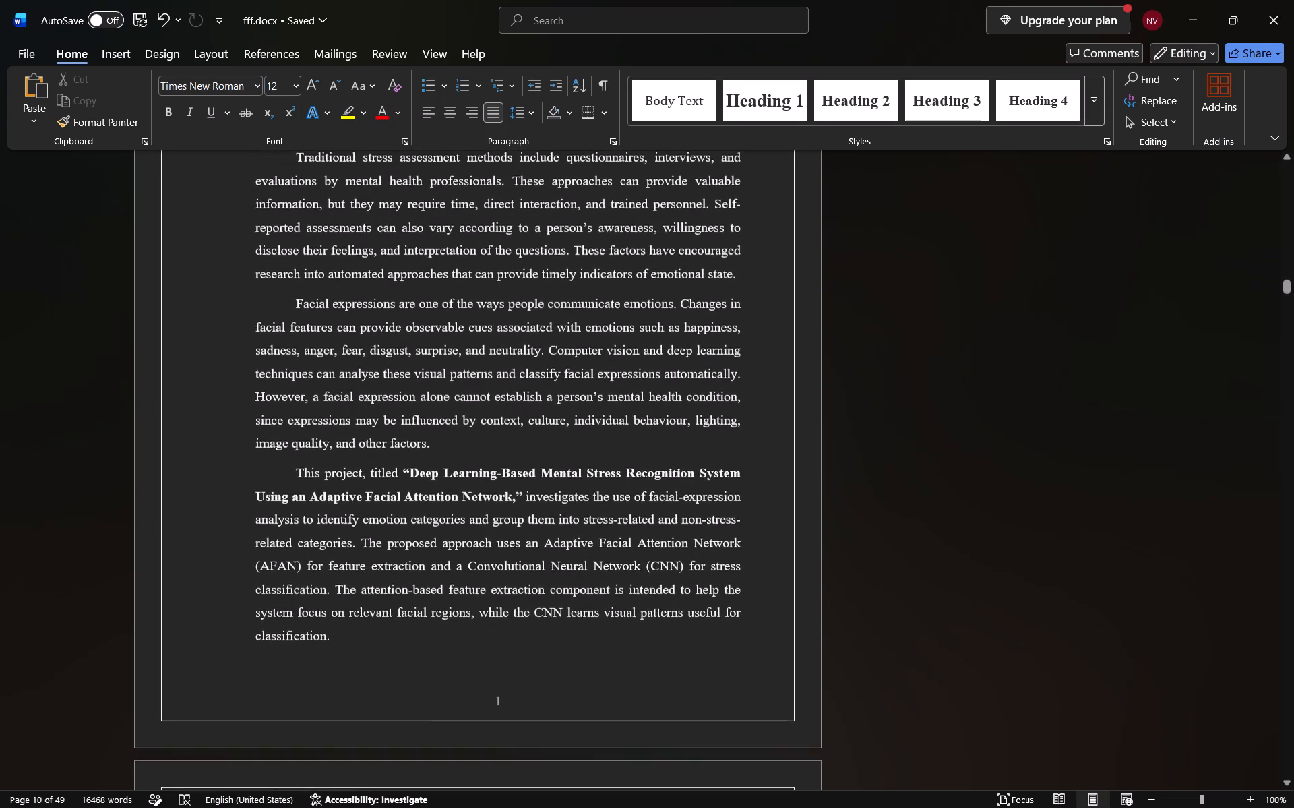
{"action": "scroll", "coordinate": [340, 366], "scroll_direction": "down", "scroll_amount": 5}
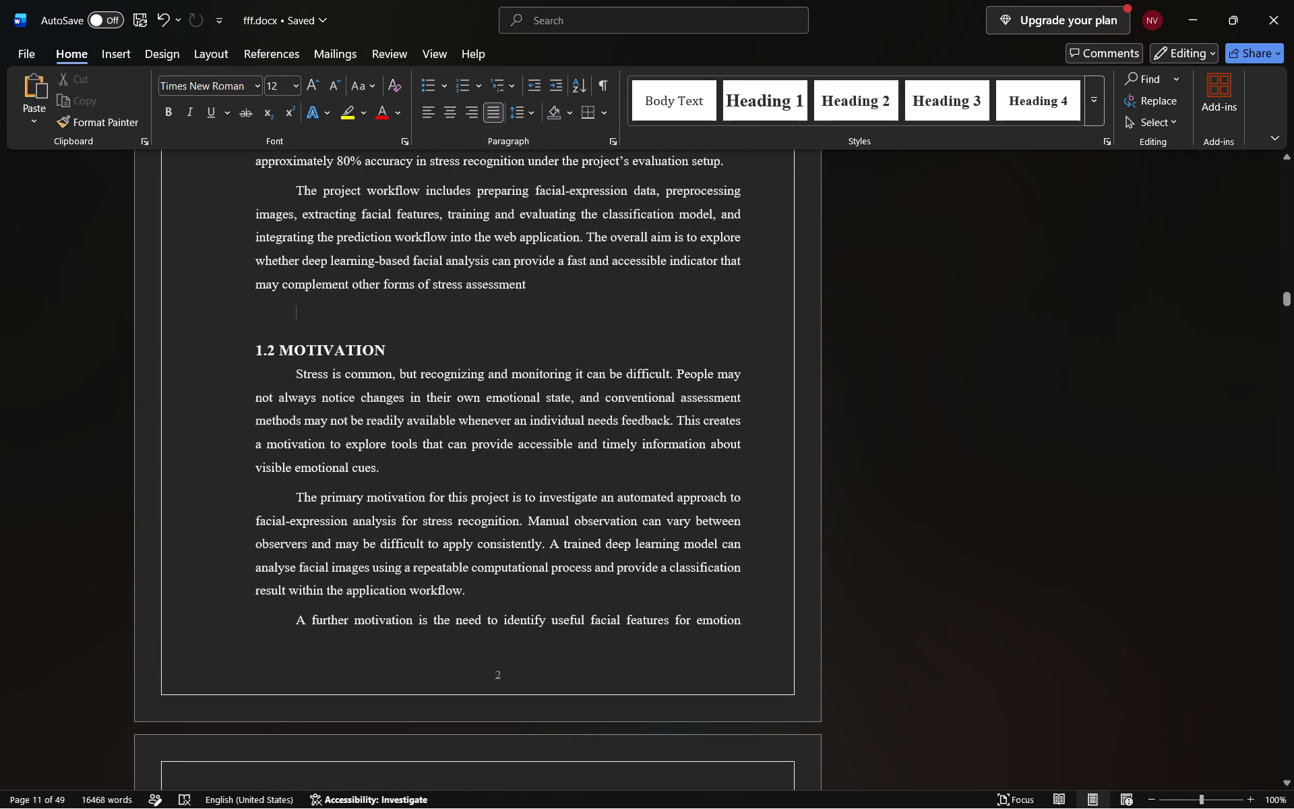
{"action": "scroll", "coordinate": [340, 366], "scroll_direction": "down", "scroll_amount": 5}
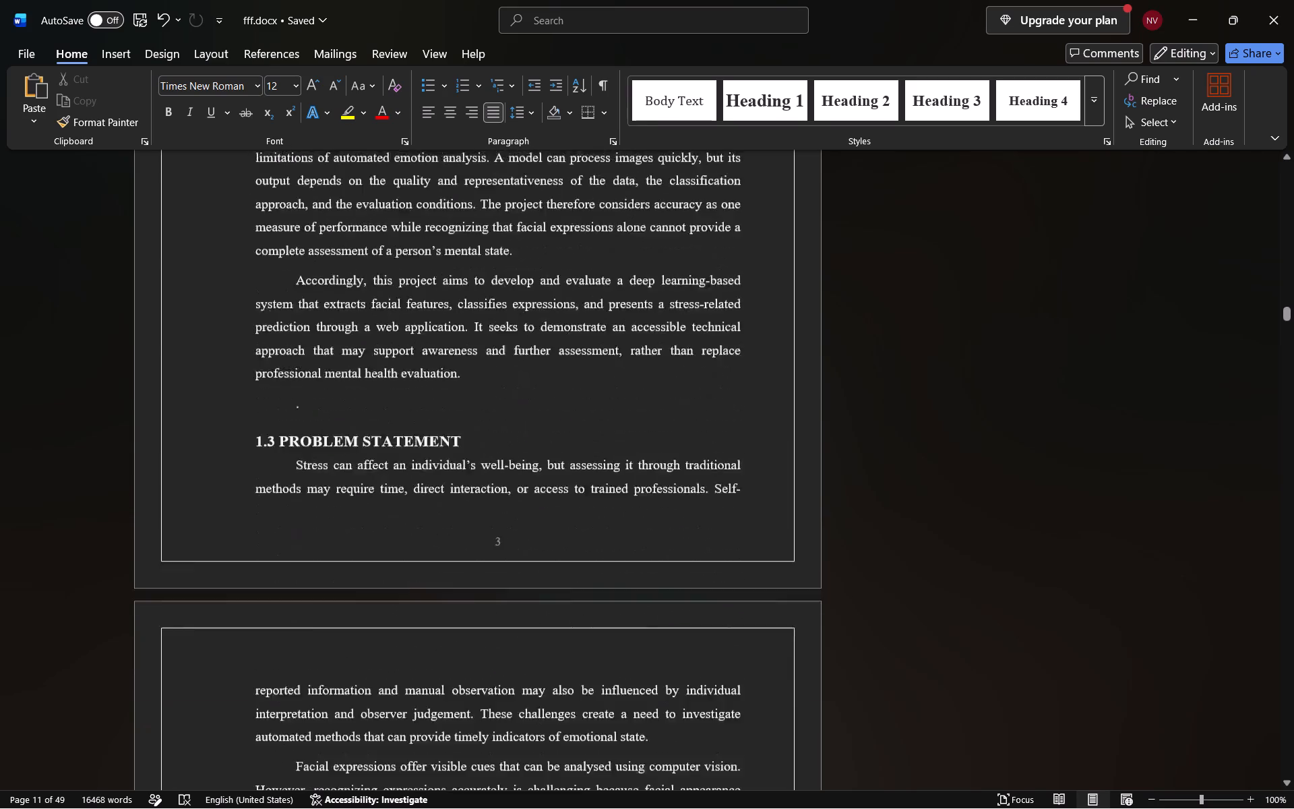
{"action": "scroll", "coordinate": [340, 366], "scroll_direction": "up", "scroll_amount": 1}
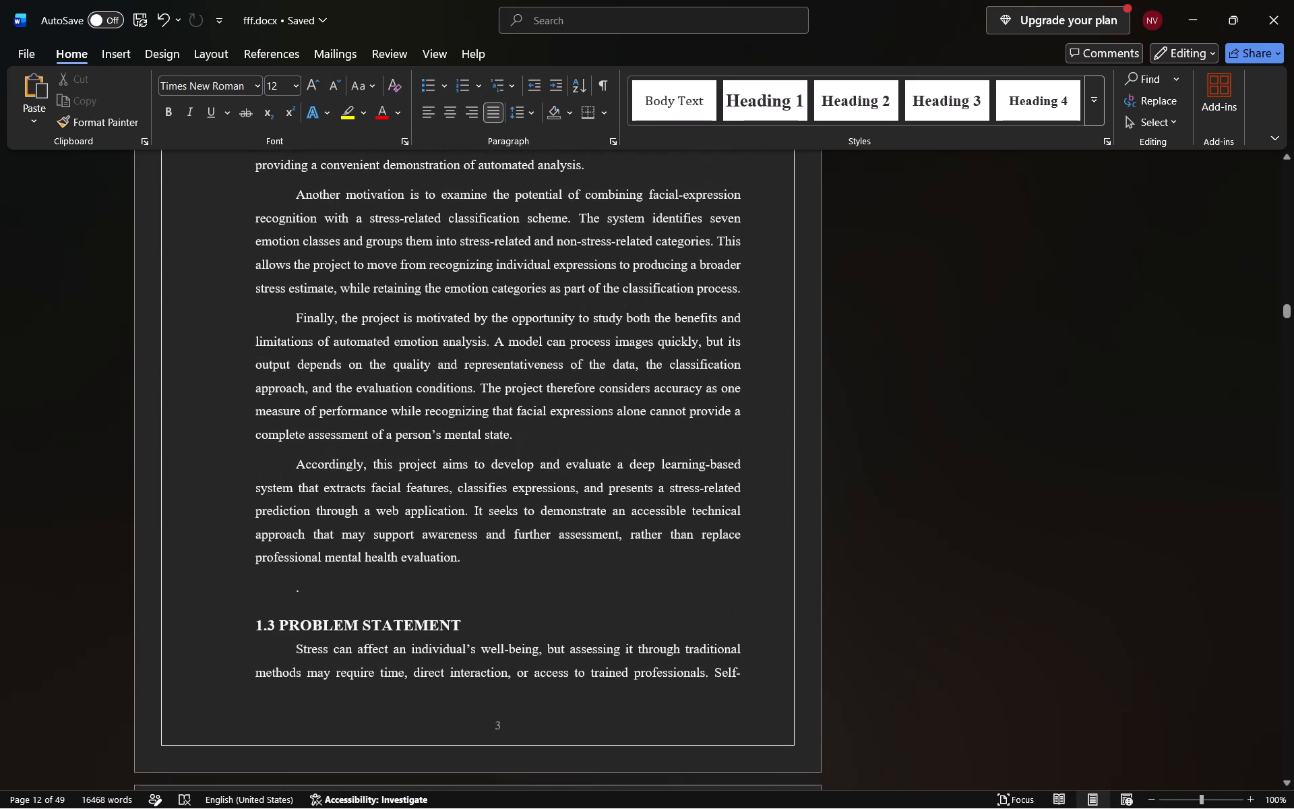
{"action": "left_click", "coordinate": [306, 589]}
{"action": "key", "text": "BackSpace"}
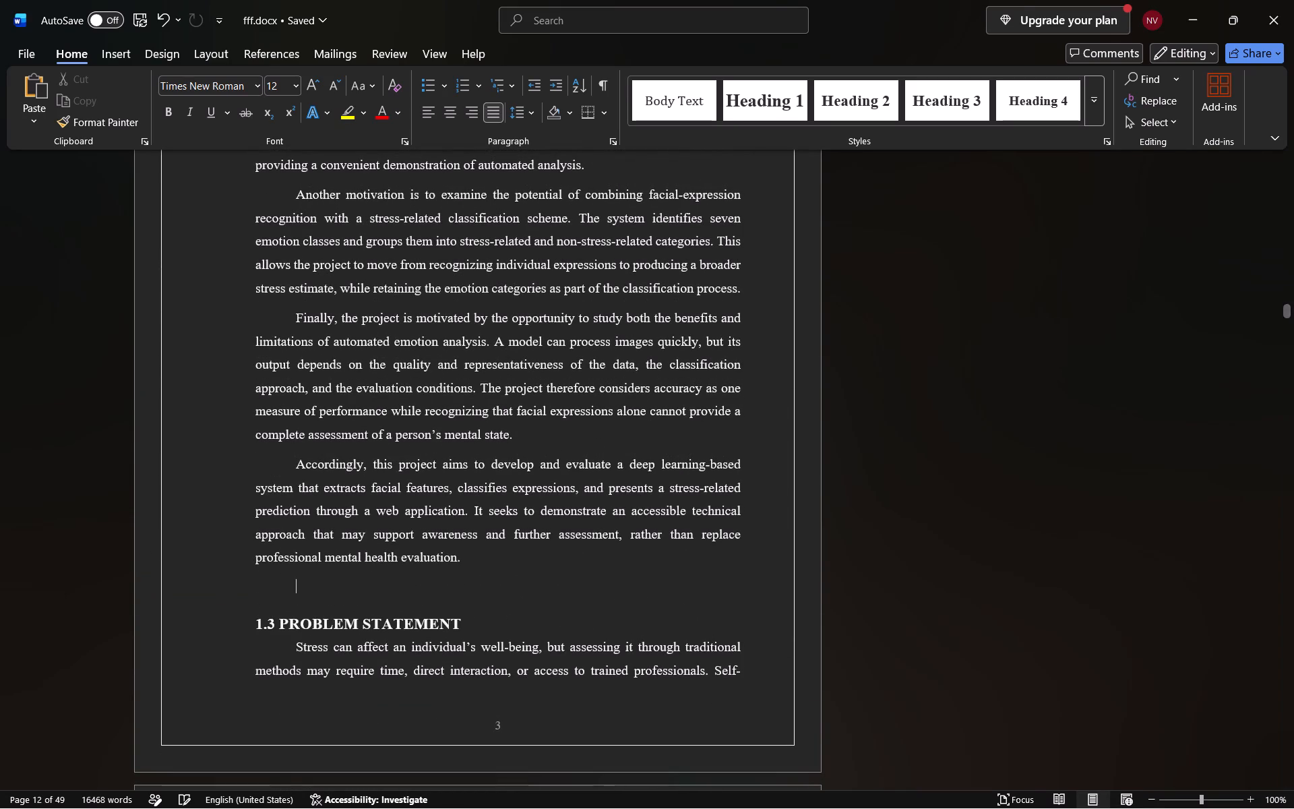
Review the Chapter 1 text from section 1.2 MOTIVATION through the problem statement, objectives and scope for leftover errors.
{"action": "scroll", "coordinate": [306, 589], "scroll_direction": "up", "scroll_amount": 6}
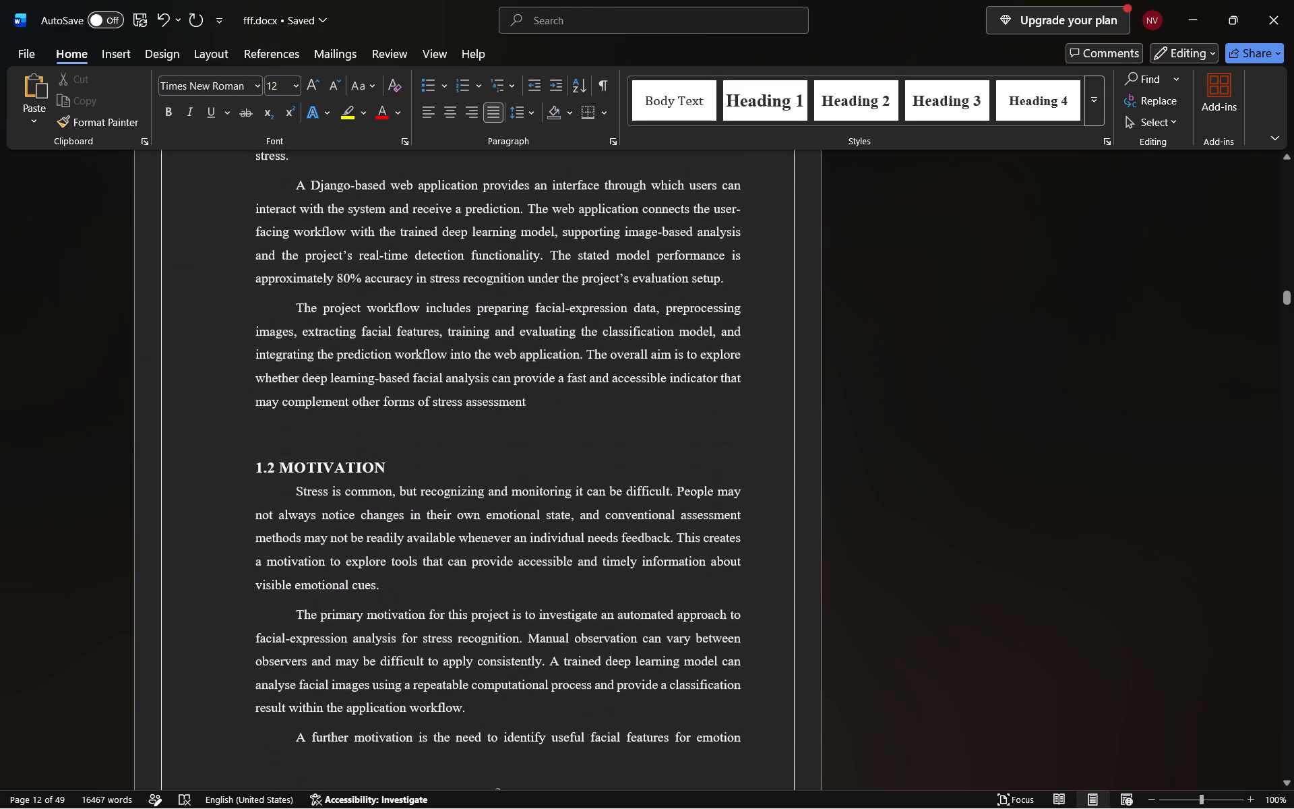
{"action": "scroll", "coordinate": [376, 457], "scroll_direction": "down", "scroll_amount": 10}
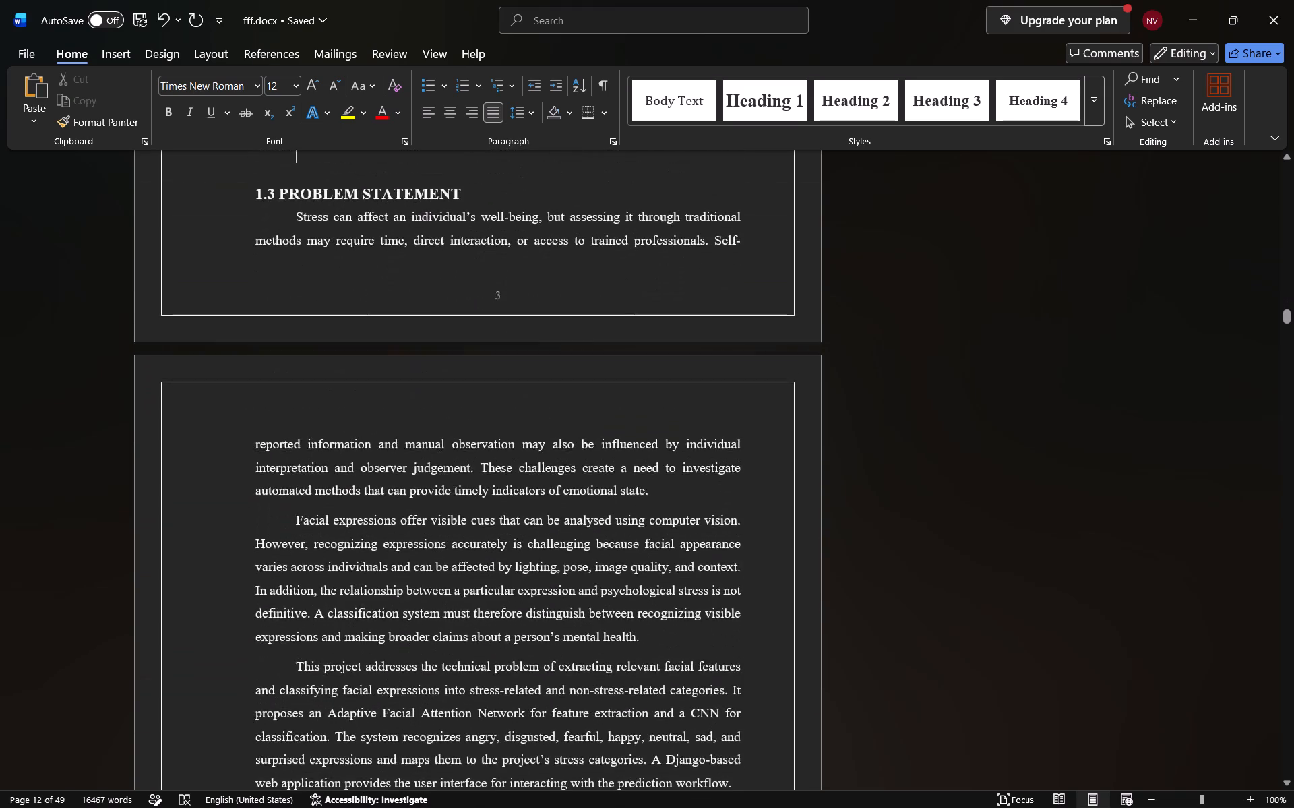
{"action": "scroll", "coordinate": [376, 457], "scroll_direction": "down", "scroll_amount": 1}
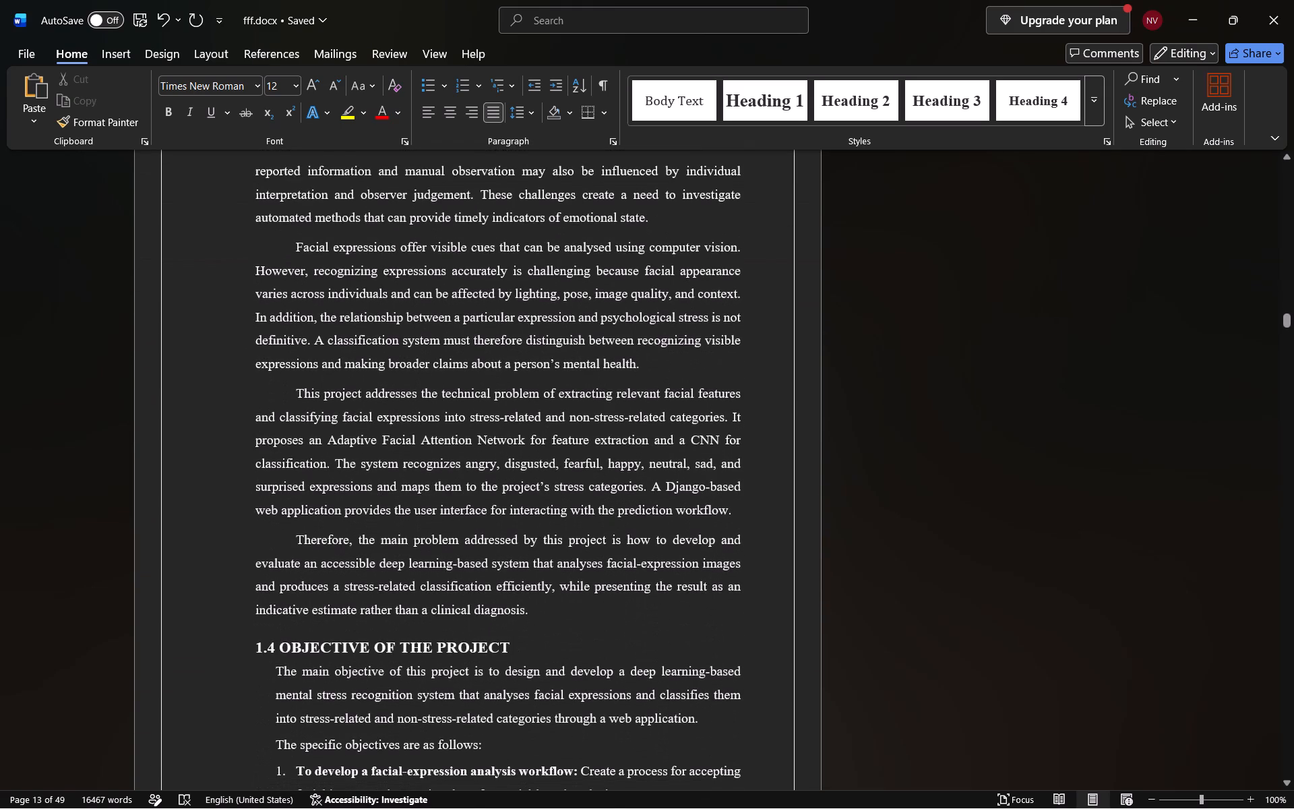
{"action": "scroll", "coordinate": [376, 457], "scroll_direction": "down", "scroll_amount": 1}
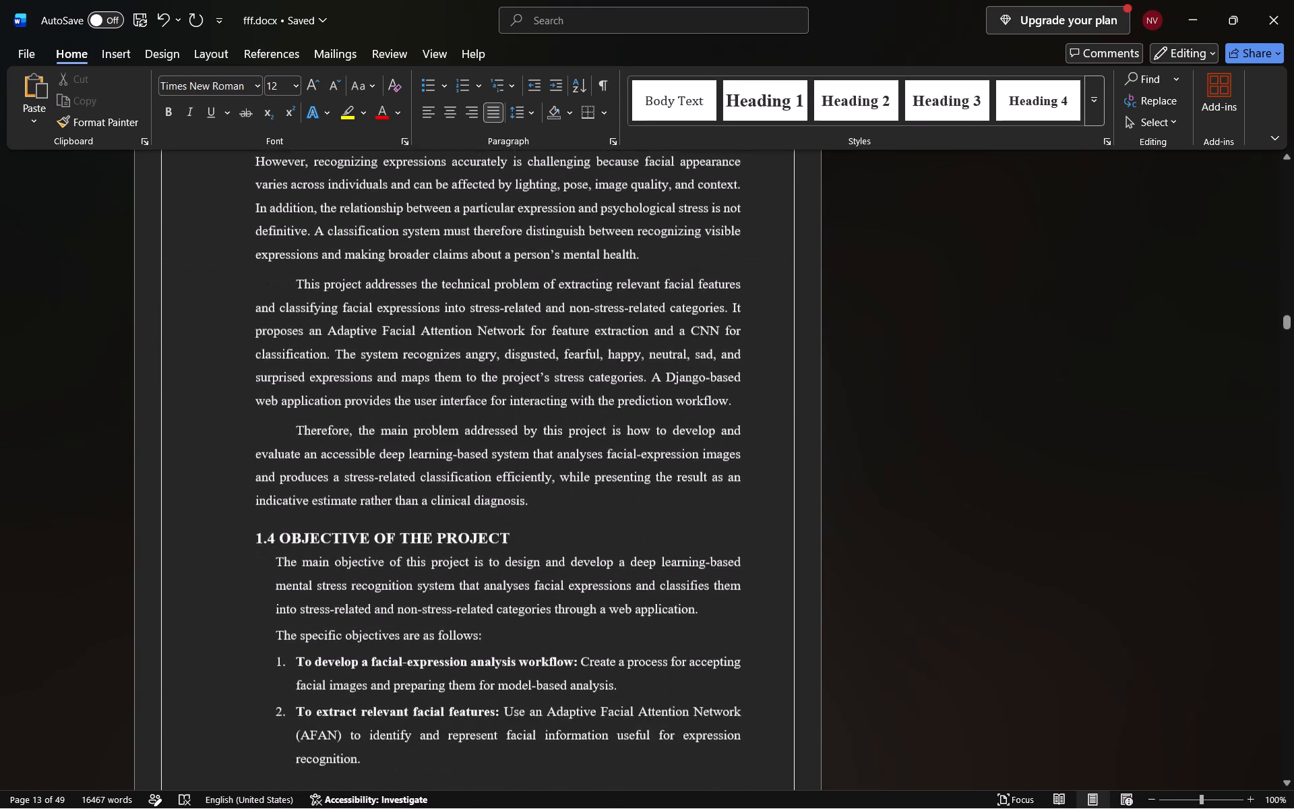
{"action": "scroll", "coordinate": [376, 457], "scroll_direction": "down", "scroll_amount": 3}
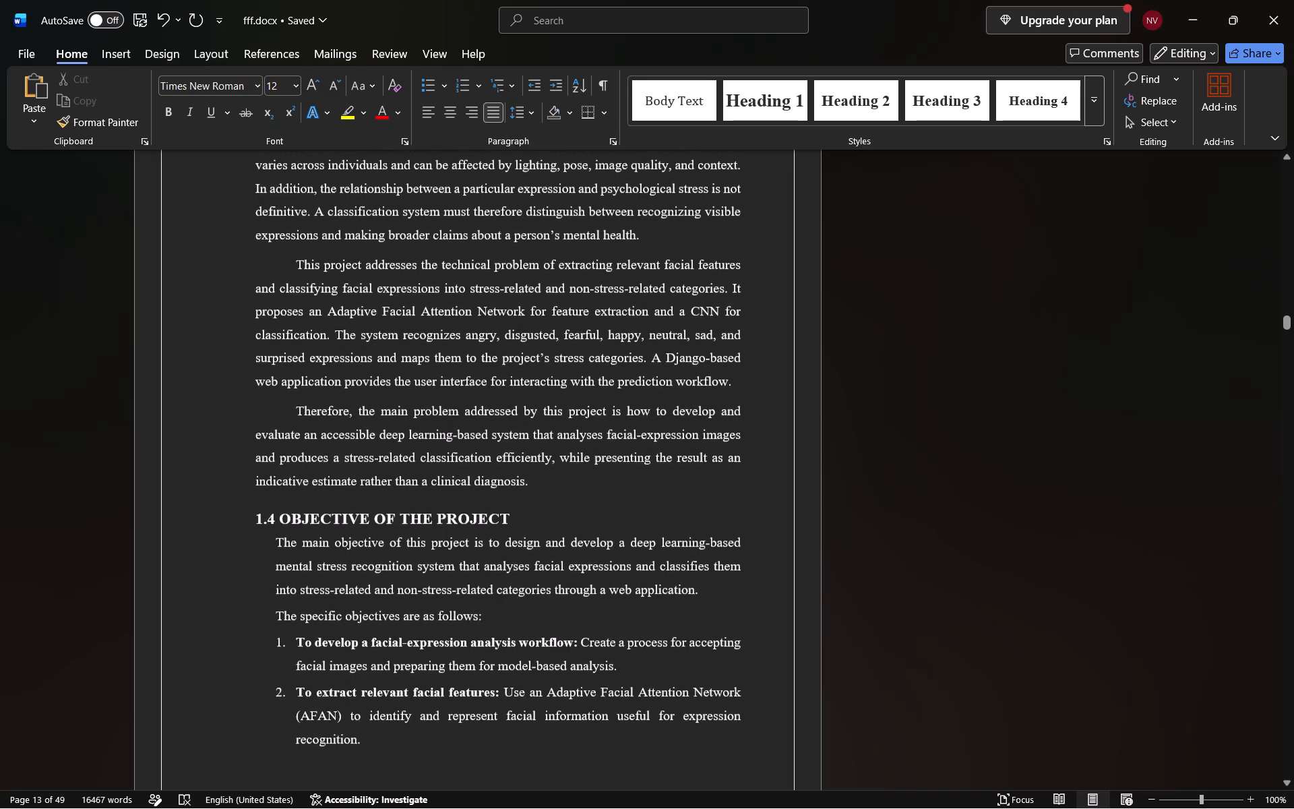
{"action": "scroll", "coordinate": [376, 457], "scroll_direction": "down", "scroll_amount": 5}
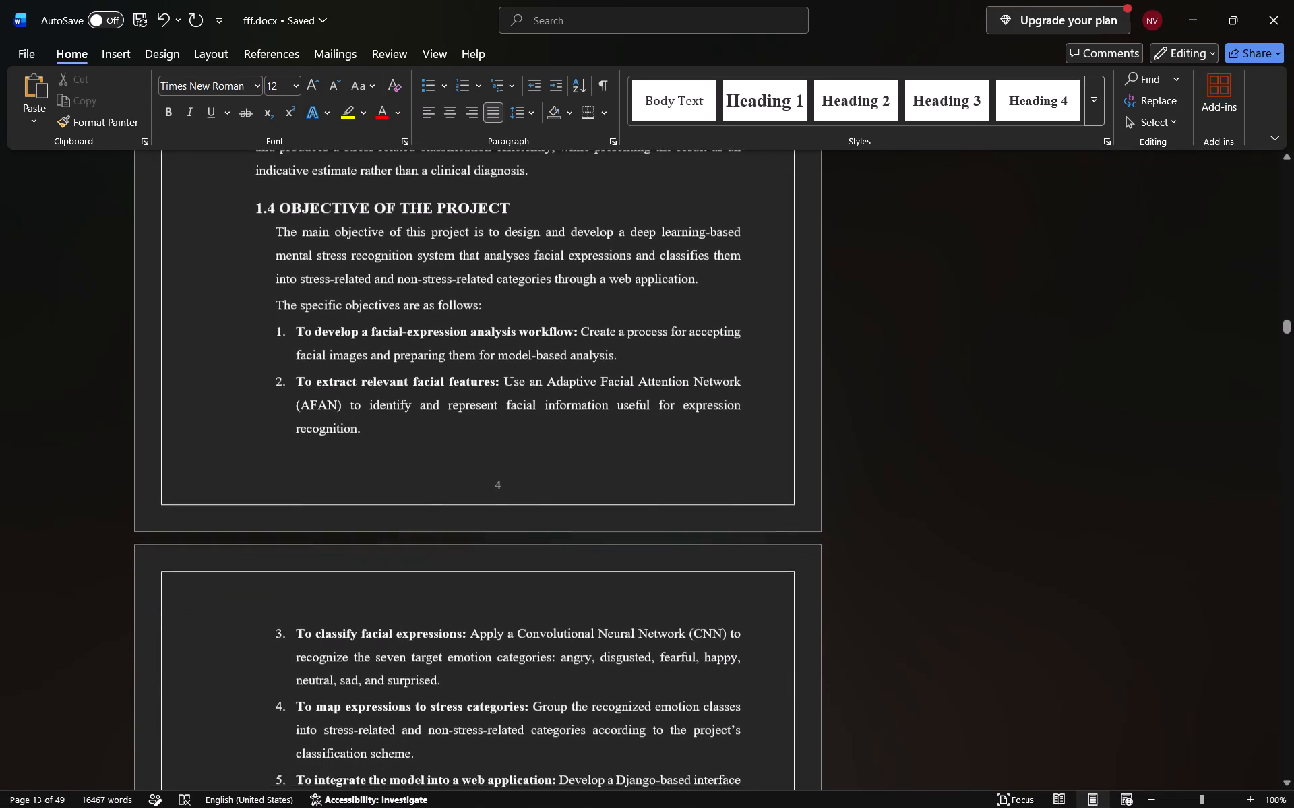
{"action": "scroll", "coordinate": [376, 457], "scroll_direction": "down", "scroll_amount": 3}
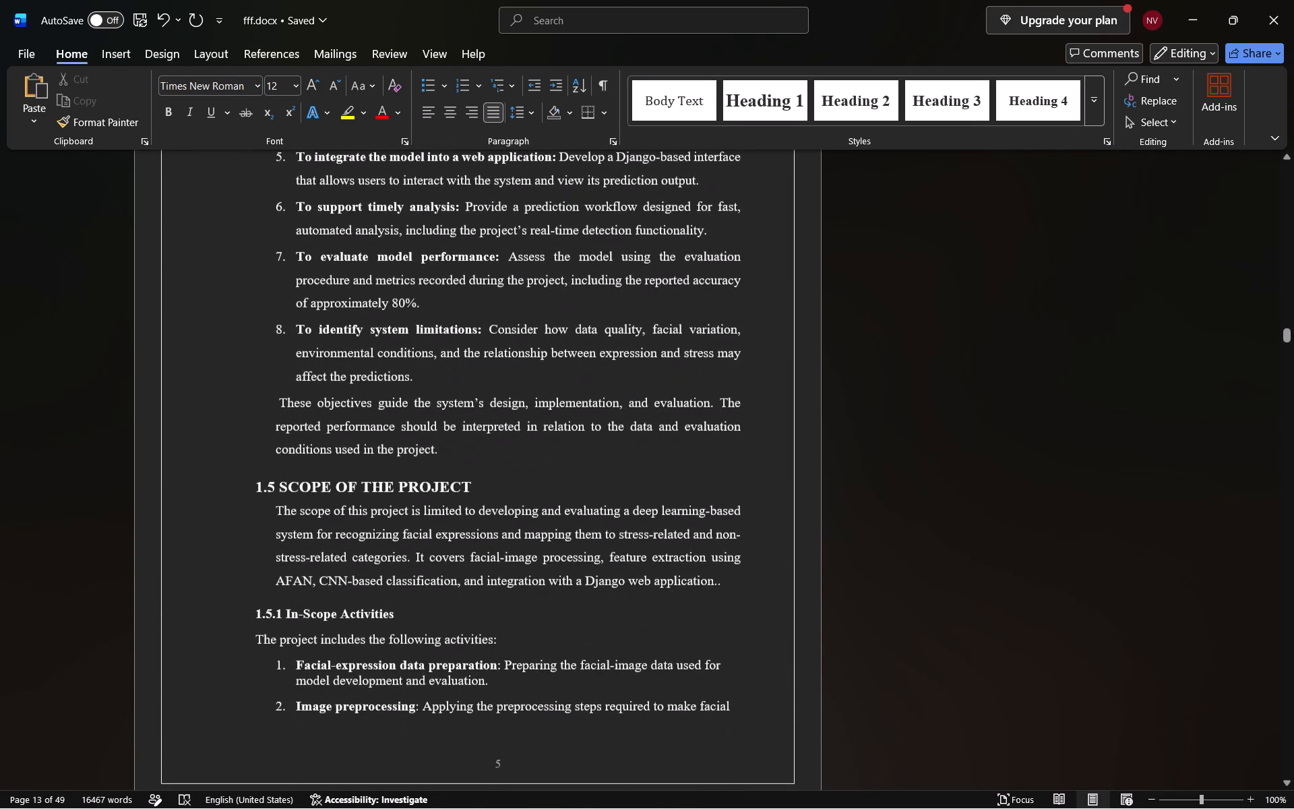
{"action": "scroll", "coordinate": [376, 457], "scroll_direction": "down", "scroll_amount": 9}
{"action": "scroll", "coordinate": [376, 457], "scroll_direction": "up", "scroll_amount": 4}
{"action": "scroll", "coordinate": [376, 457], "scroll_direction": "down", "scroll_amount": 3}
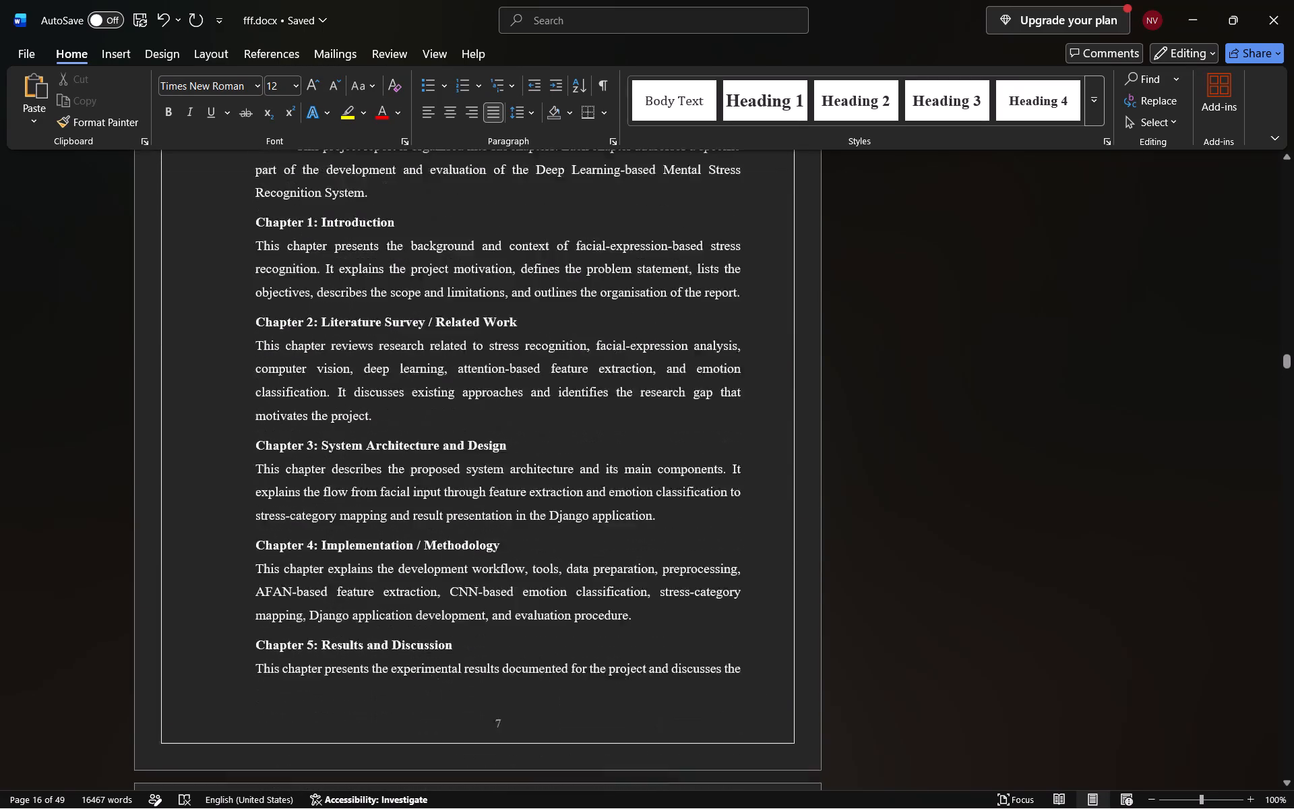
Examine the chapter summaries in section 1.6 REPORT ORGANIZATION, from Chapter 1 to Chapter 6.
{"action": "scroll", "coordinate": [376, 457], "scroll_direction": "down", "scroll_amount": 1}
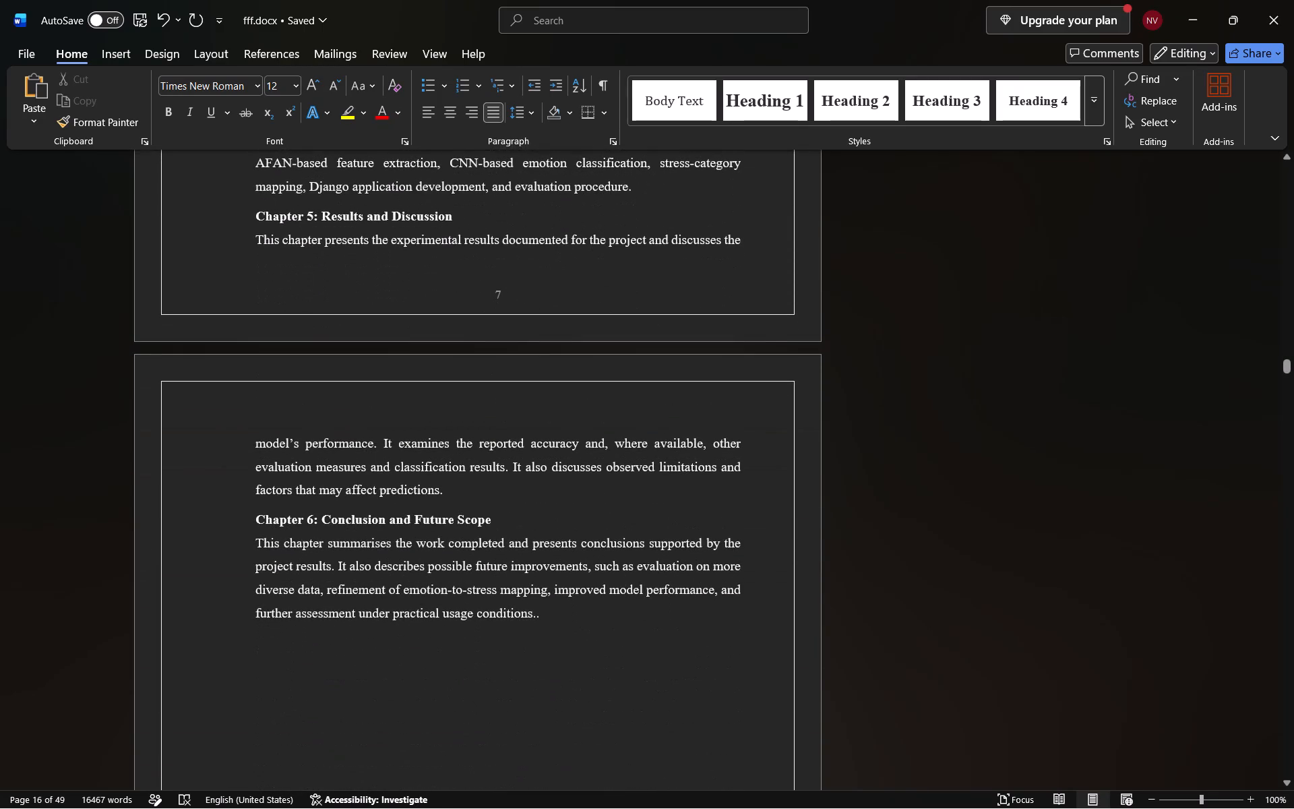
{"action": "scroll", "coordinate": [376, 457], "scroll_direction": "up", "scroll_amount": 2}
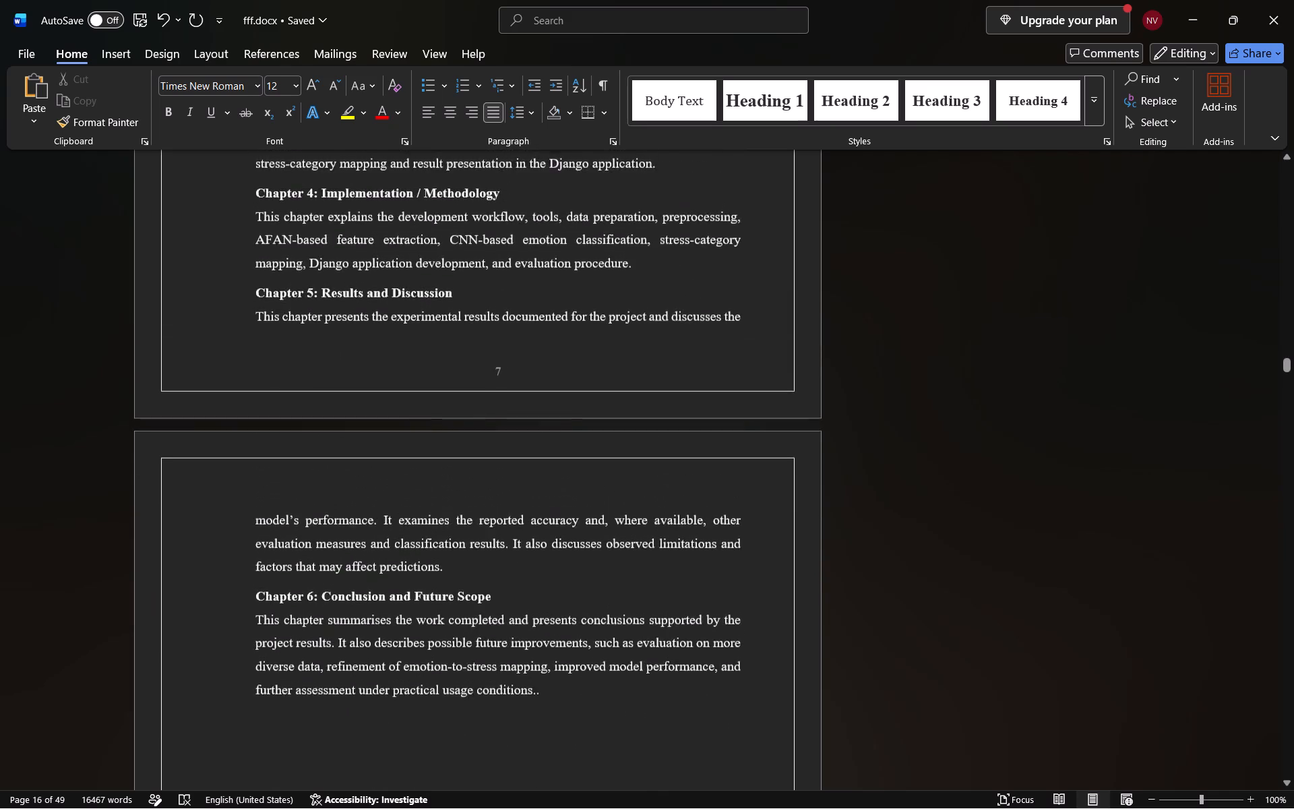
{"action": "scroll", "coordinate": [376, 457], "scroll_direction": "up", "scroll_amount": 1}
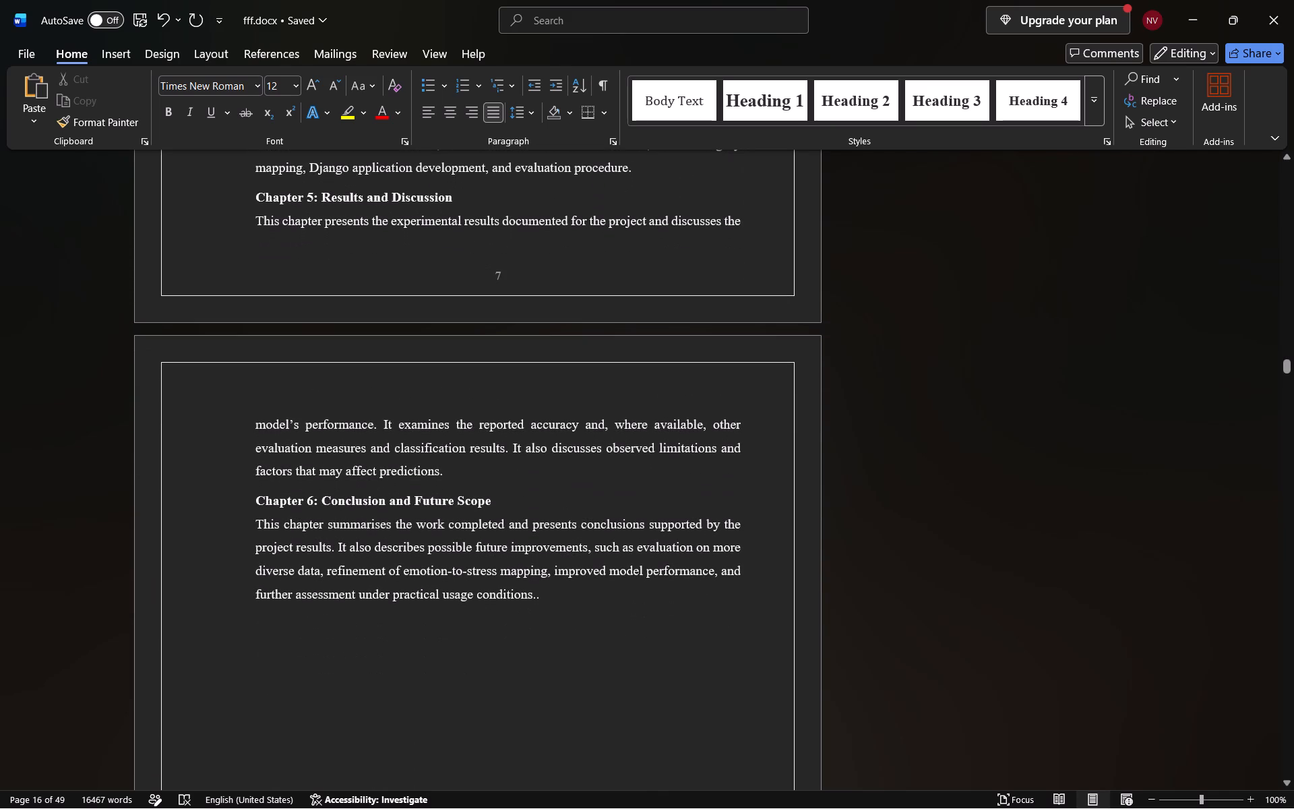
{"action": "scroll", "coordinate": [376, 457], "scroll_direction": "up", "scroll_amount": 1}
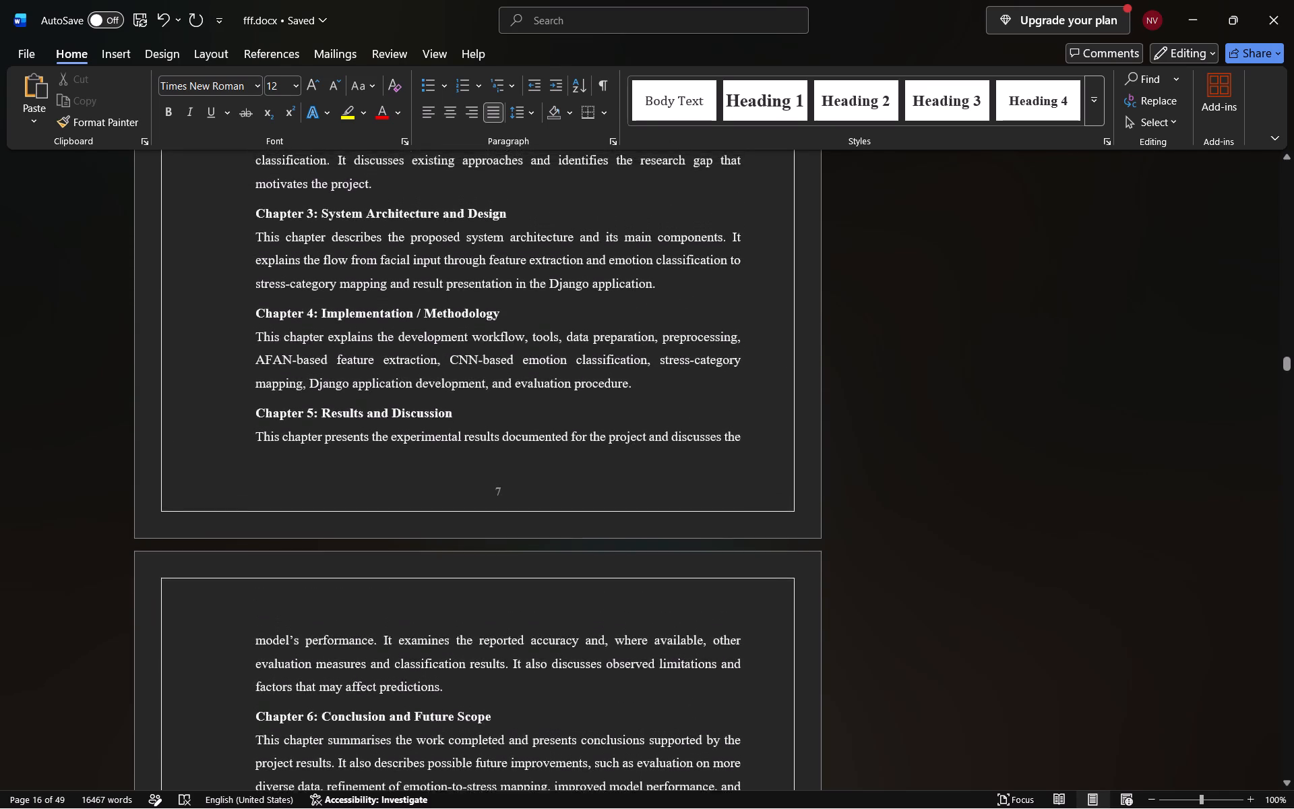
{"action": "scroll", "coordinate": [376, 457], "scroll_direction": "up", "scroll_amount": 3}
{"action": "scroll", "coordinate": [376, 457], "scroll_direction": "right", "scroll_amount": 1}
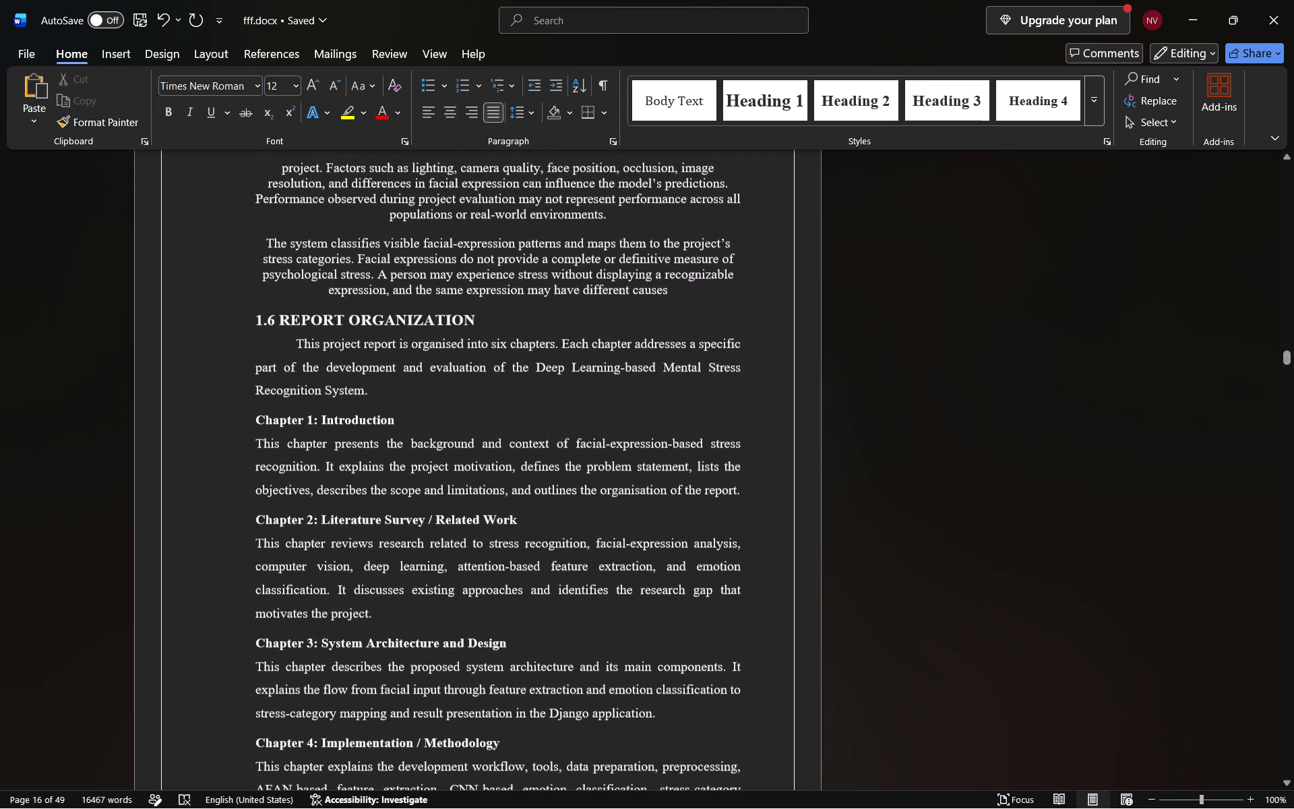
{"action": "scroll", "coordinate": [376, 457], "scroll_direction": "right", "scroll_amount": 1}
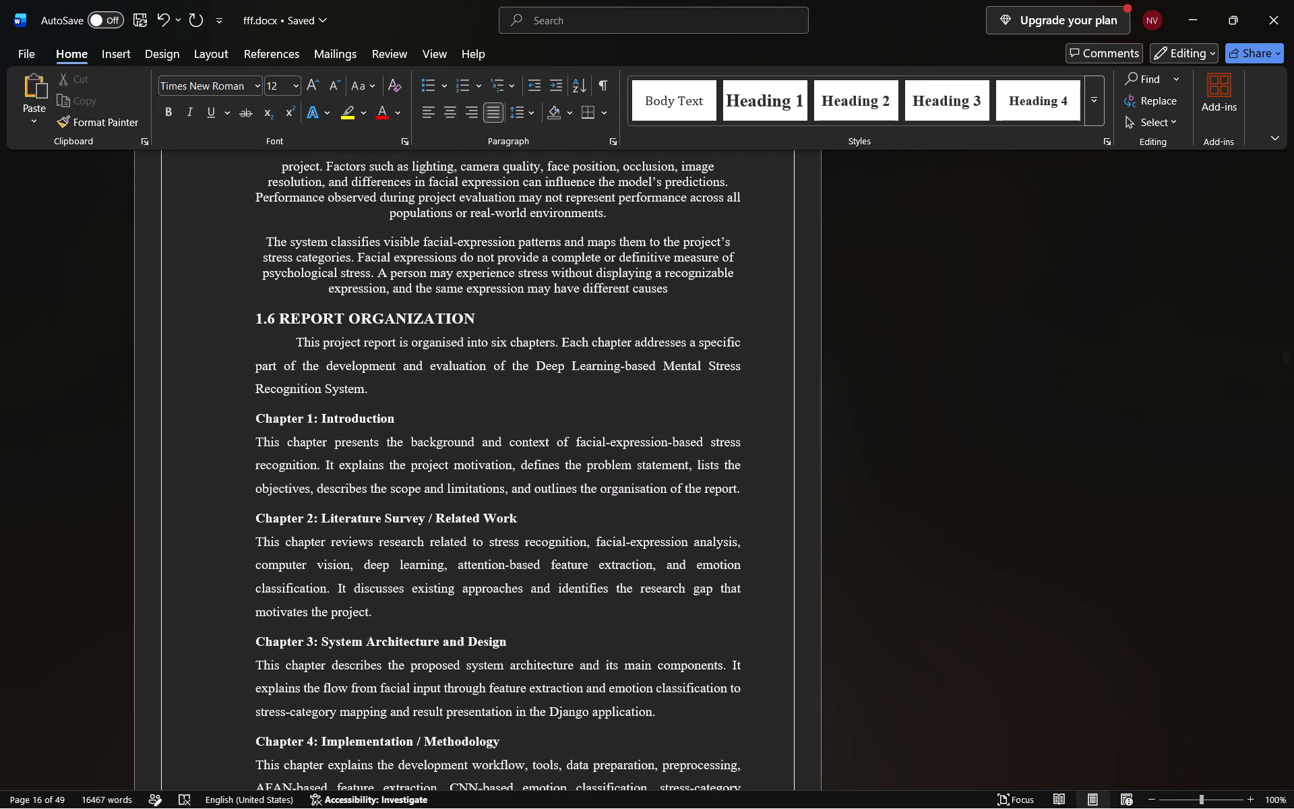
{"action": "scroll", "coordinate": [376, 457], "scroll_direction": "right", "scroll_amount": 1}
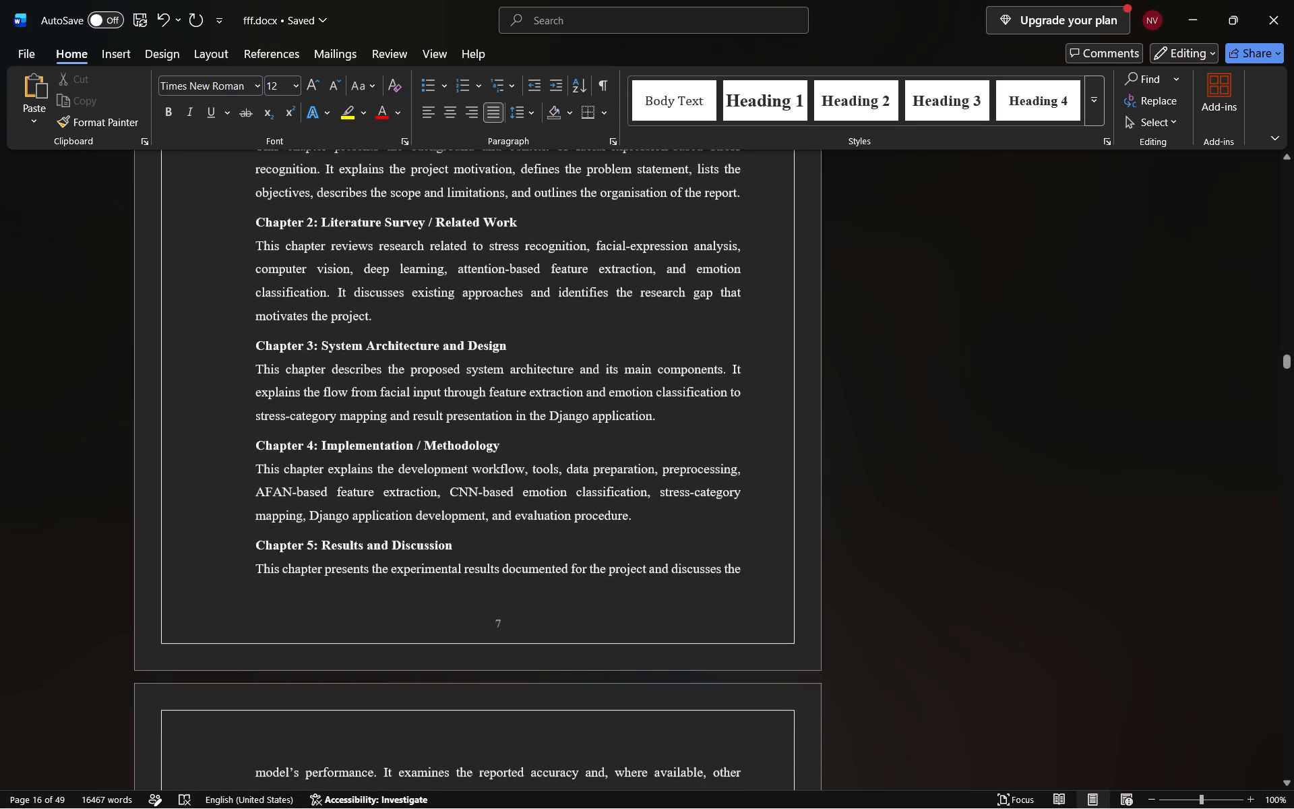
{"action": "scroll", "coordinate": [376, 457], "scroll_direction": "down", "scroll_amount": 4}
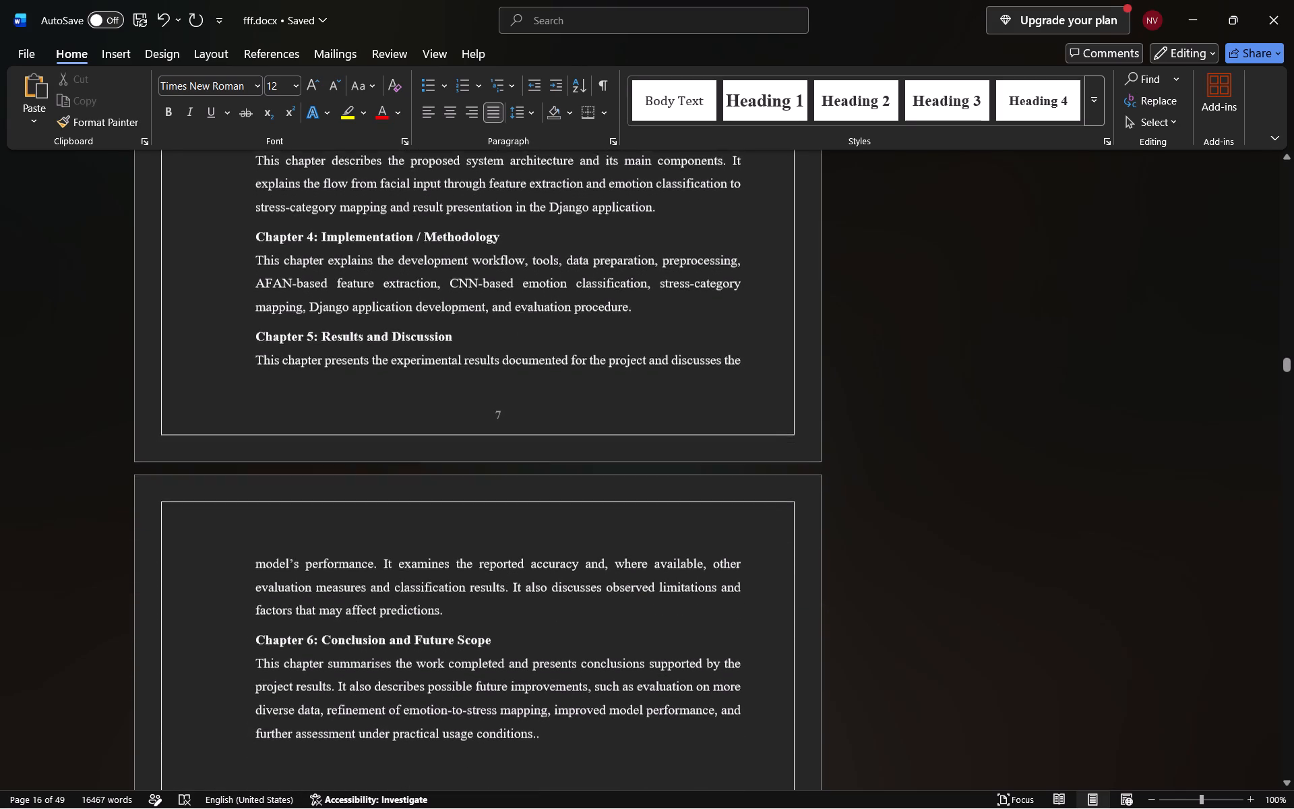
Left-align the 2.1 CRITICAL ANALYSIS OF EXISTING PAPERS heading under the Chapter 2 title.
{"action": "scroll", "coordinate": [376, 457], "scroll_direction": "down", "scroll_amount": 7}
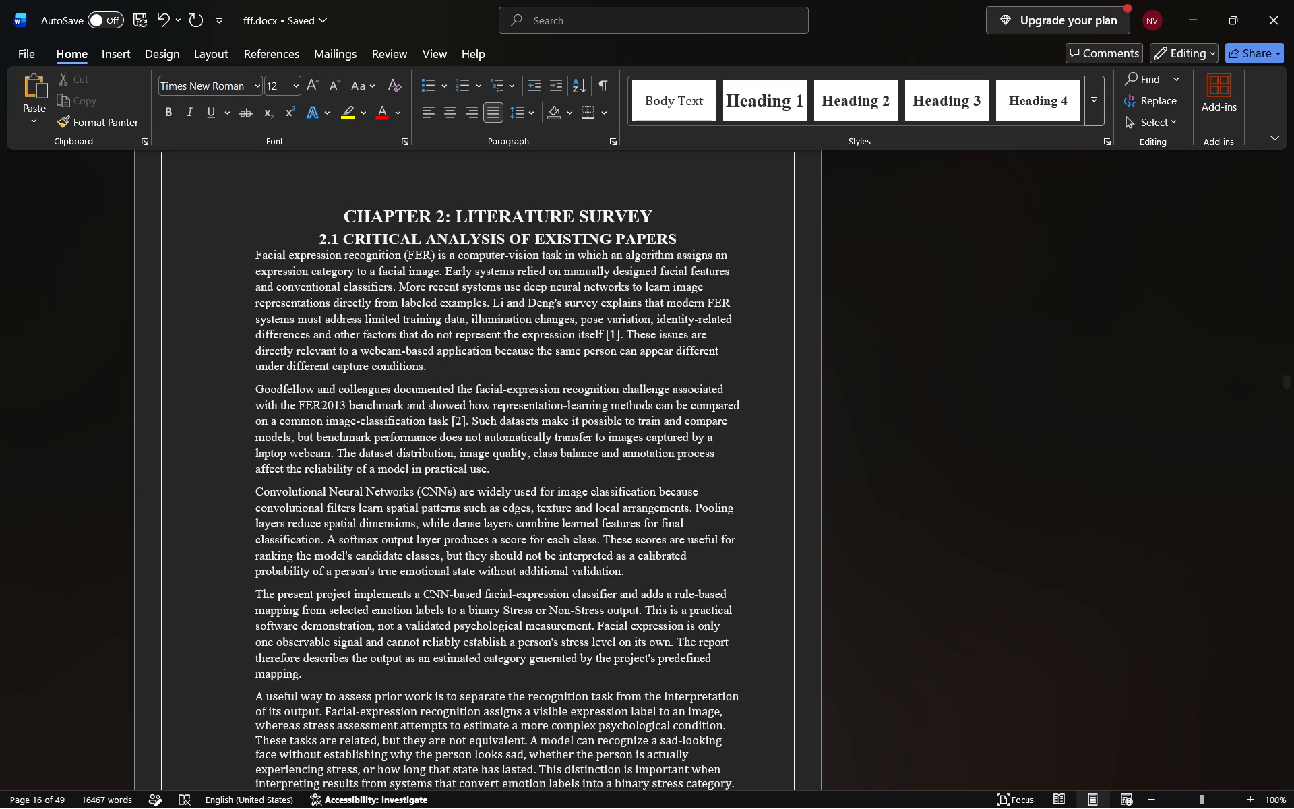
{"action": "scroll", "coordinate": [376, 457], "scroll_direction": "down", "scroll_amount": 4}
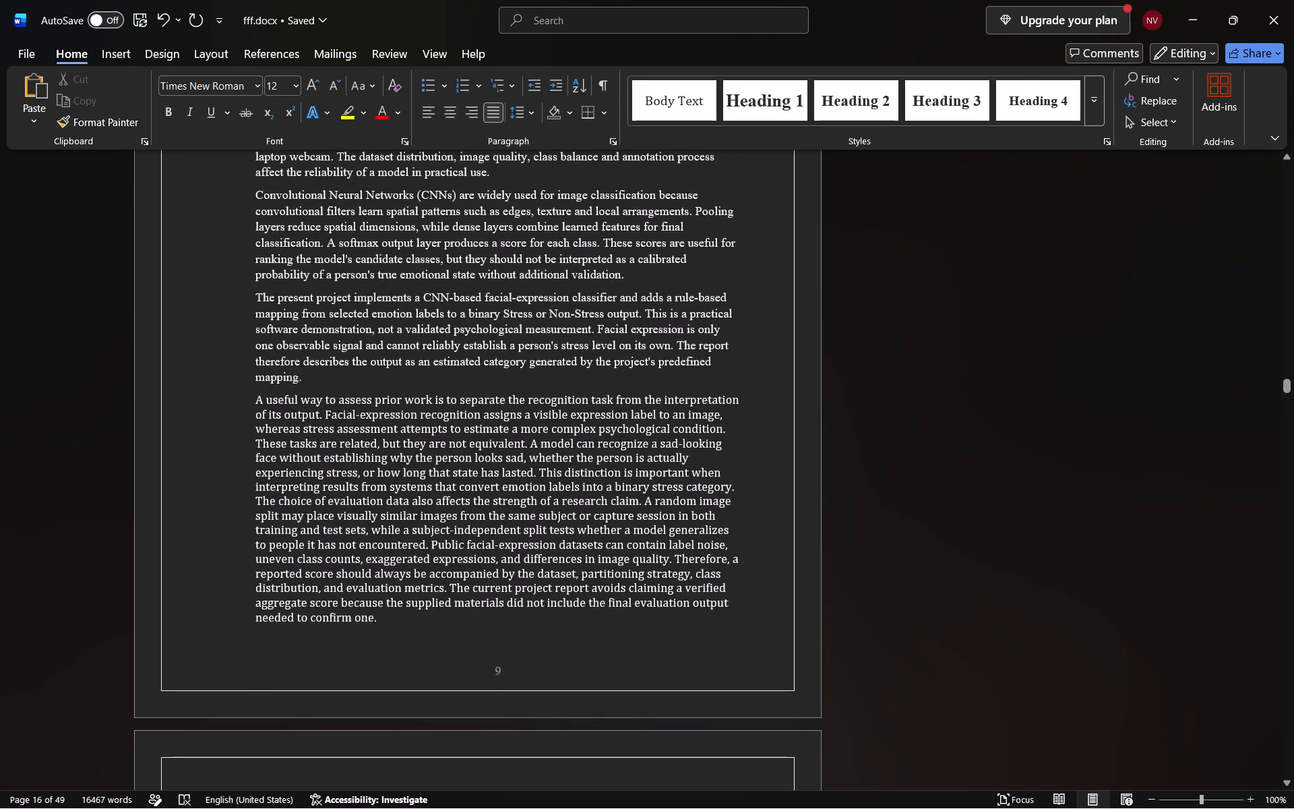
{"action": "scroll", "coordinate": [376, 457], "scroll_direction": "down", "scroll_amount": 4}
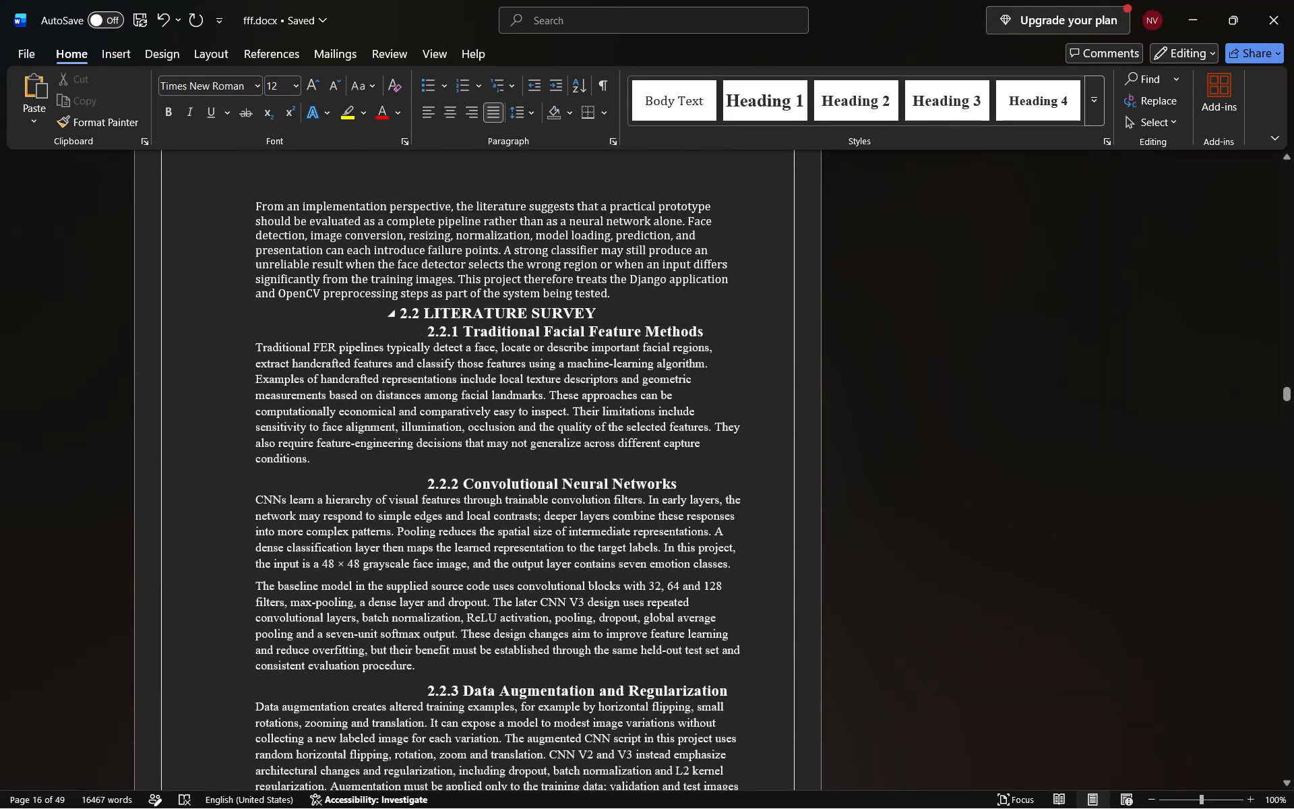
{"action": "scroll", "coordinate": [396, 314], "scroll_direction": "up", "scroll_amount": 6}
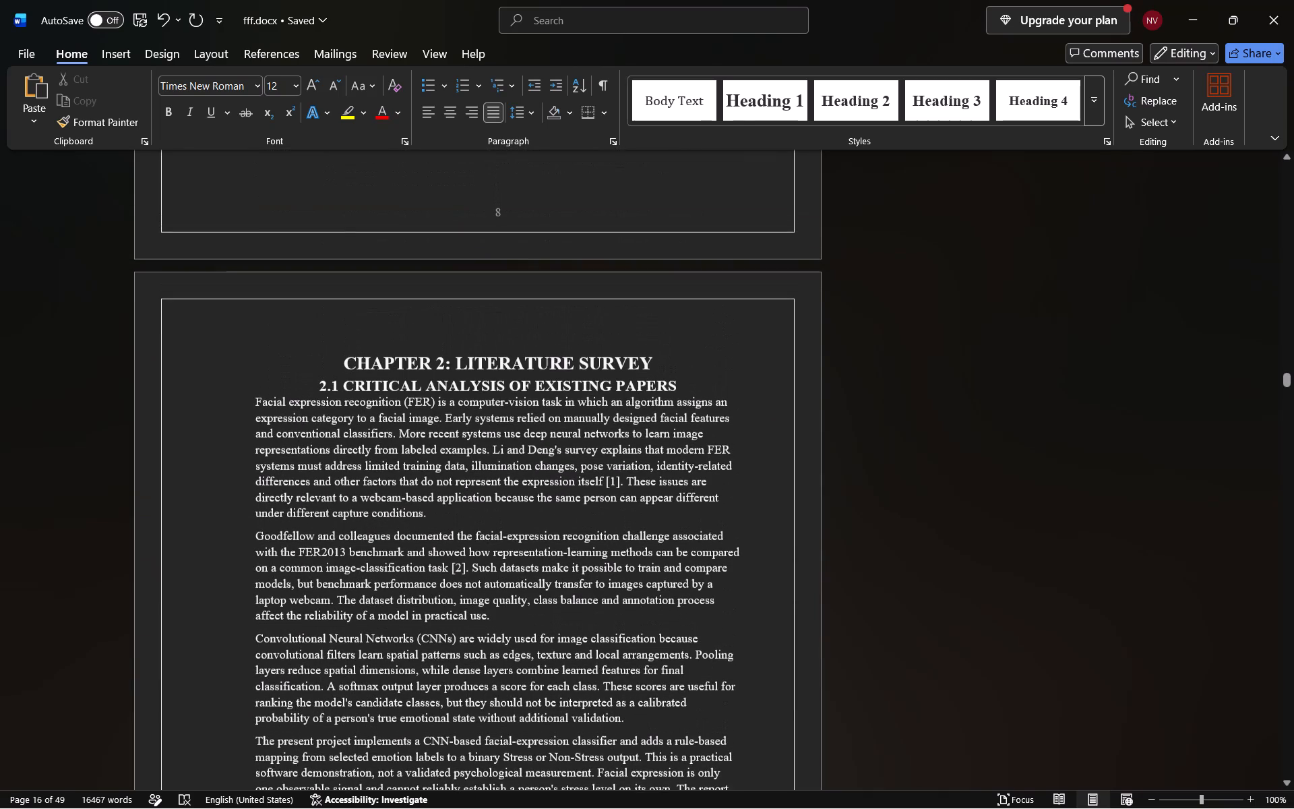
{"action": "scroll", "coordinate": [396, 314], "scroll_direction": "down", "scroll_amount": 1}
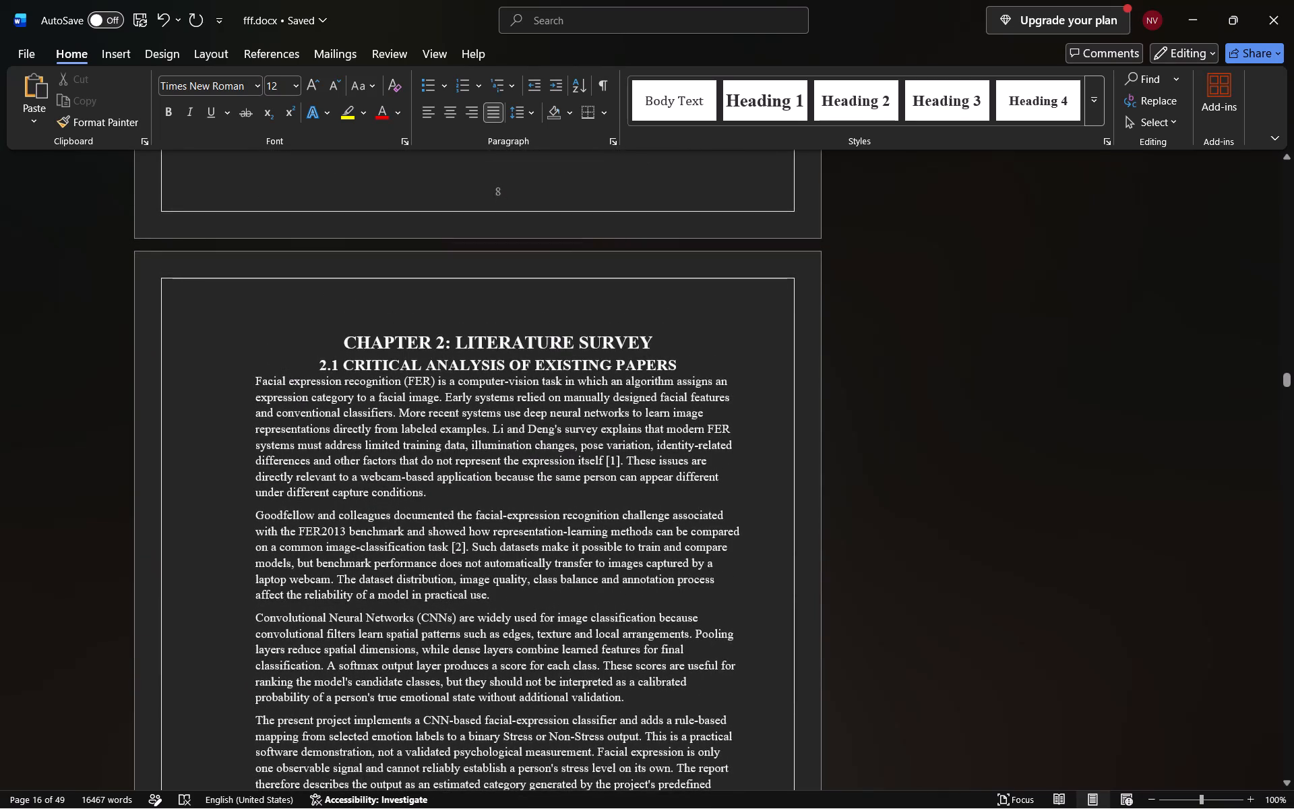
{"action": "scroll", "coordinate": [396, 314], "scroll_direction": "down", "scroll_amount": 1}
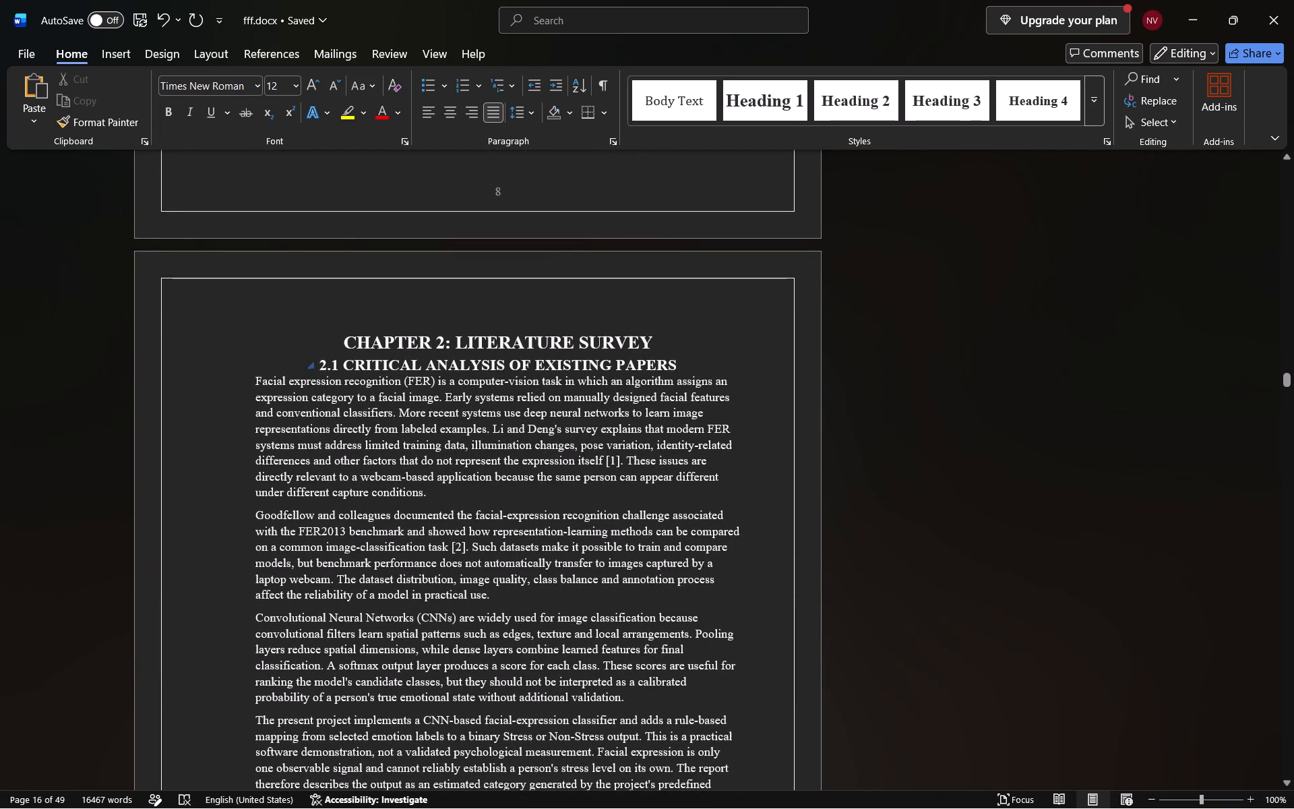
{"action": "left_click", "coordinate": [302, 363]}
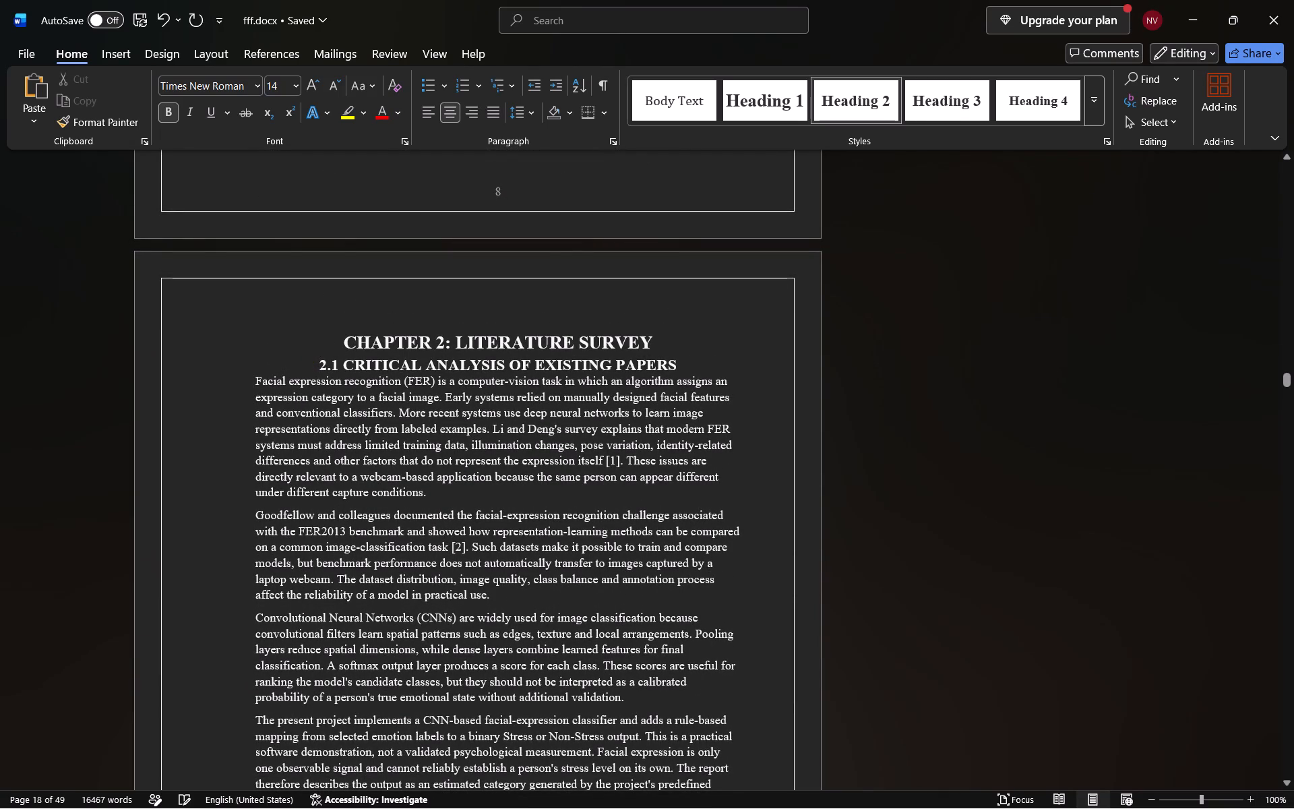
{"action": "key", "text": "BackSpace"}
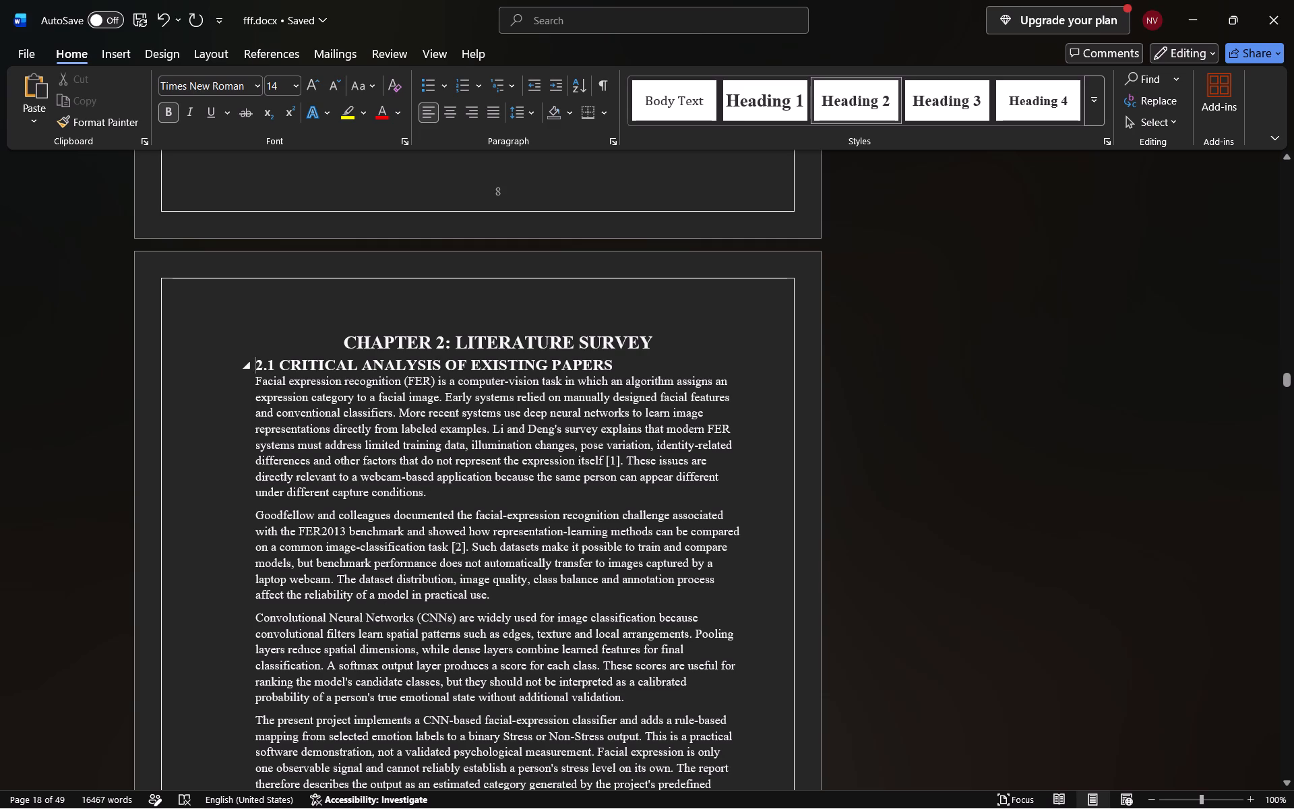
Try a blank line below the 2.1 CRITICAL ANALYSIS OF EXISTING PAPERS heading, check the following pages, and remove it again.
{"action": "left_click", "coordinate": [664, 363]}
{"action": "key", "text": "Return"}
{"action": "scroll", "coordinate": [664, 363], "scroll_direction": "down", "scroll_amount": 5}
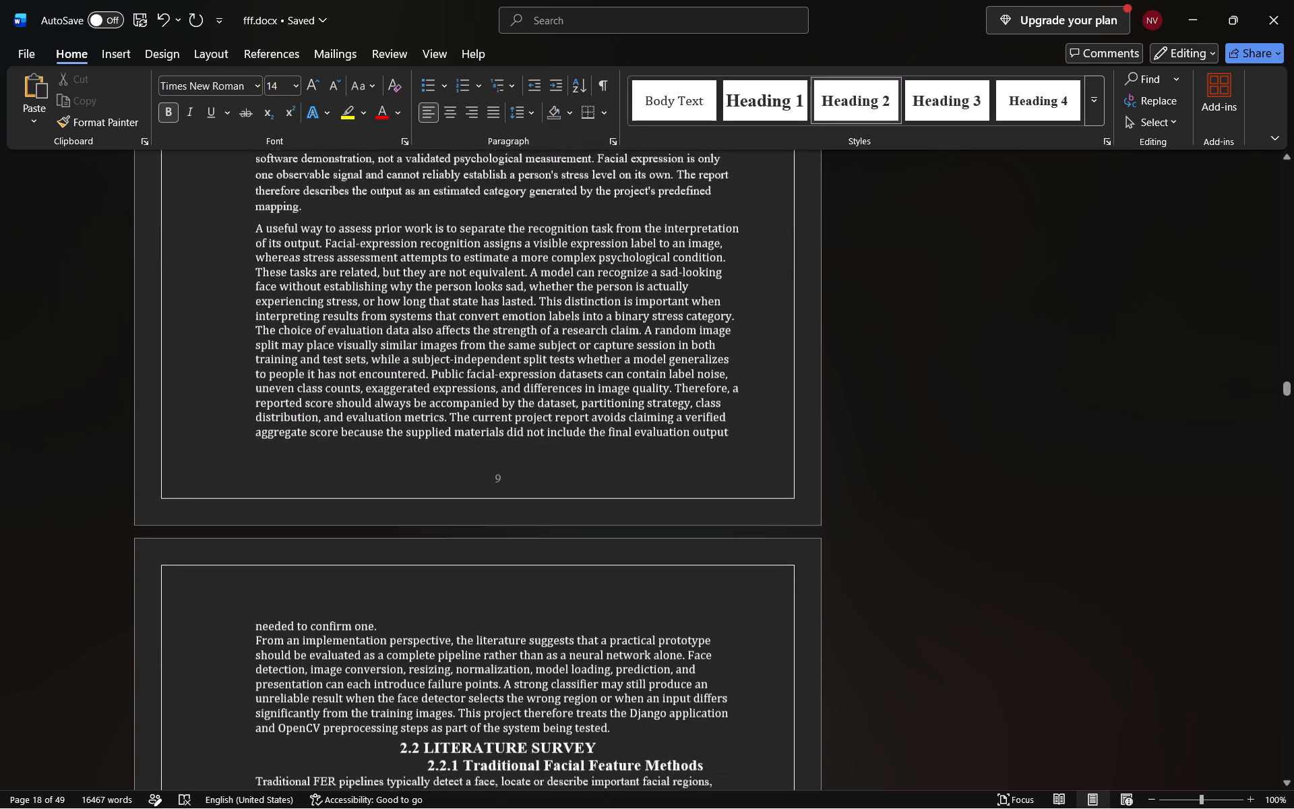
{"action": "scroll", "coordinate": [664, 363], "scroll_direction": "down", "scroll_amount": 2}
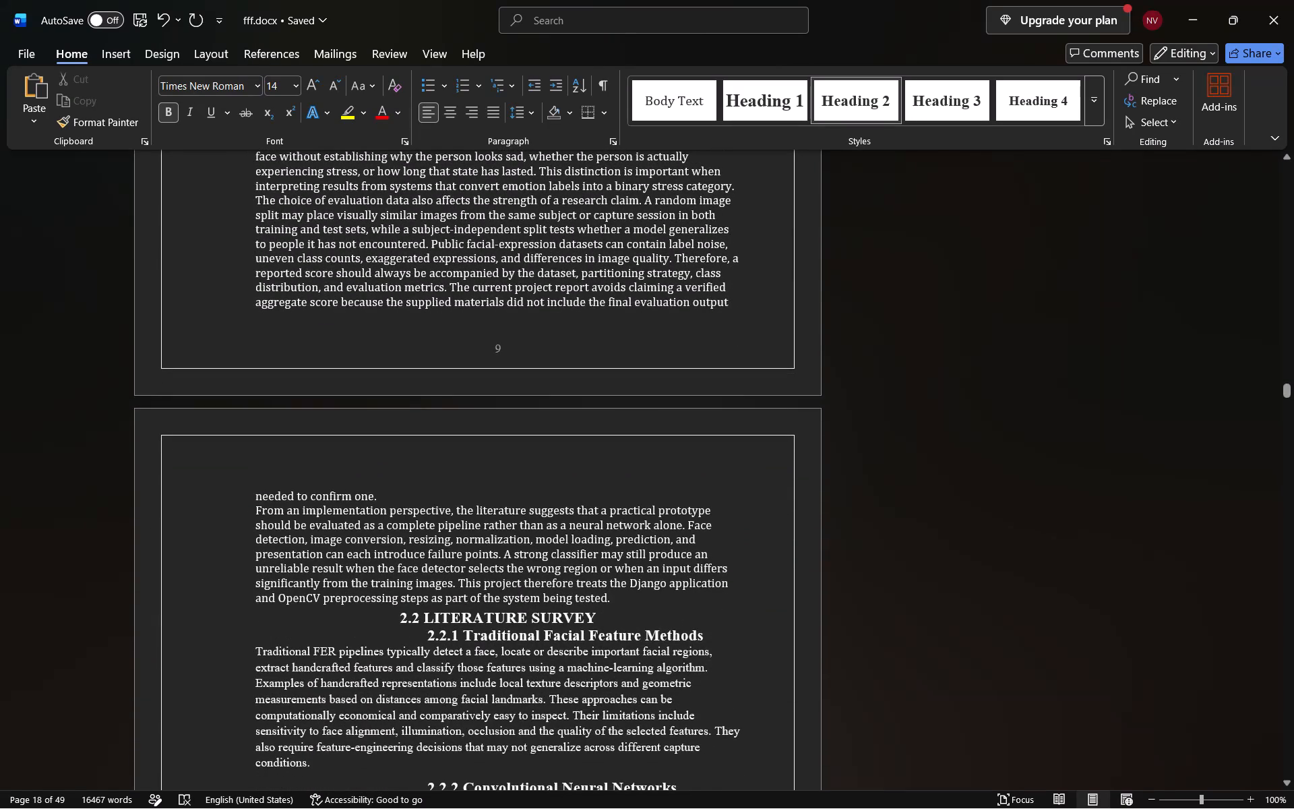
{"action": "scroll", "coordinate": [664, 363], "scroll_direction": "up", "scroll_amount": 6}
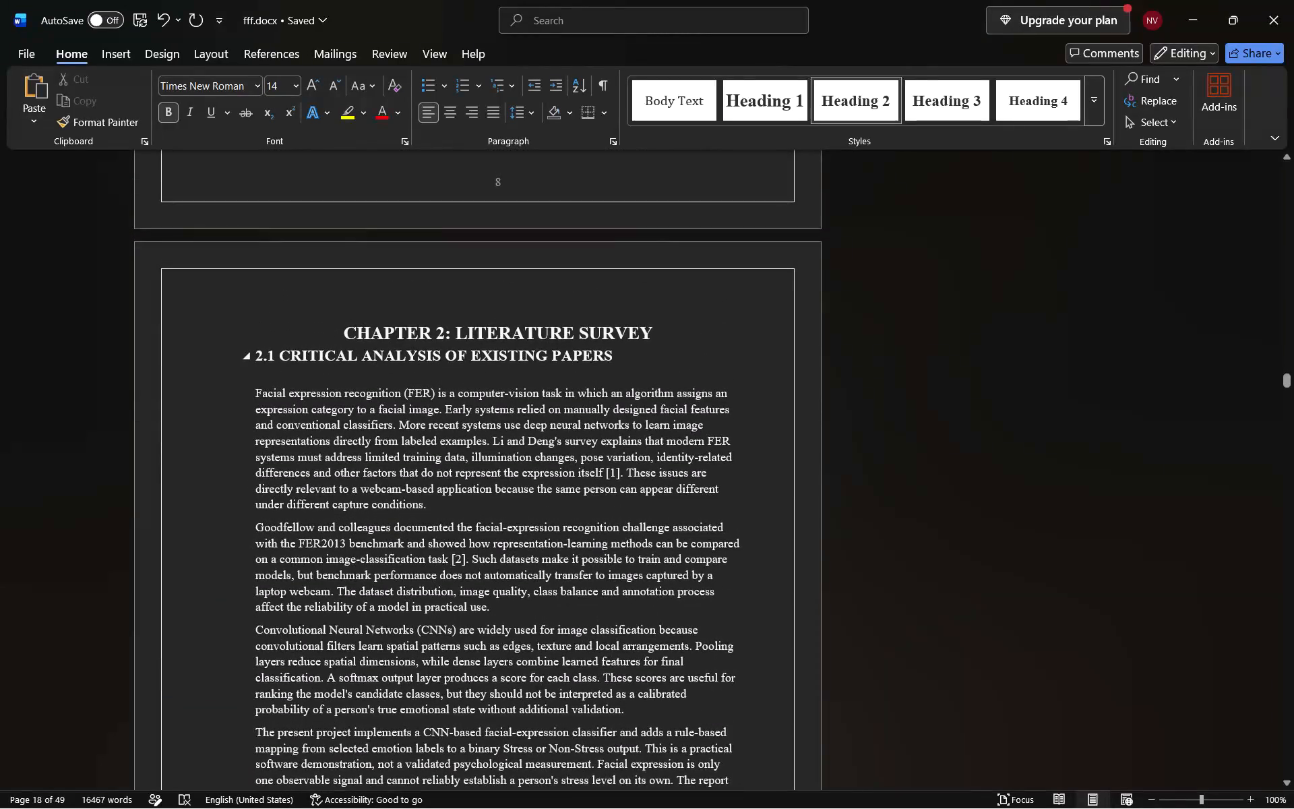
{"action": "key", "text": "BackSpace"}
Left-align the 2.2 LITERATURE SURVEY heading by removing its centred alignment.
{"action": "scroll", "coordinate": [664, 363], "scroll_direction": "down", "scroll_amount": 5}
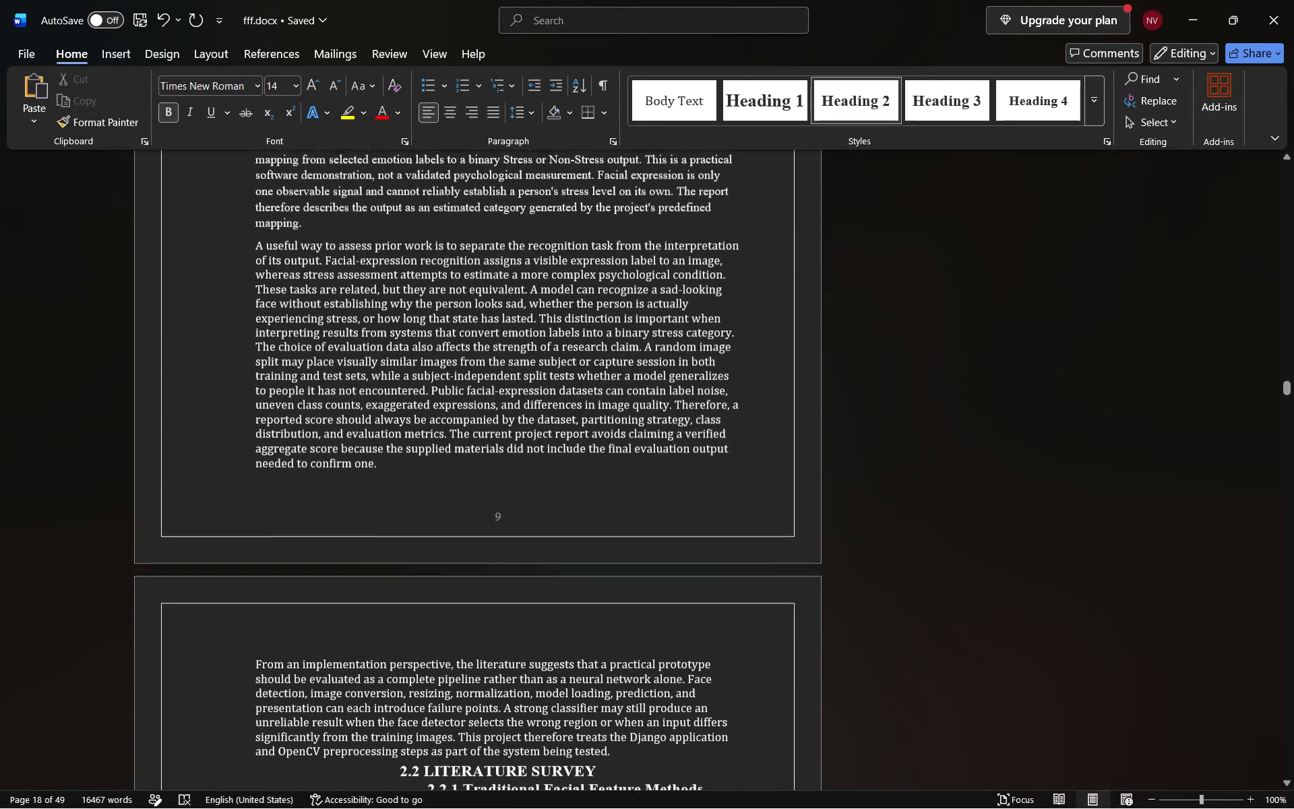
{"action": "scroll", "coordinate": [664, 363], "scroll_direction": "down", "scroll_amount": 2}
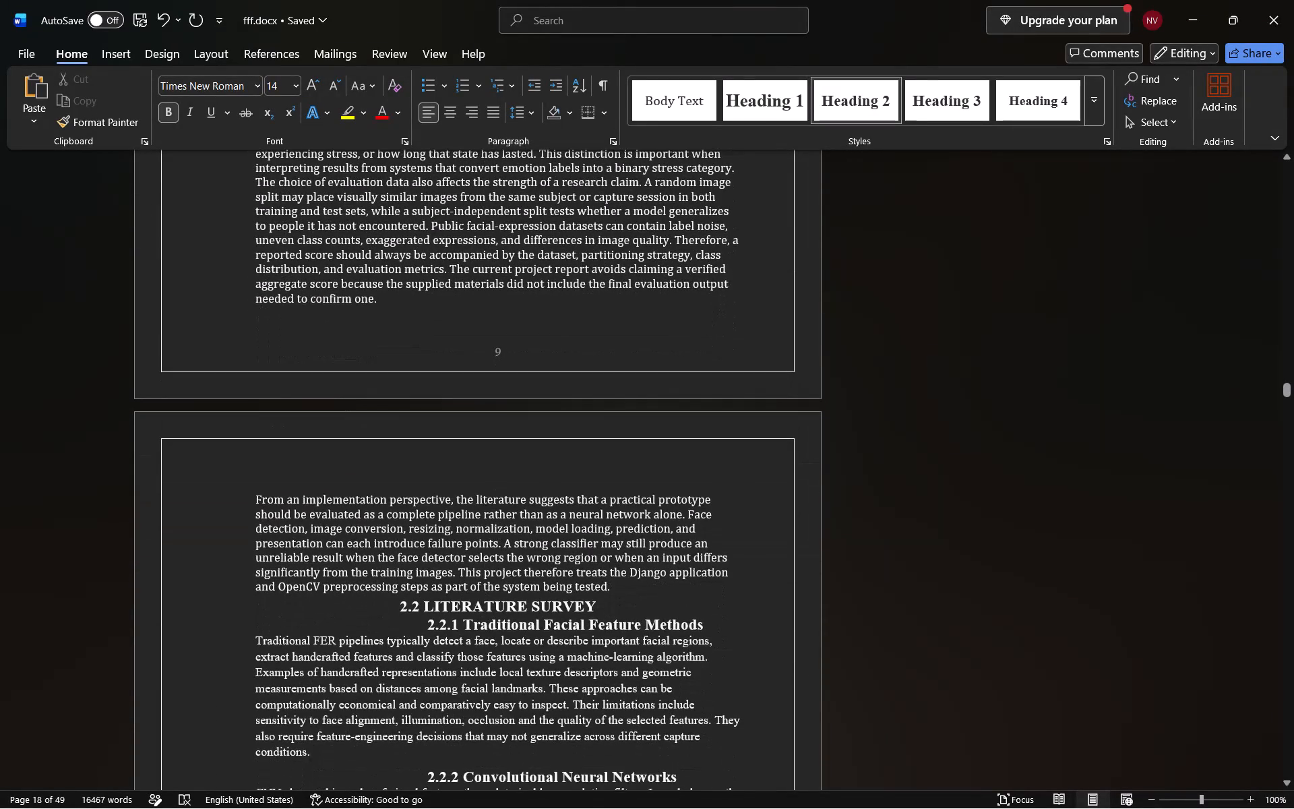
{"action": "scroll", "coordinate": [664, 363], "scroll_direction": "down", "scroll_amount": 1}
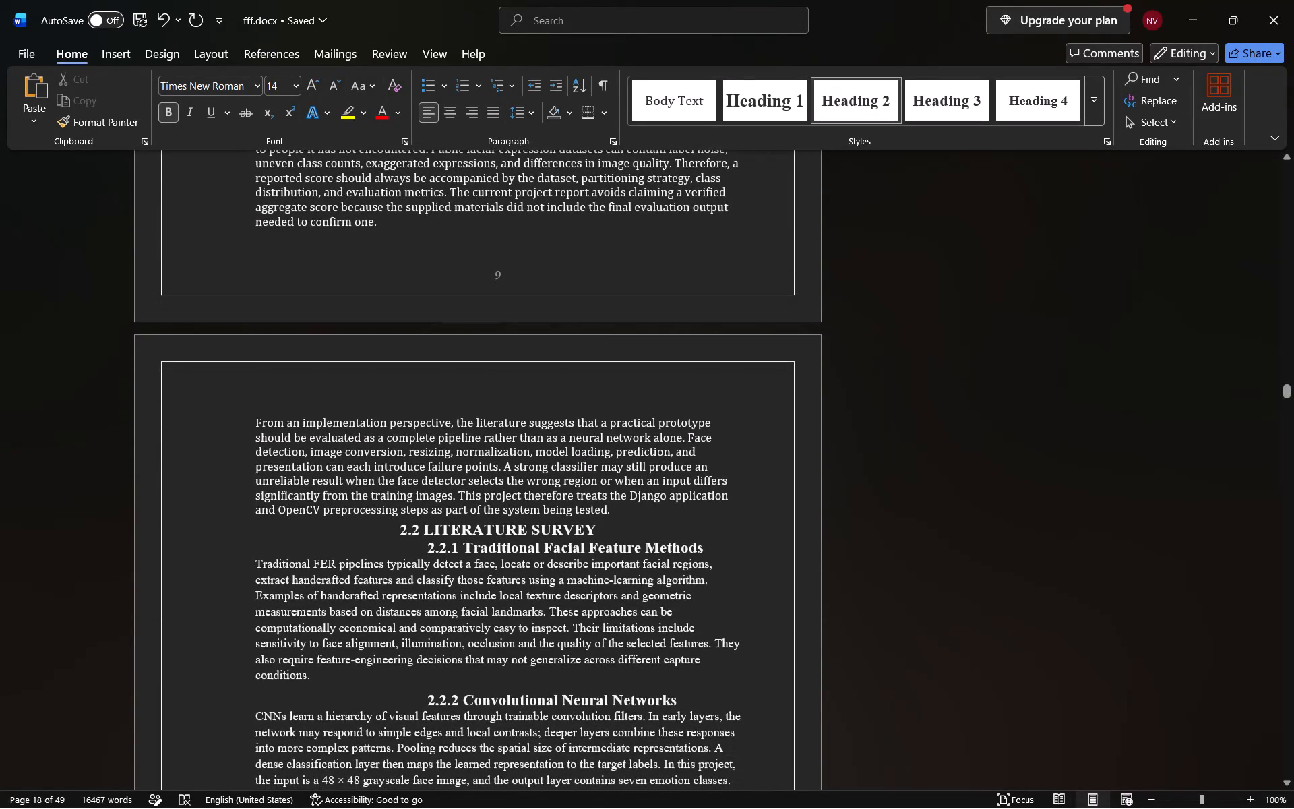
{"action": "scroll", "coordinate": [664, 363], "scroll_direction": "down", "scroll_amount": 1}
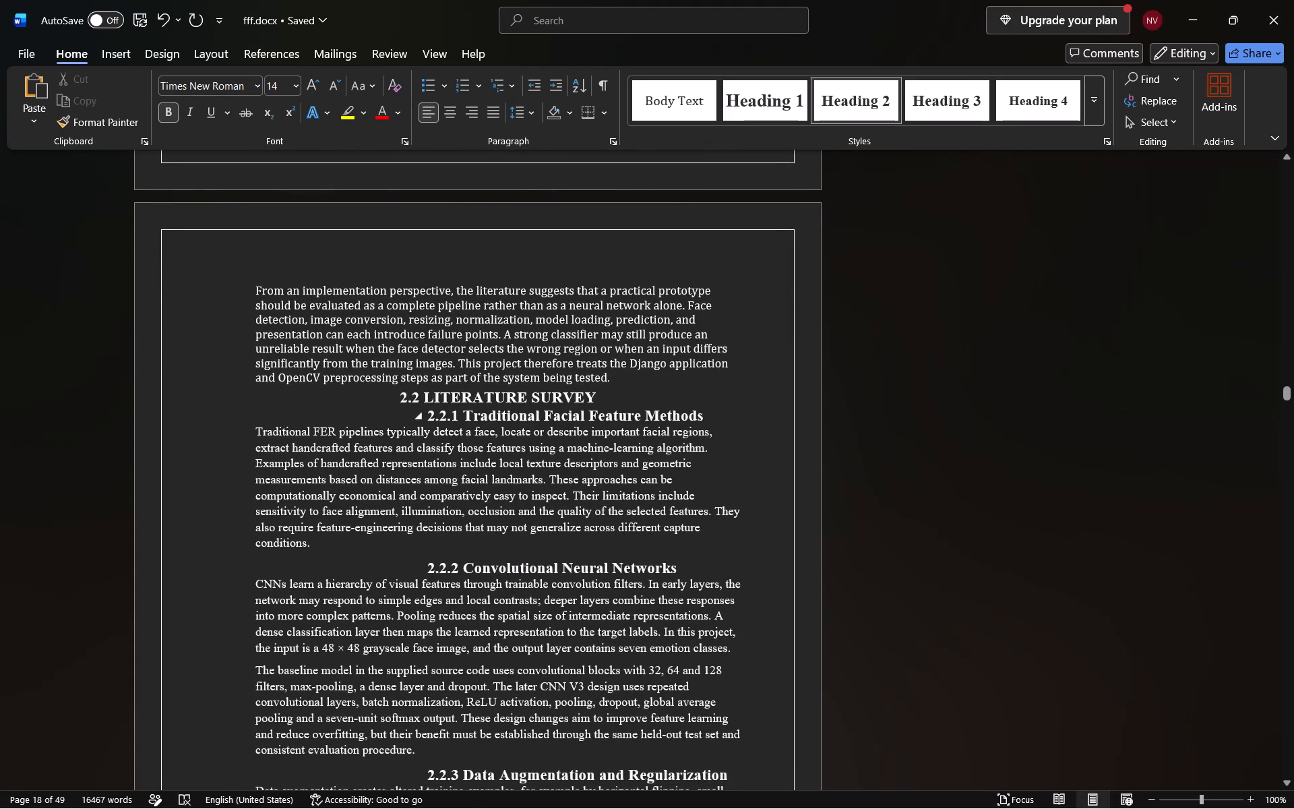
{"action": "left_click", "coordinate": [386, 399]}
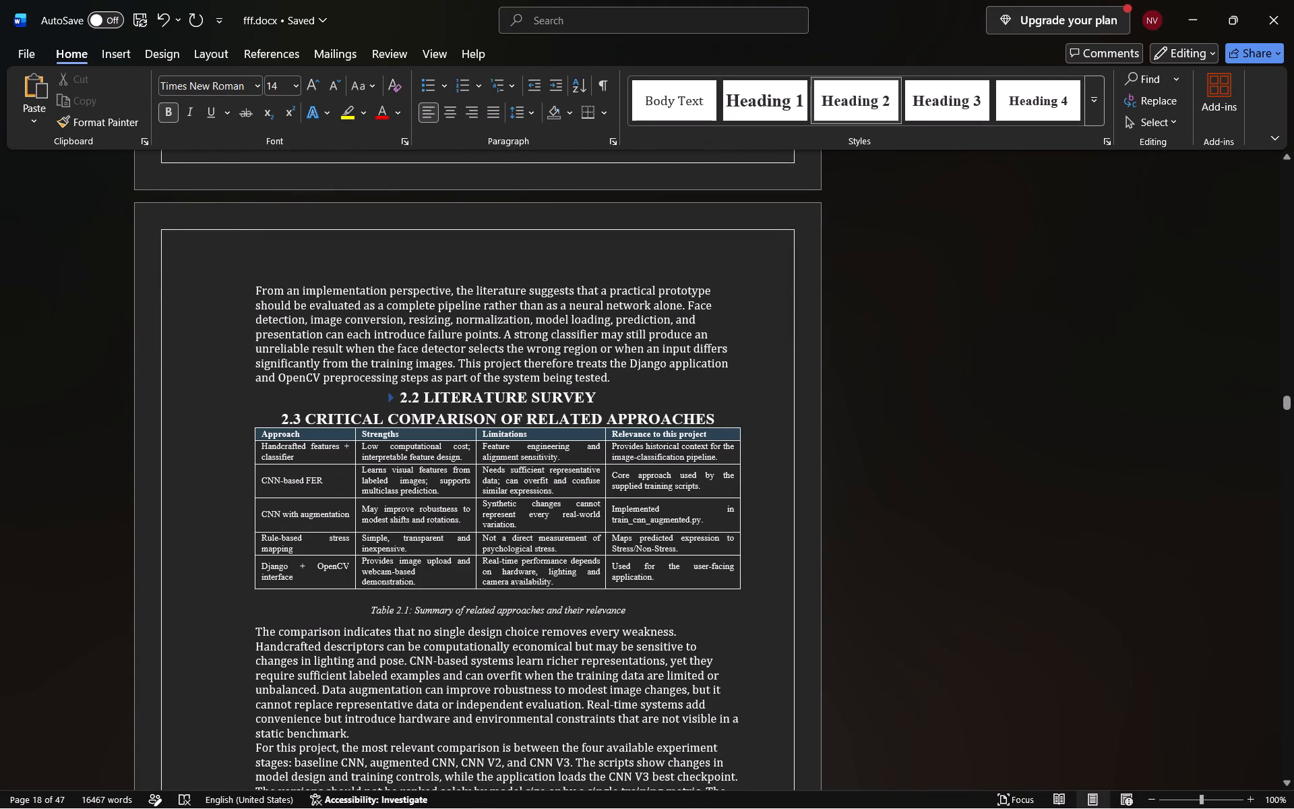
{"action": "key", "text": "ctrl+z"}
{"action": "scroll", "coordinate": [353, 399], "scroll_direction": "down", "scroll_amount": 1}
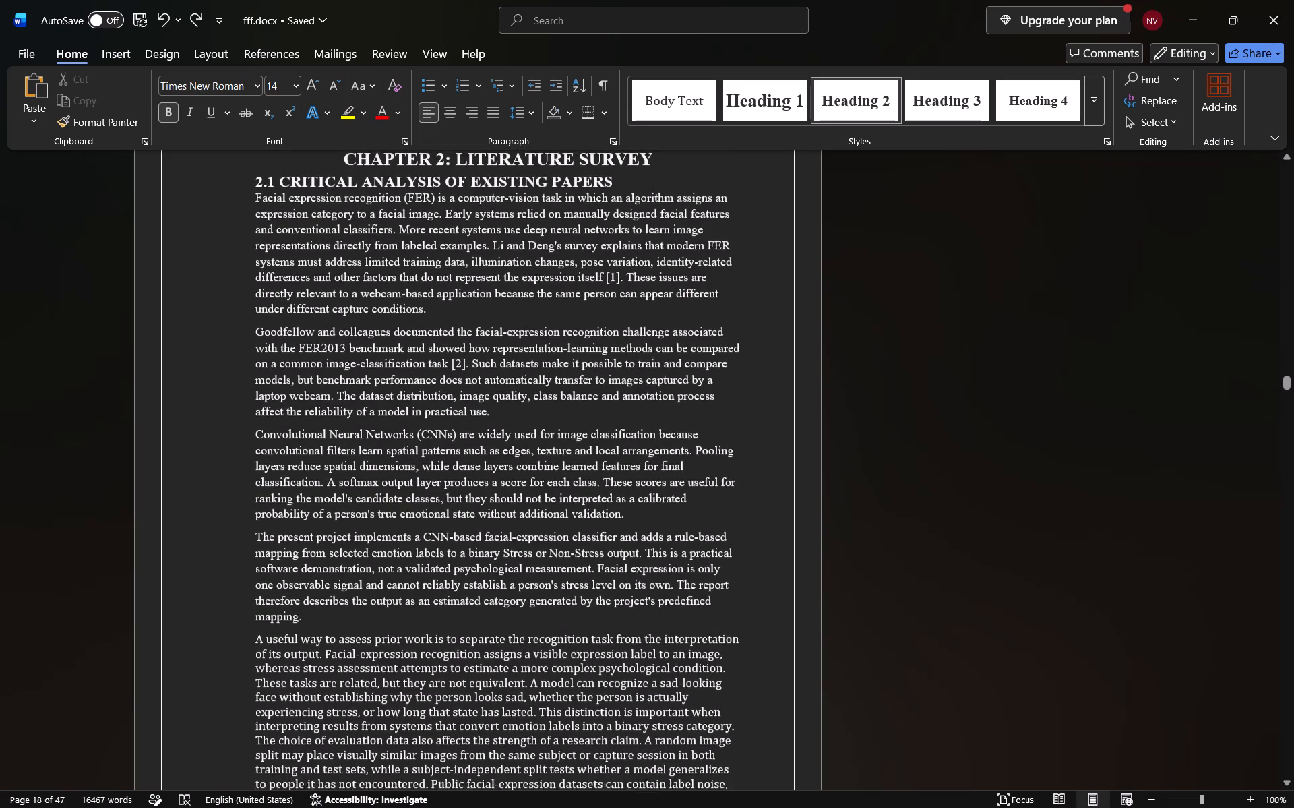
{"action": "scroll", "coordinate": [353, 399], "scroll_direction": "down", "scroll_amount": 3}
{"action": "scroll", "coordinate": [353, 425], "scroll_direction": "up", "scroll_amount": 2}
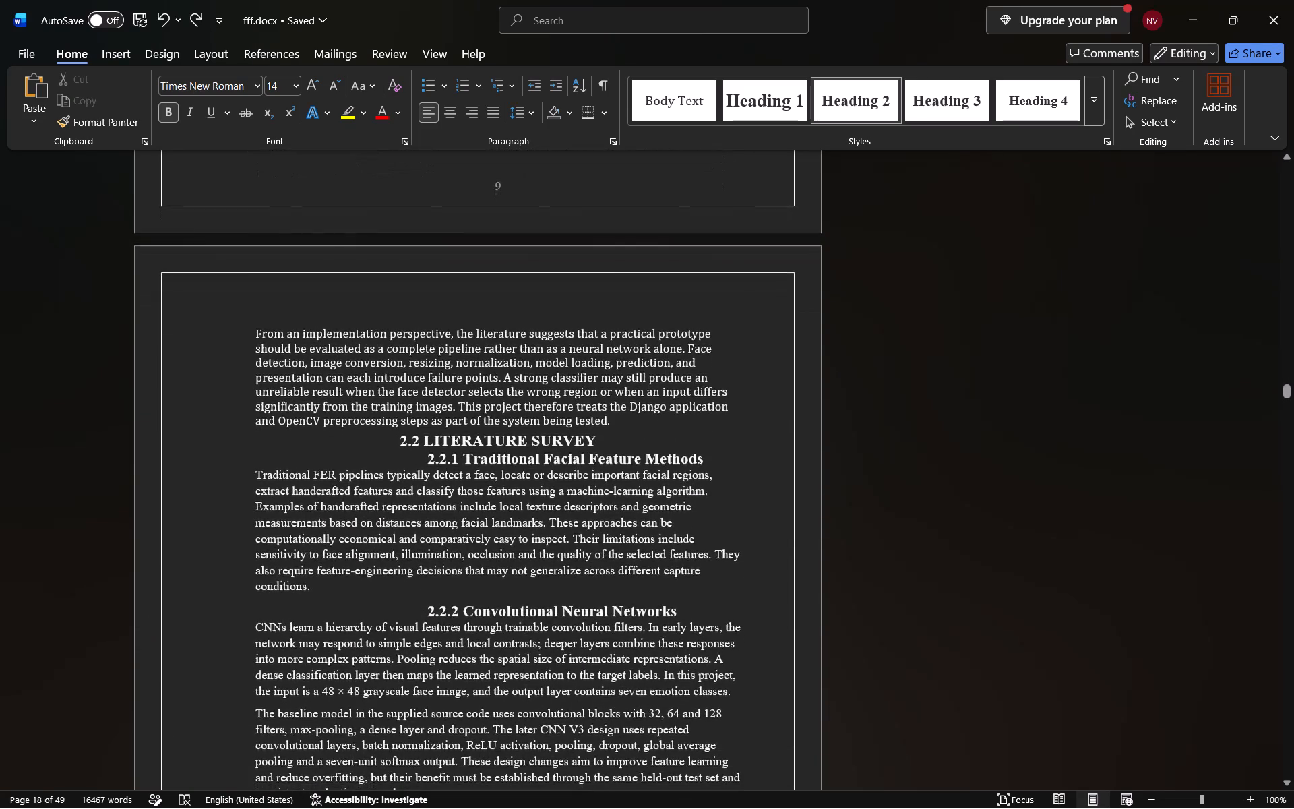
{"action": "scroll", "coordinate": [353, 425], "scroll_direction": "up", "scroll_amount": 4}
{"action": "scroll", "coordinate": [353, 425], "scroll_direction": "down", "scroll_amount": 2}
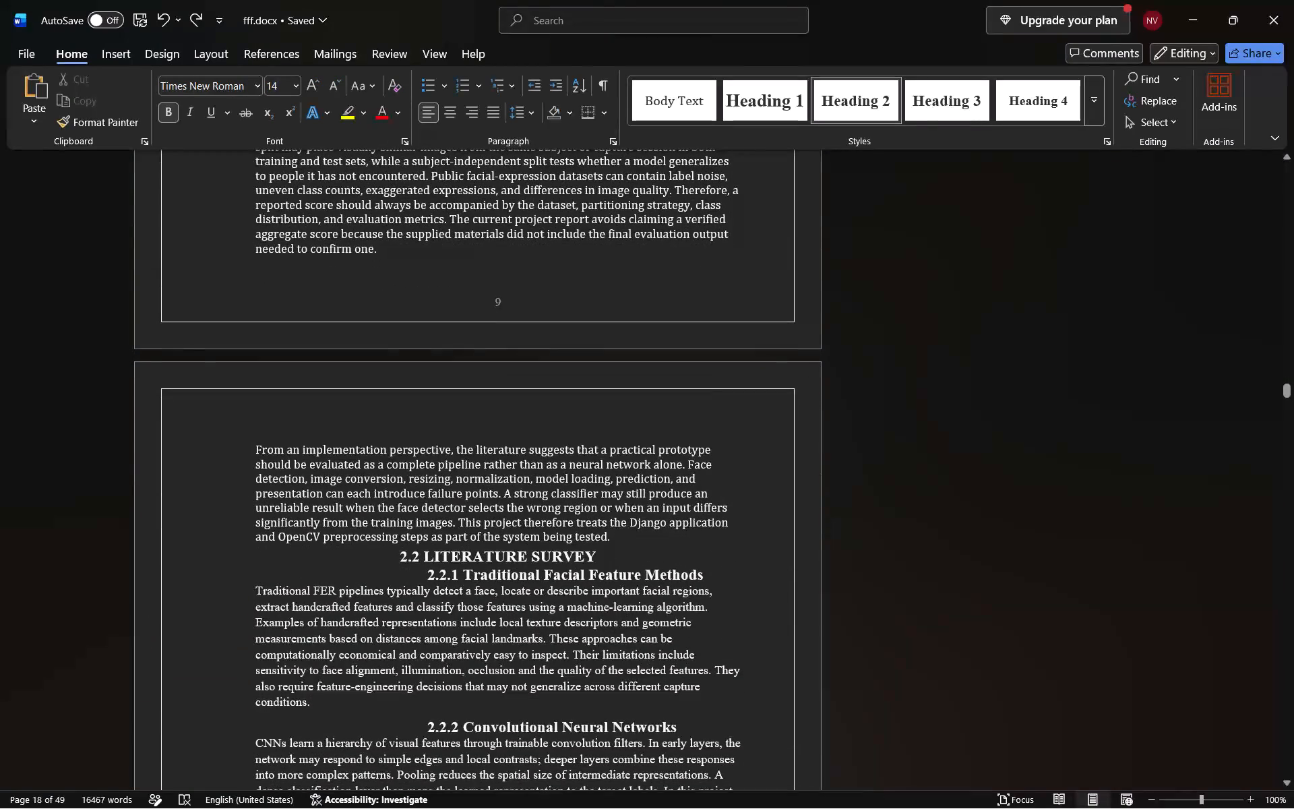
{"action": "left_click", "coordinate": [368, 563]}
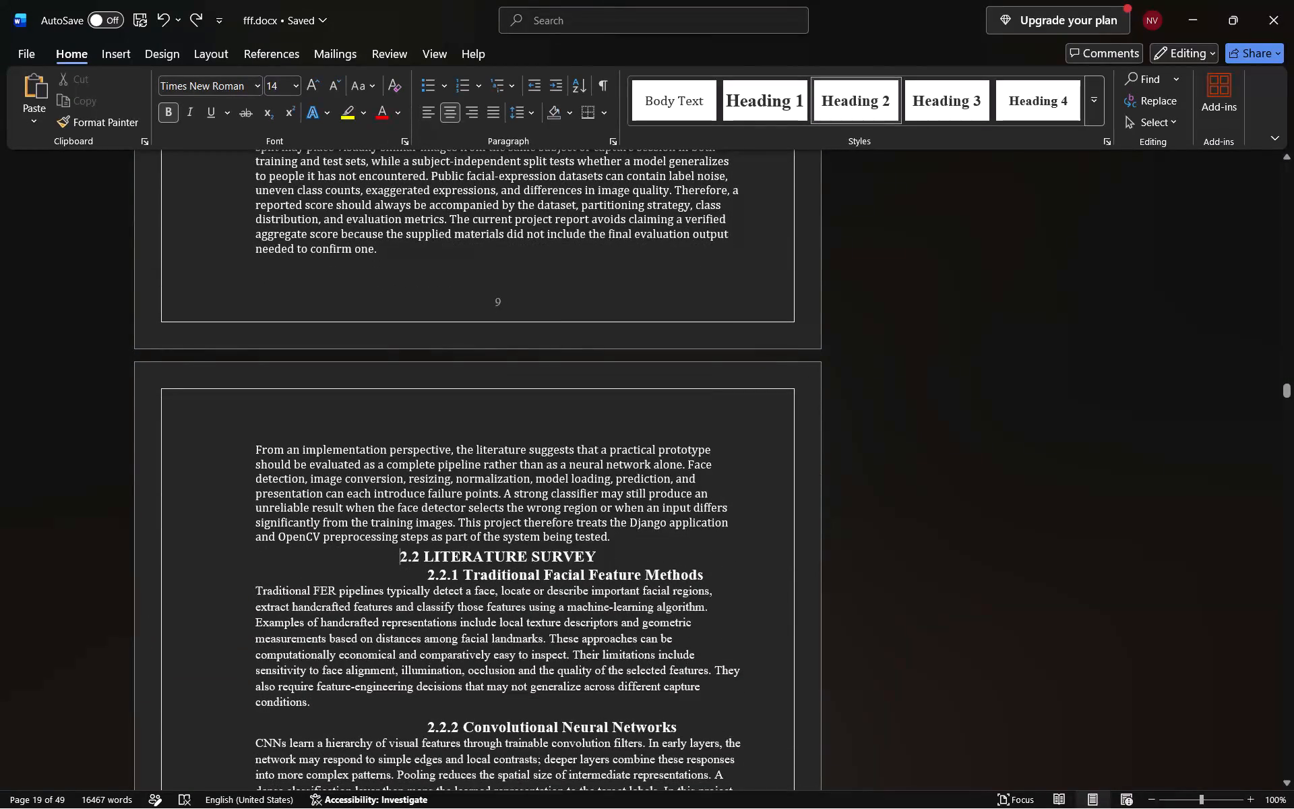
{"action": "key", "text": "BackSpace"}
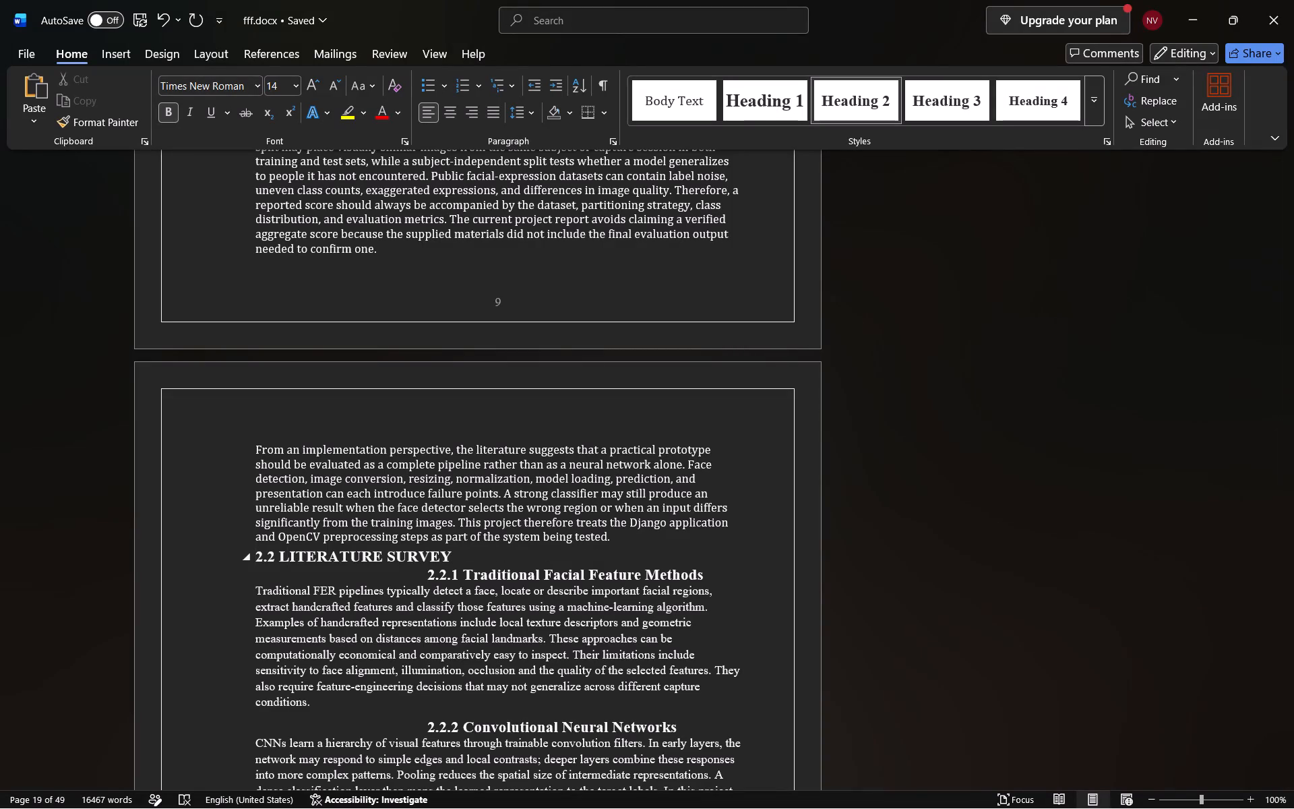
Remove the indent of the 2.2.1 Traditional Facial Feature Methods heading so it starts at the left margin.
{"action": "scroll", "coordinate": [368, 563], "scroll_direction": "down", "scroll_amount": 3}
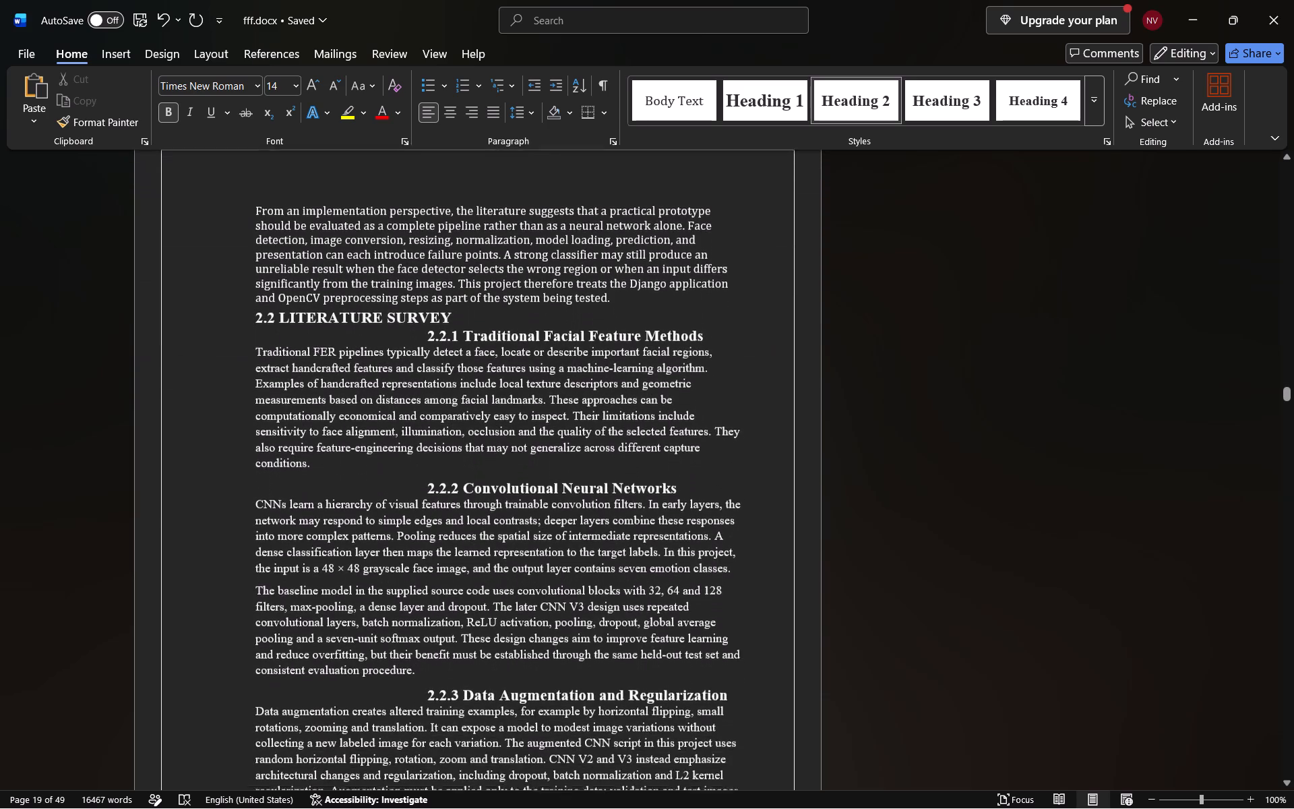
{"action": "scroll", "coordinate": [368, 563], "scroll_direction": "down", "scroll_amount": 1}
{"action": "scroll", "coordinate": [408, 539], "scroll_direction": "up", "scroll_amount": 1}
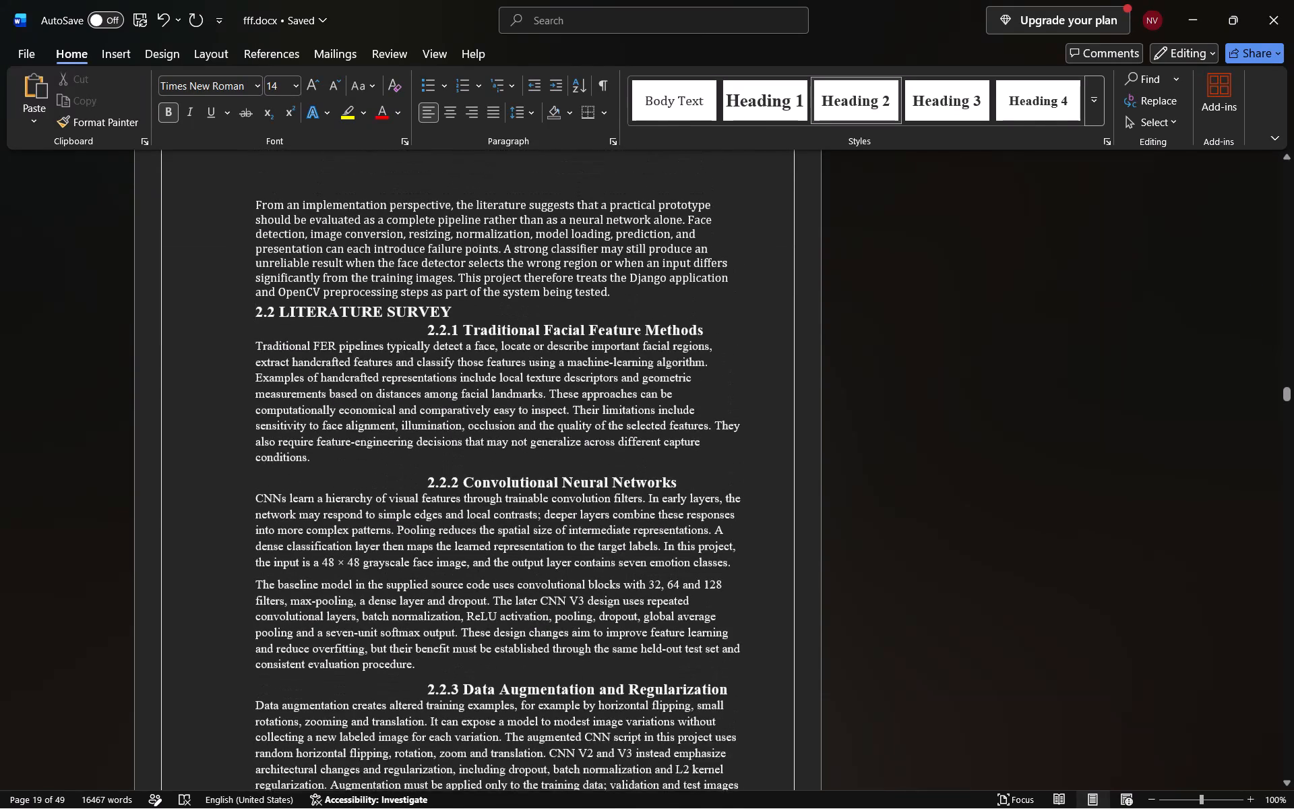
{"action": "scroll", "coordinate": [408, 539], "scroll_direction": "up", "scroll_amount": 1}
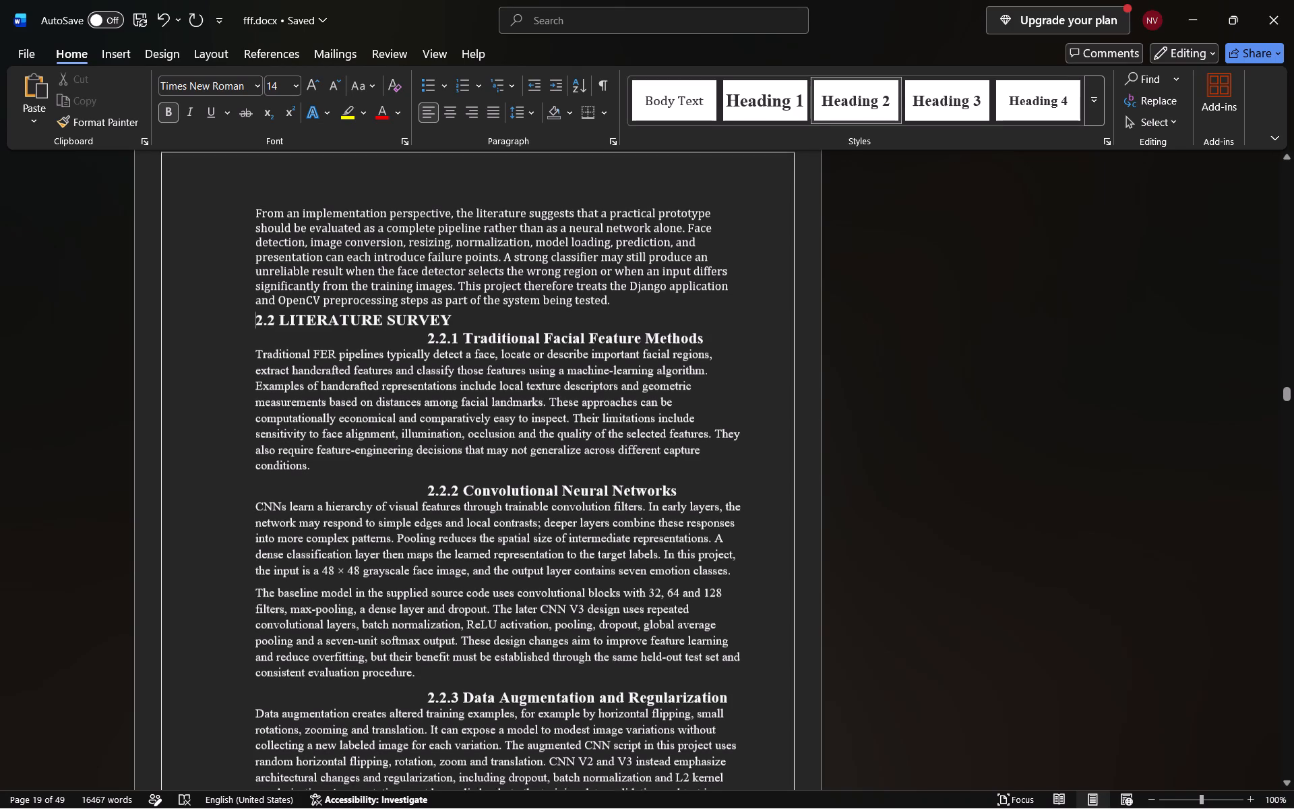
{"action": "left_click", "coordinate": [408, 335]}
{"action": "key", "text": "BackSpace"}
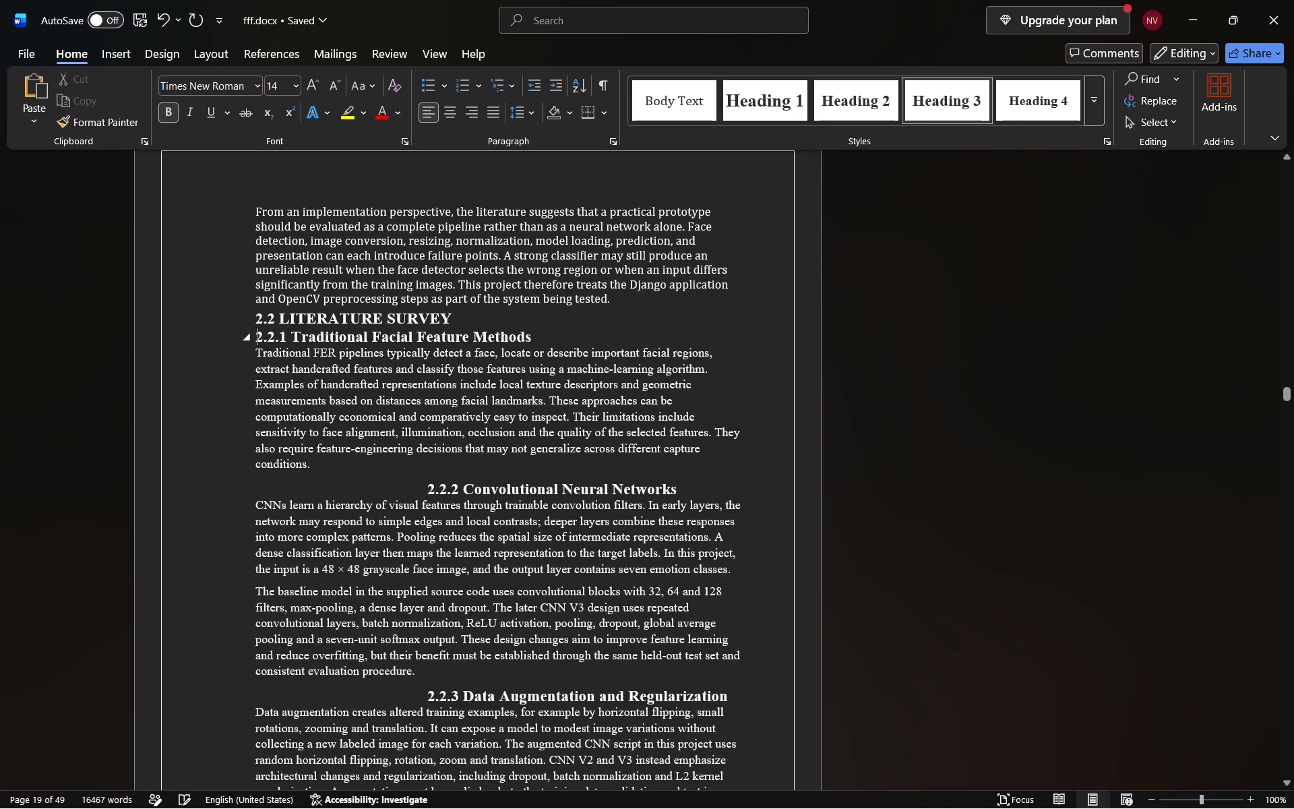
Bring the 2.2.2 Convolutional Neural Networks heading back to the left margin, offset by two leading spaces.
{"action": "left_click", "coordinate": [405, 488]}
{"action": "key", "text": "BackSpace"}
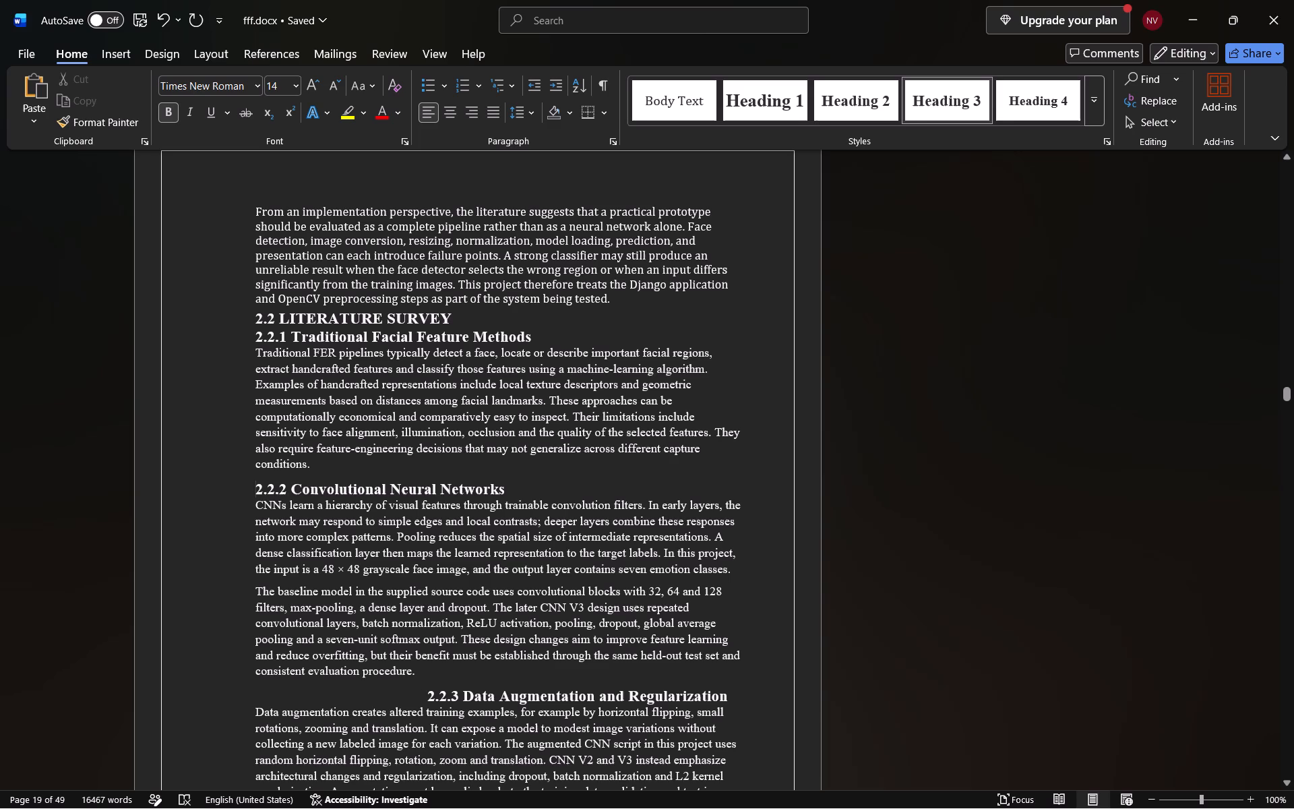
{"action": "key", "text": "space"}
{"action": "key", "text": "space"}
{"action": "key", "text": "space"}
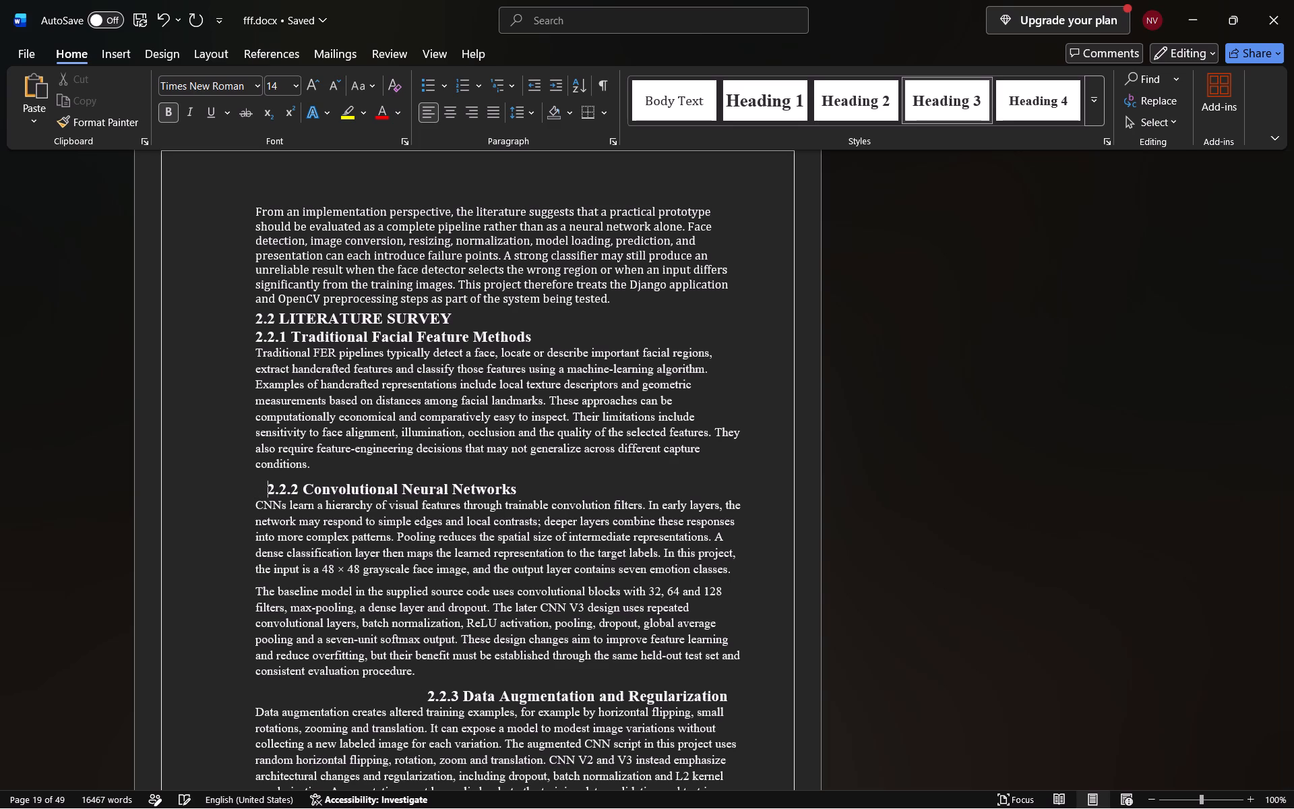
{"action": "key", "text": "BackSpace"}
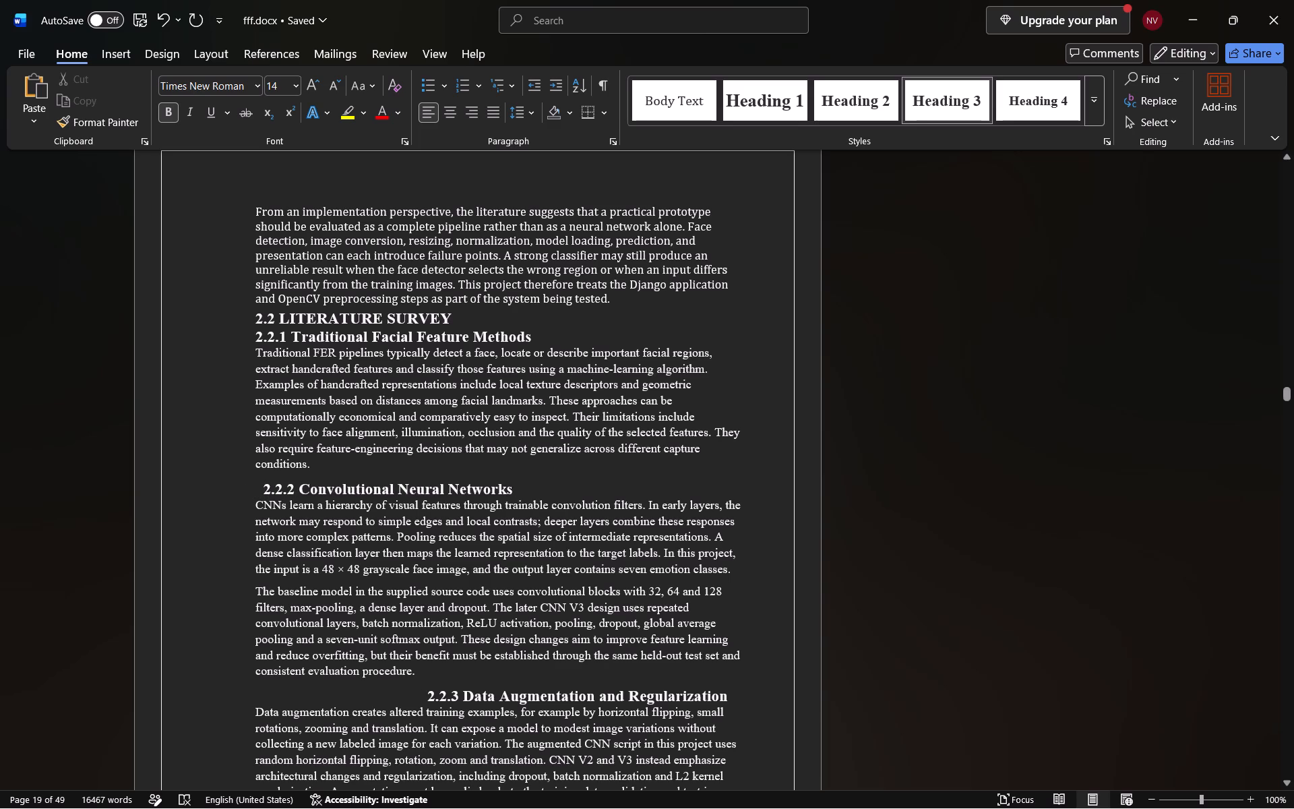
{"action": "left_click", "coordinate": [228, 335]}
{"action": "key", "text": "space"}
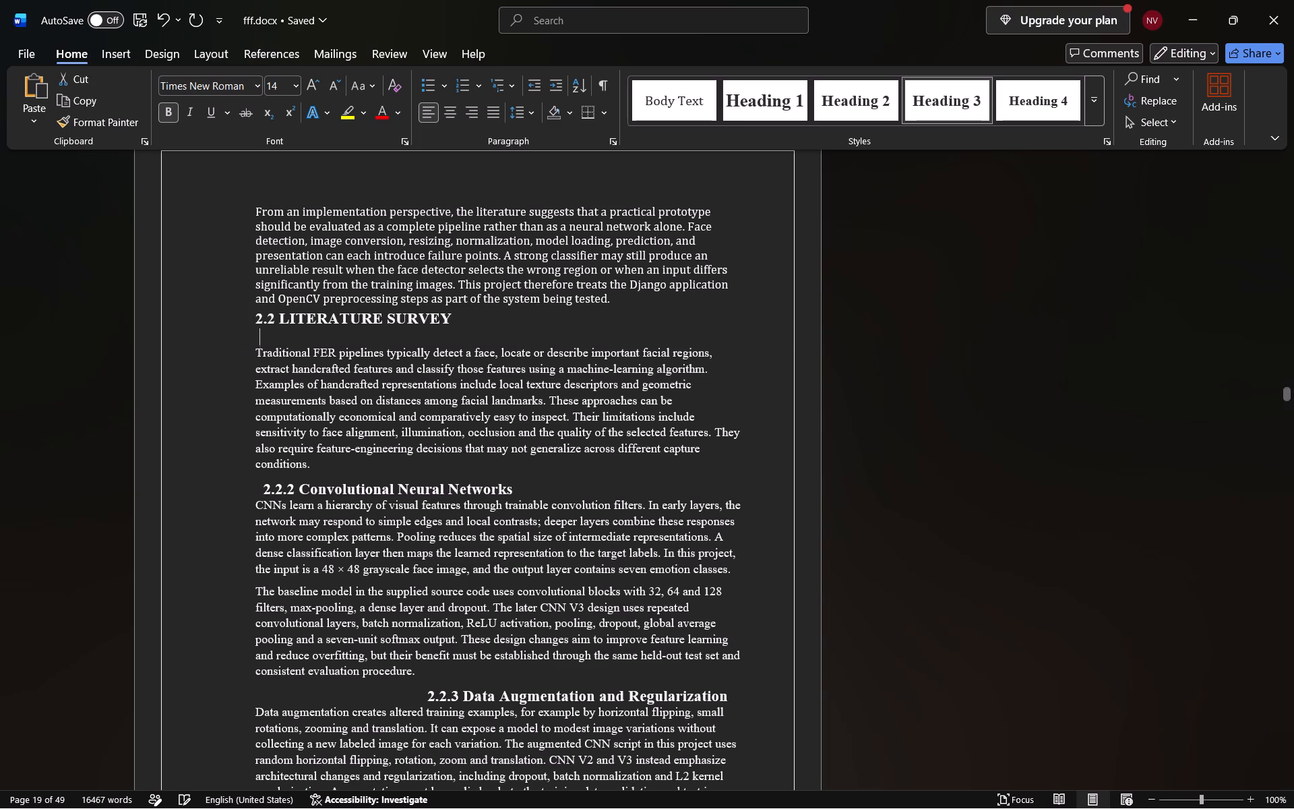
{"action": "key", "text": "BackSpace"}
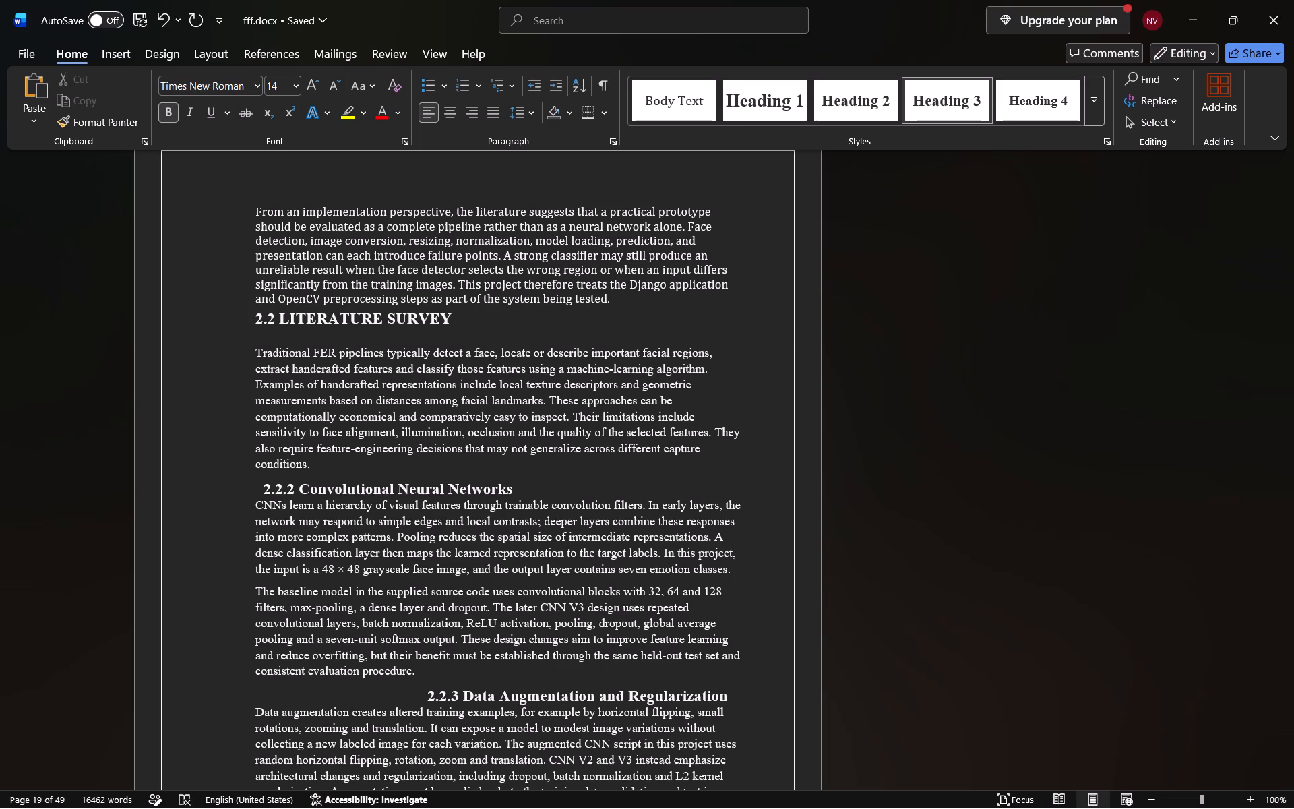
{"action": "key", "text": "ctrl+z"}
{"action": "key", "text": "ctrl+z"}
Add two leading spaces before the 2.2.1 Traditional Facial Feature Methods heading to match heading 2.2.2.
{"action": "left_click", "coordinate": [228, 335]}
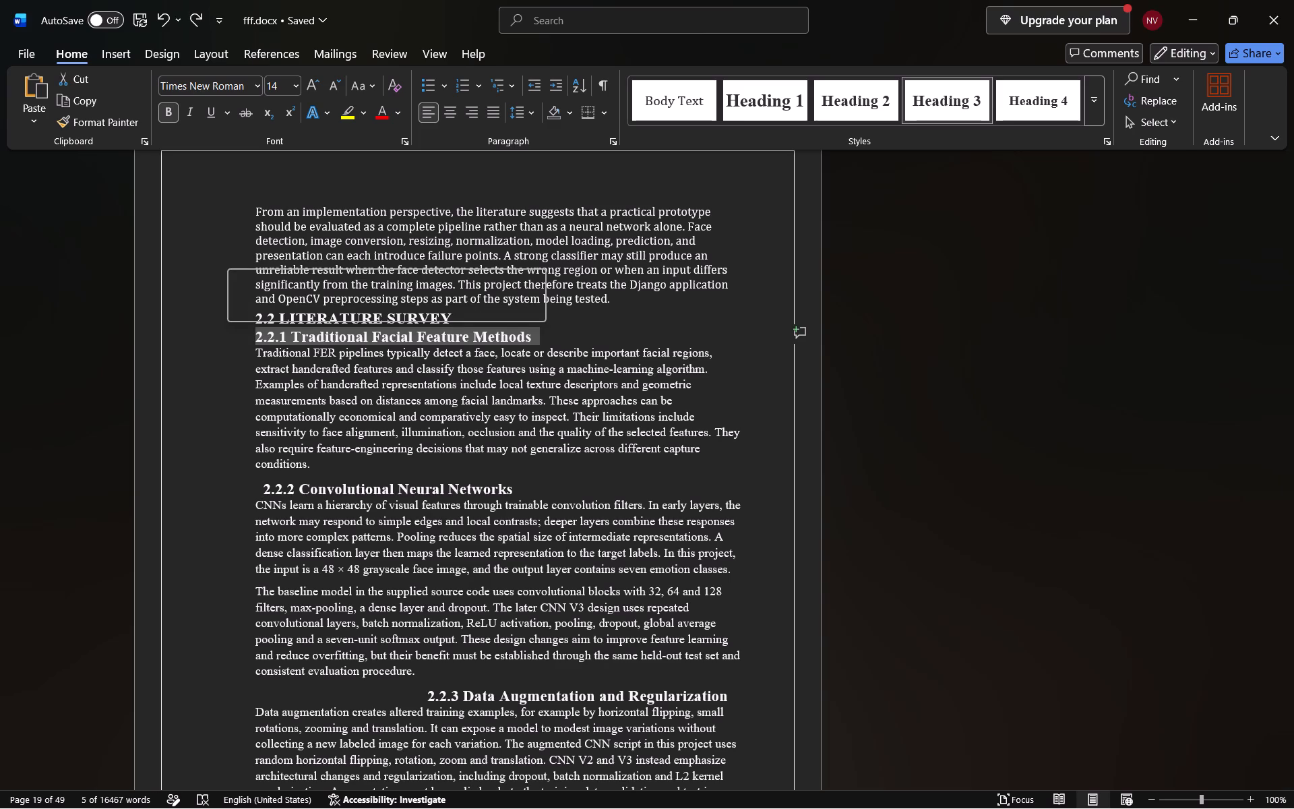
{"action": "left_click", "coordinate": [228, 335]}
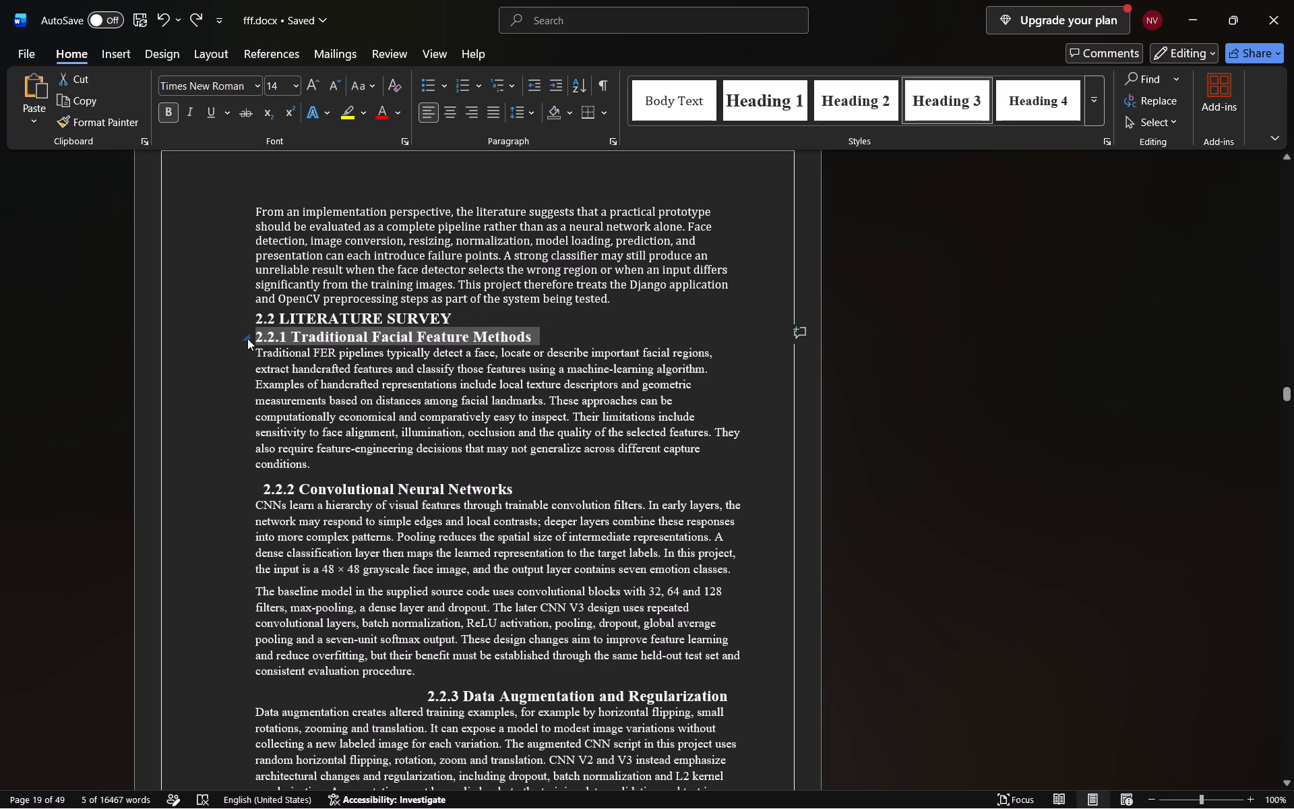
{"action": "left_click", "coordinate": [259, 337]}
{"action": "key", "text": "Left"}
{"action": "key", "text": "Left"}
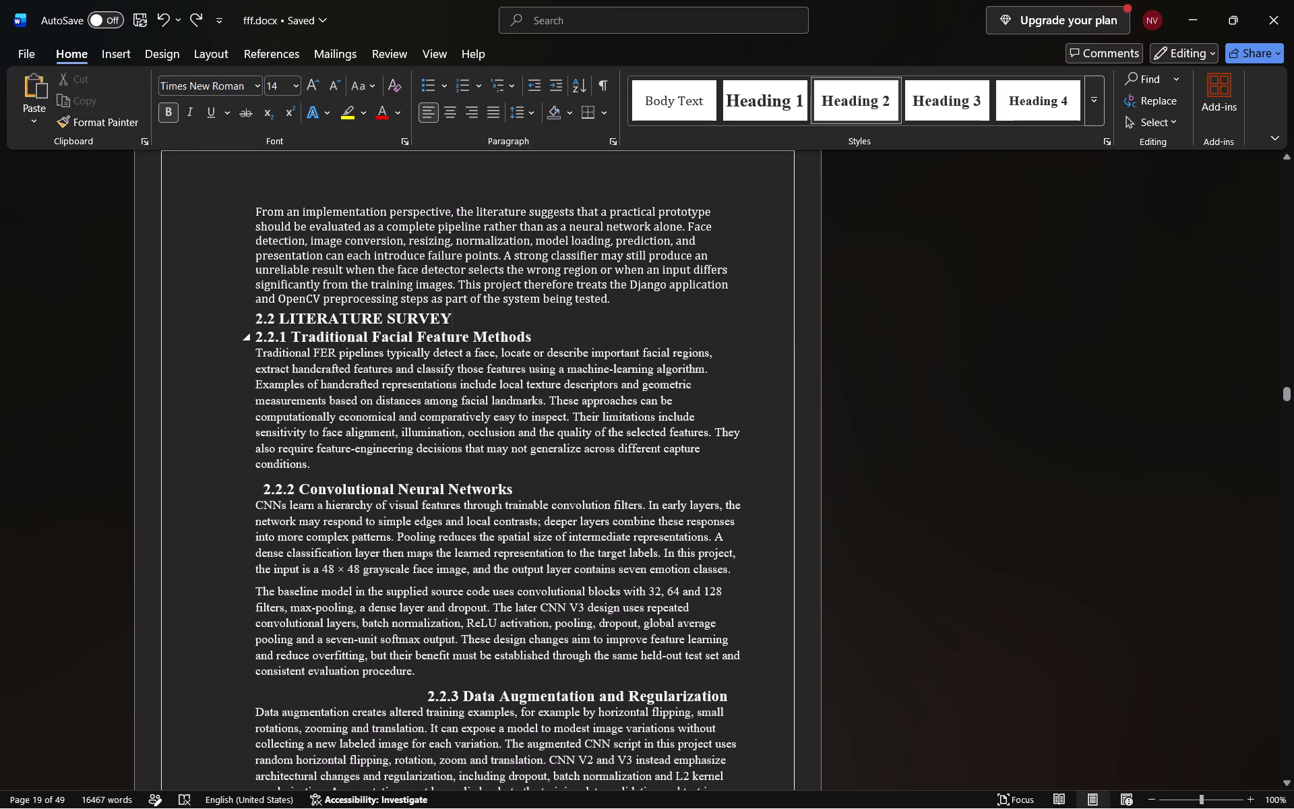
{"action": "key", "text": "Right"}
{"action": "key", "text": "space"}
{"action": "key", "text": "space"}
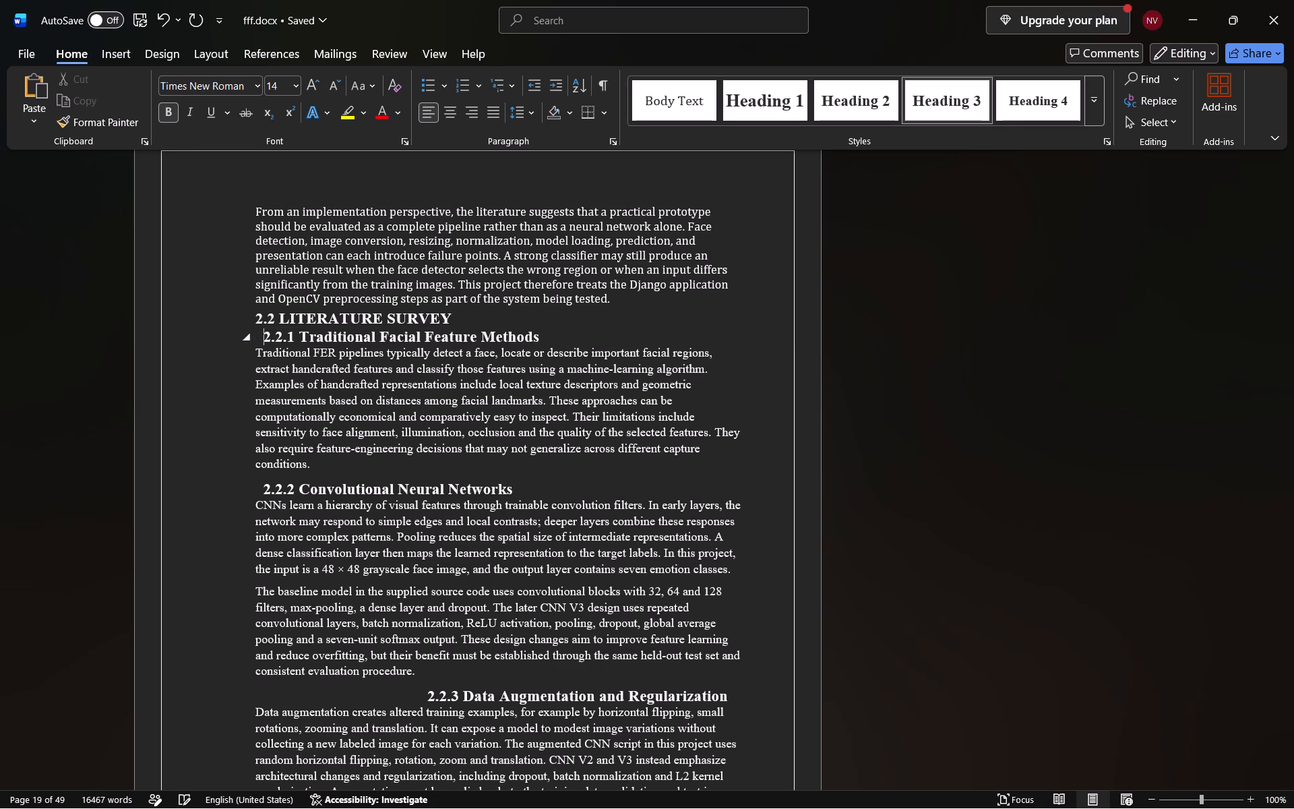
Move the 2.2.3 Data Augmentation and Regularization heading to the left margin with two leading spaces.
{"action": "scroll", "coordinate": [291, 396], "scroll_direction": "down", "scroll_amount": 1}
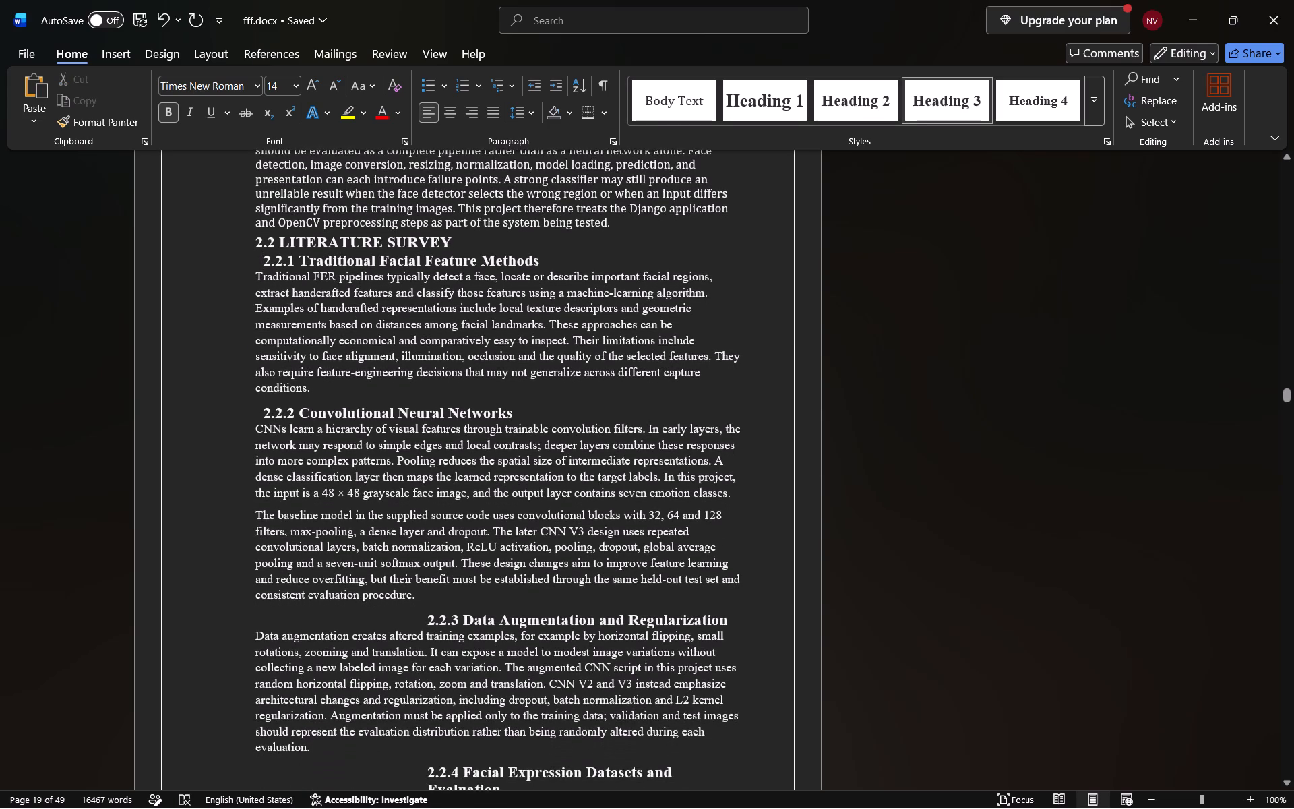
{"action": "scroll", "coordinate": [291, 396], "scroll_direction": "down", "scroll_amount": 1}
{"action": "left_click", "coordinate": [417, 585]}
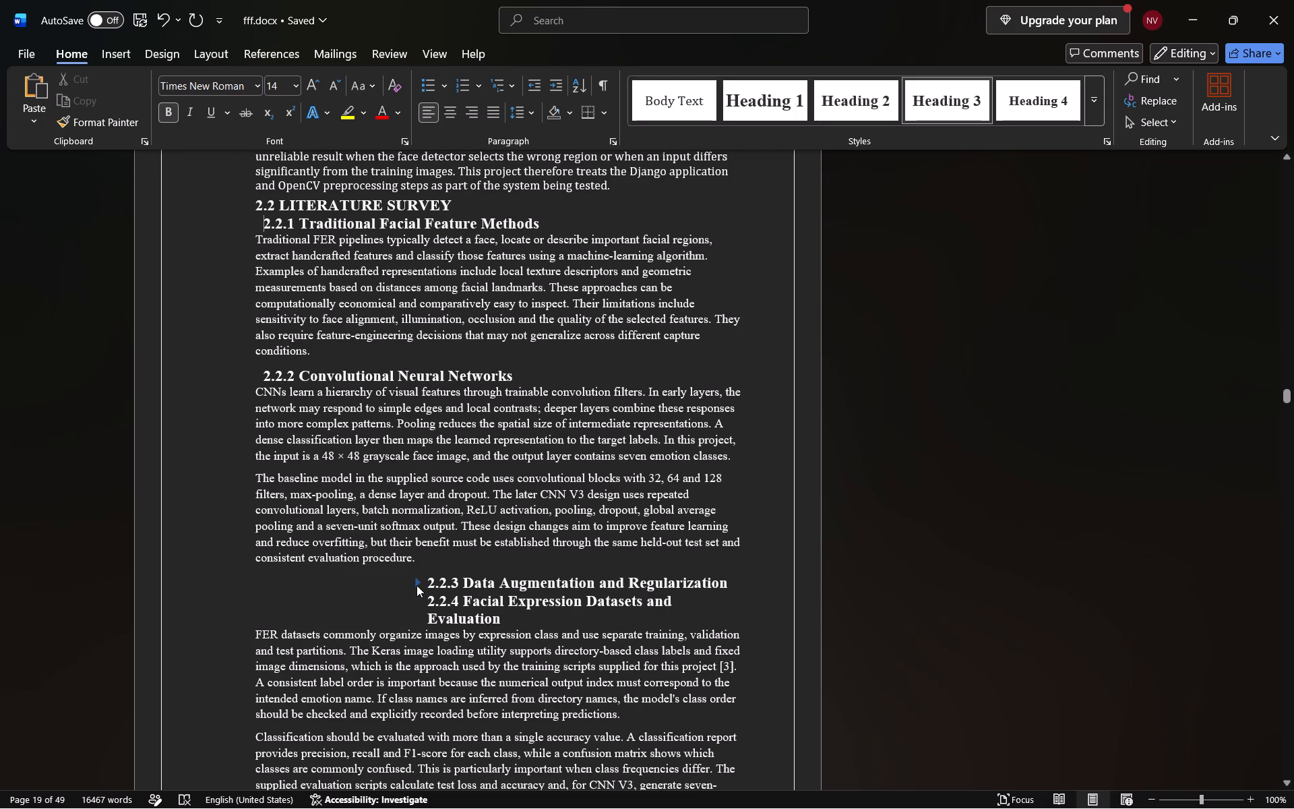
{"action": "key", "text": "ctrl+z"}
{"action": "left_click", "coordinate": [391, 584]}
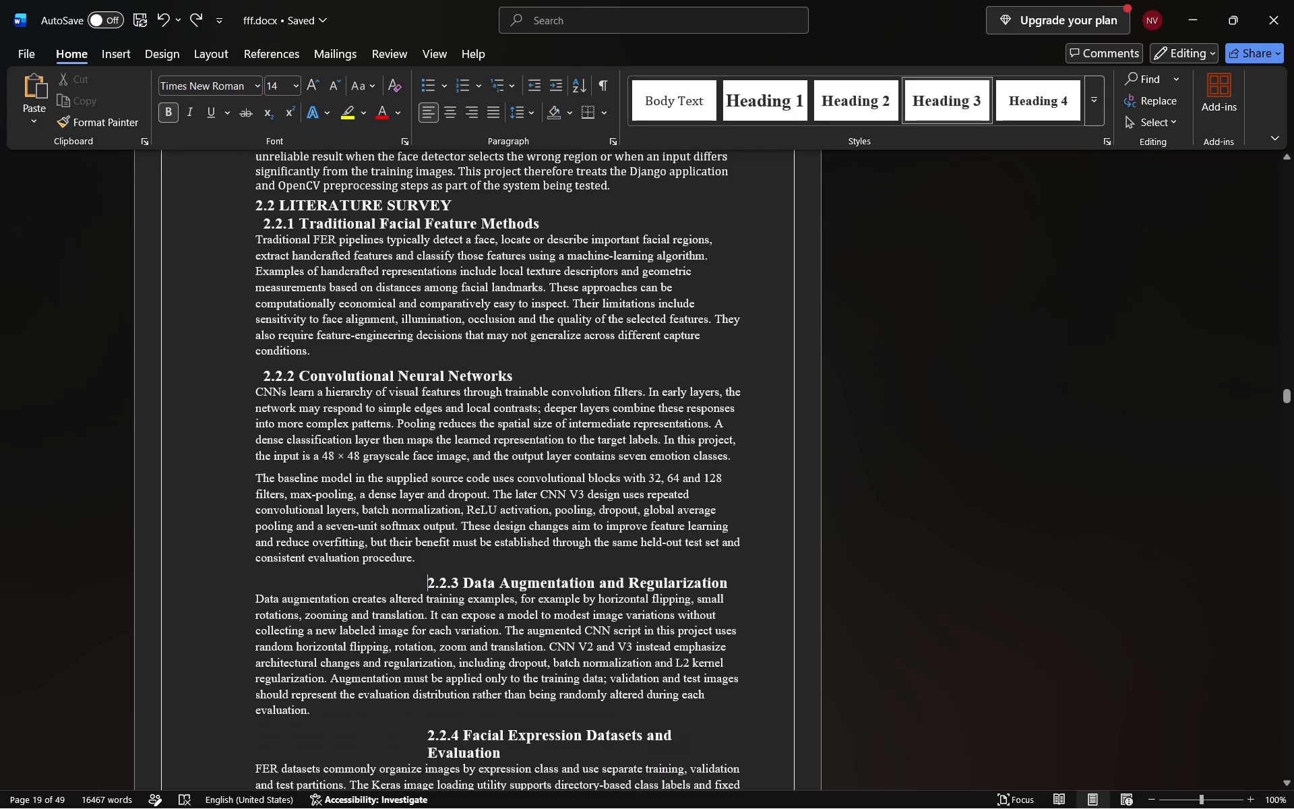
{"action": "key", "text": "bracketright"}
{"action": "key", "text": "BackSpace"}
{"action": "key", "text": "BackSpace"}
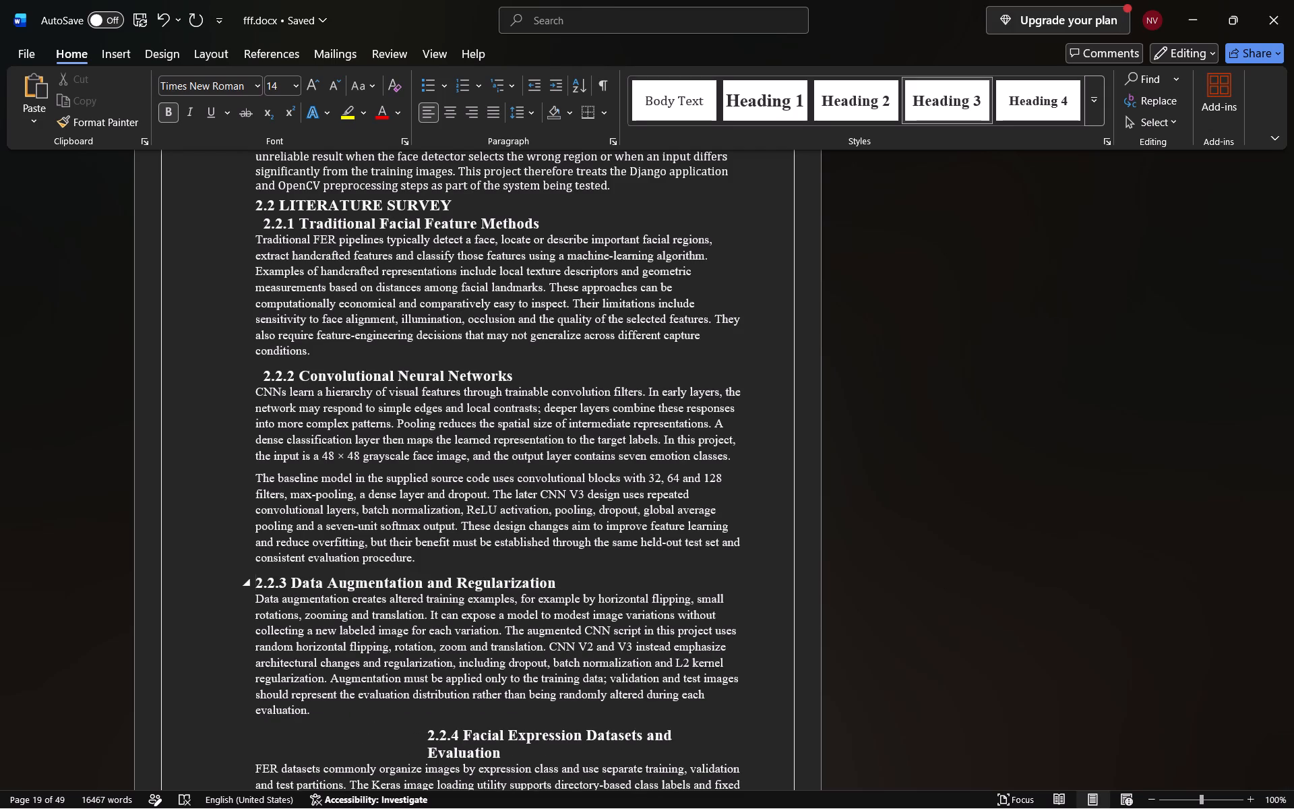
{"action": "key", "text": "space"}
{"action": "key", "text": "space"}
Move the 2.2.4 Facial Expression Datasets and Evaluation heading to the left margin with two leading spaces.
{"action": "scroll", "coordinate": [391, 584], "scroll_direction": "down", "scroll_amount": 1}
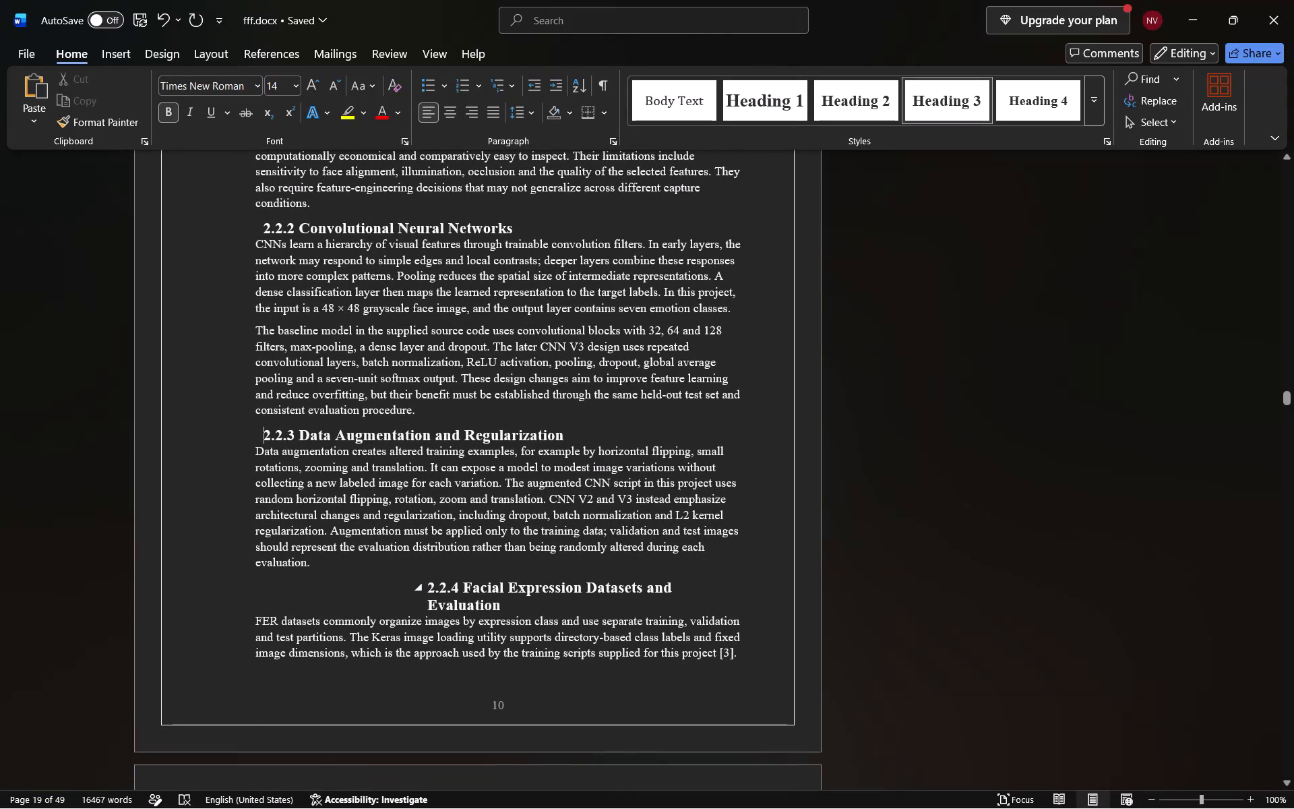
{"action": "left_click", "coordinate": [400, 589]}
{"action": "key", "text": "BackSpace"}
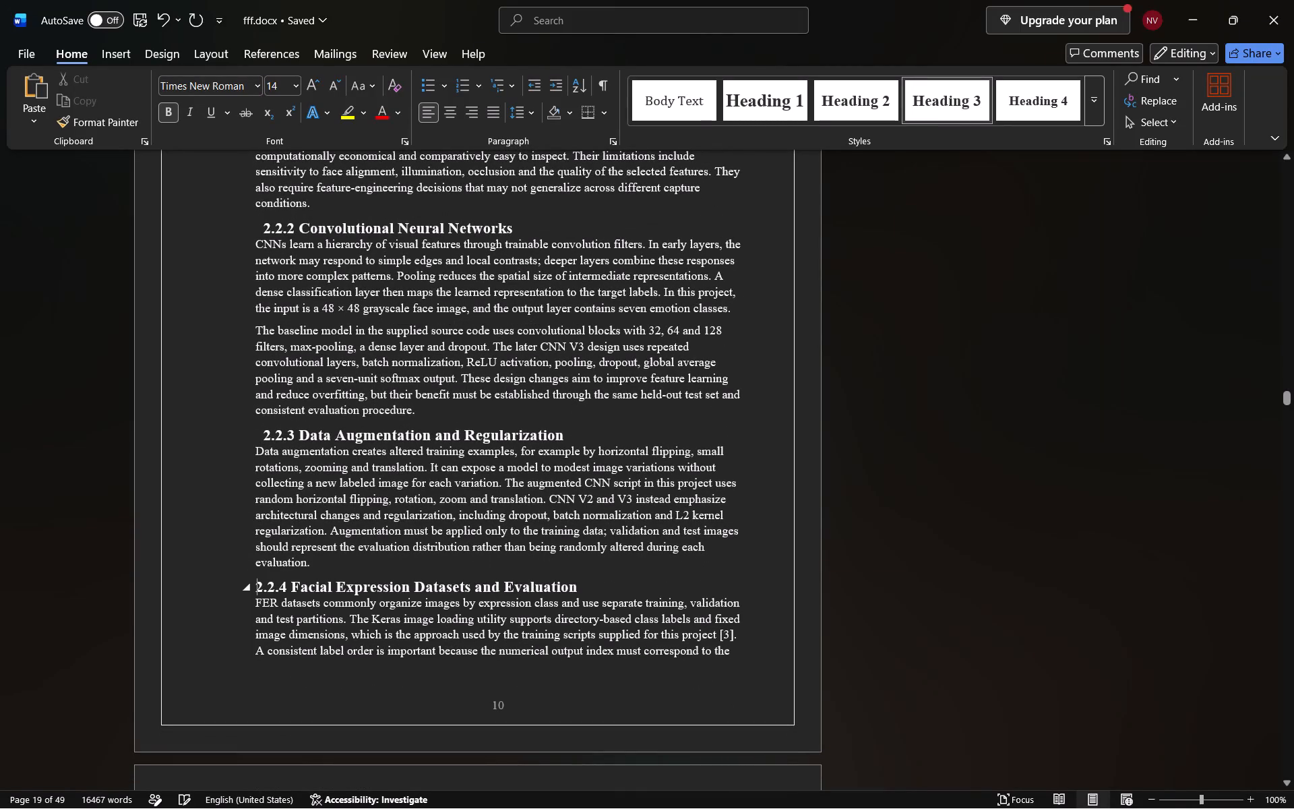
{"action": "key", "text": "space"}
{"action": "key", "text": "space"}
Move the 2.2.5 Stress Estimation from Facial Expression heading to the left margin with two leading spaces.
{"action": "scroll", "coordinate": [400, 589], "scroll_direction": "down", "scroll_amount": 2}
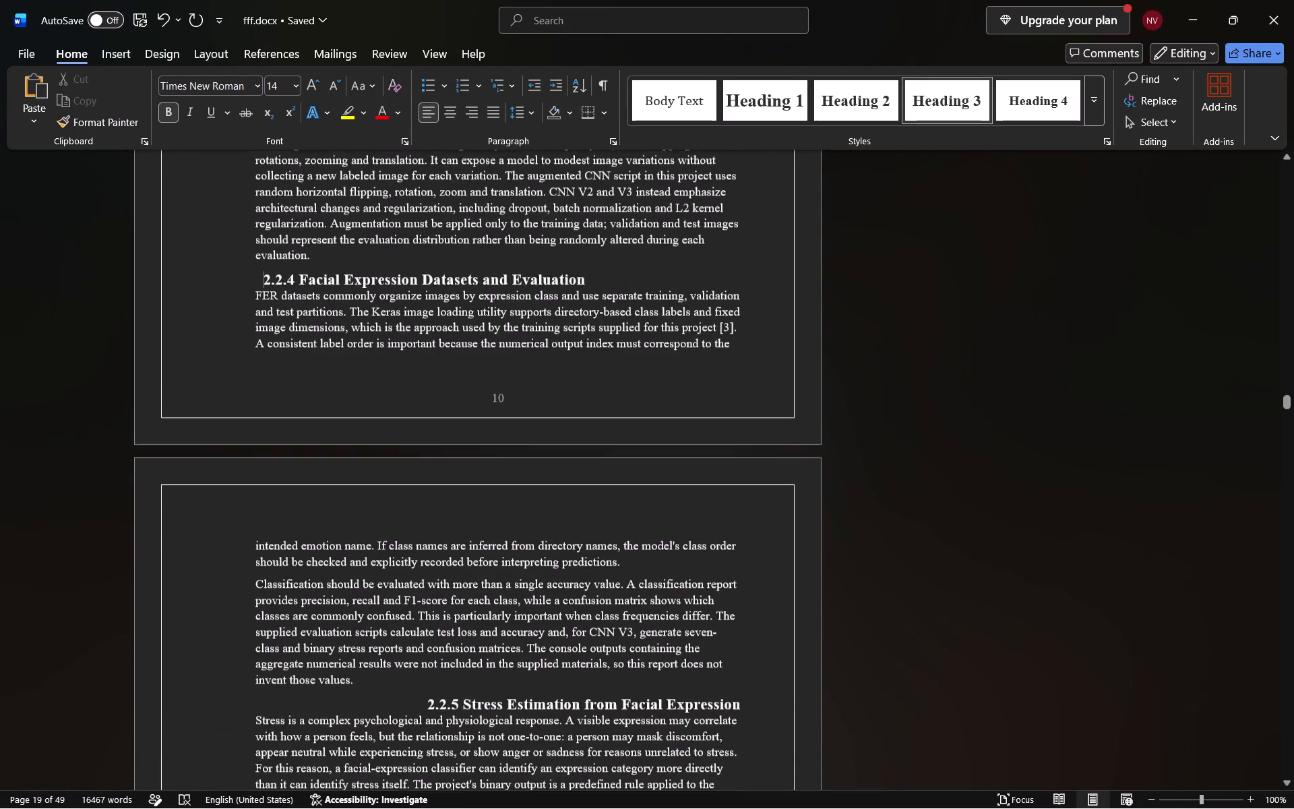
{"action": "scroll", "coordinate": [400, 589], "scroll_direction": "down", "scroll_amount": 3}
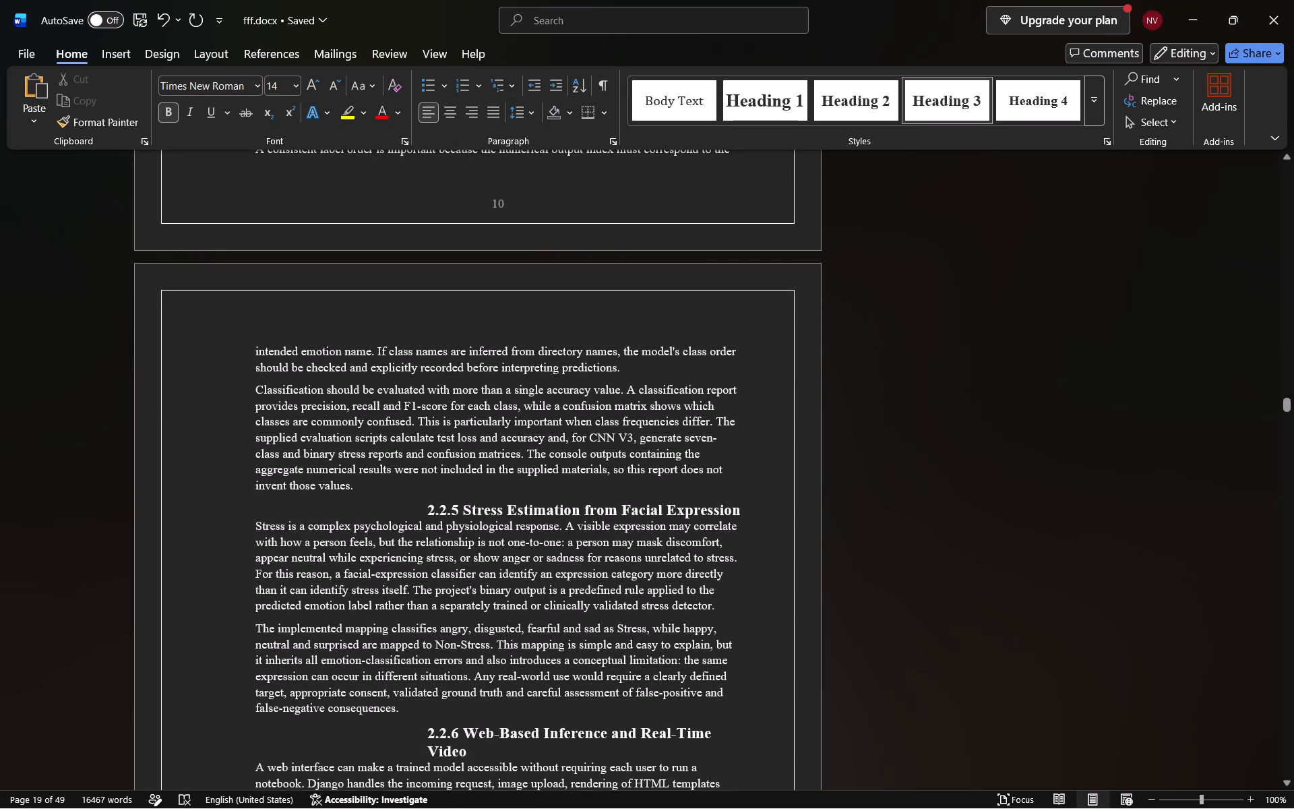
{"action": "left_click", "coordinate": [371, 506]}
{"action": "key", "text": "BackSpace"}
{"action": "key", "text": "space"}
{"action": "key", "text": "space"}
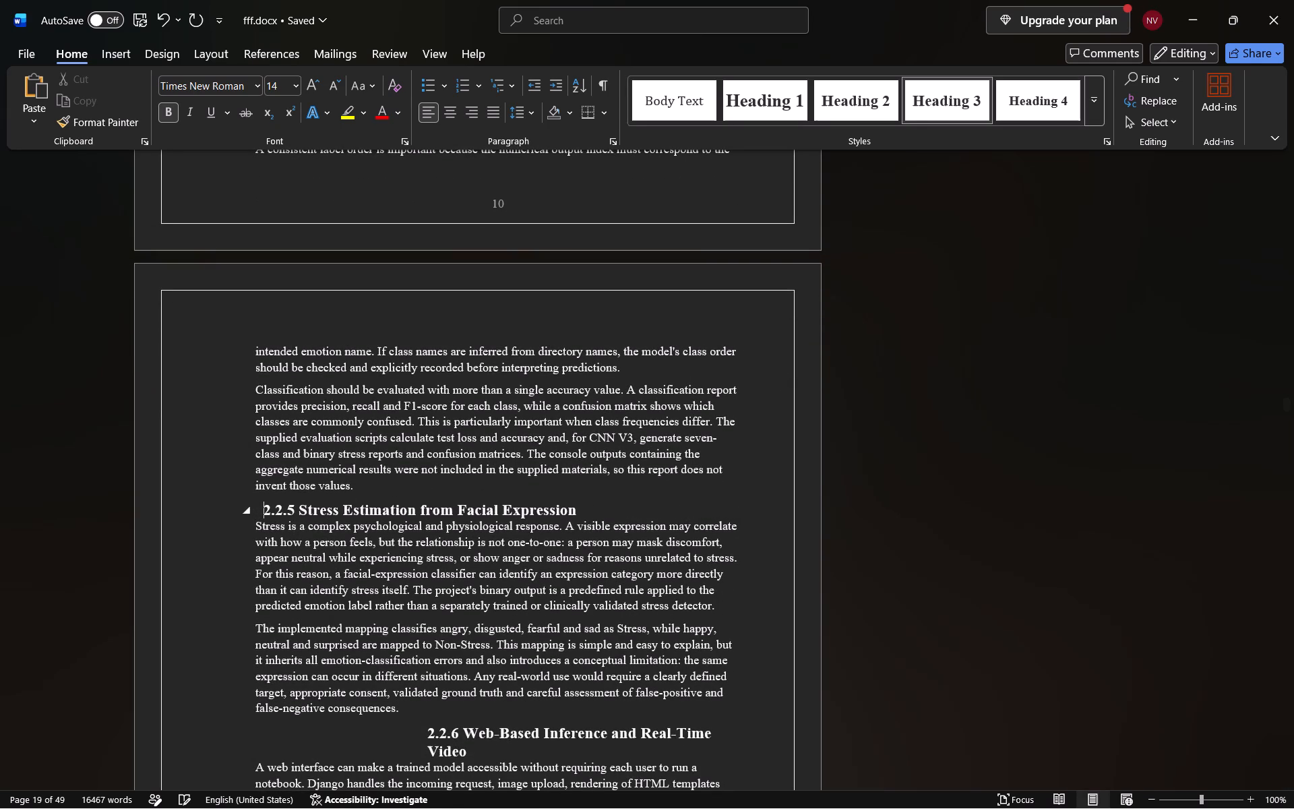
Move the 2.2.6 Web-Based Inference and Real-Time Video heading to the left margin with two leading spaces.
{"action": "scroll", "coordinate": [371, 506], "scroll_direction": "down", "scroll_amount": 1}
{"action": "left_click", "coordinate": [382, 594]}
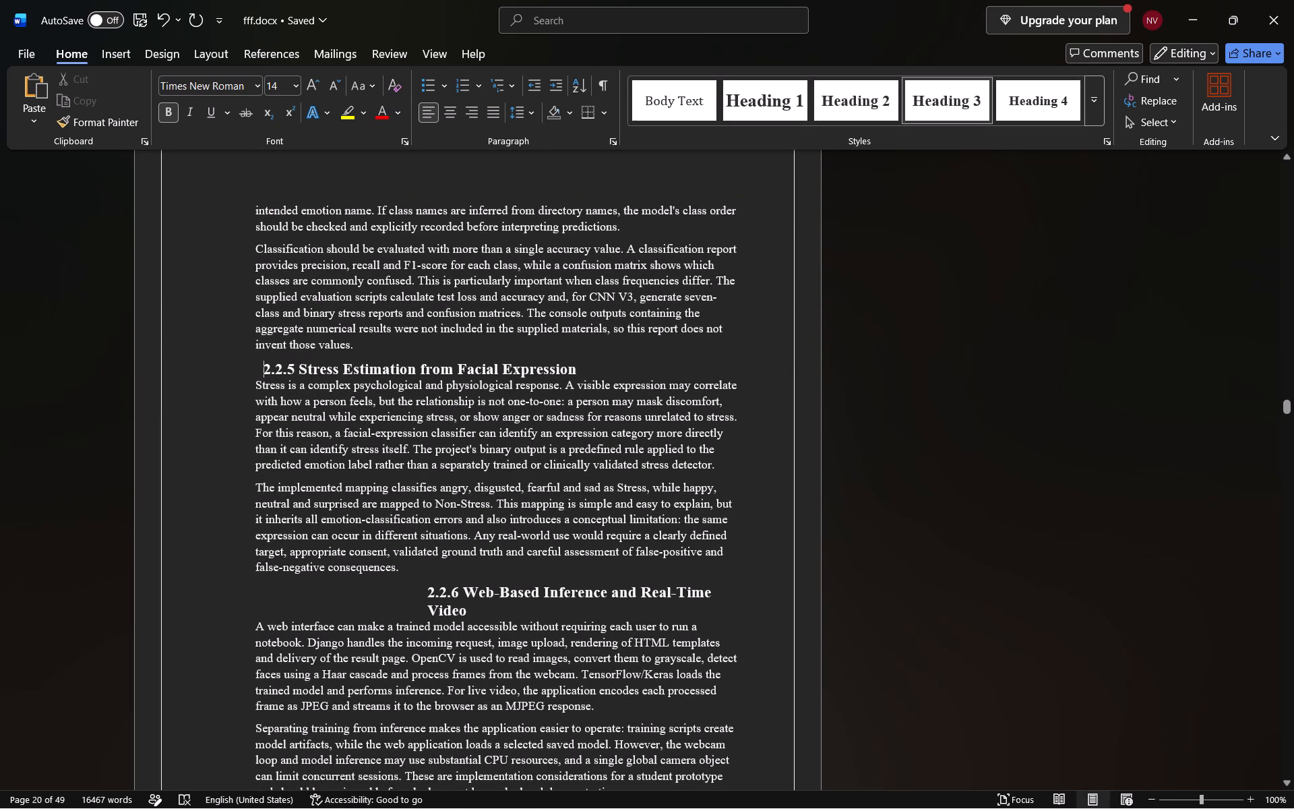
{"action": "key", "text": "BackSpace"}
{"action": "key", "text": "space"}
{"action": "key", "text": "space"}
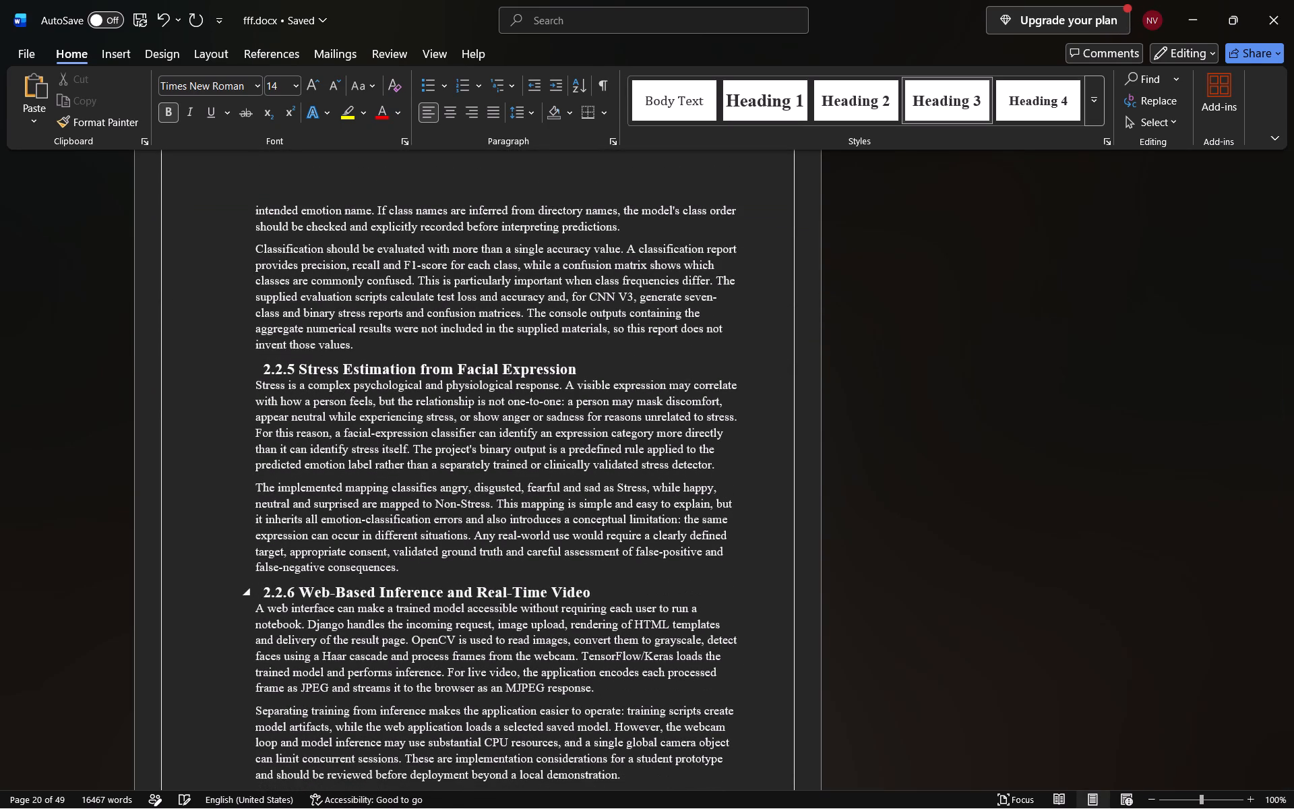
Check the alignment and leading spaces of the 2.2 heading and its subheadings 2.2.1 to 2.2.6.
{"action": "scroll", "coordinate": [382, 594], "scroll_direction": "down", "scroll_amount": 8}
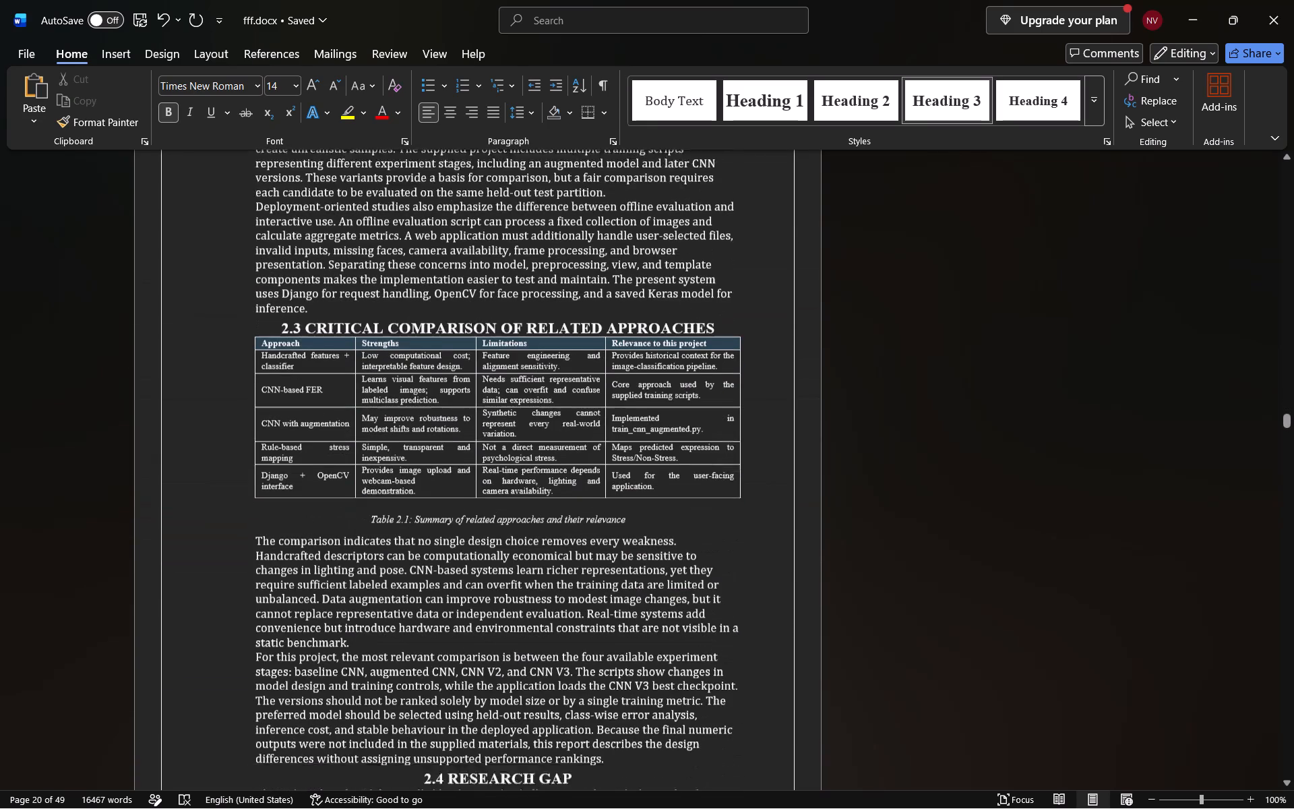
{"action": "scroll", "coordinate": [382, 594], "scroll_direction": "down", "scroll_amount": 1}
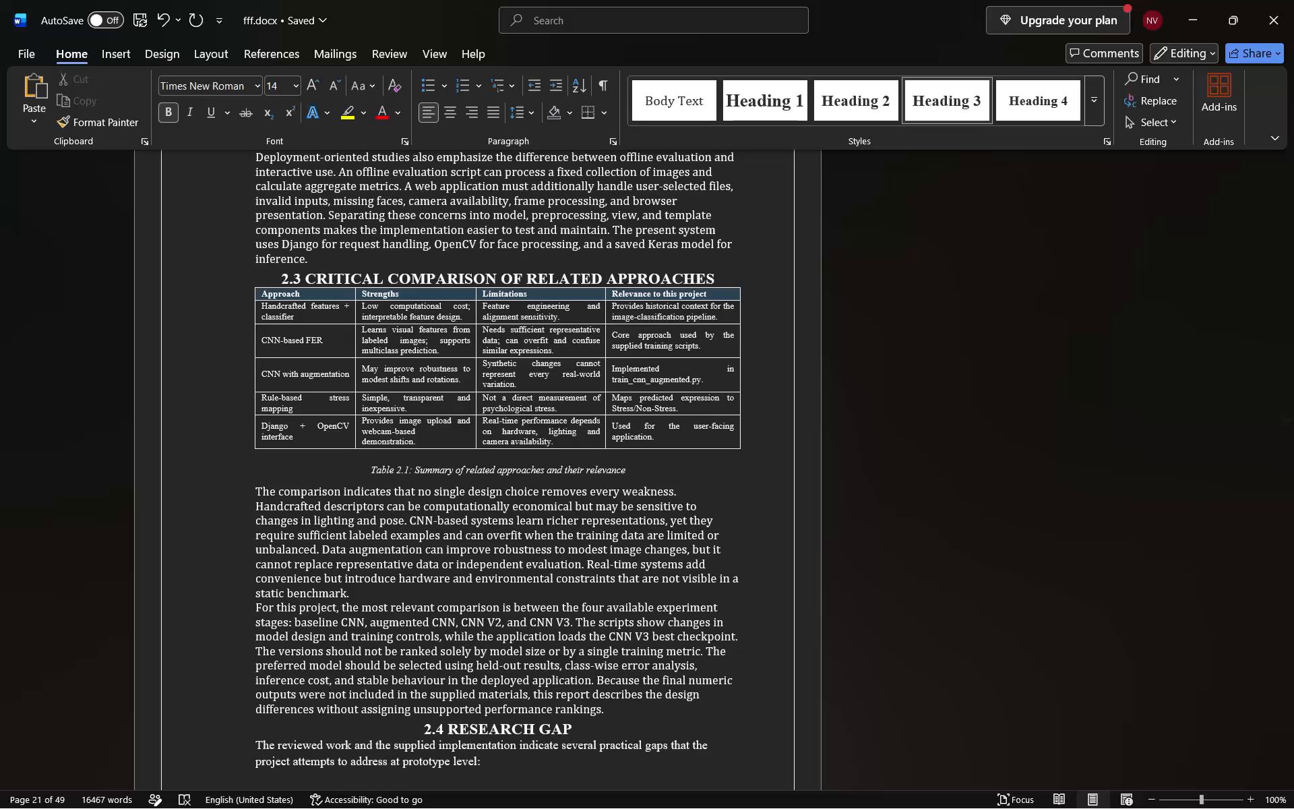
{"action": "scroll", "coordinate": [382, 594], "scroll_direction": "up", "scroll_amount": 11}
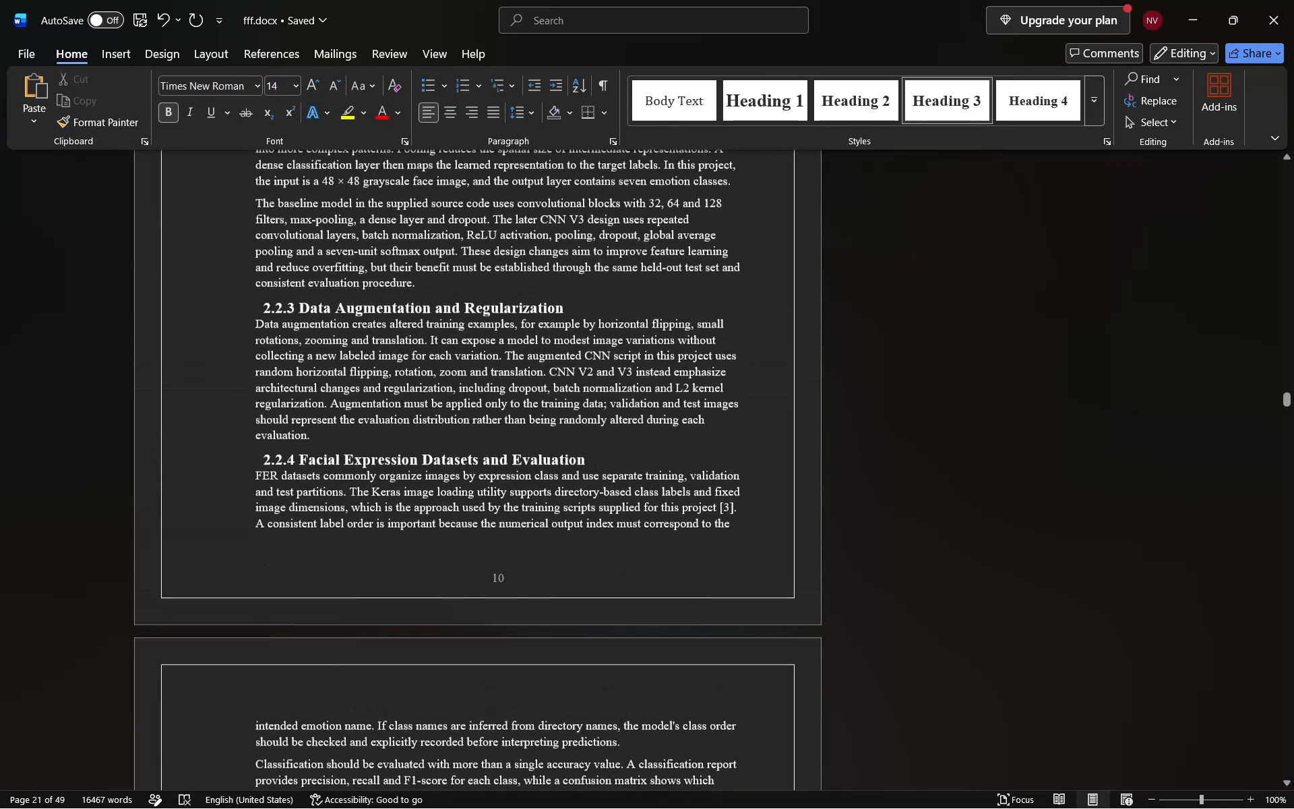
{"action": "scroll", "coordinate": [382, 594], "scroll_direction": "up", "scroll_amount": 4}
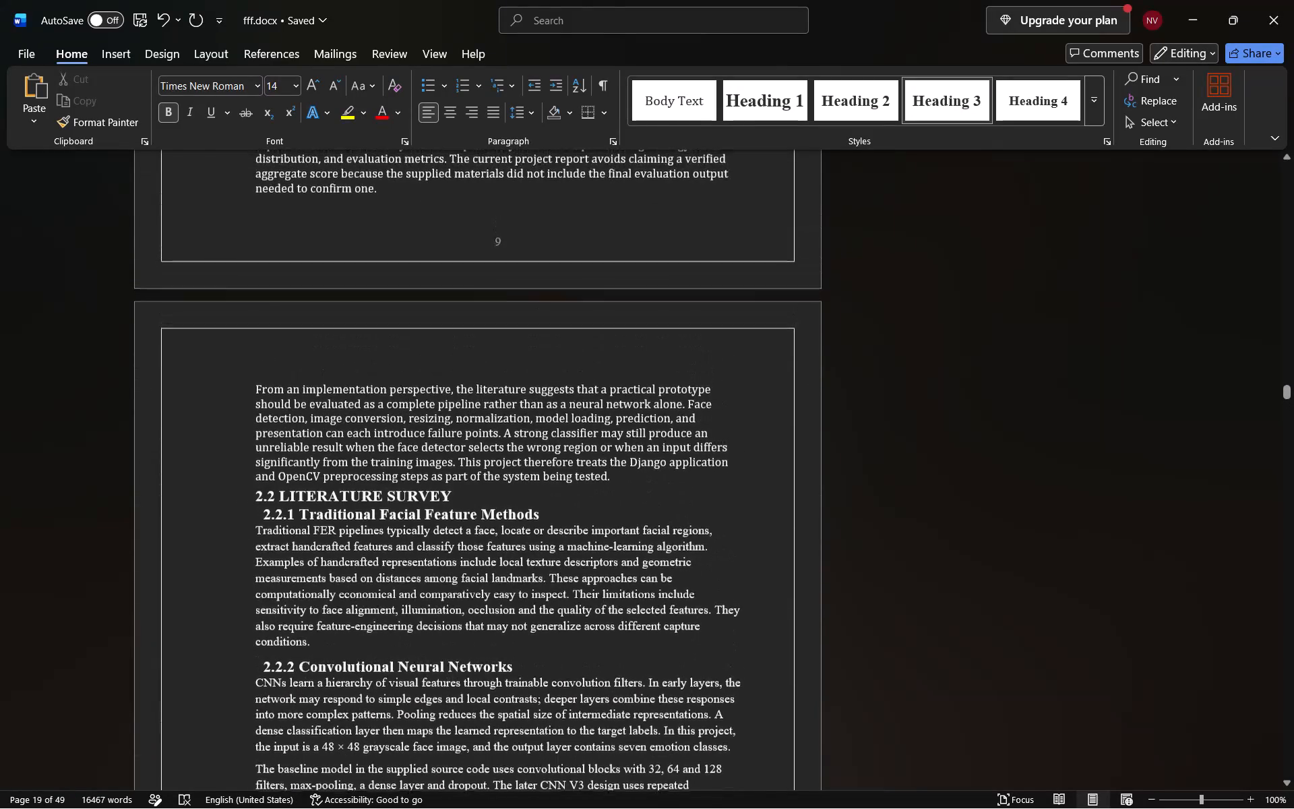
{"action": "scroll", "coordinate": [382, 594], "scroll_direction": "down", "scroll_amount": 1}
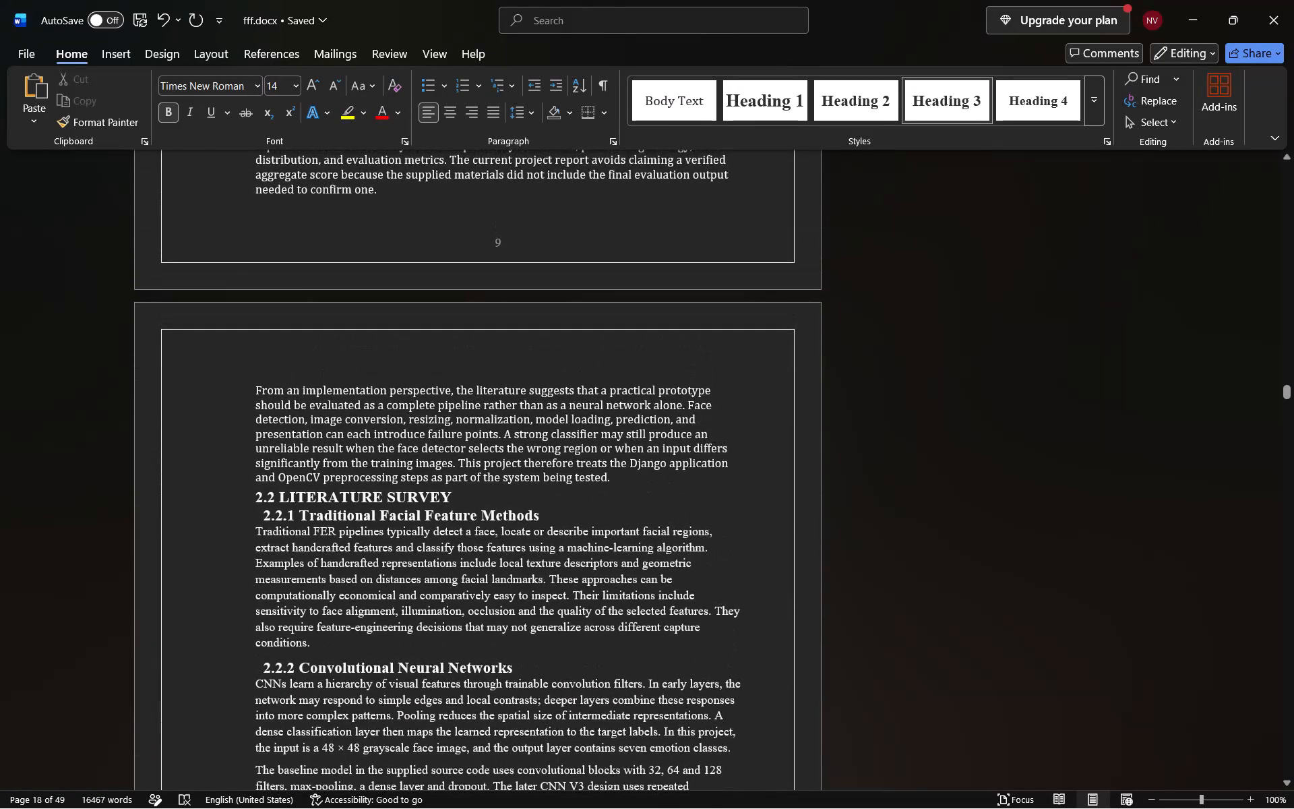
{"action": "scroll", "coordinate": [382, 594], "scroll_direction": "down", "scroll_amount": 4}
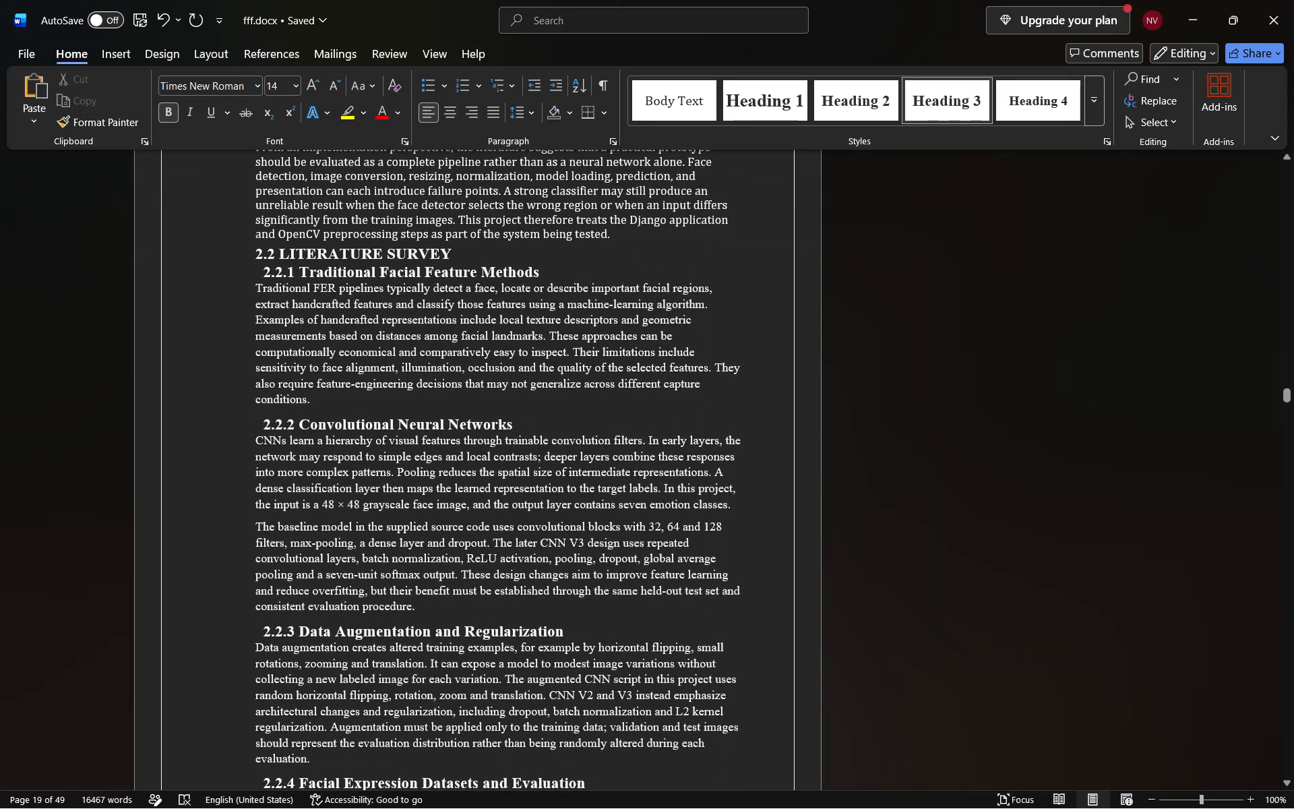
{"action": "scroll", "coordinate": [382, 594], "scroll_direction": "down", "scroll_amount": 3}
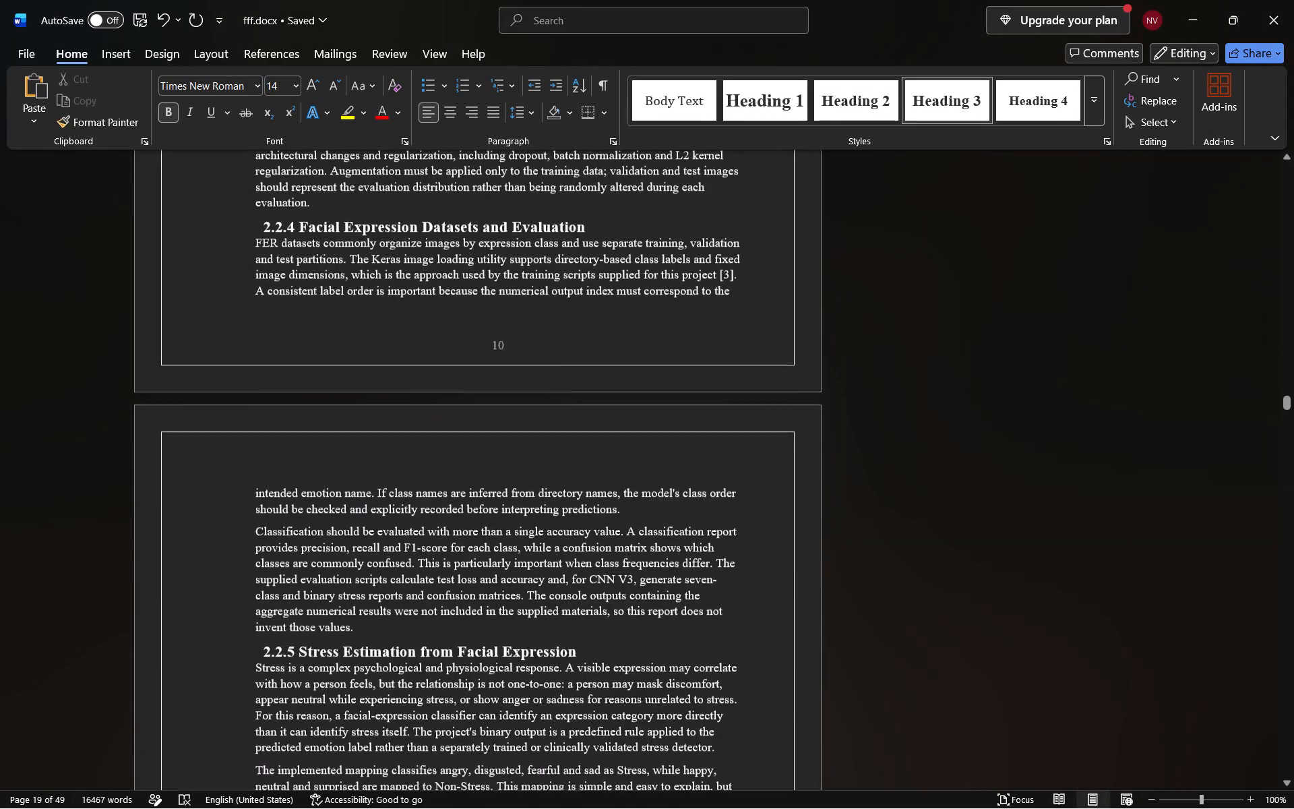
{"action": "scroll", "coordinate": [382, 594], "scroll_direction": "up", "scroll_amount": 4}
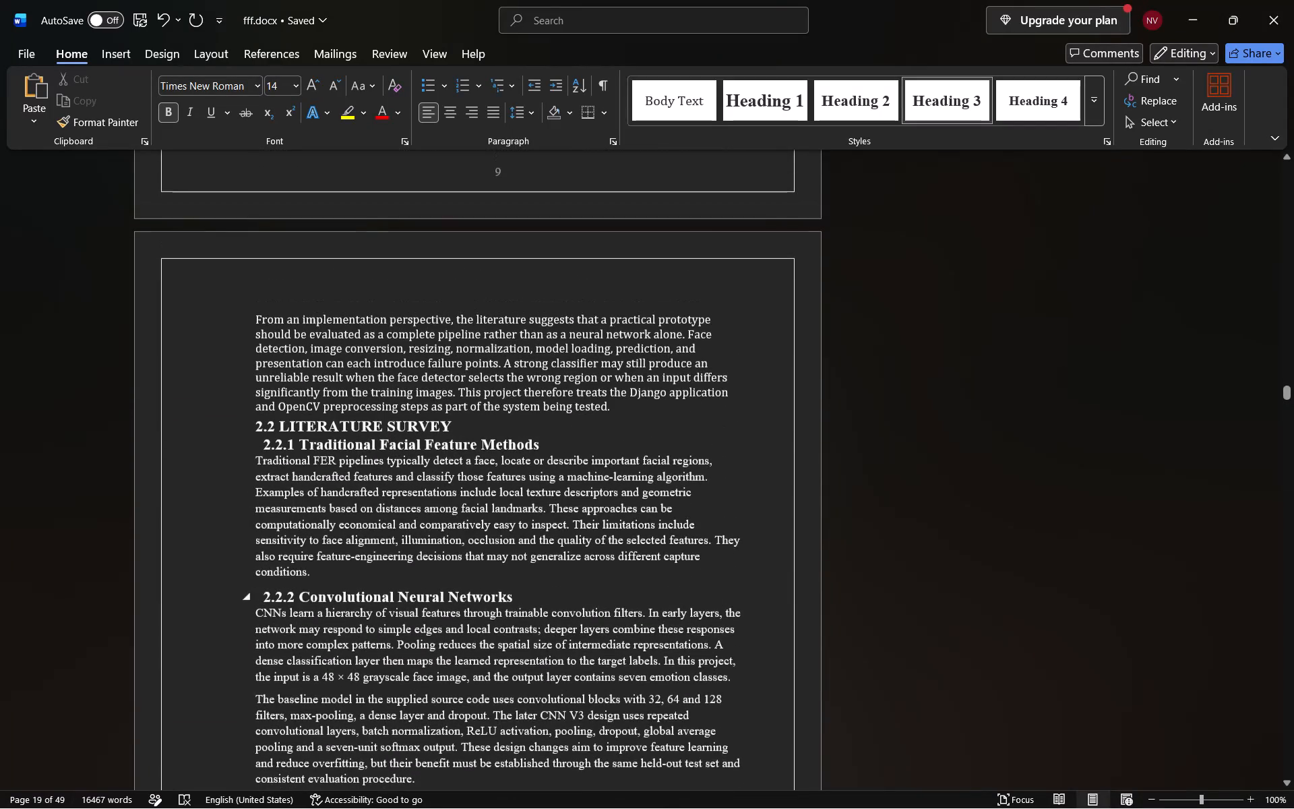
{"action": "scroll", "coordinate": [382, 591], "scroll_direction": "down", "scroll_amount": 3}
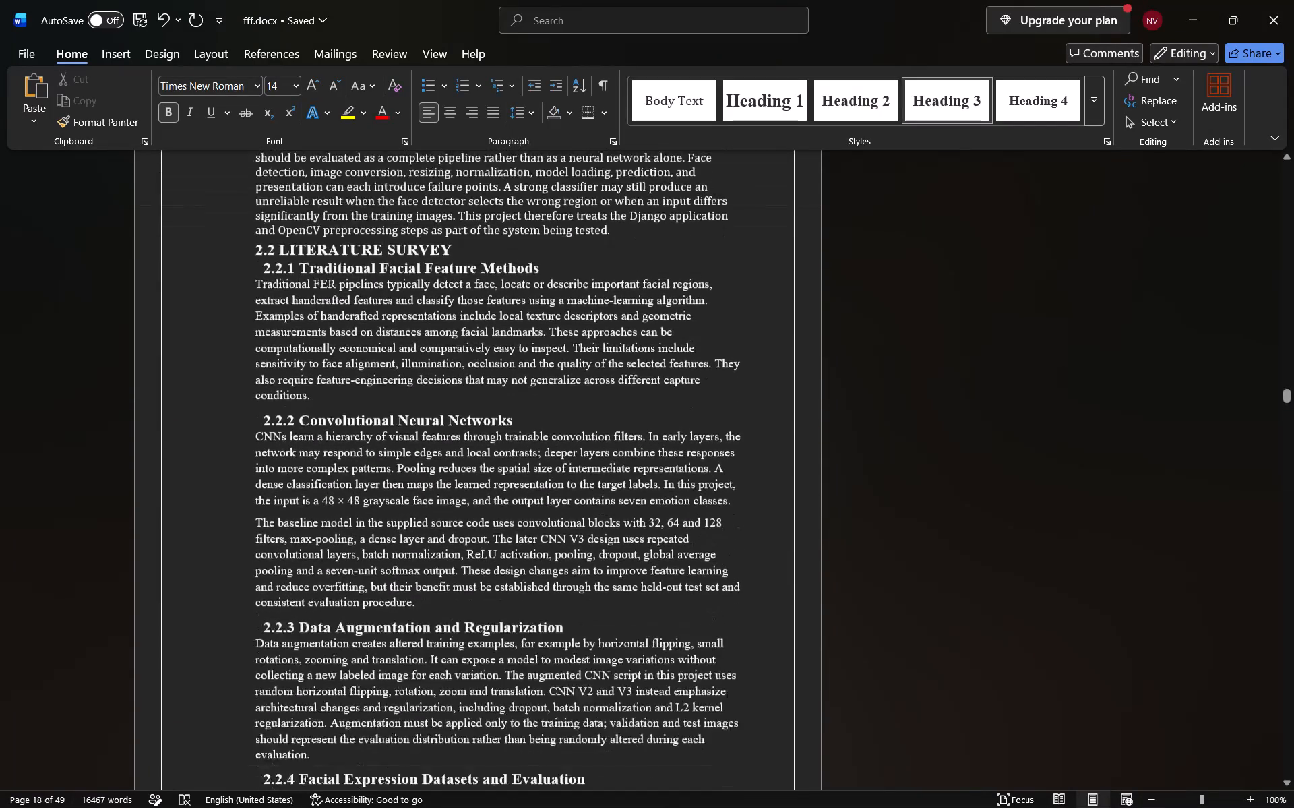
{"action": "scroll", "coordinate": [382, 591], "scroll_direction": "down", "scroll_amount": 5}
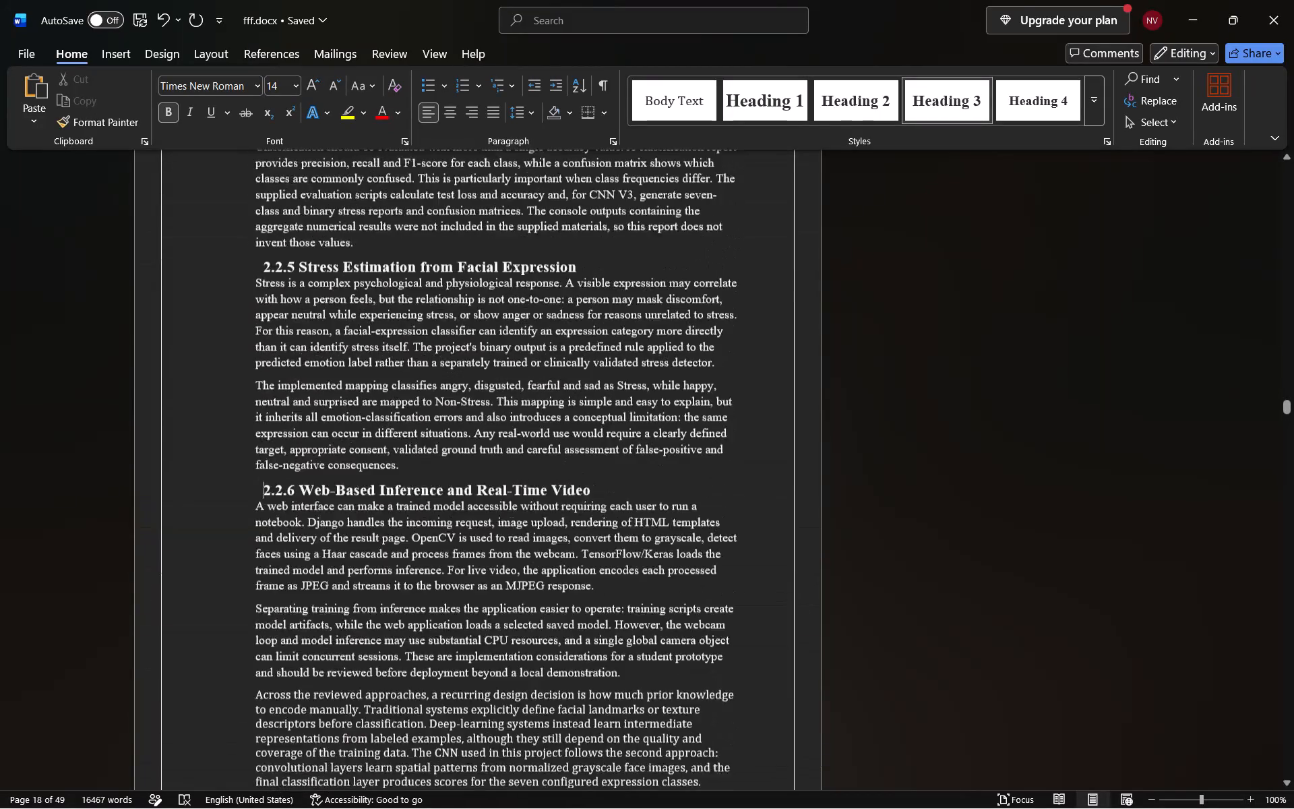
Examine the heading alignment from section 2.3 through the opening sections of Chapter 3.
{"action": "scroll", "coordinate": [382, 591], "scroll_direction": "down", "scroll_amount": 3}
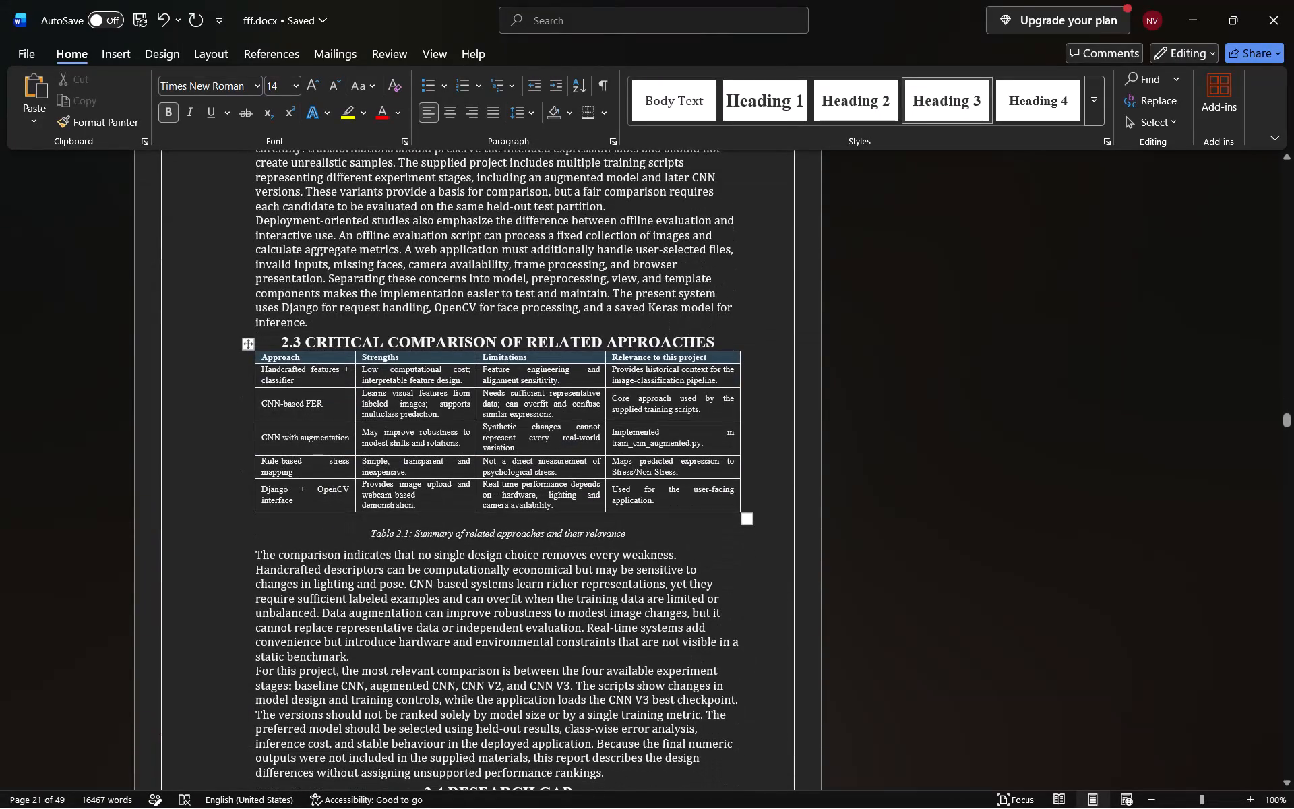
{"action": "scroll", "coordinate": [382, 591], "scroll_direction": "down", "scroll_amount": 2}
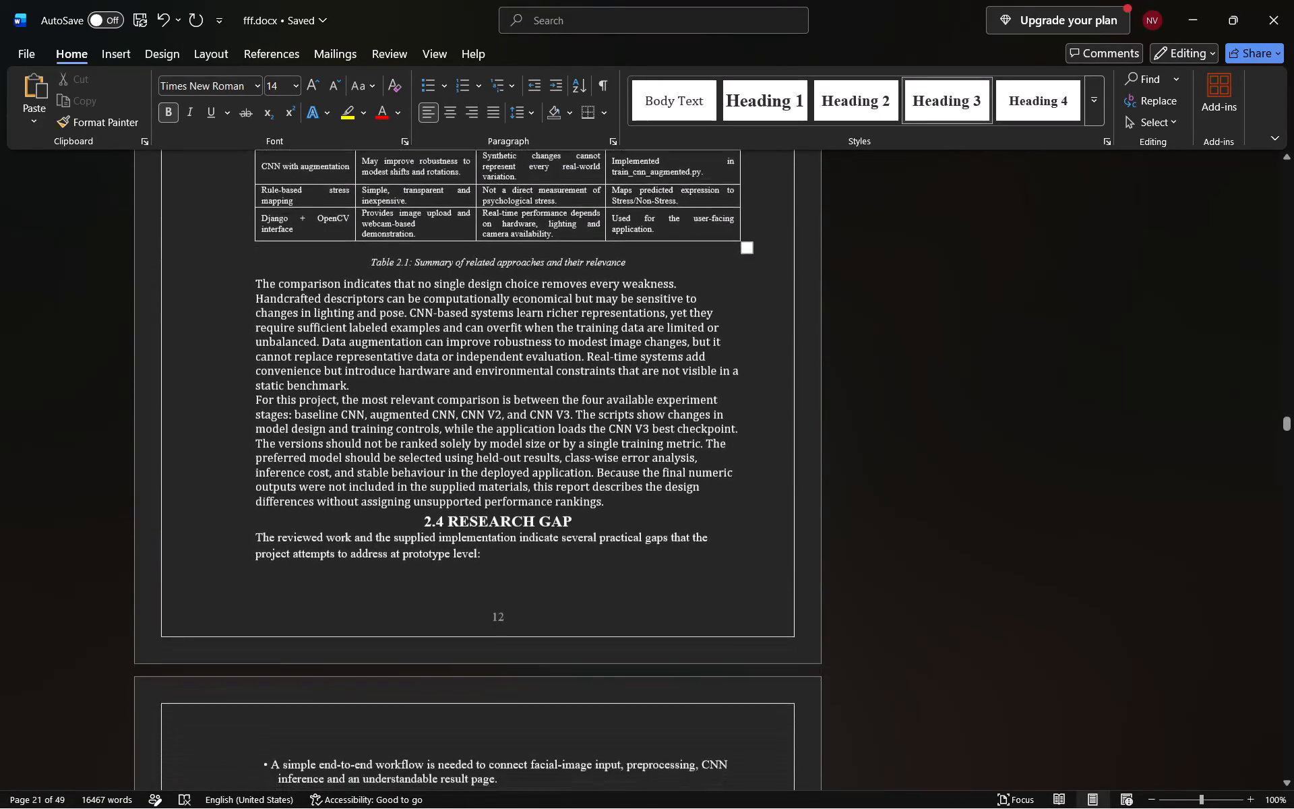
{"action": "scroll", "coordinate": [382, 591], "scroll_direction": "down", "scroll_amount": 2}
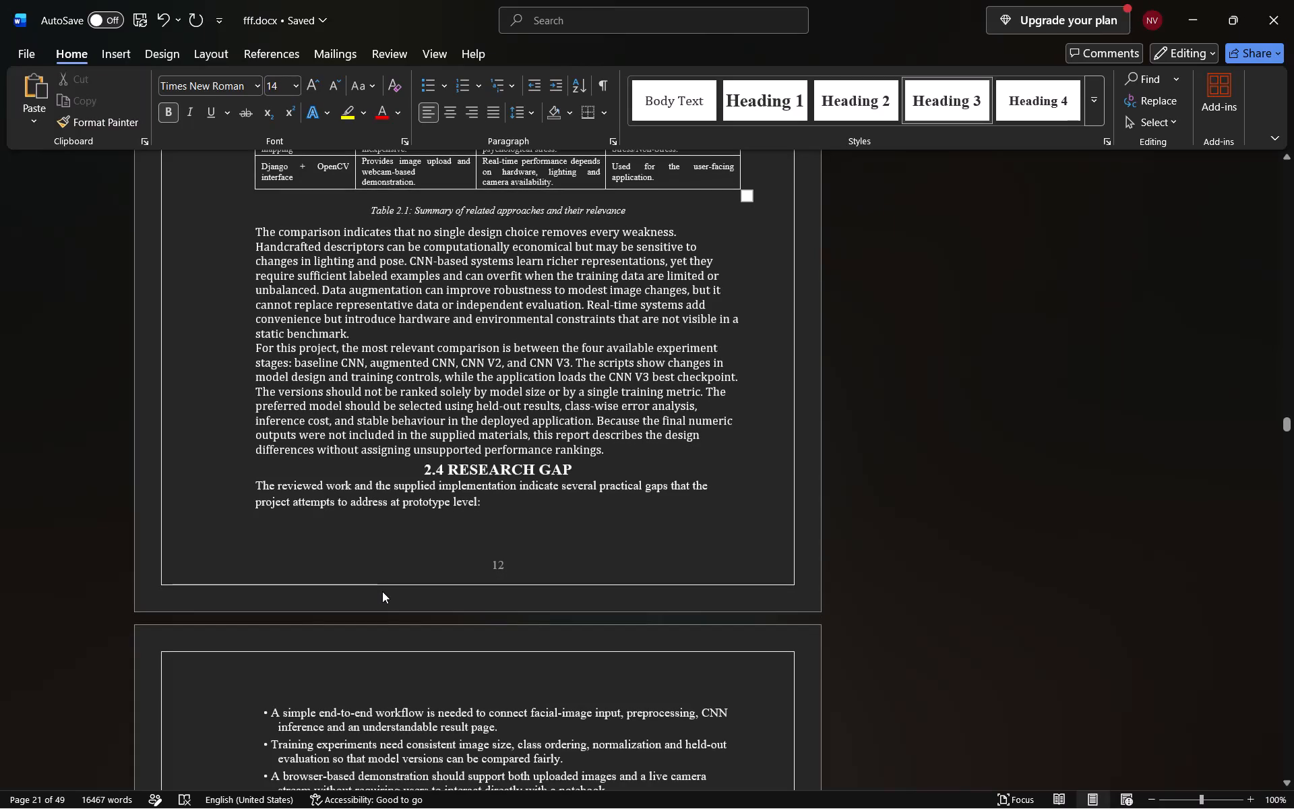
{"action": "scroll", "coordinate": [382, 591], "scroll_direction": "down", "scroll_amount": 1}
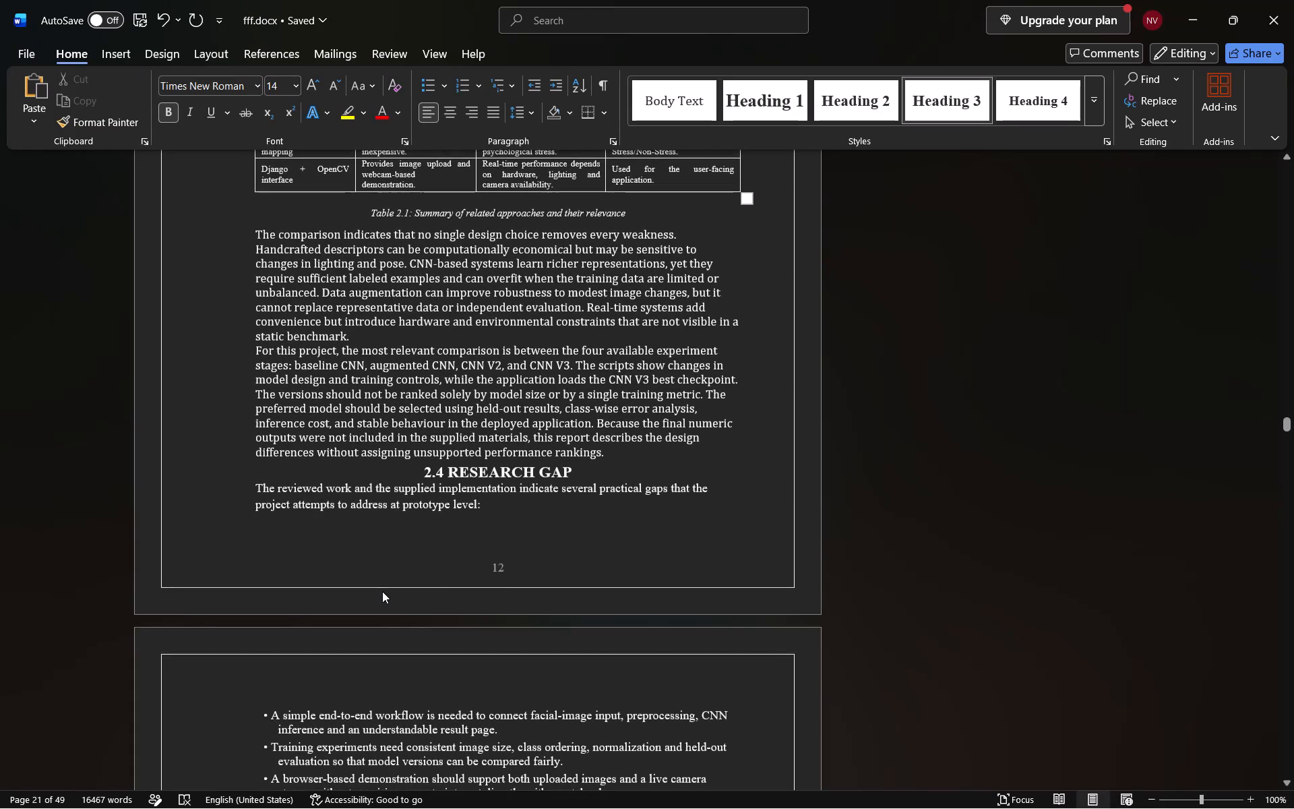
{"action": "scroll", "coordinate": [382, 591], "scroll_direction": "down", "scroll_amount": 1}
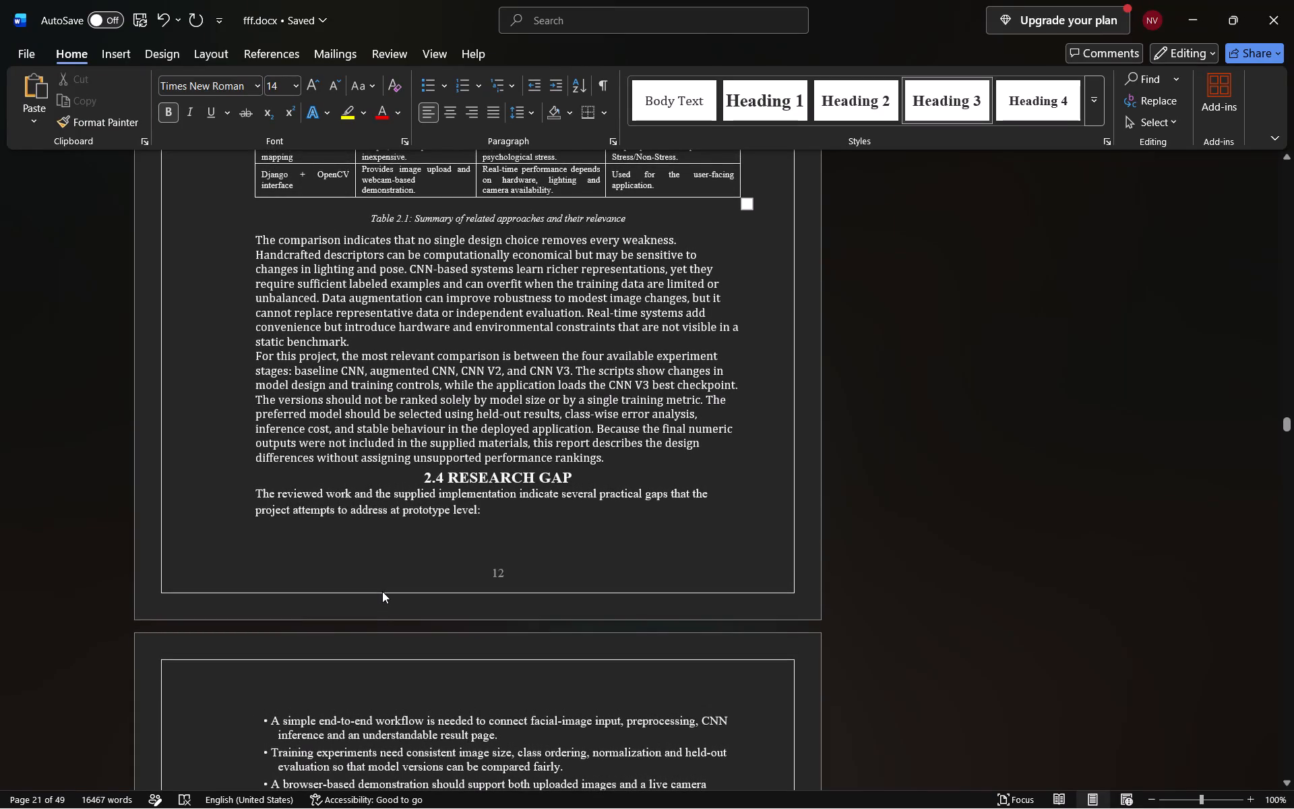
{"action": "scroll", "coordinate": [382, 591], "scroll_direction": "down", "scroll_amount": 3}
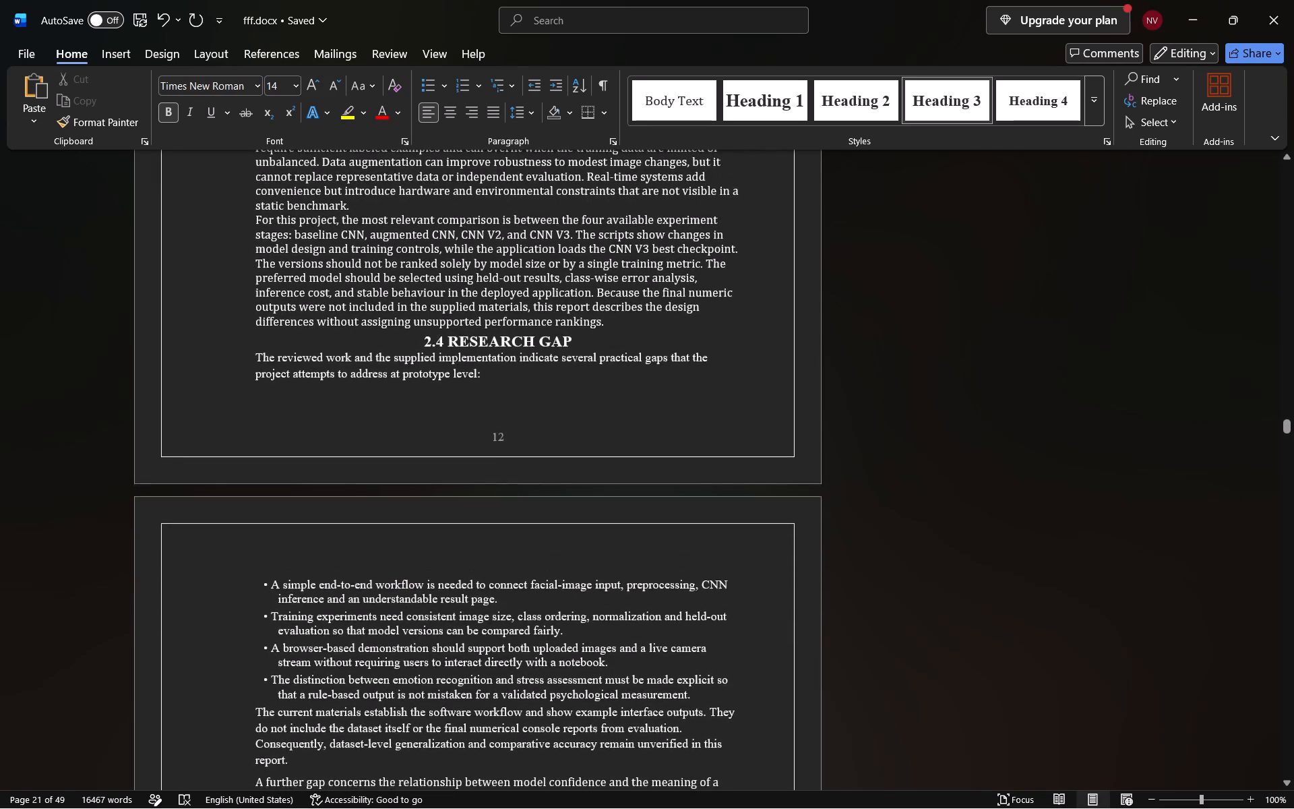
{"action": "scroll", "coordinate": [382, 591], "scroll_direction": "down", "scroll_amount": 6}
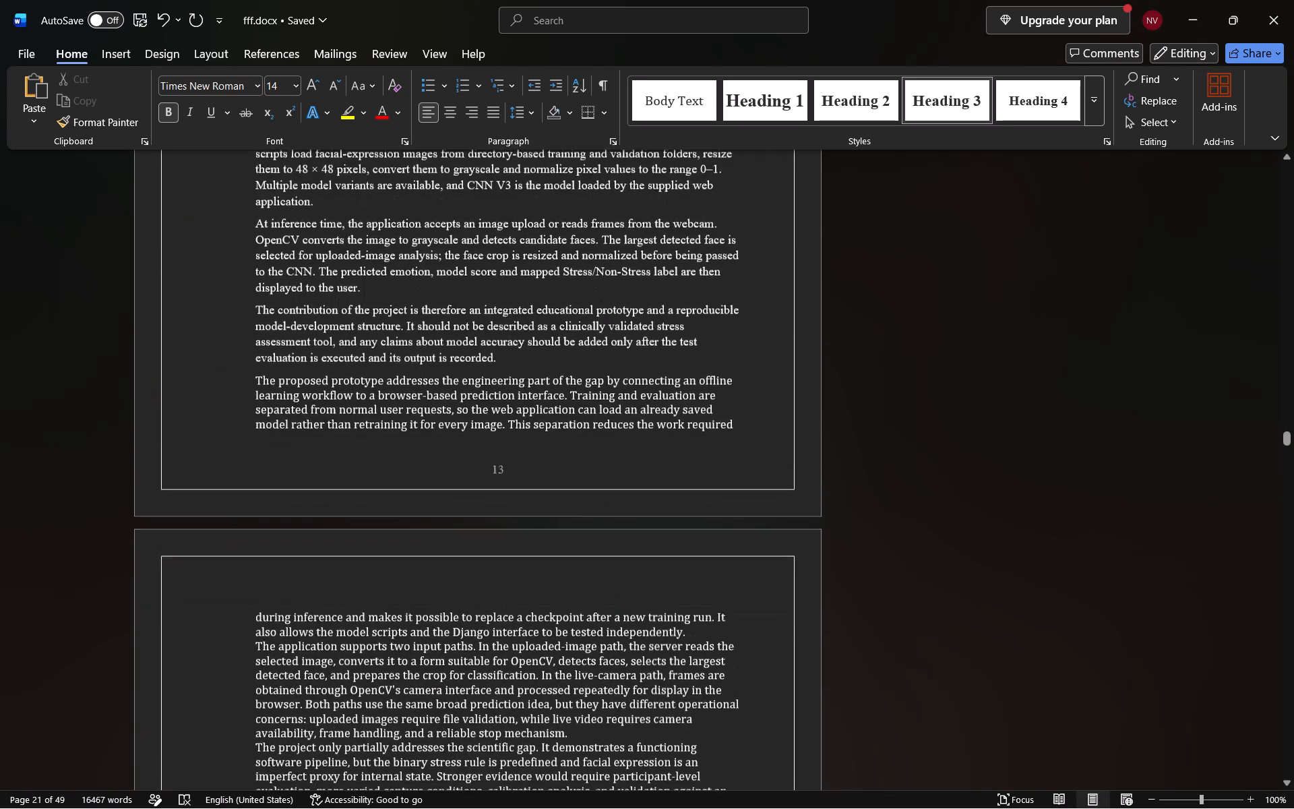
{"action": "scroll", "coordinate": [382, 591], "scroll_direction": "down", "scroll_amount": 4}
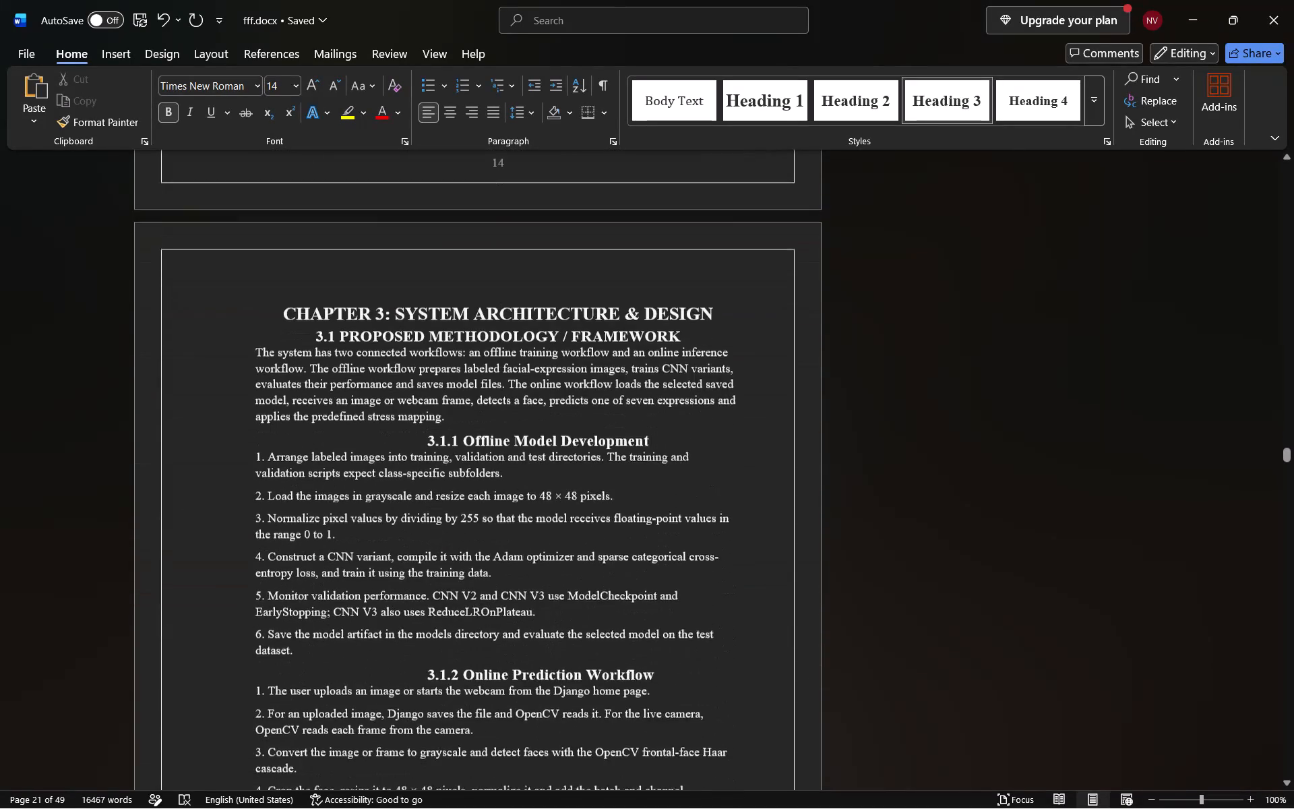
{"action": "scroll", "coordinate": [382, 591], "scroll_direction": "down", "scroll_amount": 1}
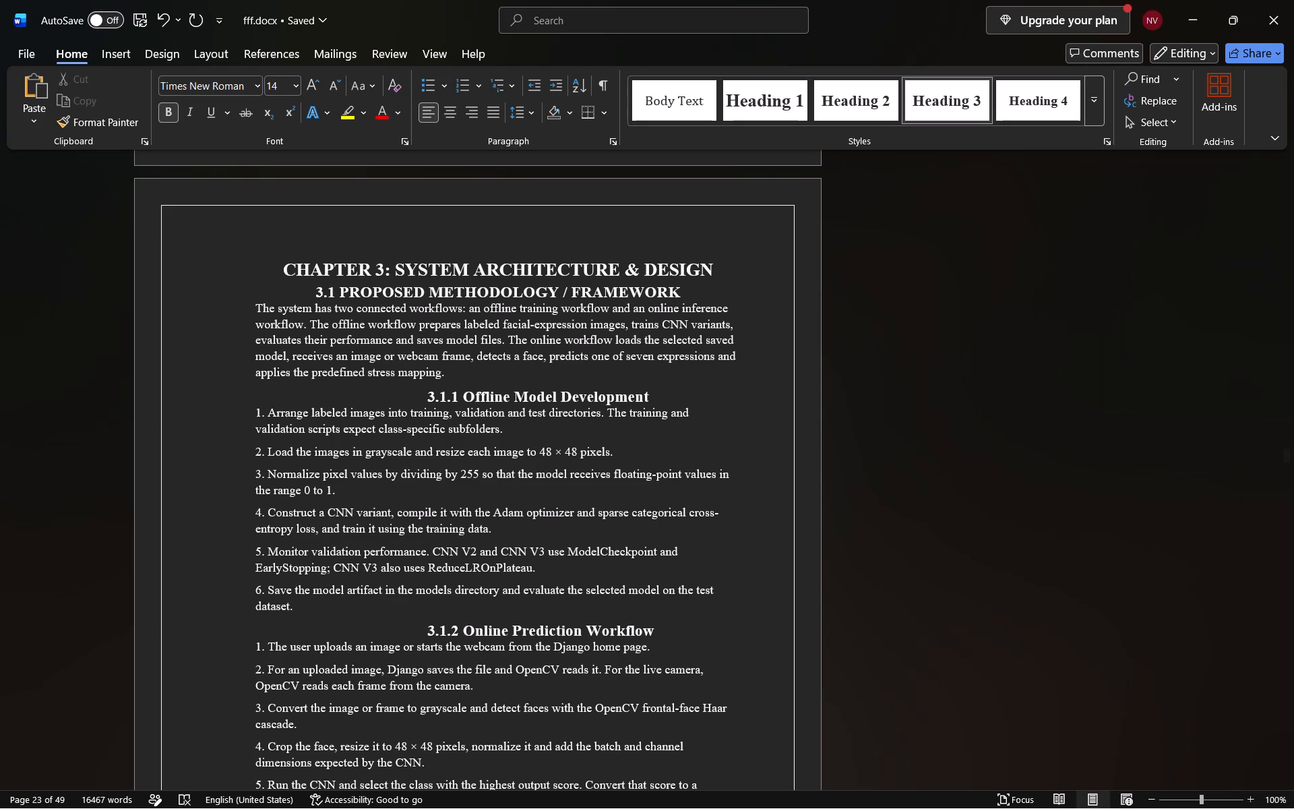
{"action": "scroll", "coordinate": [382, 591], "scroll_direction": "down", "scroll_amount": 3}
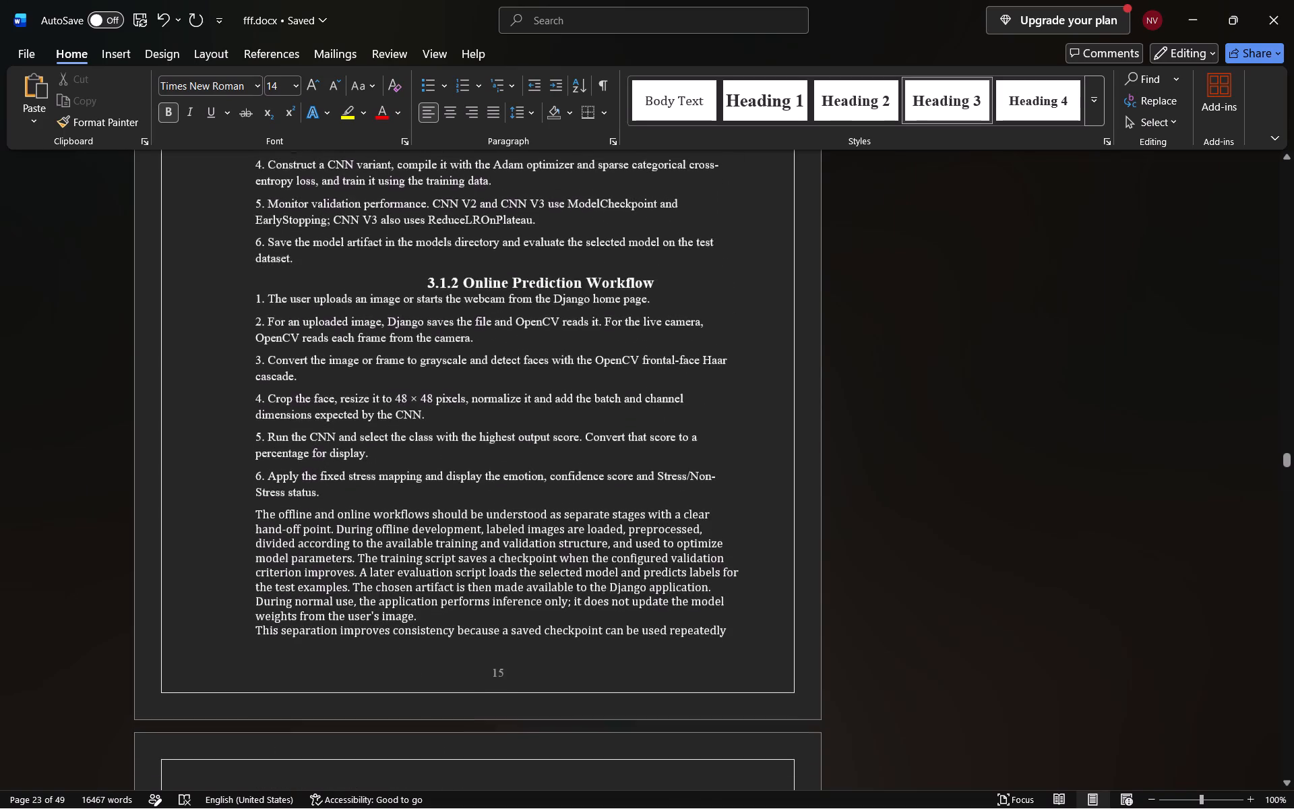
{"action": "scroll", "coordinate": [382, 591], "scroll_direction": "up", "scroll_amount": 2}
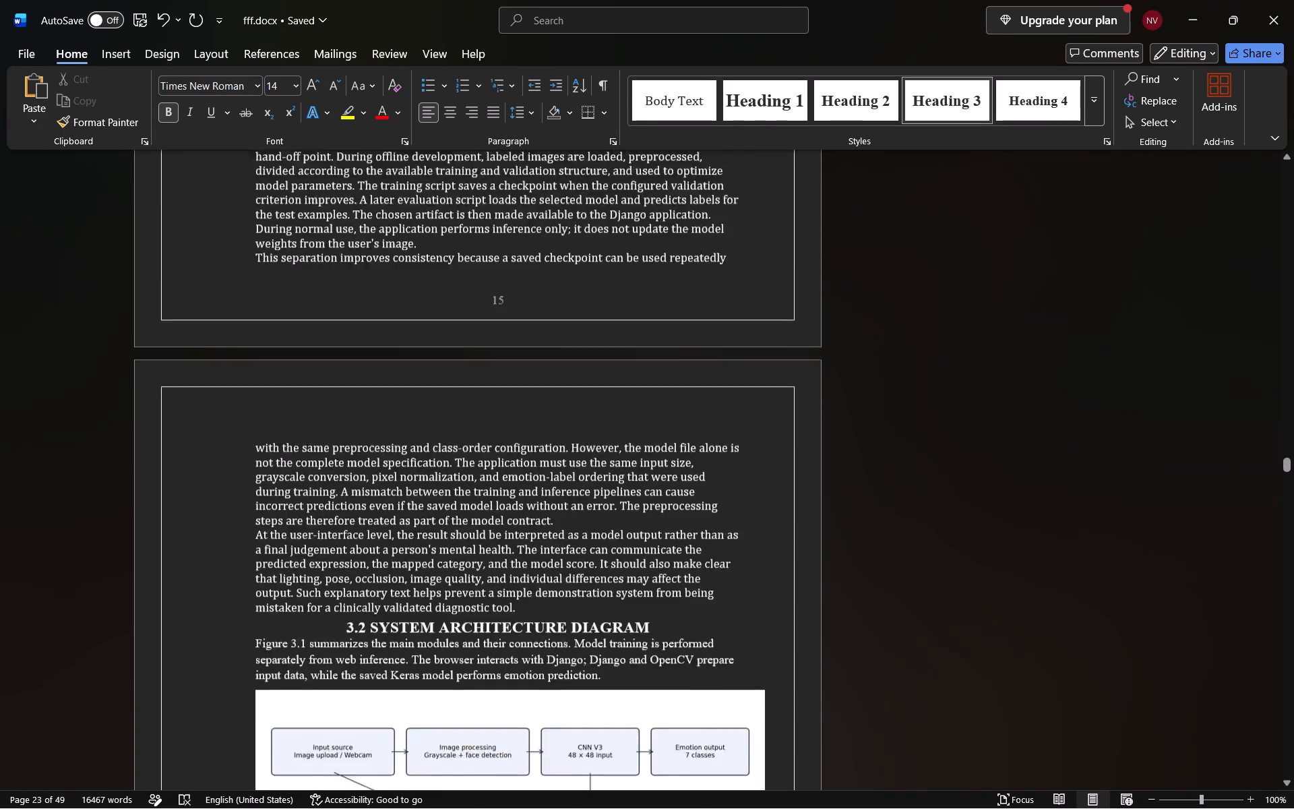
{"action": "scroll", "coordinate": [382, 591], "scroll_direction": "up", "scroll_amount": 4}
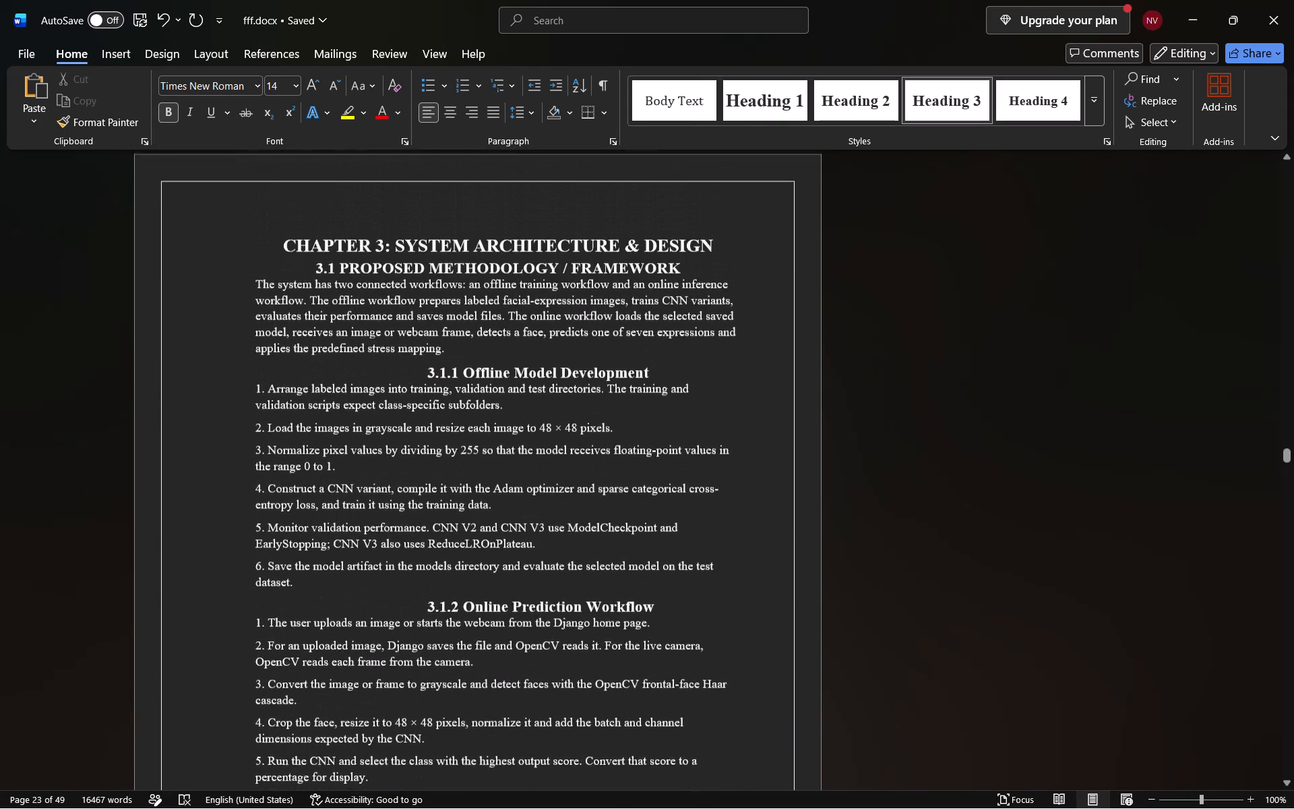
{"action": "scroll", "coordinate": [382, 591], "scroll_direction": "up", "scroll_amount": 1}
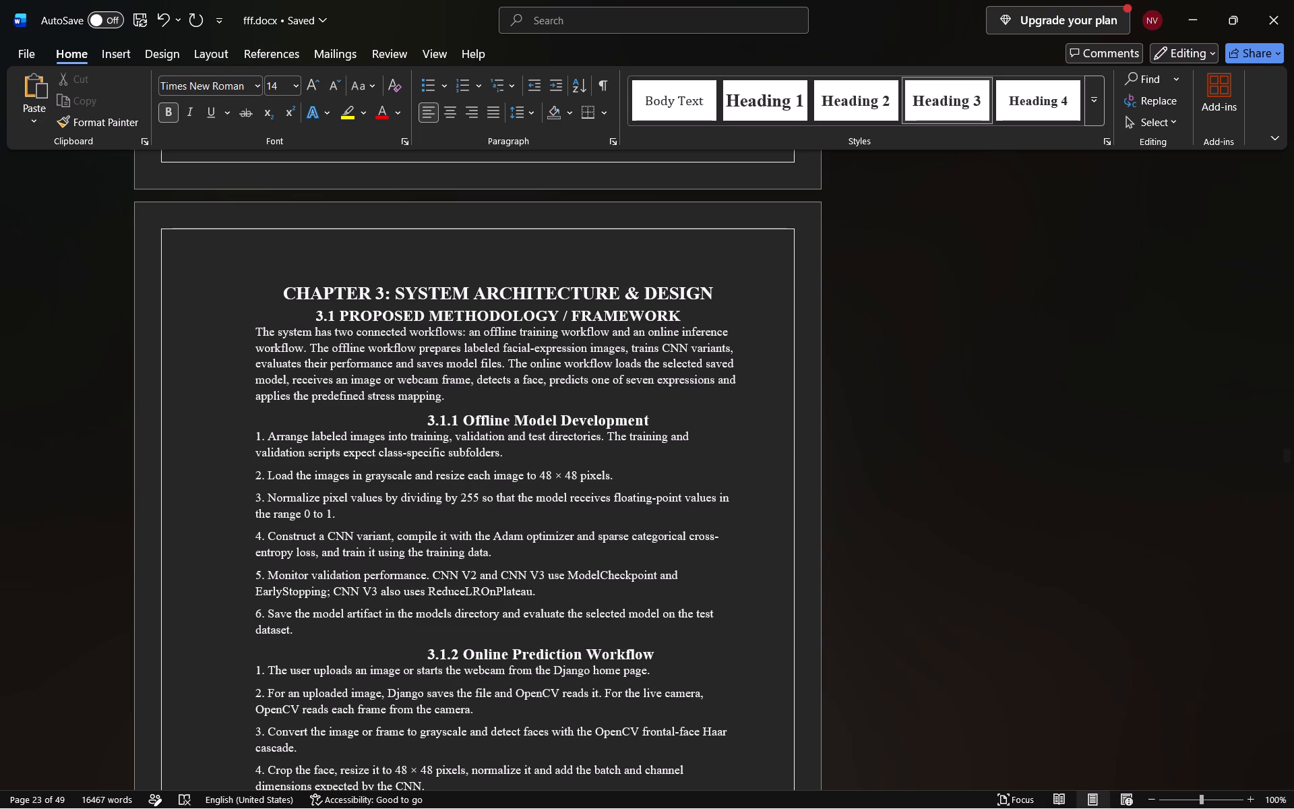
Undo the alignment and leading-space changes on headings 2.2.6 back through 2.2.1 and the 2.2 LITERATURE SURVEY heading.
{"action": "key", "text": "ctrl+z"}
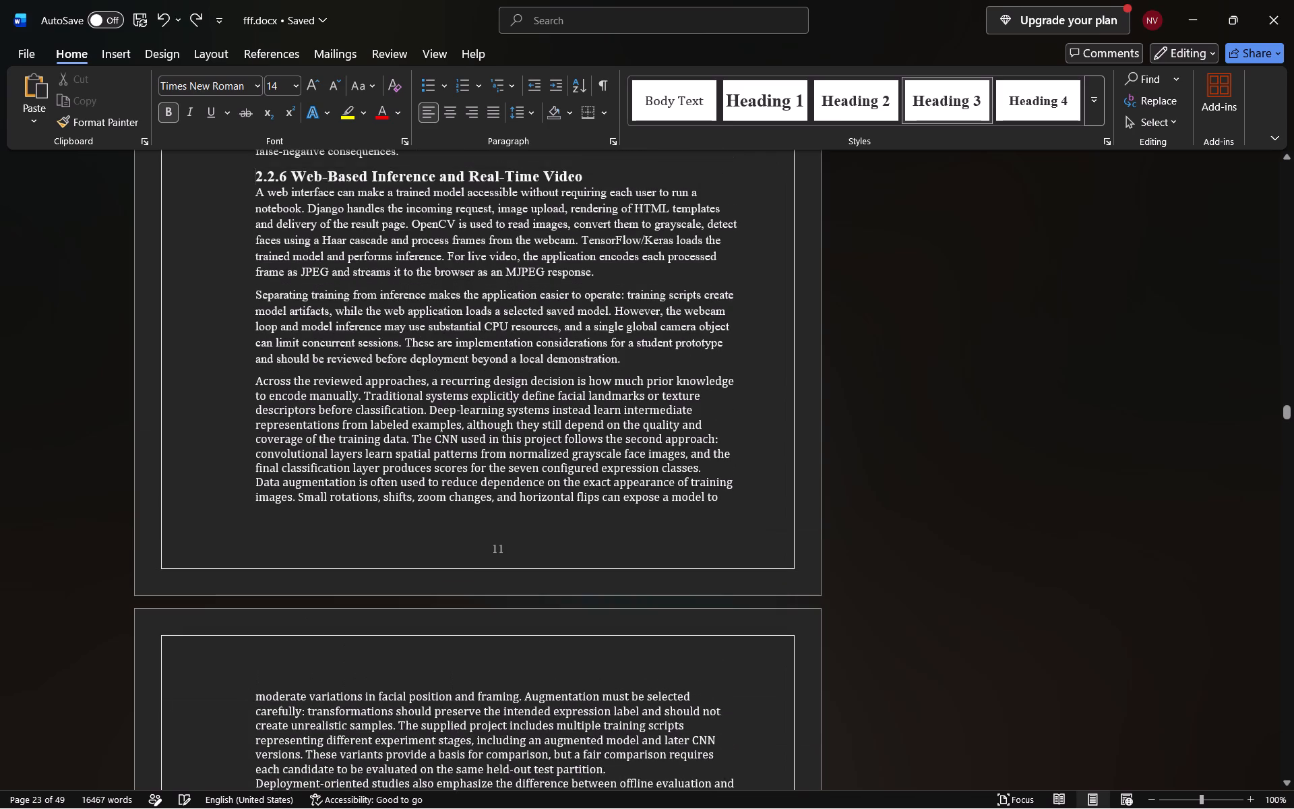
{"action": "key", "text": "ctrl+z"}
{"action": "key", "text": "ctrl+z"}
{"action": "key", "text": "ctrl+z"}
{"action": "key", "text": "ctrl+z"}
{"action": "key", "text": "ctrl+z"}
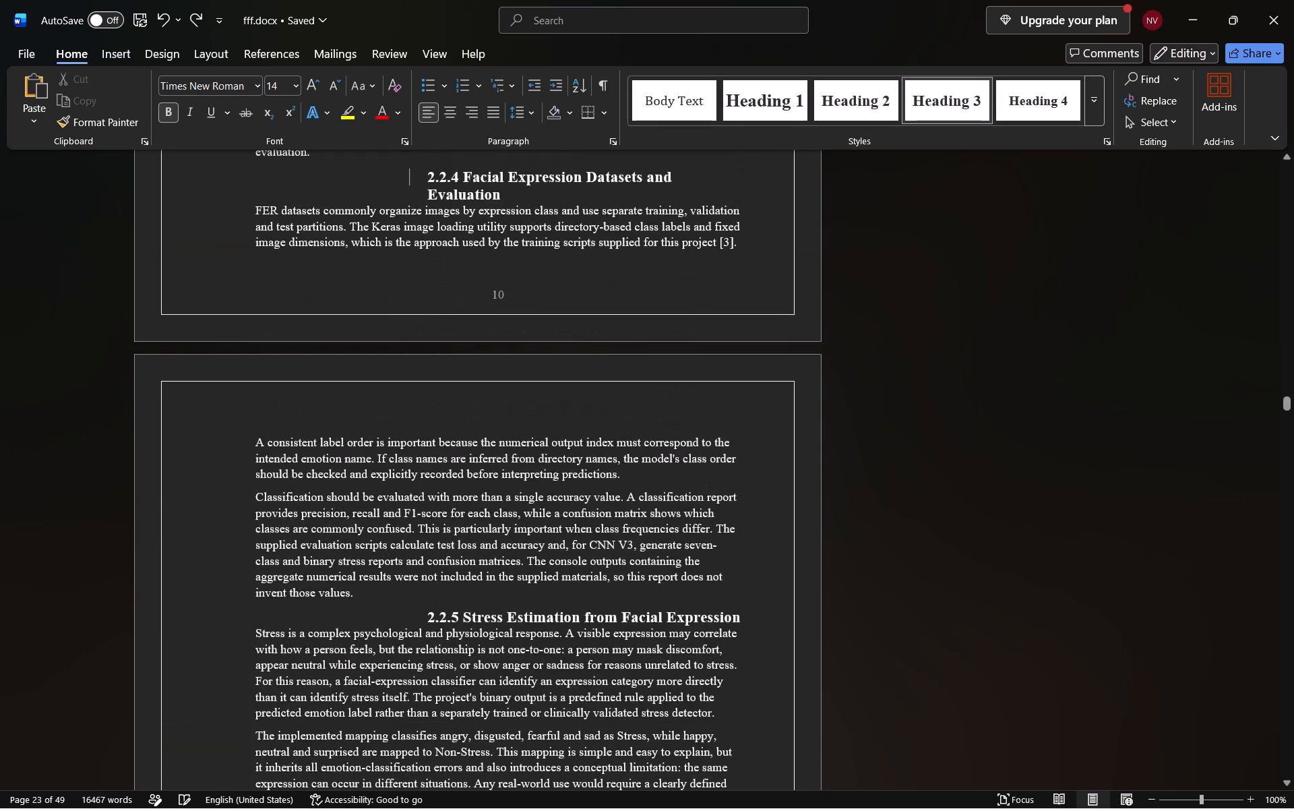
{"action": "key", "text": "ctrl+z"}
{"action": "key", "text": "ctrl+z"}
{"action": "key", "text": "ctrl+z"}
{"action": "key", "text": "ctrl+z"}
{"action": "key", "text": "ctrl+z"}
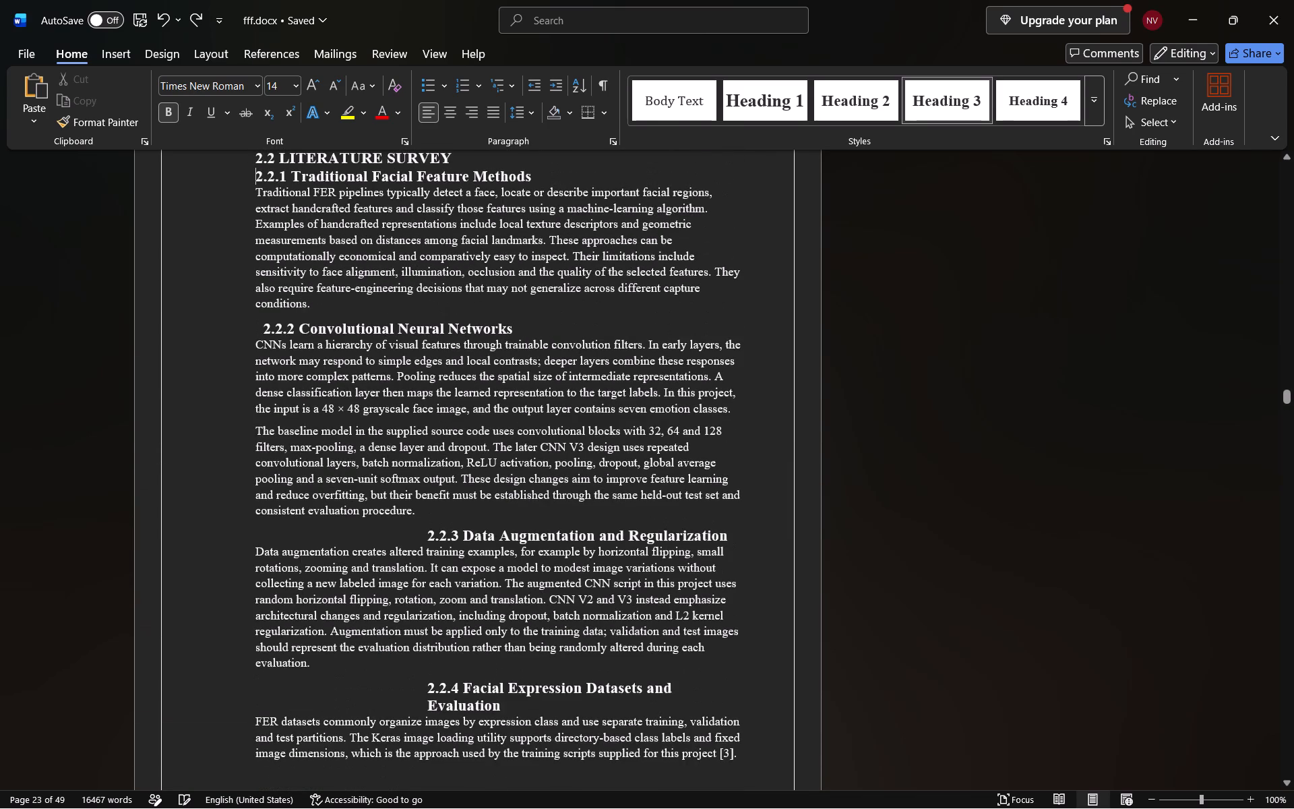
{"action": "key", "text": "ctrl+z"}
{"action": "key", "text": "ctrl+z"}
{"action": "key", "text": "ctrl+z"}
{"action": "key", "text": "ctrl+z"}
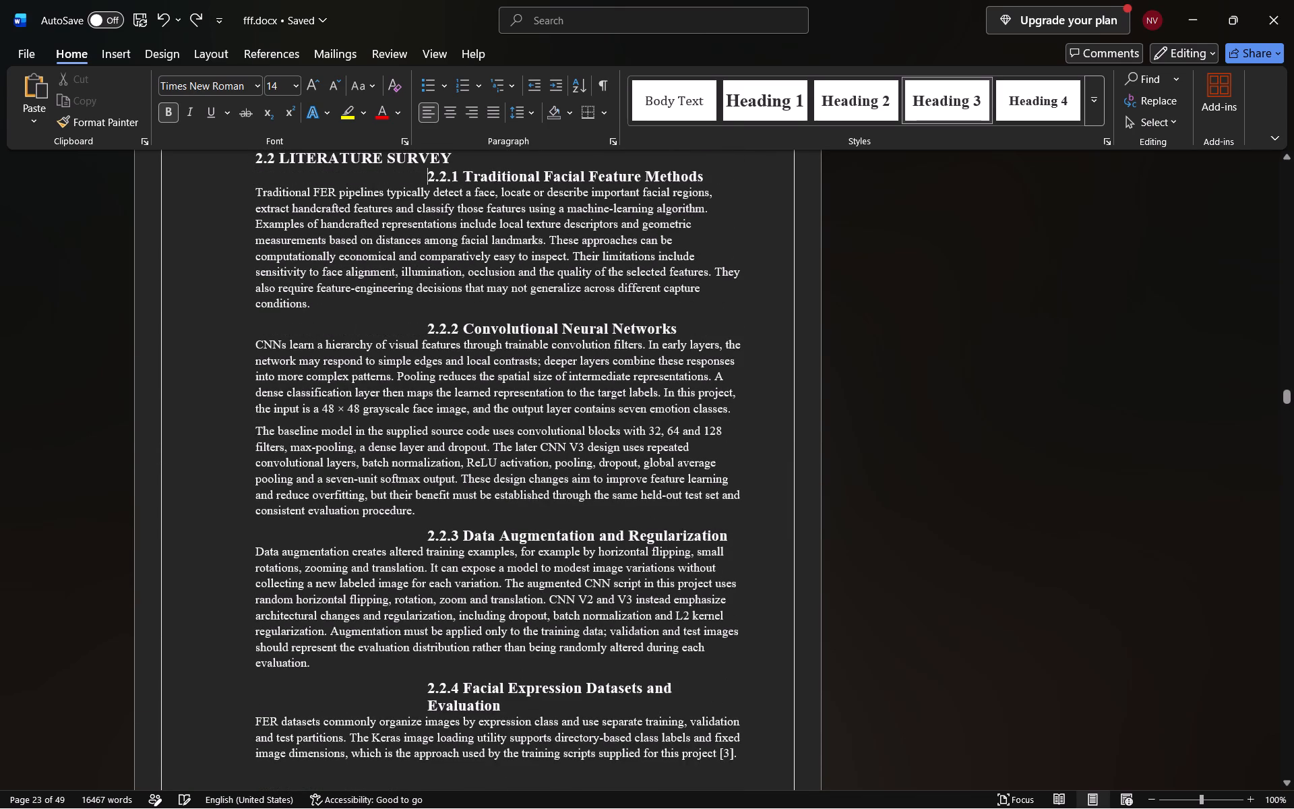
{"action": "key", "text": "ctrl+z"}
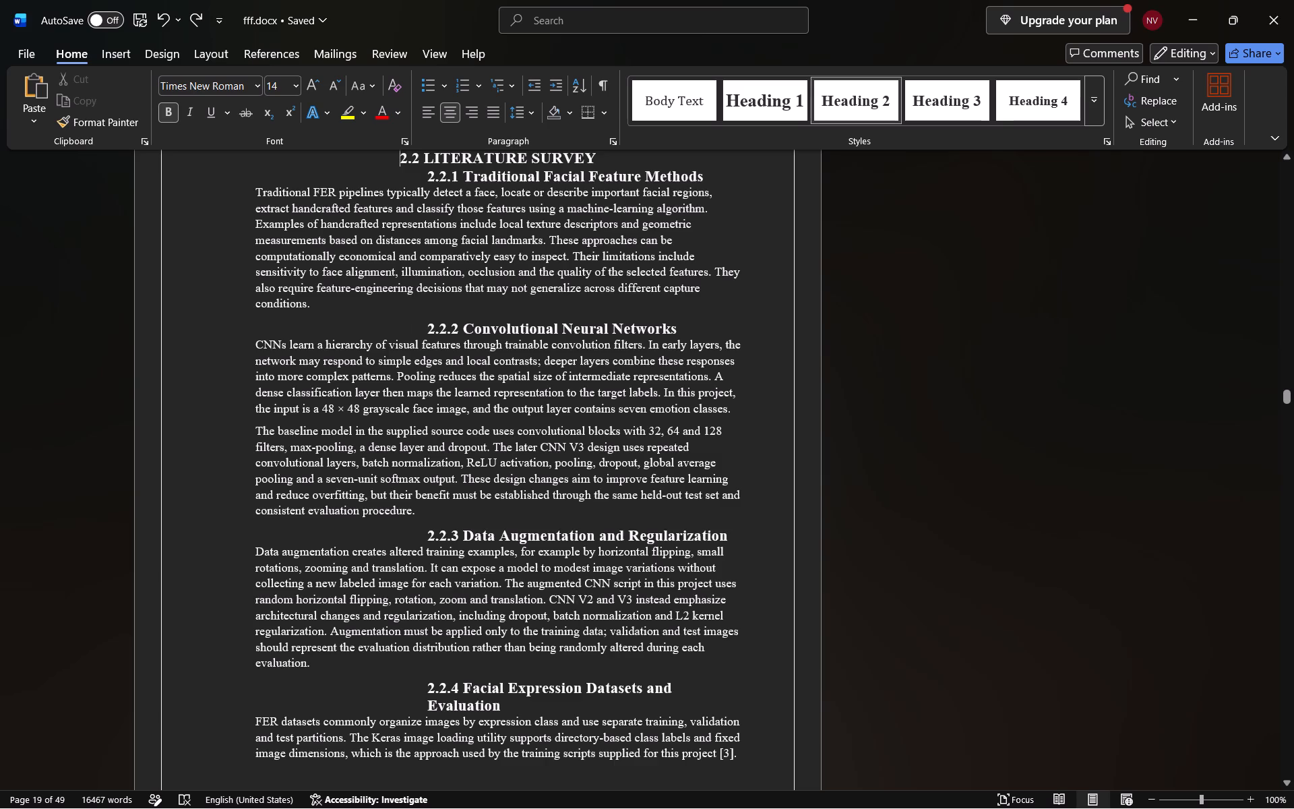
Move the 2.2 LITERATURE SURVEY heading to the left margin with one leading space.
{"action": "scroll", "coordinate": [396, 419], "scroll_direction": "up", "scroll_amount": 6}
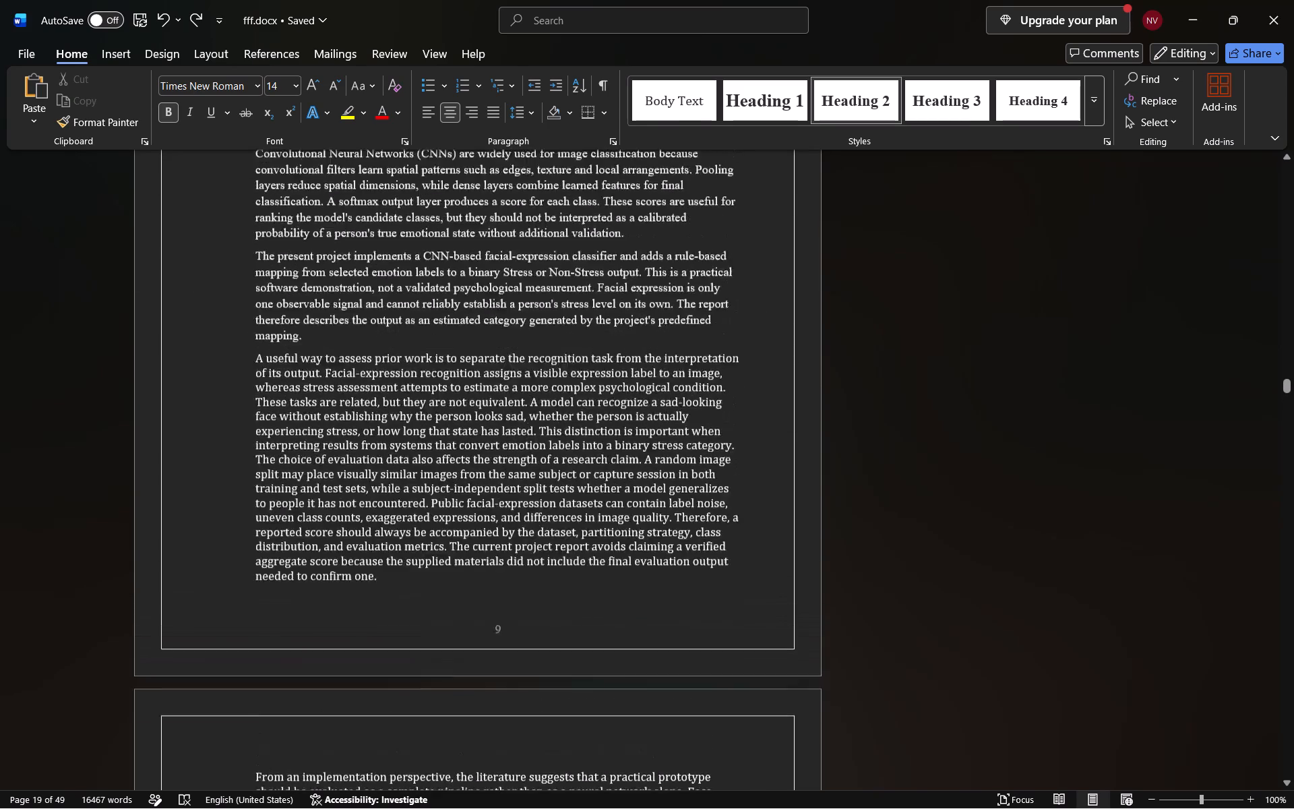
{"action": "scroll", "coordinate": [396, 419], "scroll_direction": "up", "scroll_amount": 1}
{"action": "scroll", "coordinate": [396, 419], "scroll_direction": "down", "scroll_amount": 2}
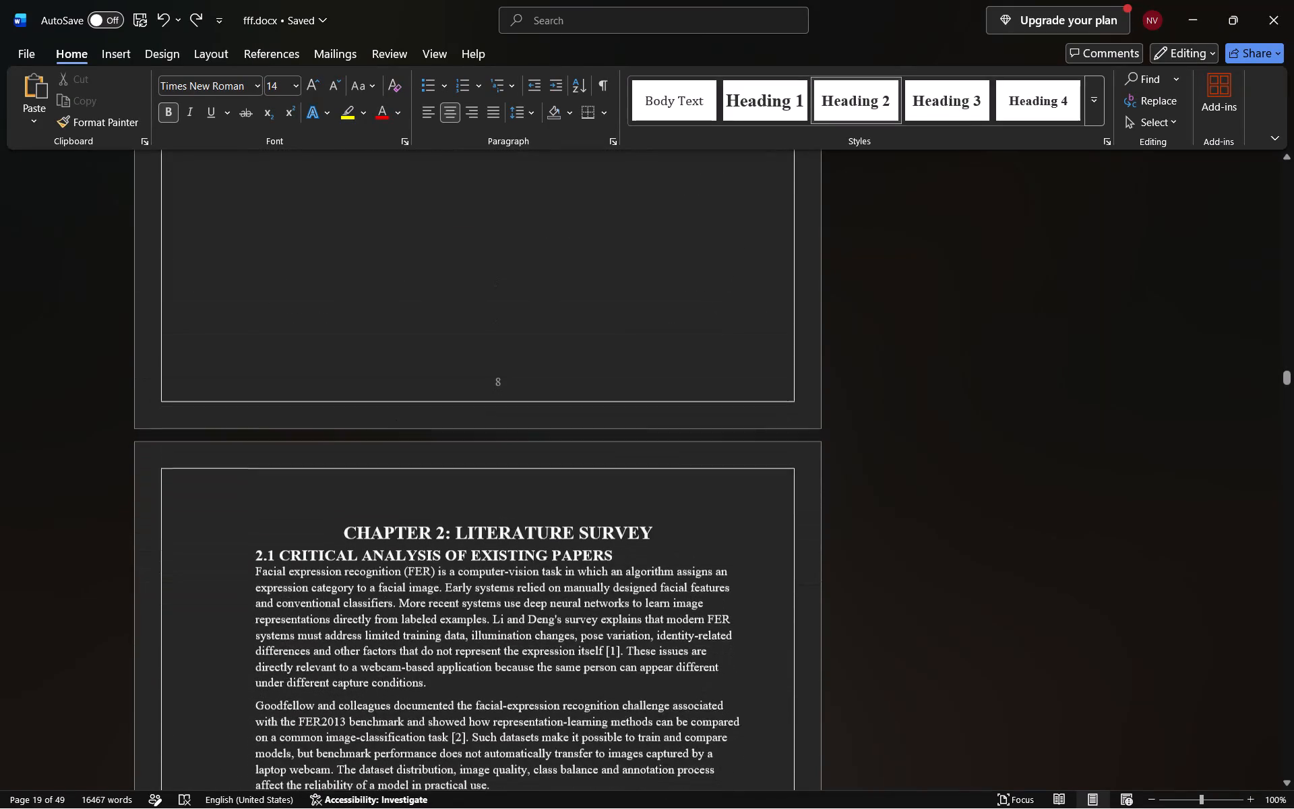
{"action": "scroll", "coordinate": [396, 419], "scroll_direction": "down", "scroll_amount": 1}
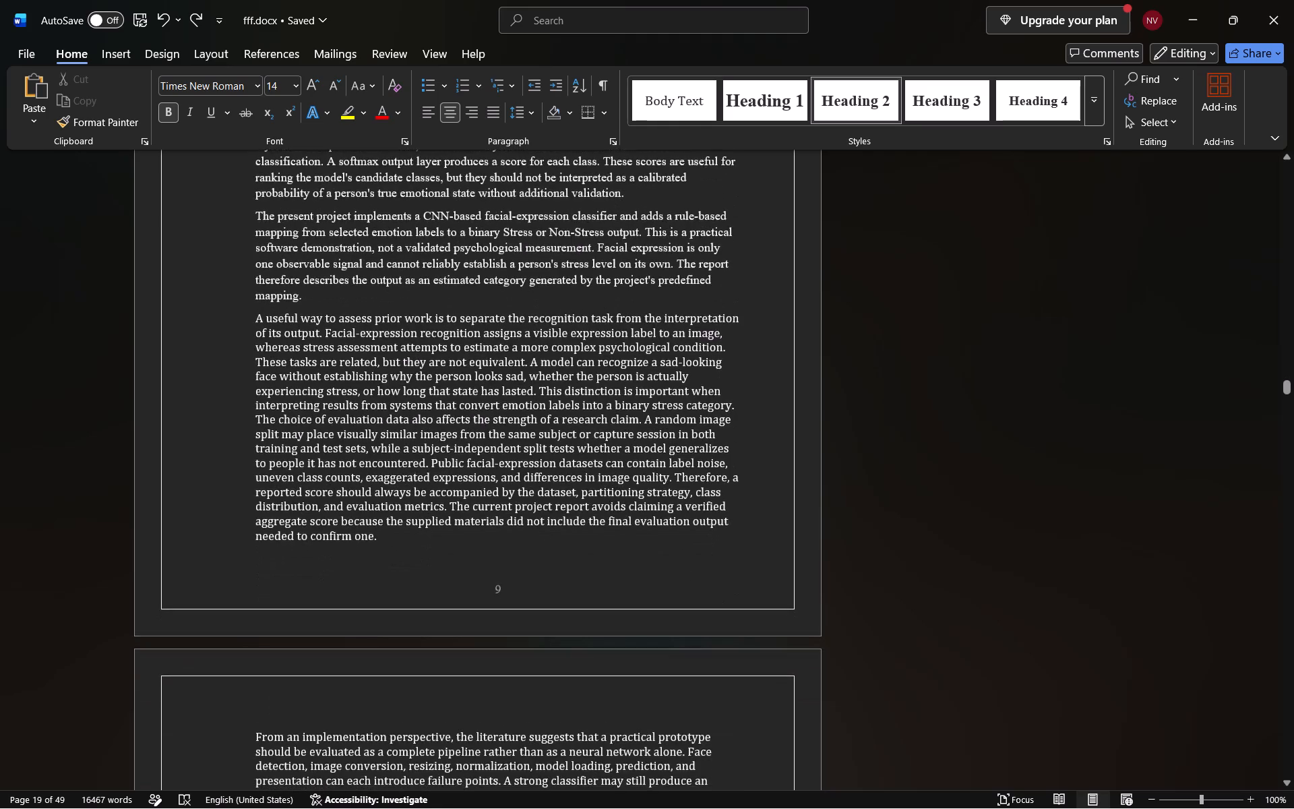
{"action": "scroll", "coordinate": [396, 419], "scroll_direction": "down", "scroll_amount": 2}
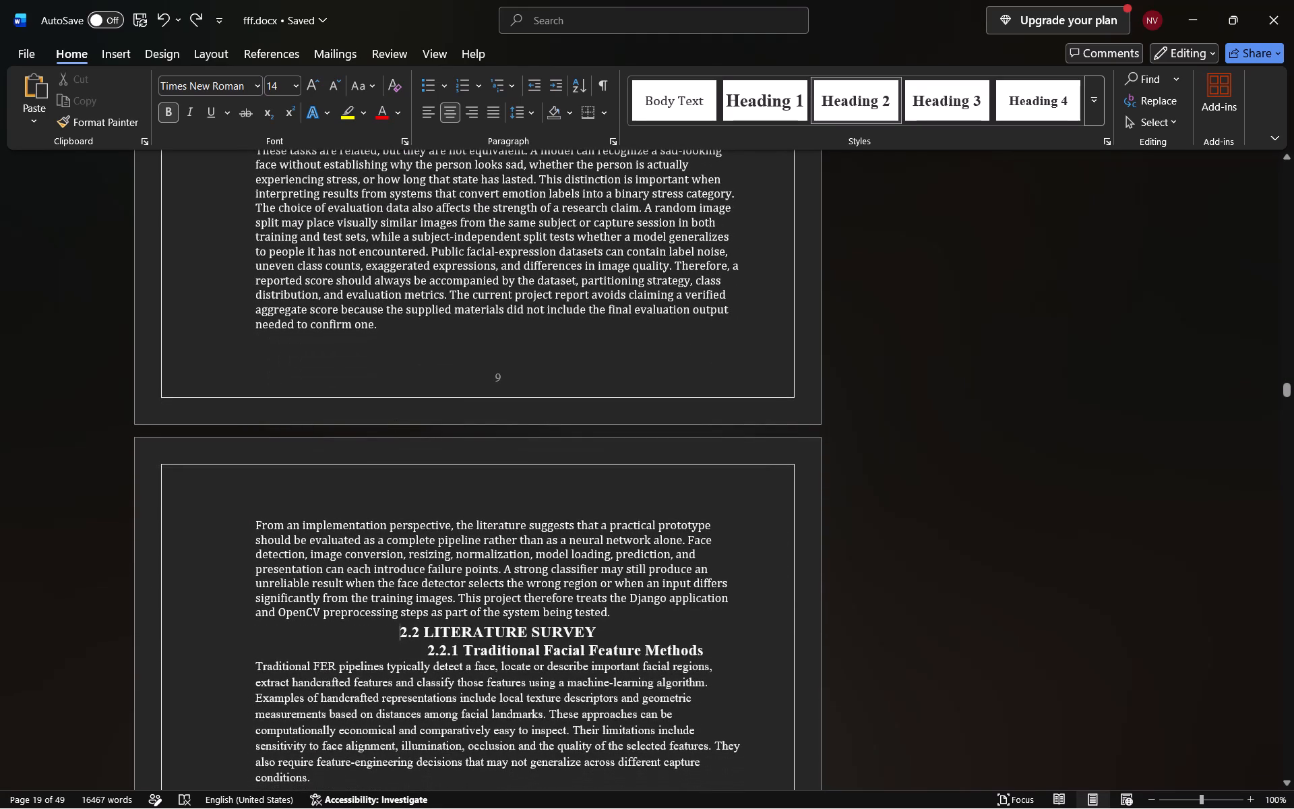
{"action": "key", "text": "BackSpace"}
{"action": "key", "text": "backslash"}
{"action": "key", "text": "space"}
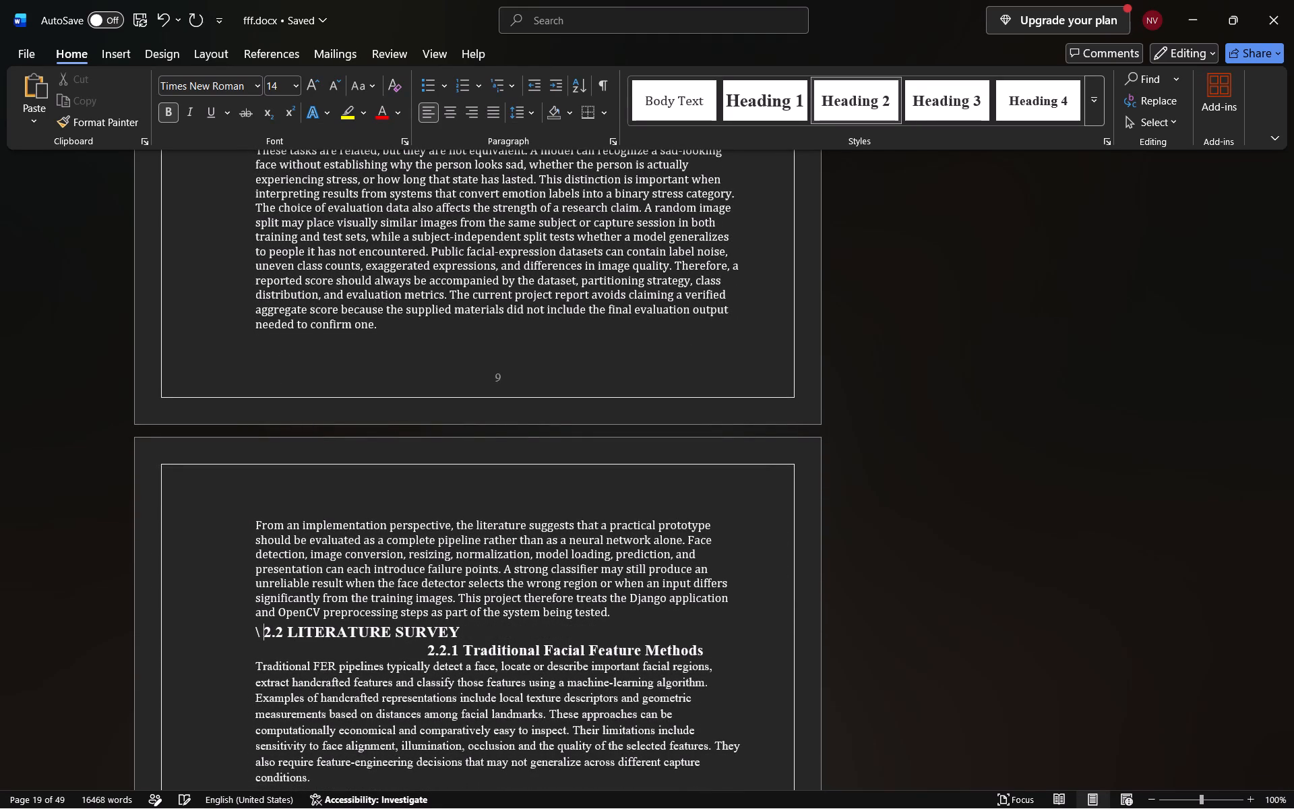
{"action": "key", "text": "BackSpace"}
{"action": "key", "text": "BackSpace"}
{"action": "key", "text": "space"}
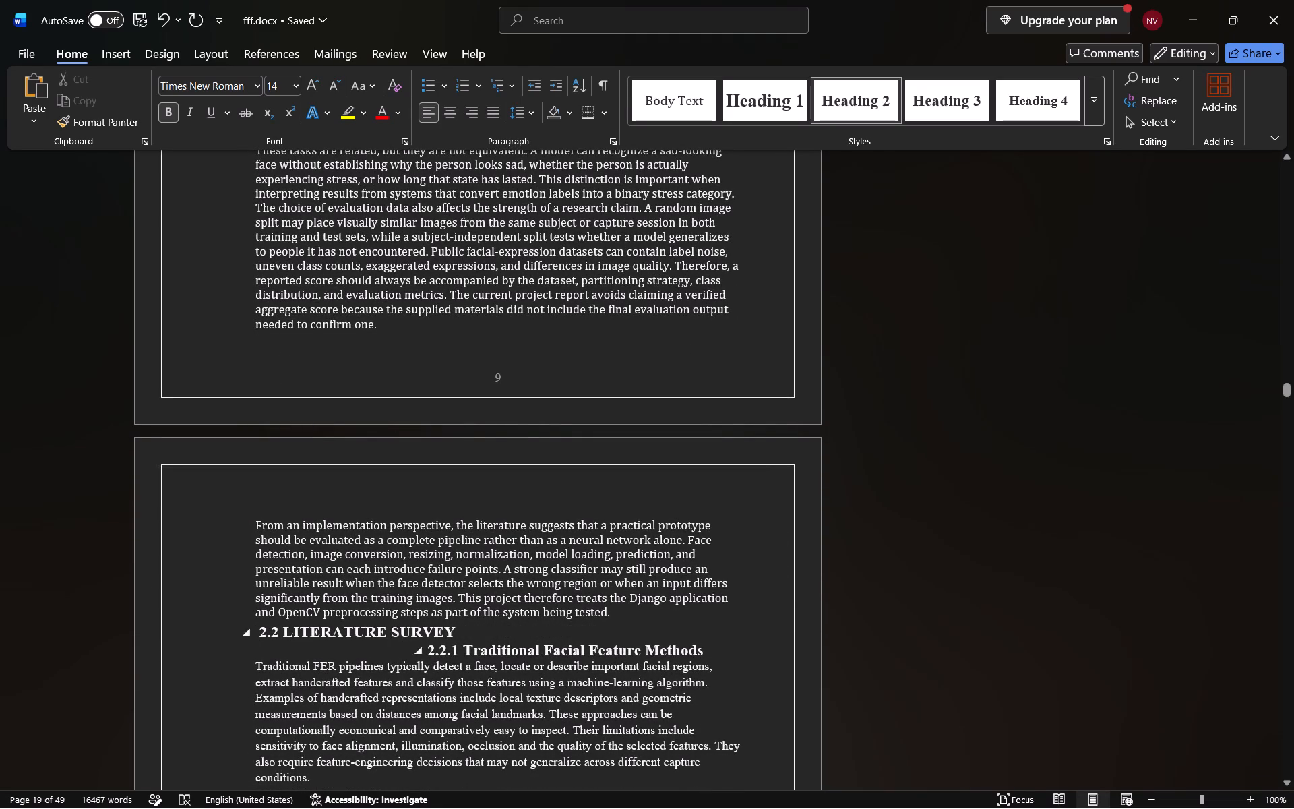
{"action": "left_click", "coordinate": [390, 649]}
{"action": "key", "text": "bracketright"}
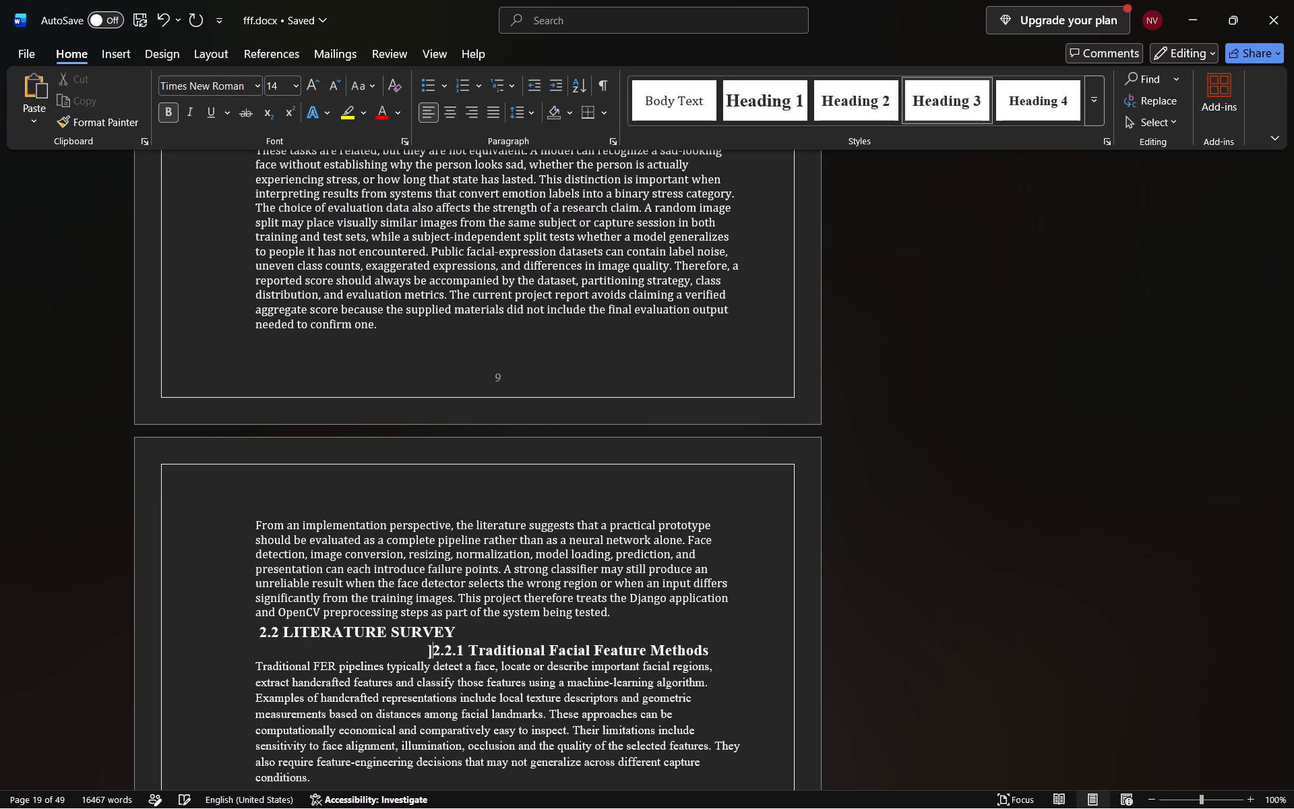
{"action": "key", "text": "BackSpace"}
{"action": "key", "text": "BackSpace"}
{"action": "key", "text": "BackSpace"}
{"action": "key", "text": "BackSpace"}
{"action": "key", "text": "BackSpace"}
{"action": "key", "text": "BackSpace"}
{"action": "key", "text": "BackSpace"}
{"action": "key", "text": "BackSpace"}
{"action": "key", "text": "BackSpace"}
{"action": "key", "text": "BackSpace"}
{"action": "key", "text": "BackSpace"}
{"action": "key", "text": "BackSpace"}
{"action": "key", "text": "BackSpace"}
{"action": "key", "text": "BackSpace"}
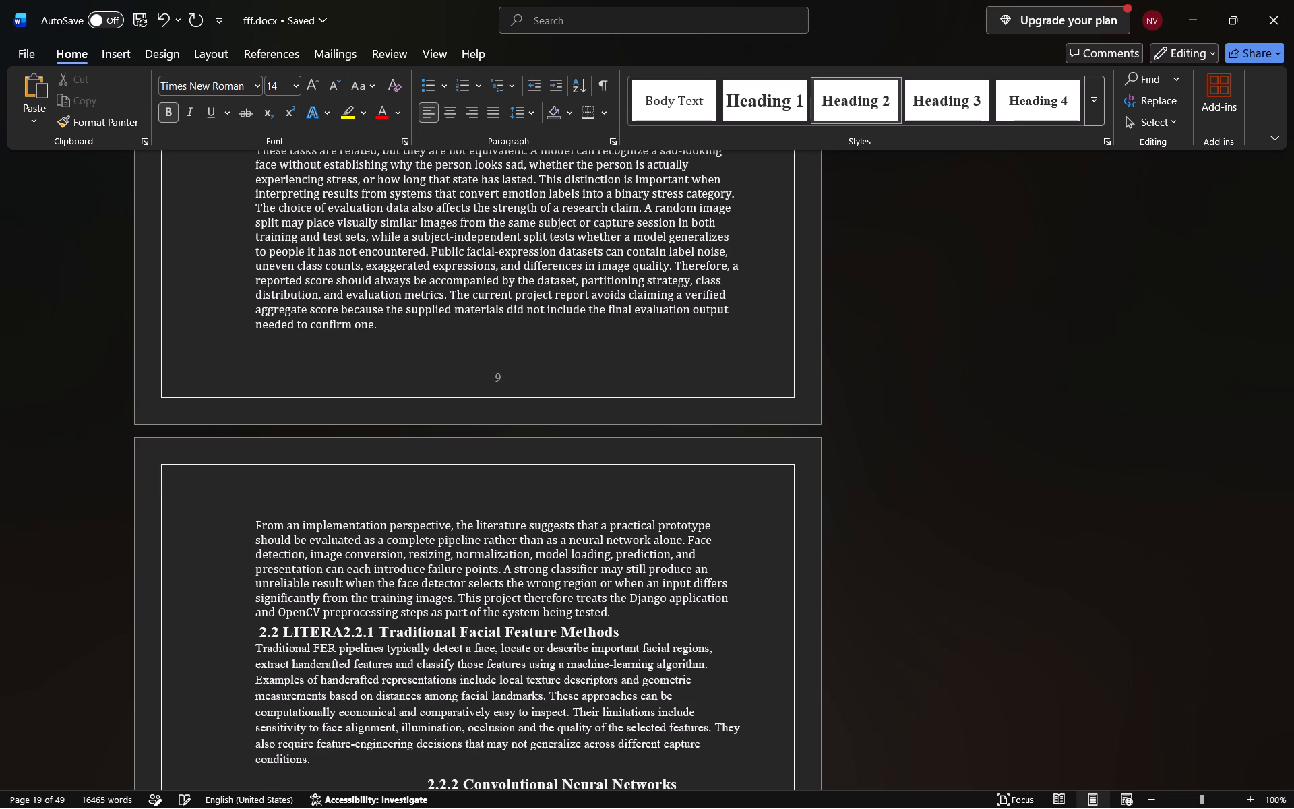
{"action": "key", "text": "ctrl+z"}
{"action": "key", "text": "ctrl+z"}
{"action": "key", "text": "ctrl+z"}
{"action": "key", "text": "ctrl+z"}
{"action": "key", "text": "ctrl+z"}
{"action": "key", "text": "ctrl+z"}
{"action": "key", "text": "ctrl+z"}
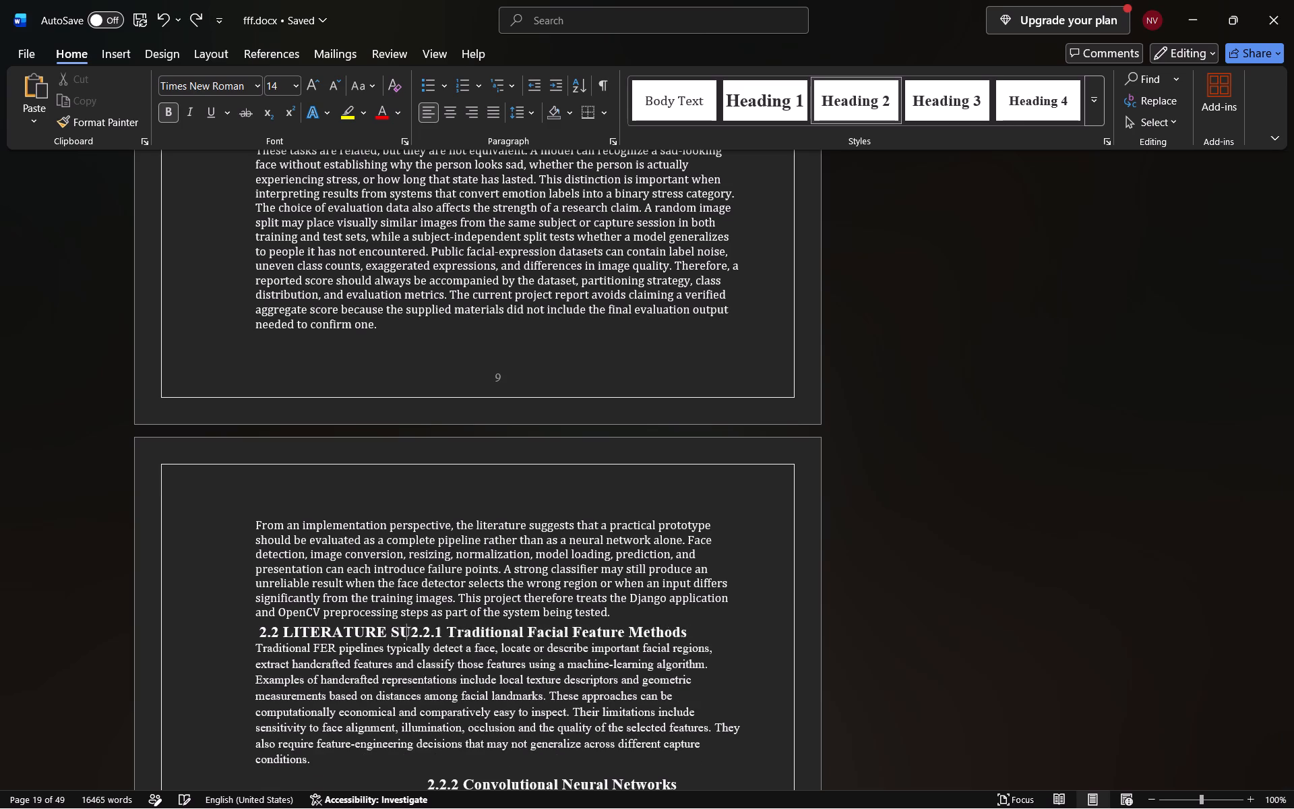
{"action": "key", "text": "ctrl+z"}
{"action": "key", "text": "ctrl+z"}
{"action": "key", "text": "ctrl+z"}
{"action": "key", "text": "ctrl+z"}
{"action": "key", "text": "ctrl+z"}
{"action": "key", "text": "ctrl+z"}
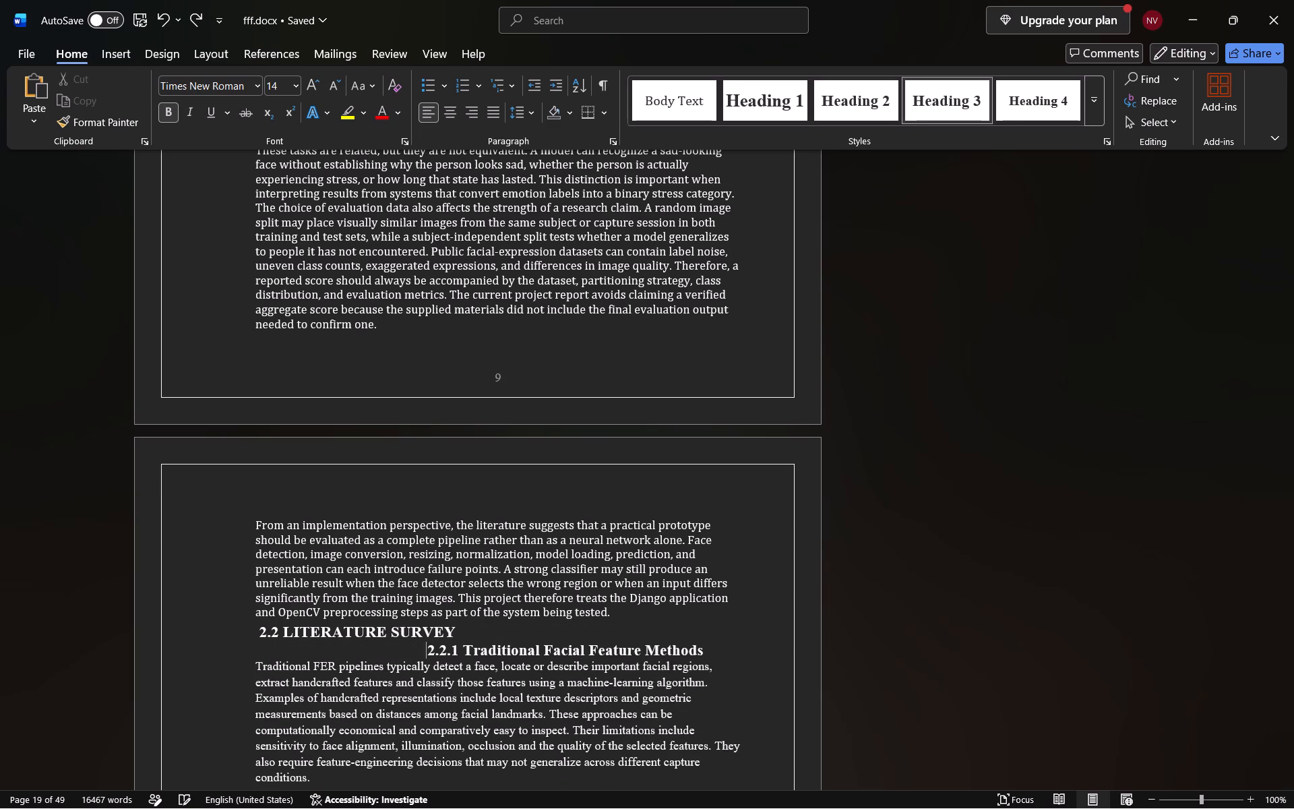
Remove the indent of the 2.2.1 Traditional Facial Feature Methods heading and offset it with about 20 leading spaces.
{"action": "key", "text": "BackSpace"}
{"action": "key", "text": "space"}
{"action": "key", "text": "space"}
{"action": "key", "text": "space"}
{"action": "key", "text": "space"}
{"action": "key", "text": "space"}
{"action": "key", "text": "space"}
{"action": "key", "text": "space"}
{"action": "key", "text": "space"}
{"action": "key", "text": "space"}
{"action": "key", "text": "space"}
{"action": "key", "text": "space"}
{"action": "key", "text": "space"}
{"action": "key", "text": "space"}
{"action": "key", "text": "space"}
{"action": "key", "text": "space"}
{"action": "key", "text": "space"}
{"action": "key", "text": "space"}
{"action": "key", "text": "space"}
{"action": "key", "text": "space"}
{"action": "key", "text": "space"}
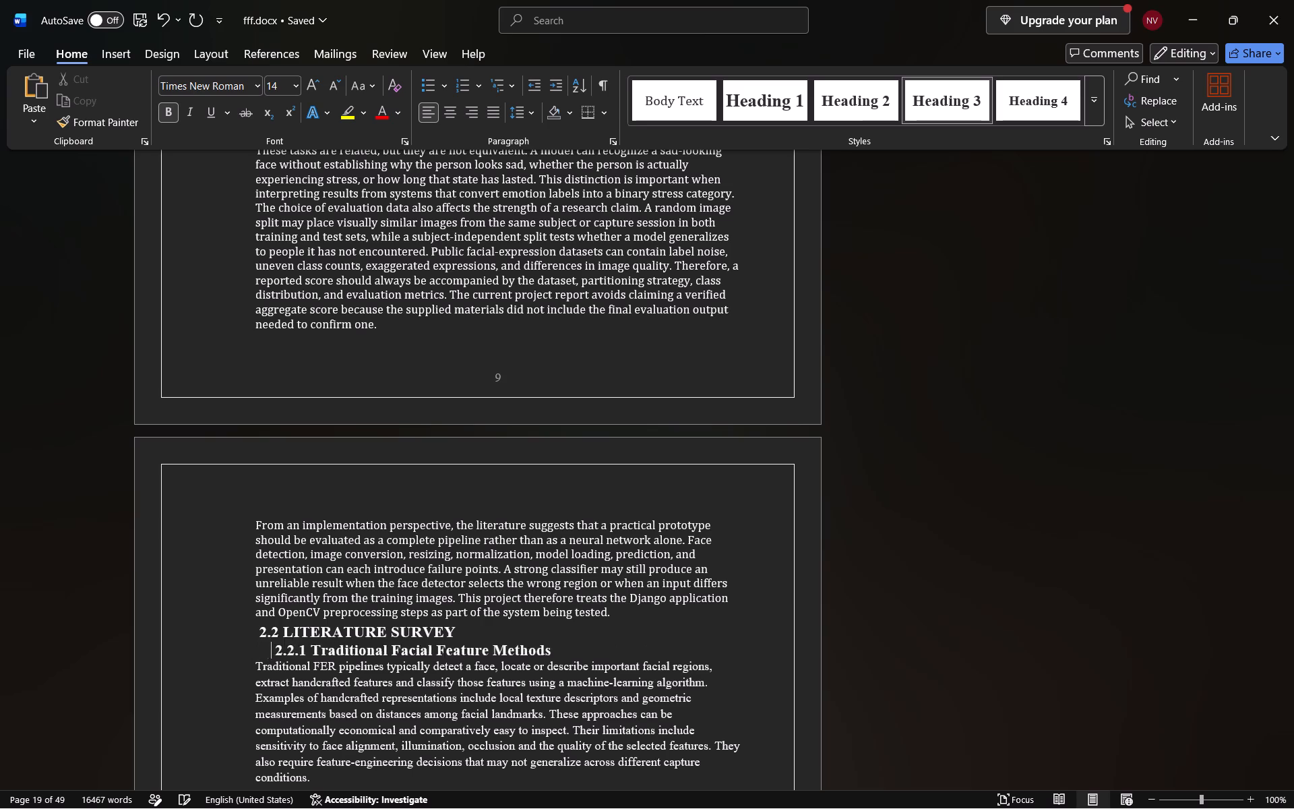
{"action": "key", "text": "BackSpace"}
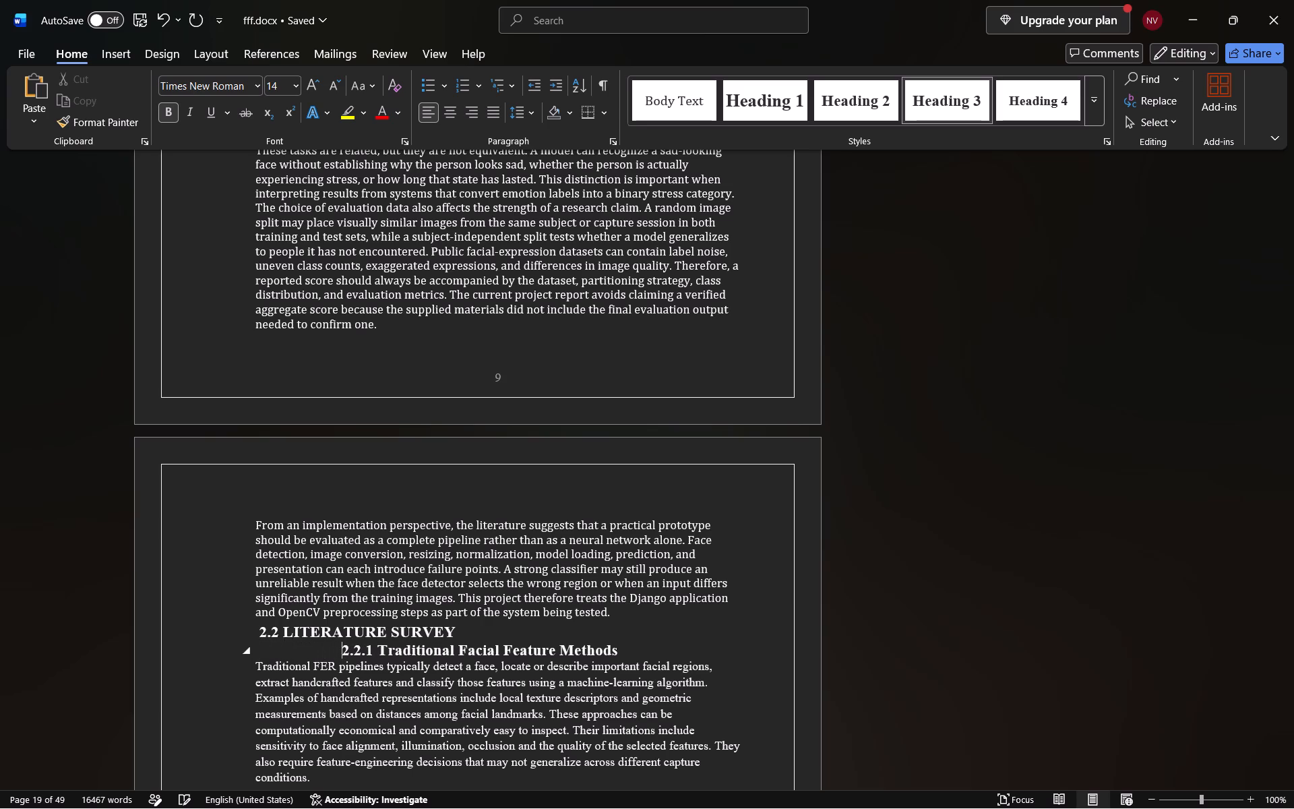
Remove the indent of the 2.2.2 Convolutional Neural Networks heading and offset it with about 21 leading spaces.
{"action": "scroll", "coordinate": [390, 649], "scroll_direction": "down", "scroll_amount": 2}
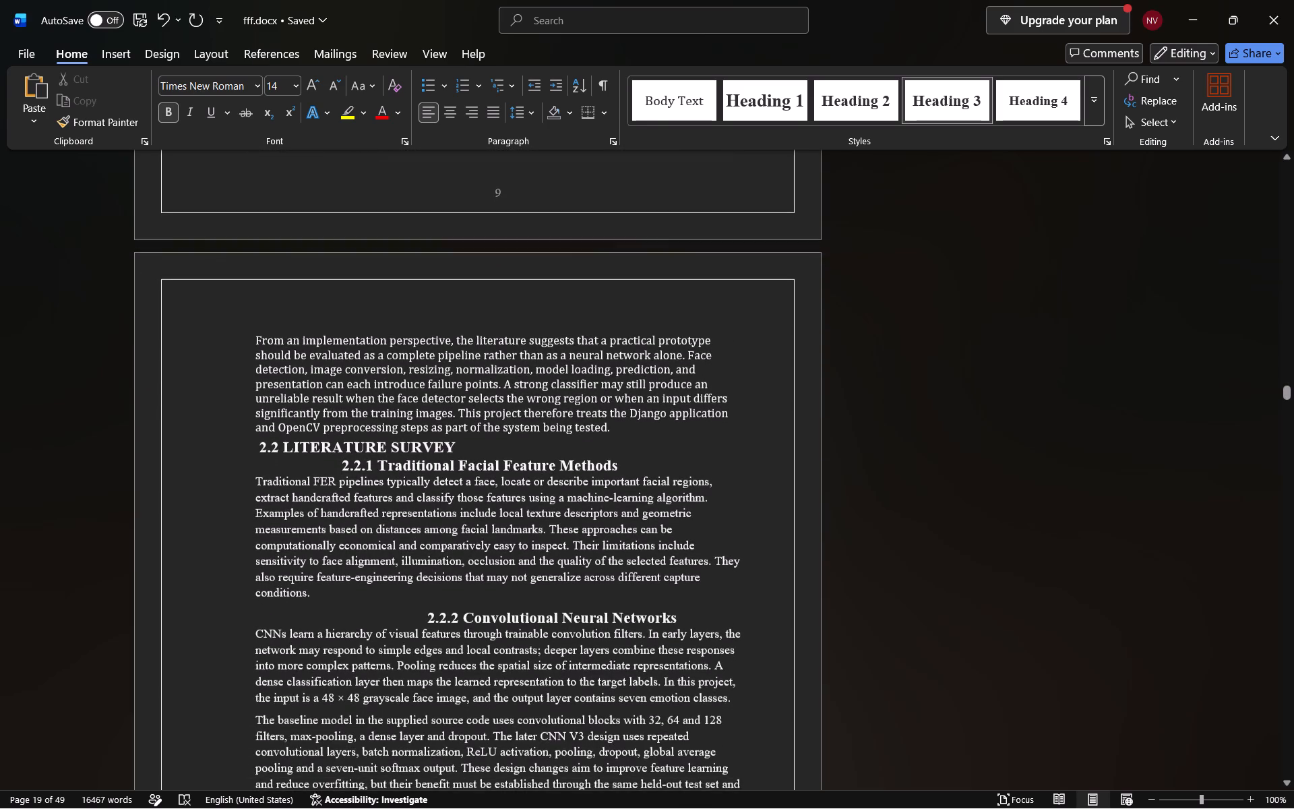
{"action": "scroll", "coordinate": [390, 649], "scroll_direction": "down", "scroll_amount": 1}
{"action": "left_click", "coordinate": [348, 562]}
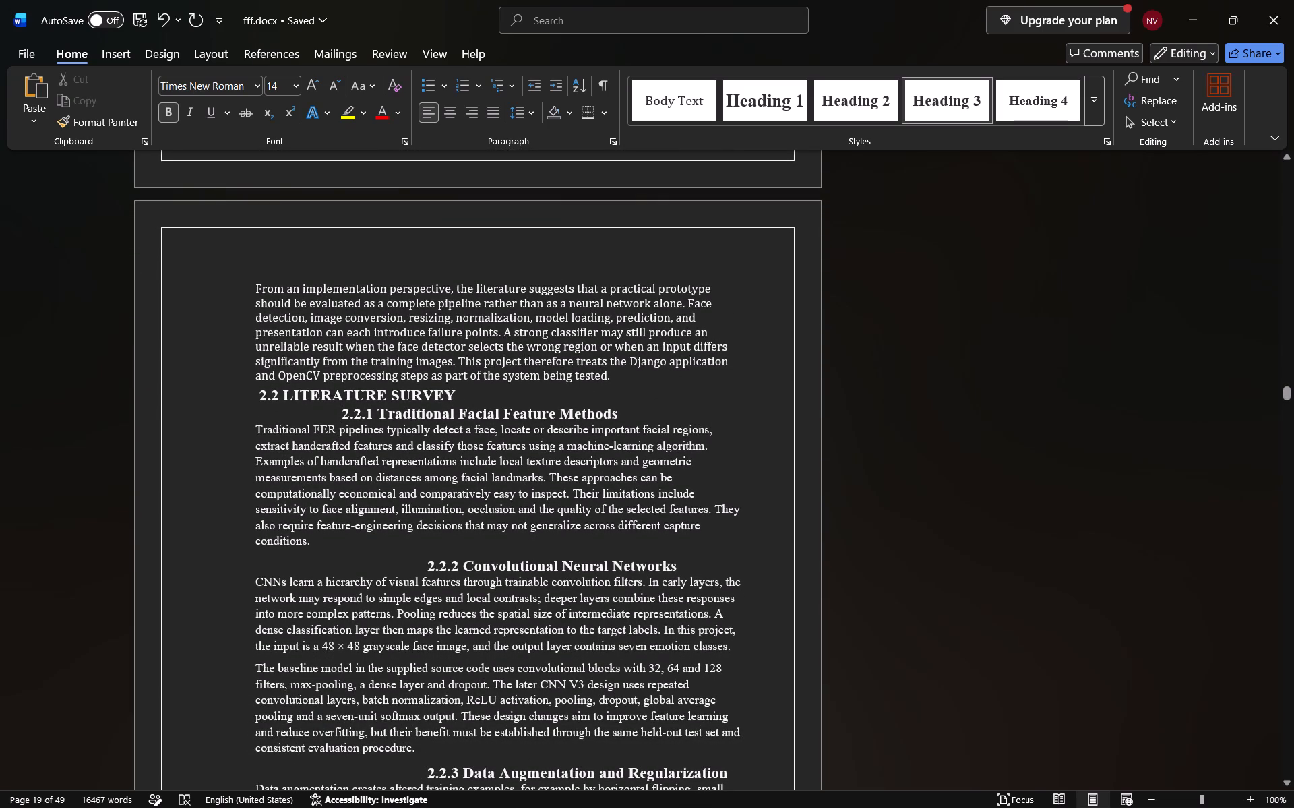
{"action": "key", "text": "BackSpace"}
{"action": "key", "text": "space"}
{"action": "key", "text": "space"}
{"action": "key", "text": "space"}
{"action": "key", "text": "space"}
{"action": "key", "text": "space"}
{"action": "key", "text": "space"}
{"action": "key", "text": "space"}
{"action": "key", "text": "space"}
{"action": "key", "text": "space"}
{"action": "key", "text": "space"}
{"action": "key", "text": "space"}
{"action": "key", "text": "space"}
{"action": "key", "text": "space"}
{"action": "key", "text": "space"}
{"action": "key", "text": "space"}
{"action": "key", "text": "space"}
{"action": "key", "text": "space"}
{"action": "key", "text": "space"}
{"action": "key", "text": "space"}
{"action": "key", "text": "space"}
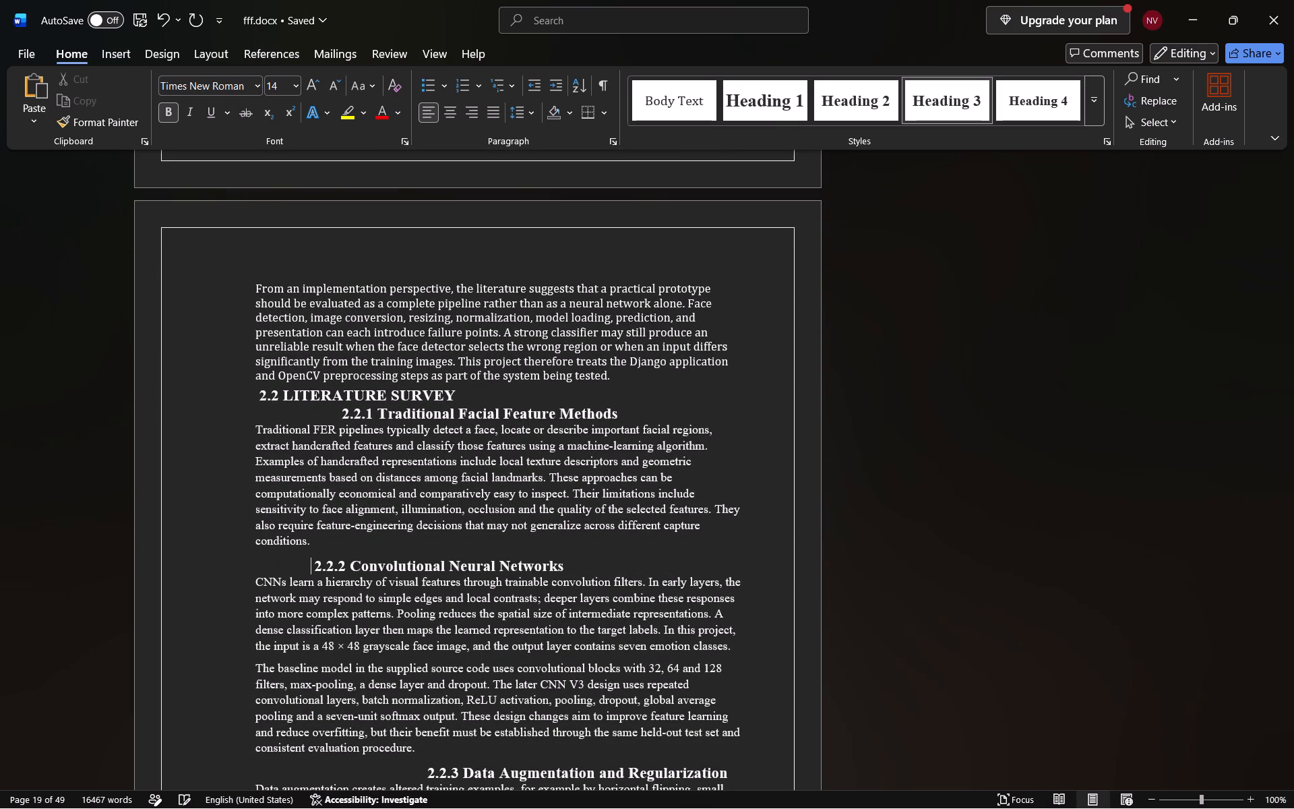
{"action": "key", "text": "space"}
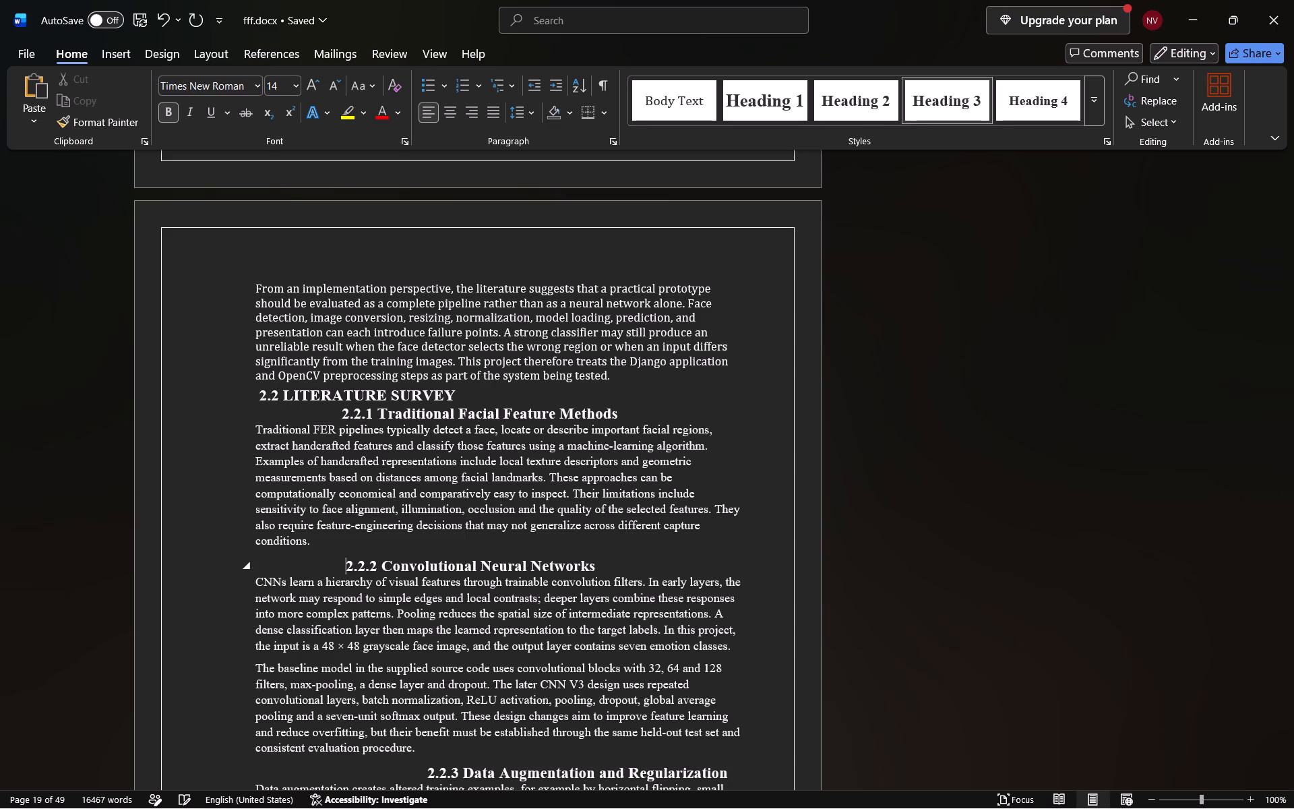
Remove the indent of the 2.2.3 Data Augmentation and Regularization heading and offset it with 16 leading spaces.
{"action": "scroll", "coordinate": [348, 562], "scroll_direction": "down", "scroll_amount": 1}
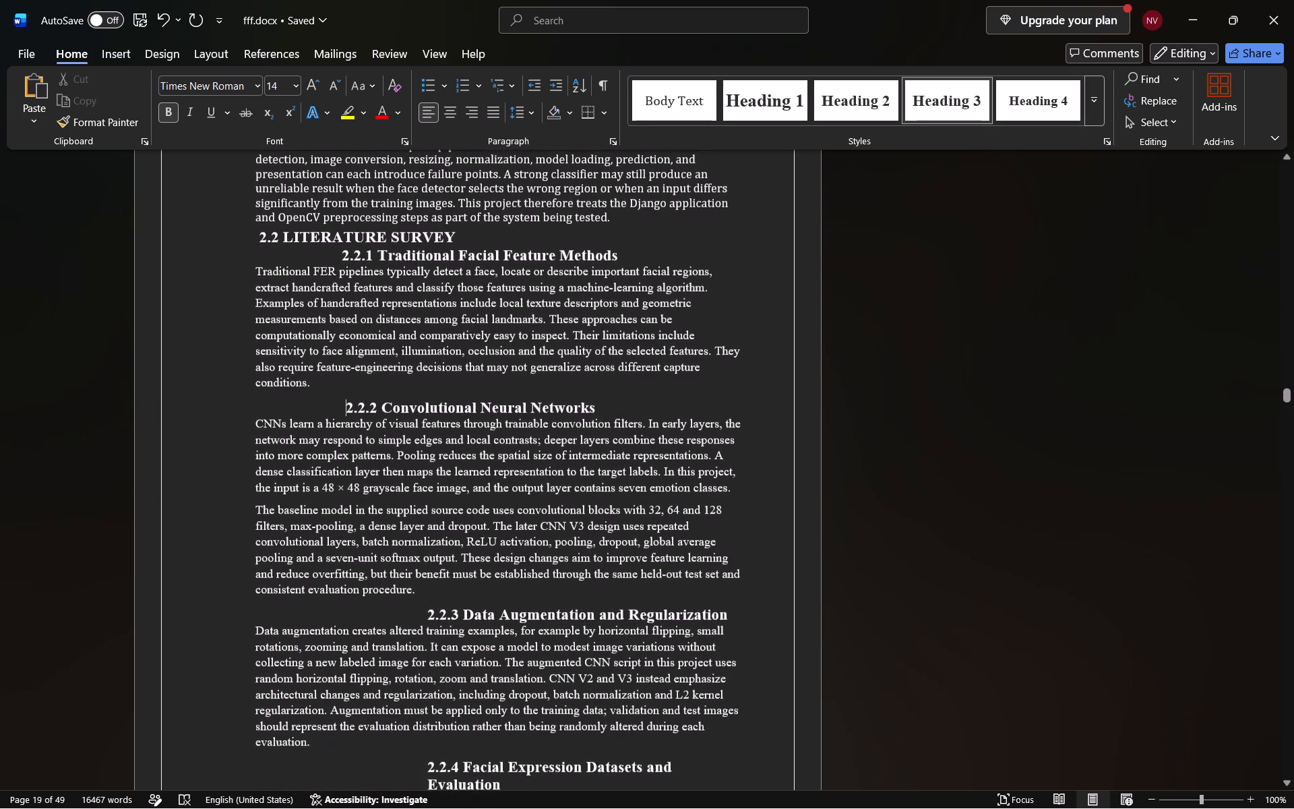
{"action": "left_click", "coordinate": [356, 615]}
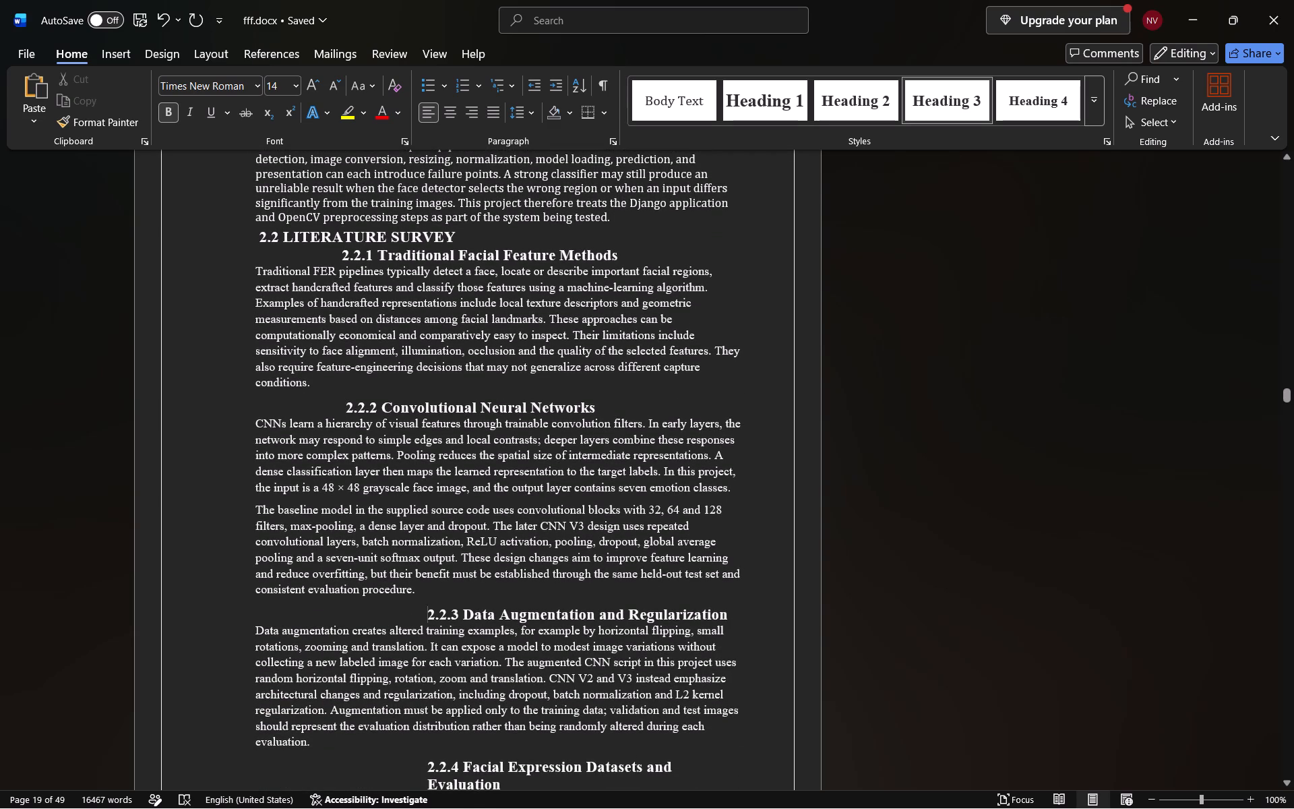
{"action": "key", "text": "BackSpace"}
{"action": "key", "text": "space"}
{"action": "key", "text": "space"}
{"action": "key", "text": "space"}
{"action": "key", "text": "space"}
{"action": "key", "text": "space"}
{"action": "key", "text": "space"}
{"action": "key", "text": "space"}
{"action": "key", "text": "space"}
{"action": "key", "text": "space"}
{"action": "key", "text": "space"}
{"action": "key", "text": "space"}
{"action": "key", "text": "space"}
{"action": "key", "text": "space"}
{"action": "key", "text": "space"}
{"action": "key", "text": "space"}
{"action": "key", "text": "space"}
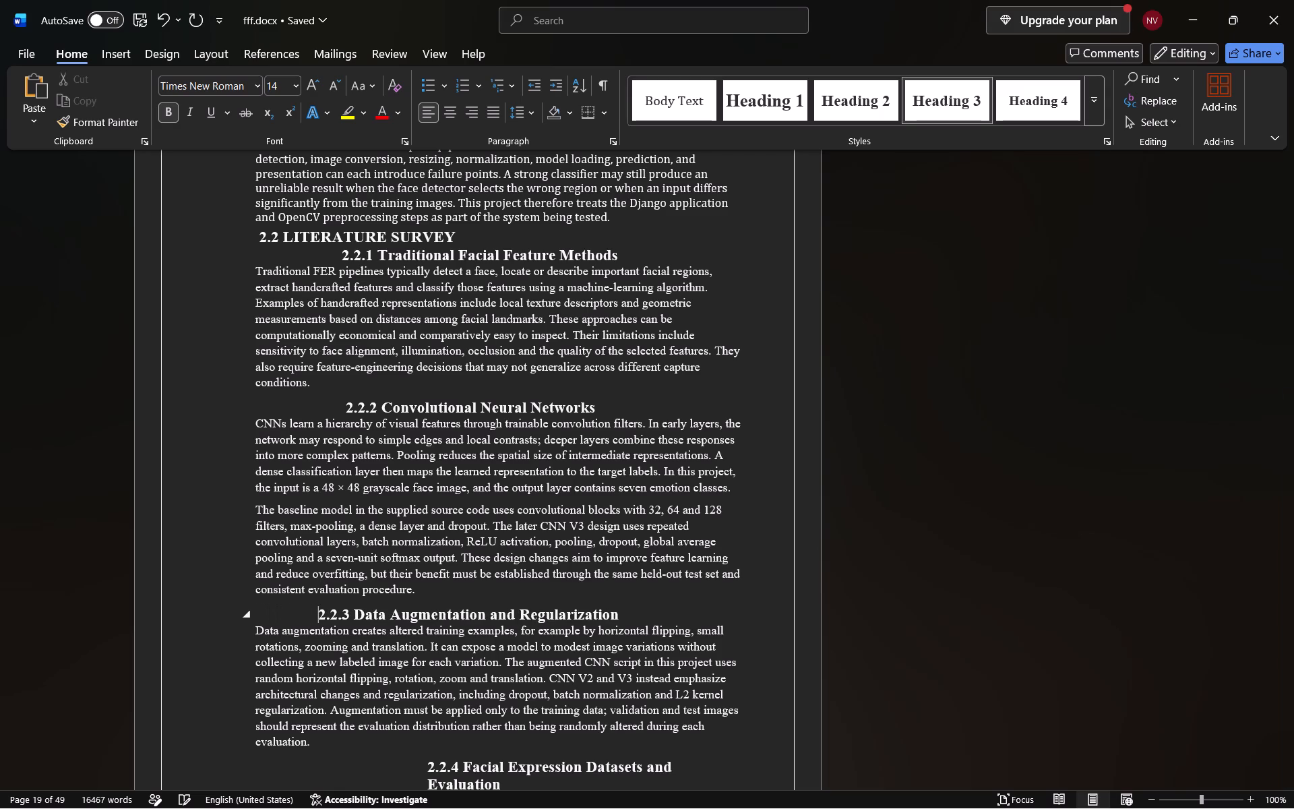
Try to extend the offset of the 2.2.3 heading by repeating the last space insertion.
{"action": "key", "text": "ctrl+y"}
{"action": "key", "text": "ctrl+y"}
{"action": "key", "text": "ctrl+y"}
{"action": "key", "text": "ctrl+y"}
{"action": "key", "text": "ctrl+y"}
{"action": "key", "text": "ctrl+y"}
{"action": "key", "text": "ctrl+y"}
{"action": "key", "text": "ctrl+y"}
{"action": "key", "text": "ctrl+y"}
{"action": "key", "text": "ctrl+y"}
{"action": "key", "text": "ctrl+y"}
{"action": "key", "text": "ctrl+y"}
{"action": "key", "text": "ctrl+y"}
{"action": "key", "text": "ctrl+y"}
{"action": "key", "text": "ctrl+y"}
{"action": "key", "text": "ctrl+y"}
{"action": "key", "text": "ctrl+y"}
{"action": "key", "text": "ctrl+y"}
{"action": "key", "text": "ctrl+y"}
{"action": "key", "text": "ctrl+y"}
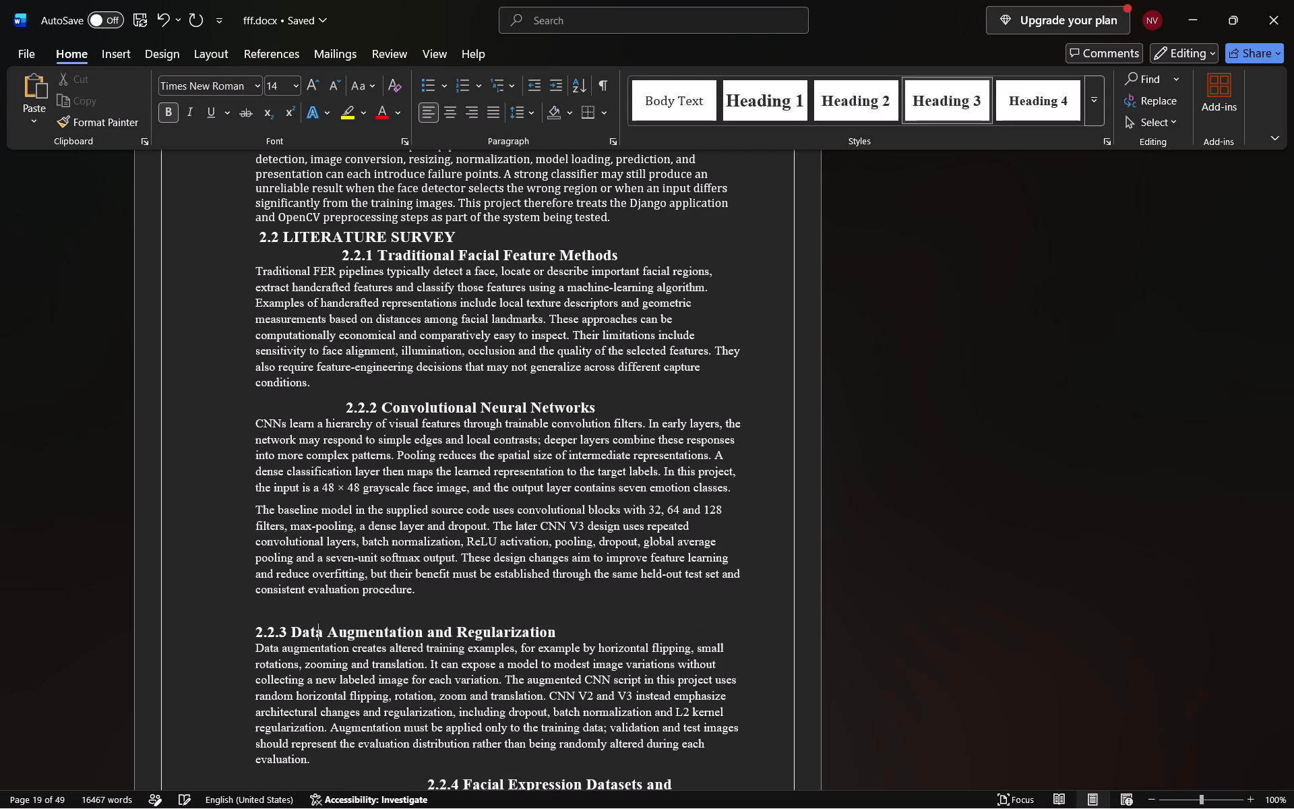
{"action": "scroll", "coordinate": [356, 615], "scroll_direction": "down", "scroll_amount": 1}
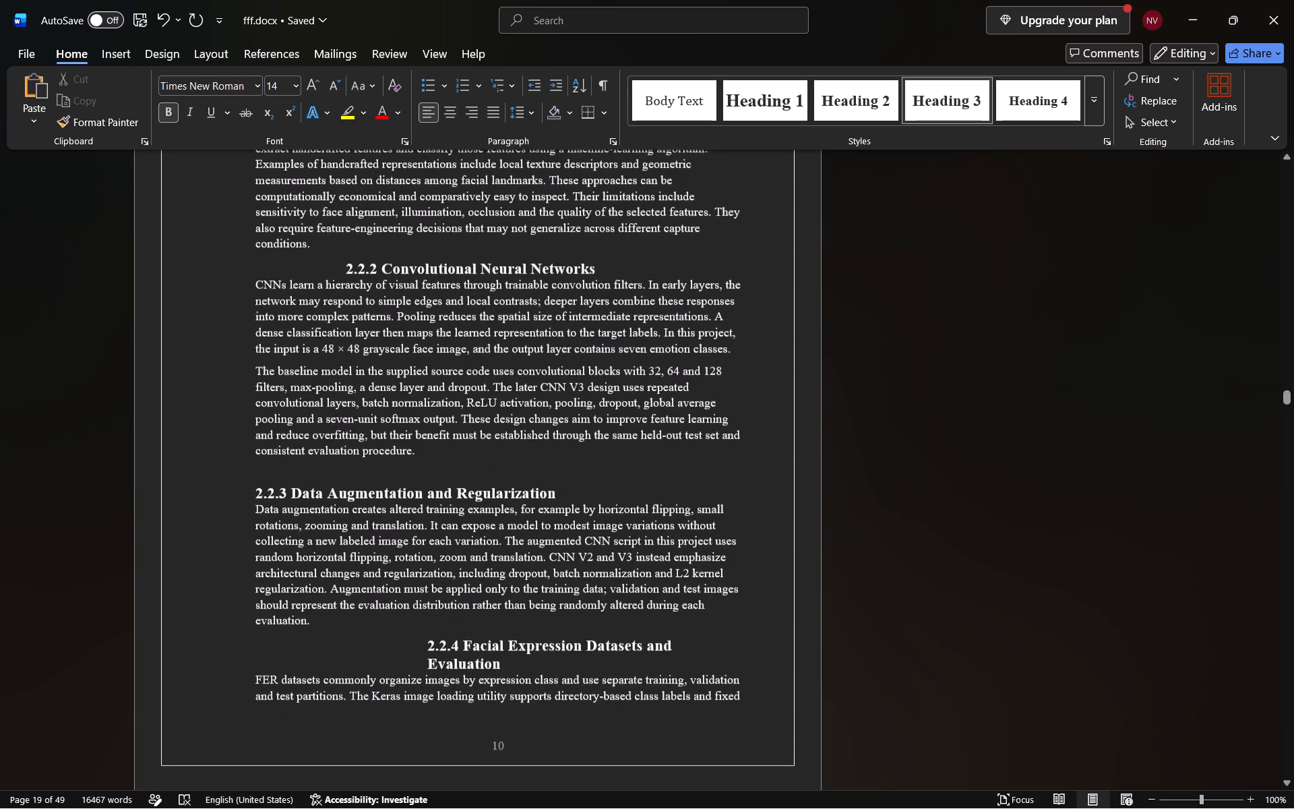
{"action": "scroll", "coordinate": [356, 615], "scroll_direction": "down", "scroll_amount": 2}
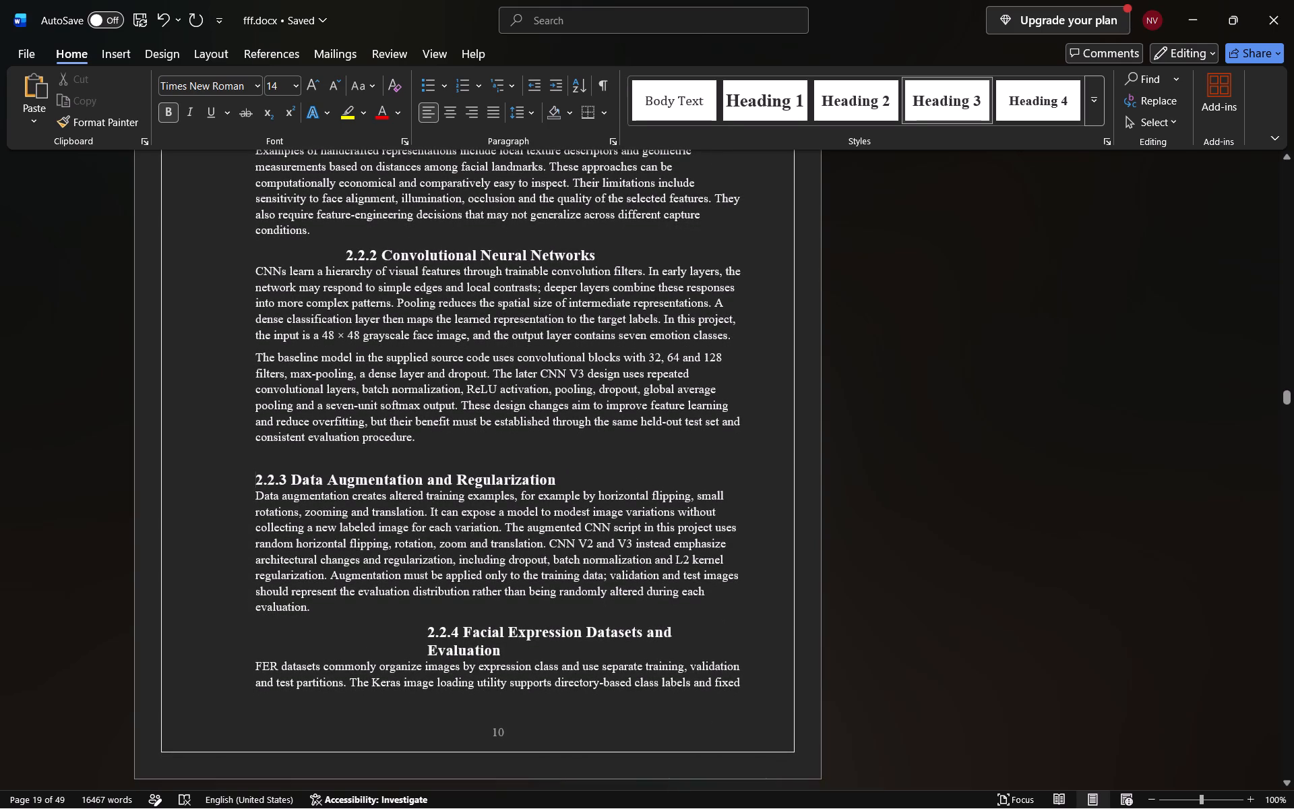
Undo the repeated space insertions so the 2.2.3 Data Augmentation and Regularization heading has no leading spaces or extra blank line above it.
{"action": "key", "text": "BackSpace"}
{"action": "key", "text": "ctrl+z"}
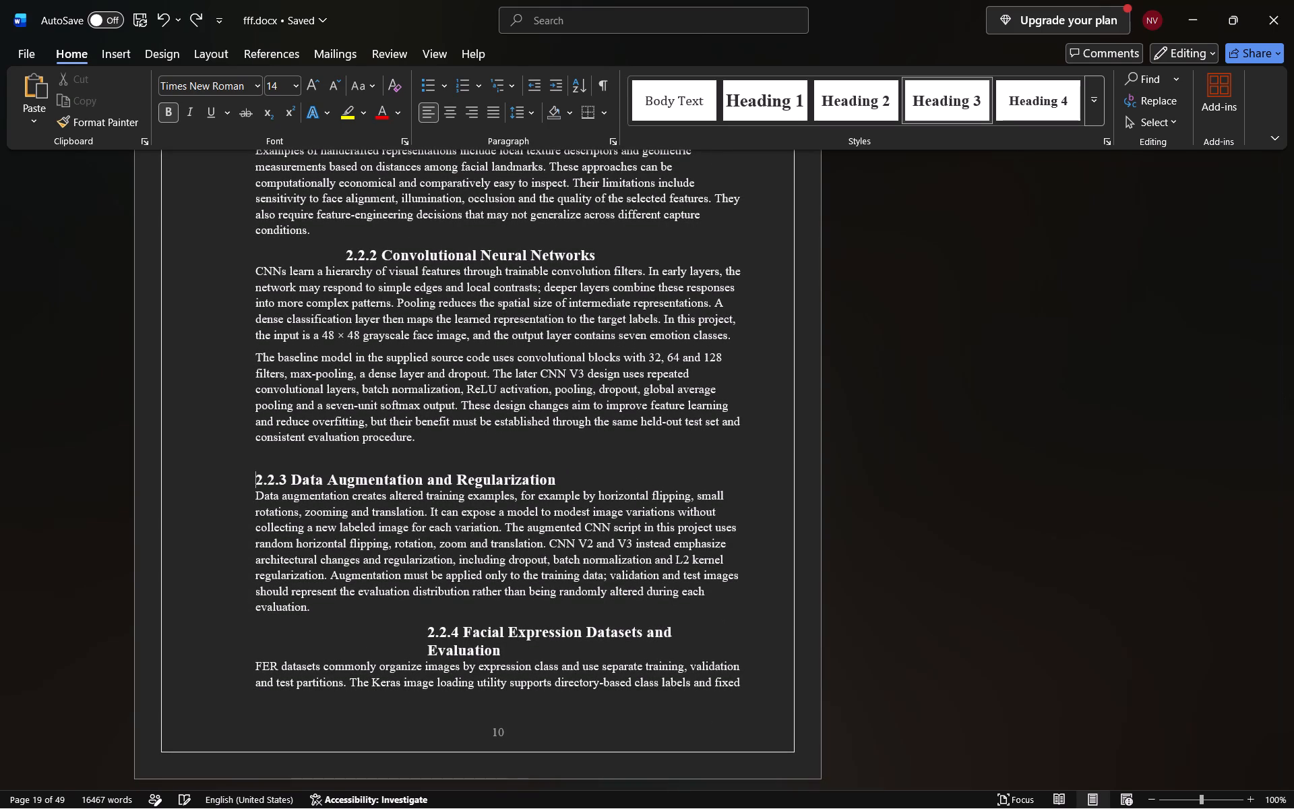
{"action": "key", "text": "ctrl+z"}
{"action": "key", "text": "ctrl+z"}
{"action": "key", "text": "ctrl+z"}
{"action": "key", "text": "ctrl+z"}
{"action": "key", "text": "ctrl+z"}
{"action": "key", "text": "ctrl+z"}
{"action": "key", "text": "ctrl+z"}
{"action": "key", "text": "ctrl+z"}
{"action": "key", "text": "ctrl+z"}
{"action": "key", "text": "ctrl+z"}
{"action": "key", "text": "ctrl+z"}
{"action": "key", "text": "ctrl+z"}
{"action": "key", "text": "ctrl+z"}
{"action": "key", "text": "ctrl+z"}
{"action": "key", "text": "ctrl+z"}
{"action": "key", "text": "ctrl+z"}
{"action": "key", "text": "ctrl+z"}
{"action": "key", "text": "ctrl+z"}
{"action": "key", "text": "ctrl+z"}
{"action": "key", "text": "ctrl+z"}
{"action": "key", "text": "ctrl+z"}
{"action": "key", "text": "ctrl+z"}
{"action": "key", "text": "ctrl+z"}
{"action": "key", "text": "ctrl+z"}
{"action": "key", "text": "ctrl+z"}
{"action": "key", "text": "ctrl+z"}
{"action": "key", "text": "ctrl+z"}
{"action": "key", "text": "ctrl+z"}
{"action": "key", "text": "ctrl+z"}
{"action": "key", "text": "ctrl+z"}
{"action": "key", "text": "ctrl+z"}
{"action": "key", "text": "ctrl+z"}
{"action": "key", "text": "ctrl+z"}
{"action": "key", "text": "ctrl+z"}
{"action": "key", "text": "ctrl+z"}
{"action": "key", "text": "ctrl+z"}
{"action": "key", "text": "ctrl+z"}
{"action": "key", "text": "ctrl+z"}
{"action": "key", "text": "ctrl+z"}
{"action": "key", "text": "ctrl+z"}
{"action": "key", "text": "ctrl+z"}
{"action": "key", "text": "ctrl+z"}
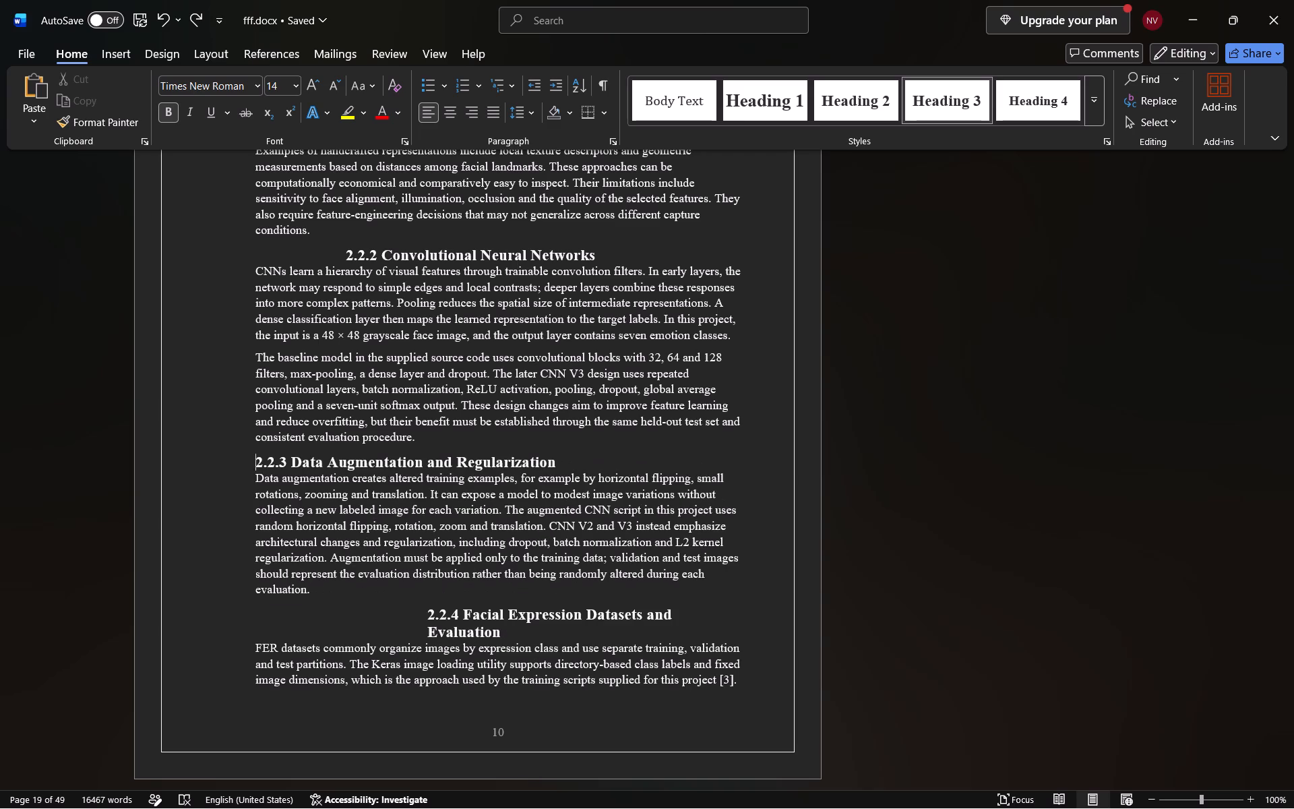
Offset the 2.2.3 Data Augmentation and Regularization heading with 22 leading spaces, level with the 2.2.2 heading.
{"action": "key", "text": "space"}
{"action": "key", "text": "space"}
{"action": "key", "text": "space"}
{"action": "key", "text": "space"}
{"action": "key", "text": "space"}
{"action": "key", "text": "space"}
{"action": "key", "text": "space"}
{"action": "key", "text": "space"}
{"action": "key", "text": "space"}
{"action": "key", "text": "space"}
{"action": "key", "text": "space"}
{"action": "key", "text": "space"}
{"action": "key", "text": "space"}
{"action": "key", "text": "space"}
{"action": "key", "text": "space"}
{"action": "key", "text": "space"}
{"action": "key", "text": "space"}
{"action": "key", "text": "space"}
{"action": "key", "text": "space"}
{"action": "key", "text": "space"}
{"action": "key", "text": "space"}
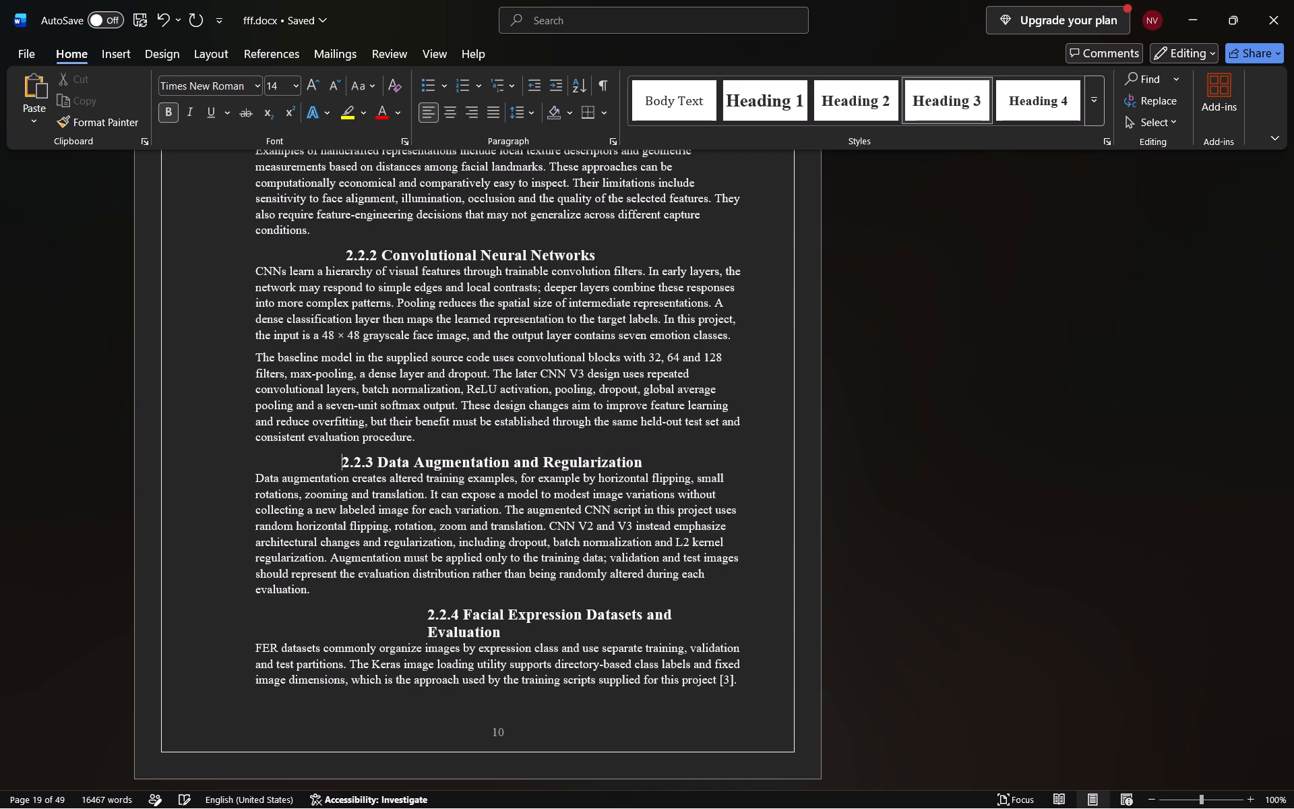
{"action": "key", "text": "space"}
{"action": "key", "text": "space"}
{"action": "key", "text": "BackSpace"}
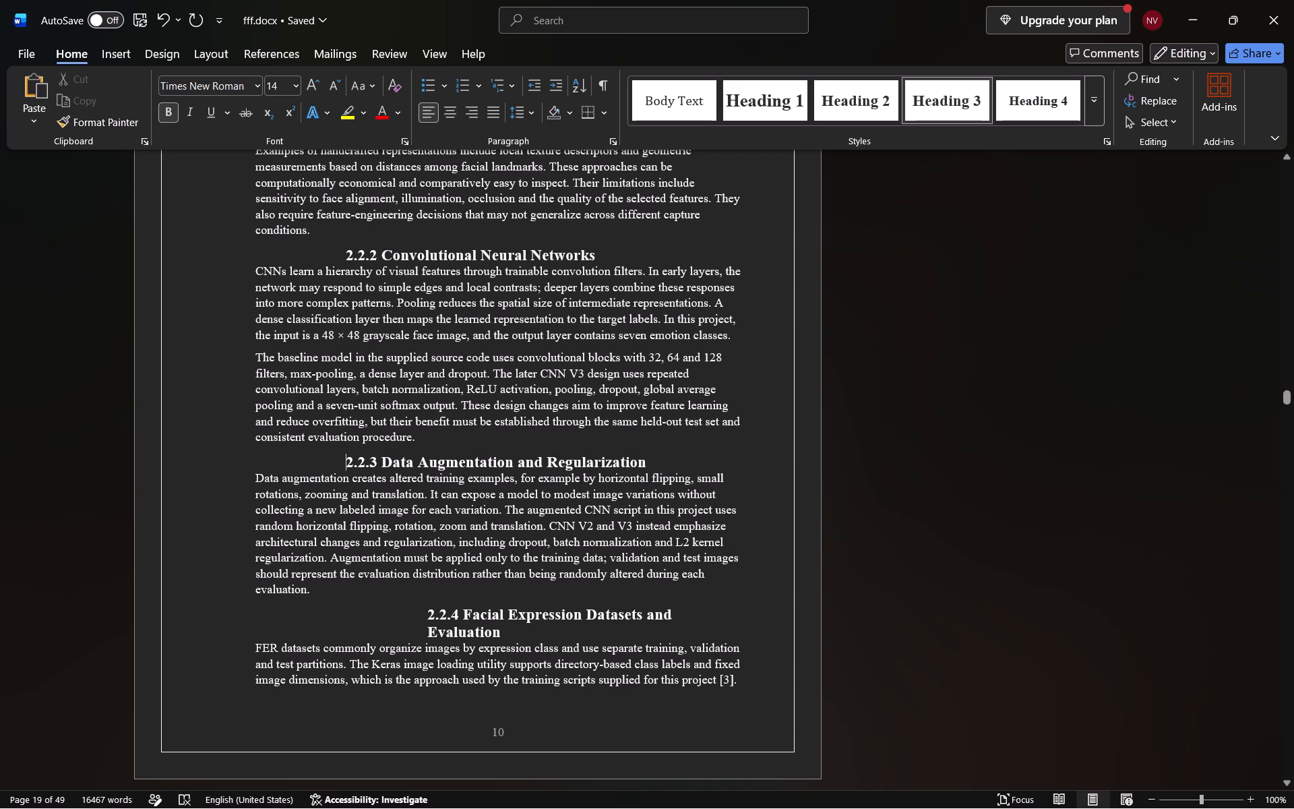
Remove the indent of the 2.2.4 Facial Expression Datasets and Evaluation heading and offset it with about 22 leading spaces.
{"action": "left_click", "coordinate": [357, 609]}
{"action": "key", "text": "BackSpace"}
{"action": "key", "text": "space"}
{"action": "key", "text": "space"}
{"action": "key", "text": "space"}
{"action": "key", "text": "space"}
{"action": "key", "text": "space"}
{"action": "key", "text": "space"}
{"action": "key", "text": "space"}
{"action": "key", "text": "space"}
{"action": "key", "text": "space"}
{"action": "key", "text": "space"}
{"action": "key", "text": "space"}
{"action": "key", "text": "space"}
{"action": "key", "text": "space"}
{"action": "key", "text": "space"}
{"action": "key", "text": "space"}
{"action": "key", "text": "space"}
{"action": "key", "text": "space"}
{"action": "key", "text": "space"}
{"action": "key", "text": "space"}
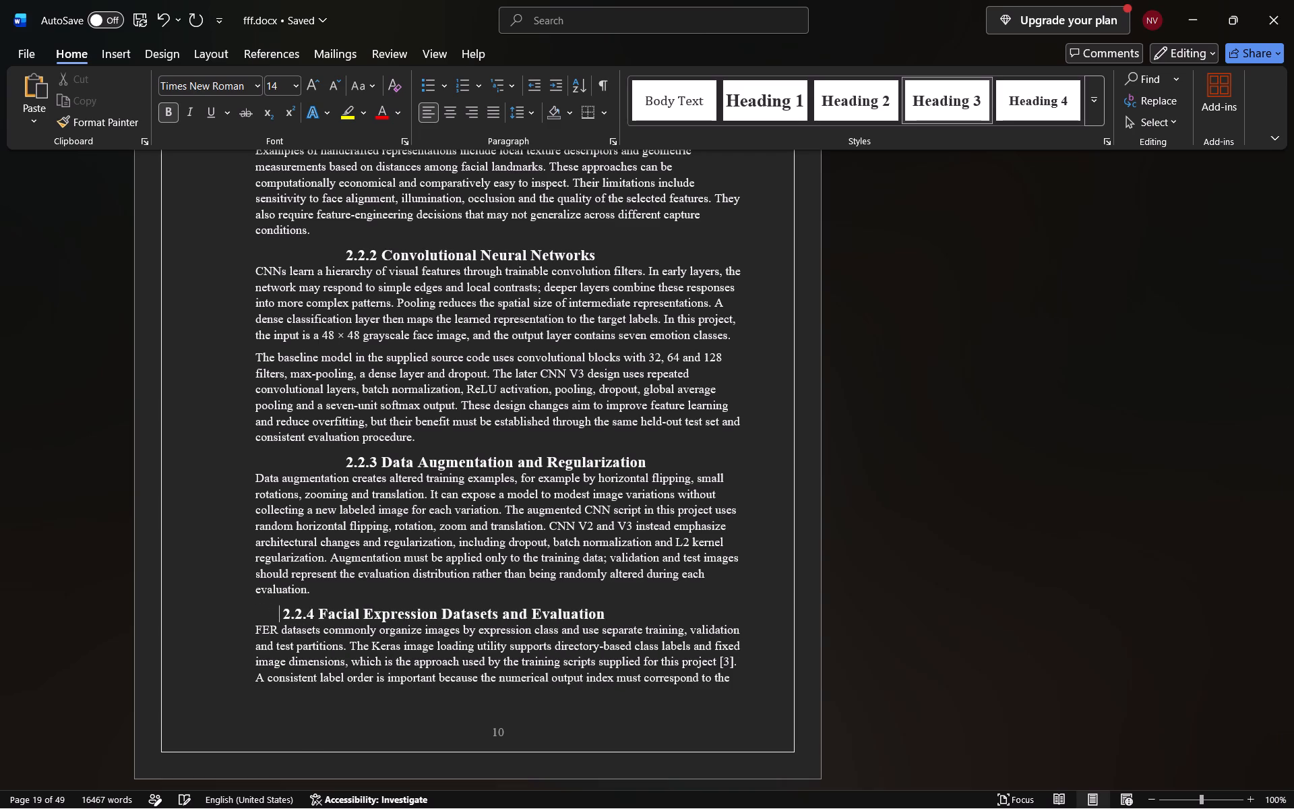
{"action": "key", "text": "space"}
{"action": "key", "text": "space"}
{"action": "key", "text": "space"}
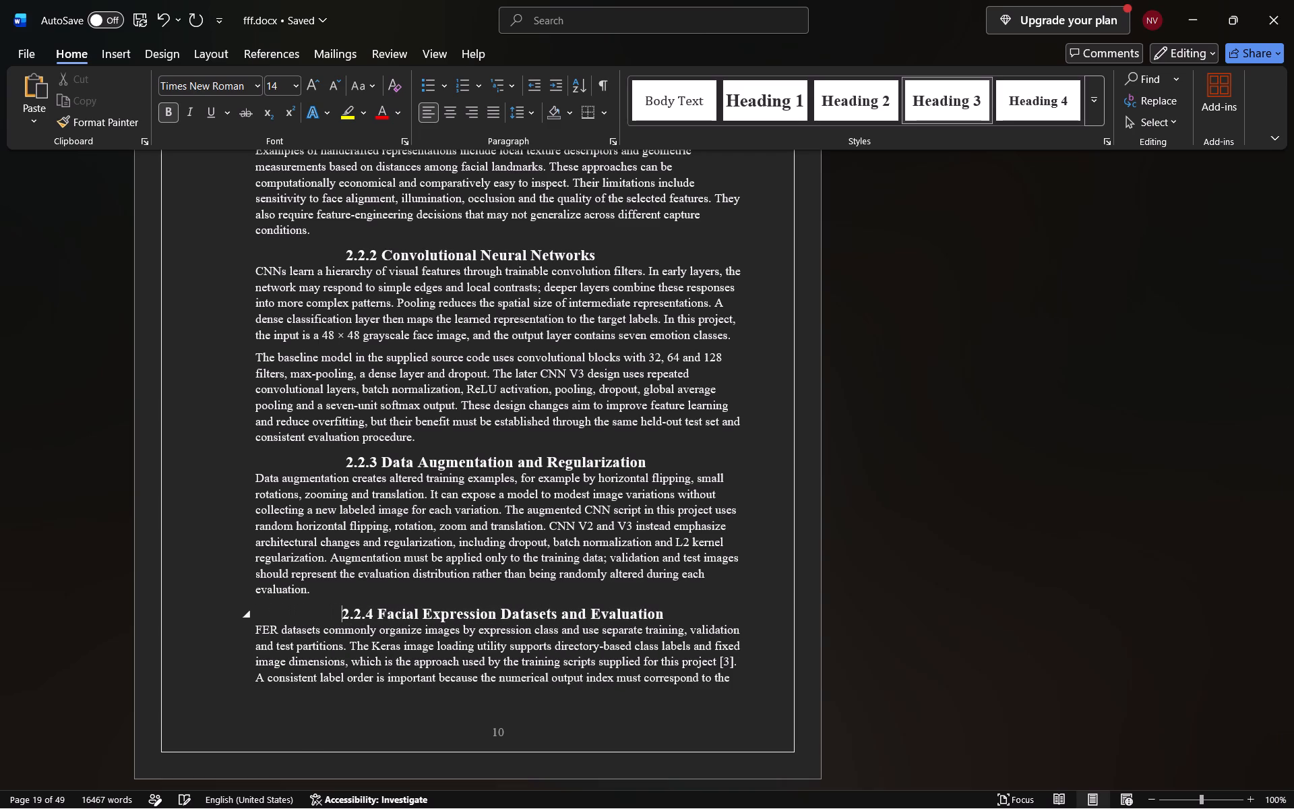
{"action": "scroll", "coordinate": [357, 609], "scroll_direction": "down", "scroll_amount": 1}
{"action": "key", "text": "space"}
Remove the indent of the 2.2.5 Stress Estimation from Facial Expression heading and offset it with about 21 leading spaces.
{"action": "scroll", "coordinate": [357, 609], "scroll_direction": "down", "scroll_amount": 1}
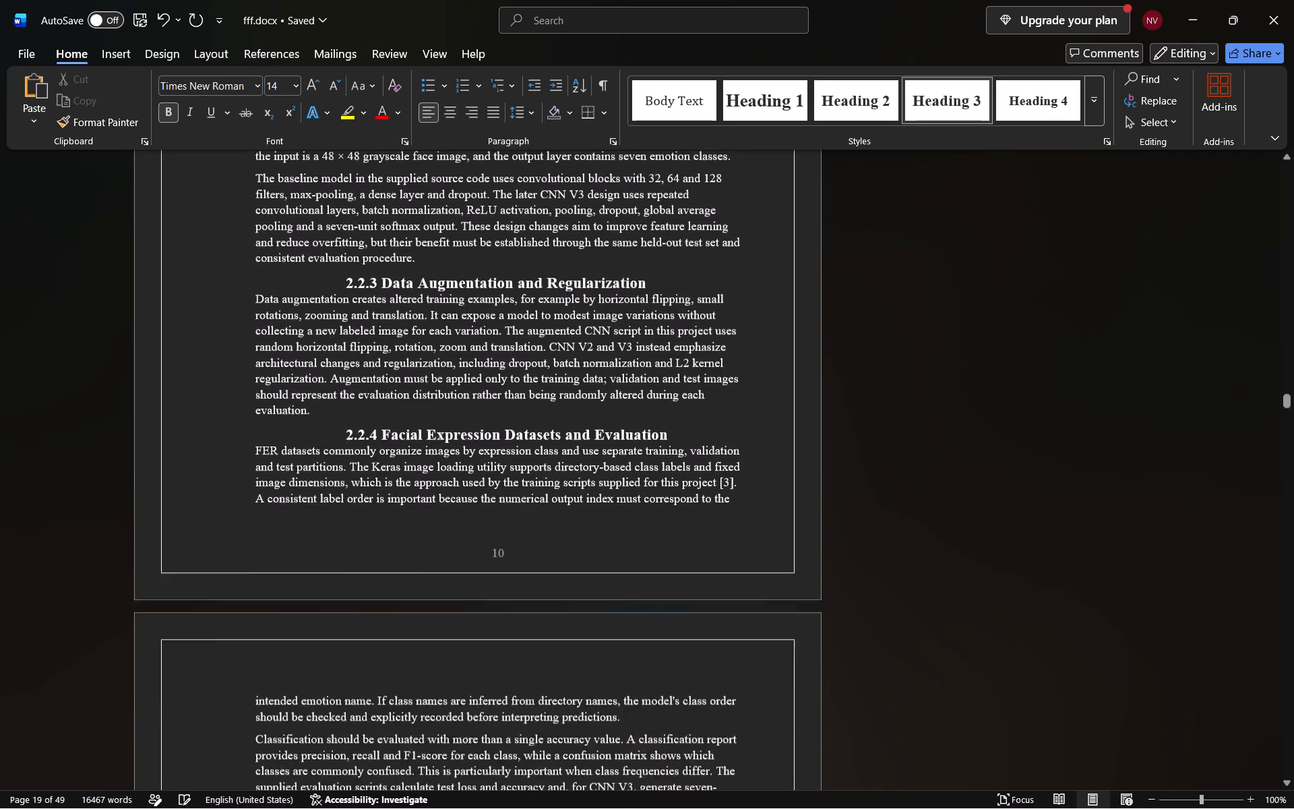
{"action": "scroll", "coordinate": [357, 609], "scroll_direction": "down", "scroll_amount": 2}
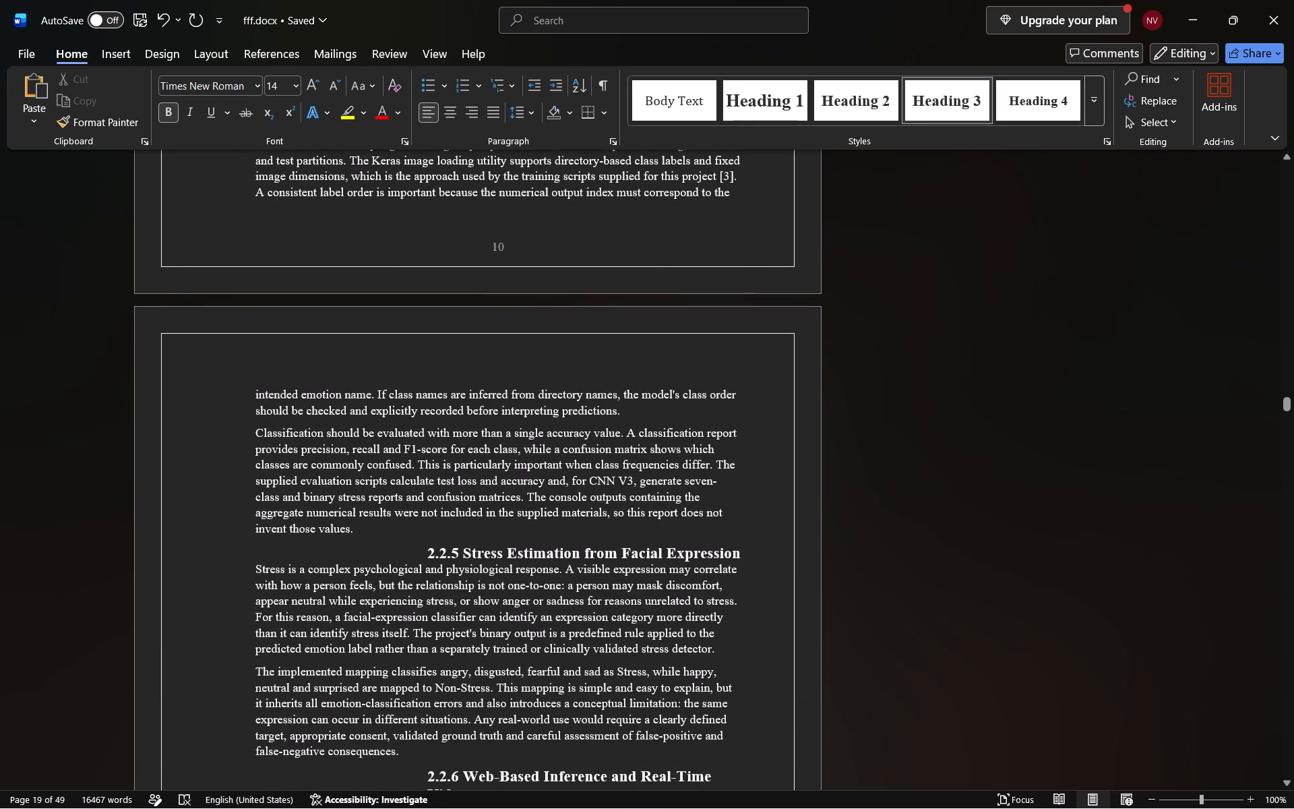
{"action": "left_click", "coordinate": [356, 551]}
{"action": "key", "text": "BackSpace"}
{"action": "key", "text": "space"}
{"action": "key", "text": "space"}
{"action": "key", "text": "space"}
{"action": "key", "text": "space"}
{"action": "key", "text": "space"}
{"action": "key", "text": "space"}
{"action": "key", "text": "space"}
{"action": "key", "text": "space"}
{"action": "key", "text": "space"}
{"action": "key", "text": "space"}
{"action": "key", "text": "space"}
{"action": "key", "text": "space"}
{"action": "key", "text": "space"}
{"action": "key", "text": "space"}
{"action": "key", "text": "space"}
{"action": "key", "text": "space"}
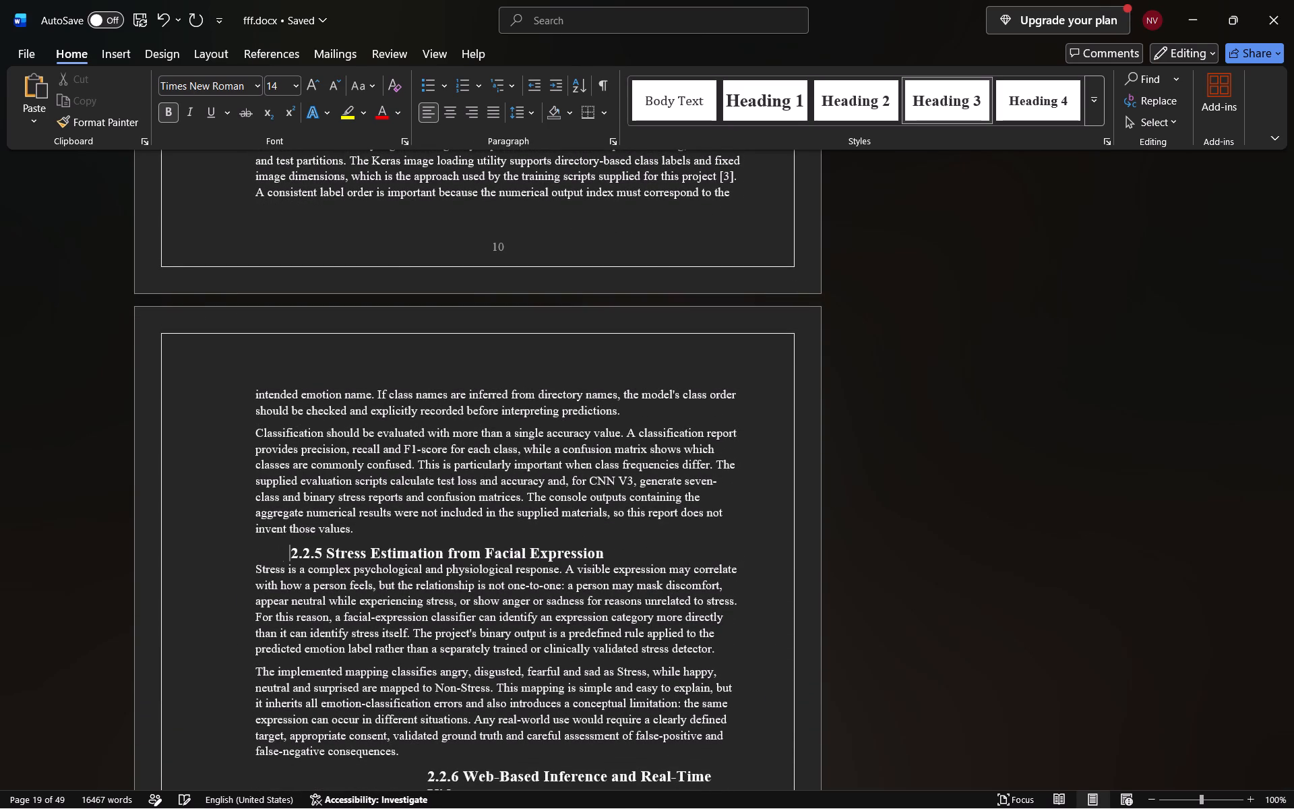
{"action": "key", "text": "space"}
{"action": "key", "text": "space"}
{"action": "key", "text": "space"}
{"action": "key", "text": "space"}
{"action": "key", "text": "space"}
{"action": "key", "text": "space"}
Remove the indent of the 2.2.6 Web-Based Inference and Real-Time Video heading and offset it with about 22 leading spaces.
{"action": "scroll", "coordinate": [356, 551], "scroll_direction": "right", "scroll_amount": 1}
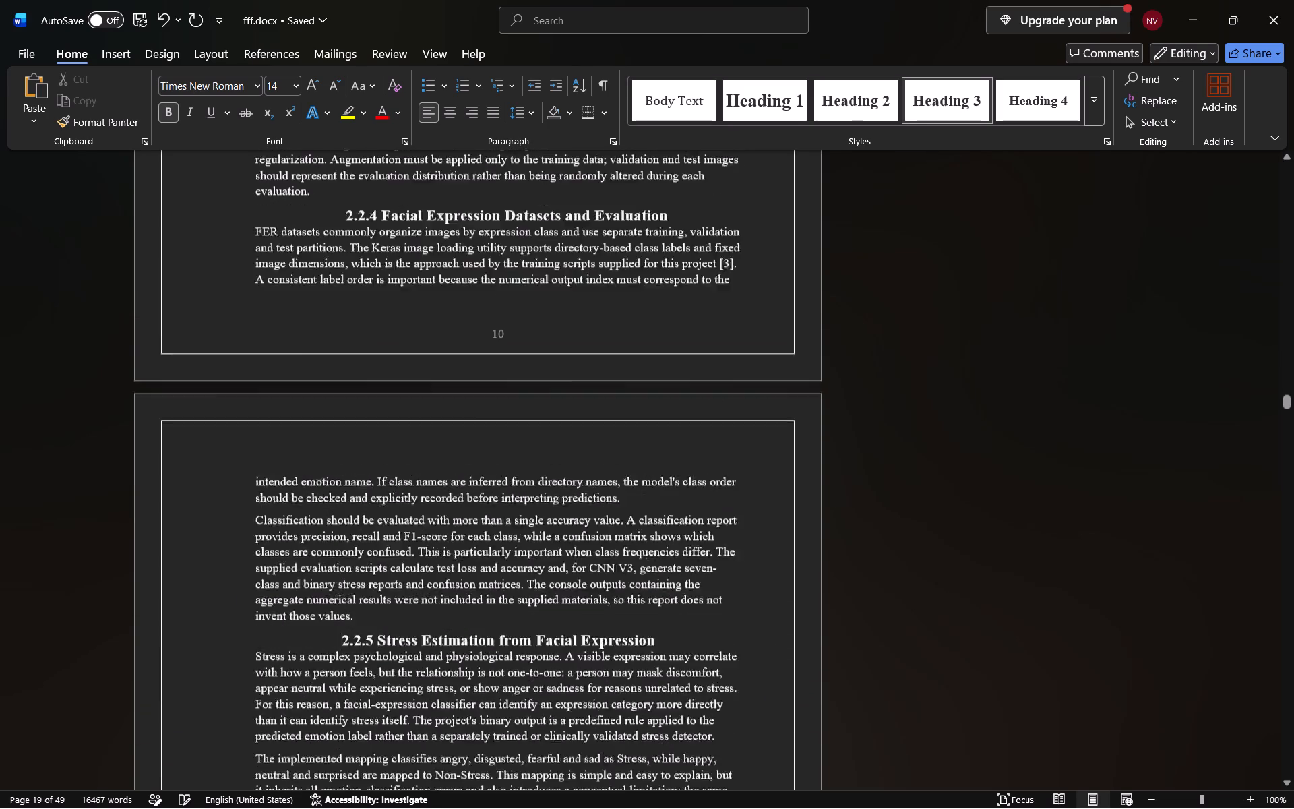
{"action": "scroll", "coordinate": [356, 551], "scroll_direction": "right", "scroll_amount": 1}
{"action": "scroll", "coordinate": [356, 551], "scroll_direction": "down", "scroll_amount": 1}
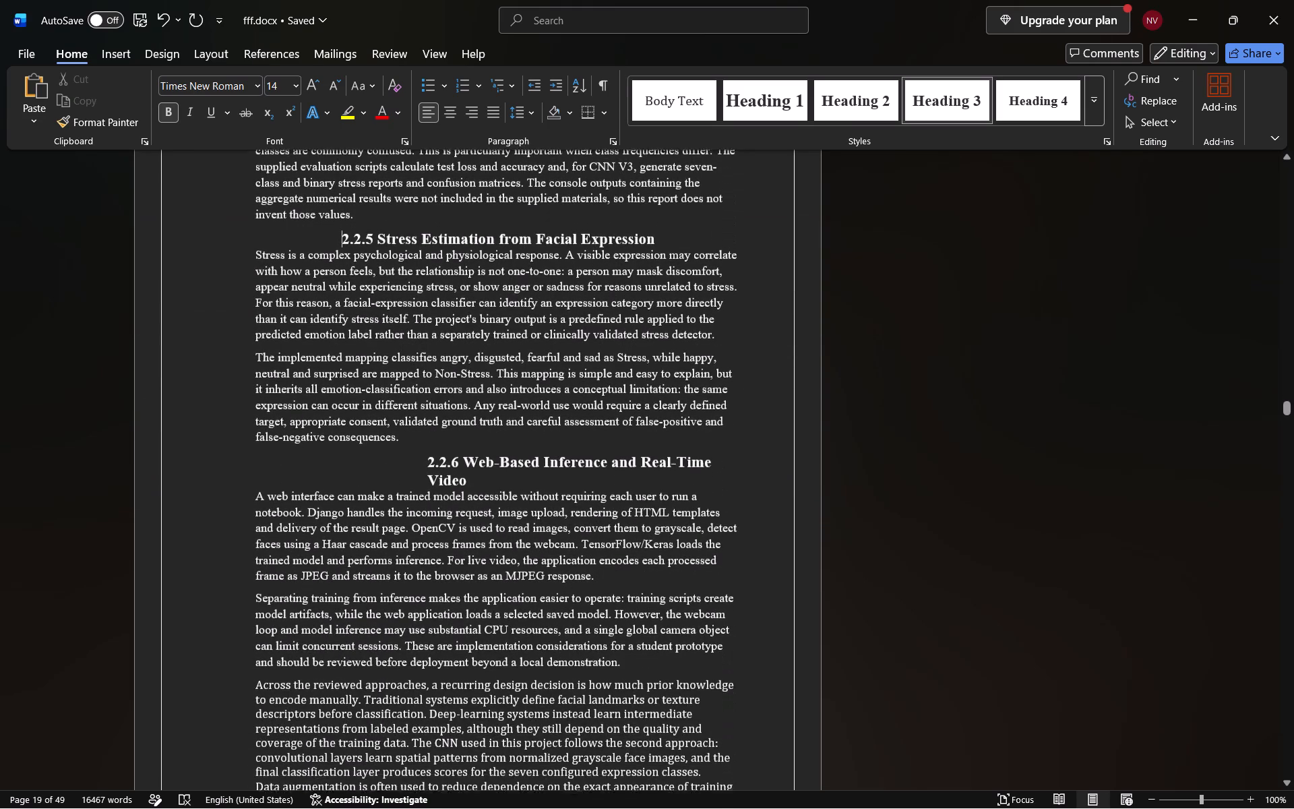
{"action": "left_click", "coordinate": [352, 448]}
{"action": "key", "text": "BackSpace"}
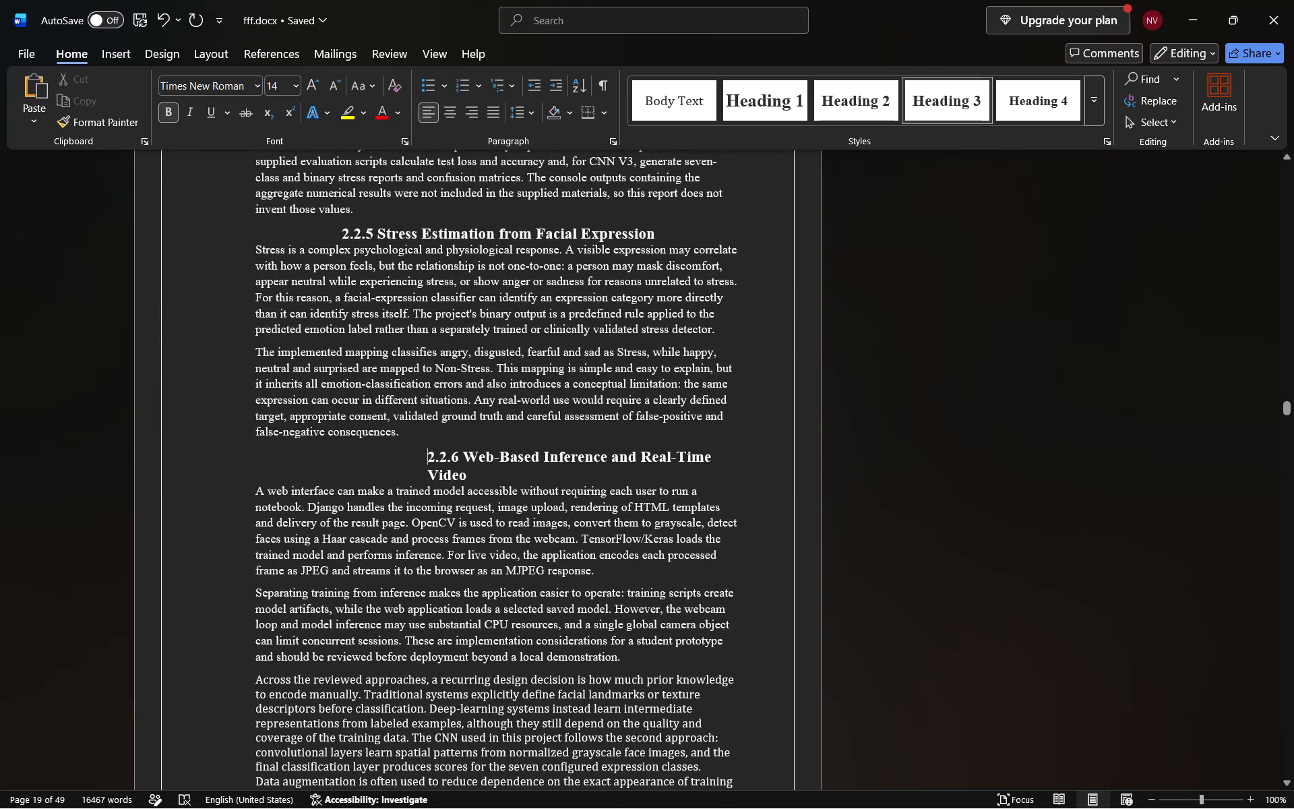
{"action": "key", "text": "space"}
{"action": "key", "text": "space"}
{"action": "key", "text": "space"}
{"action": "key", "text": "space"}
{"action": "key", "text": "space"}
{"action": "key", "text": "space"}
{"action": "key", "text": "space"}
{"action": "key", "text": "space"}
{"action": "key", "text": "space"}
{"action": "key", "text": "space"}
{"action": "key", "text": "space"}
{"action": "key", "text": "space"}
{"action": "key", "text": "space"}
{"action": "key", "text": "space"}
{"action": "key", "text": "space"}
{"action": "key", "text": "space"}
{"action": "key", "text": "space"}
{"action": "key", "text": "space"}
{"action": "key", "text": "space"}
{"action": "key", "text": "space"}
{"action": "key", "text": "space"}
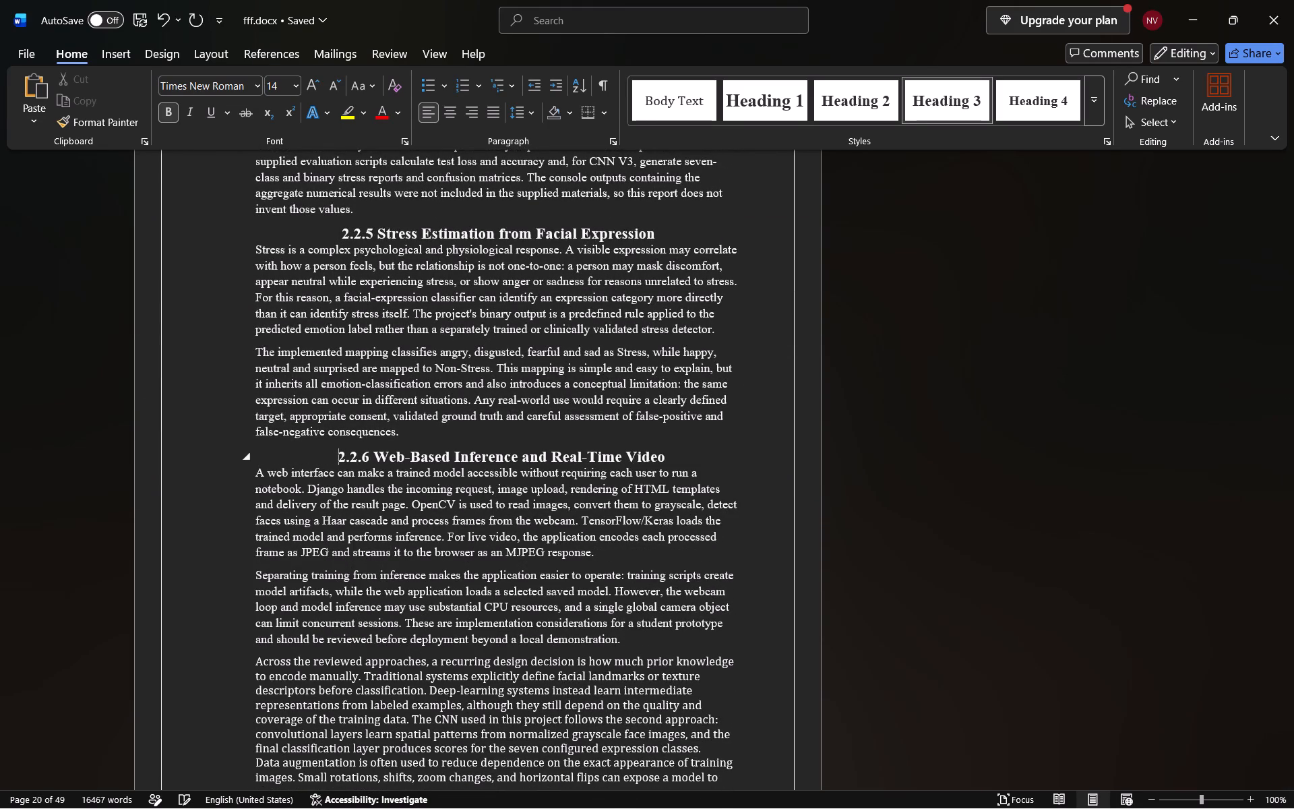
{"action": "key", "text": "space"}
{"action": "key", "text": "space"}
Remove the centring of the 2.4 RESEARCH GAP heading and offset it with three leading spaces.
{"action": "scroll", "coordinate": [352, 448], "scroll_direction": "down", "scroll_amount": 3}
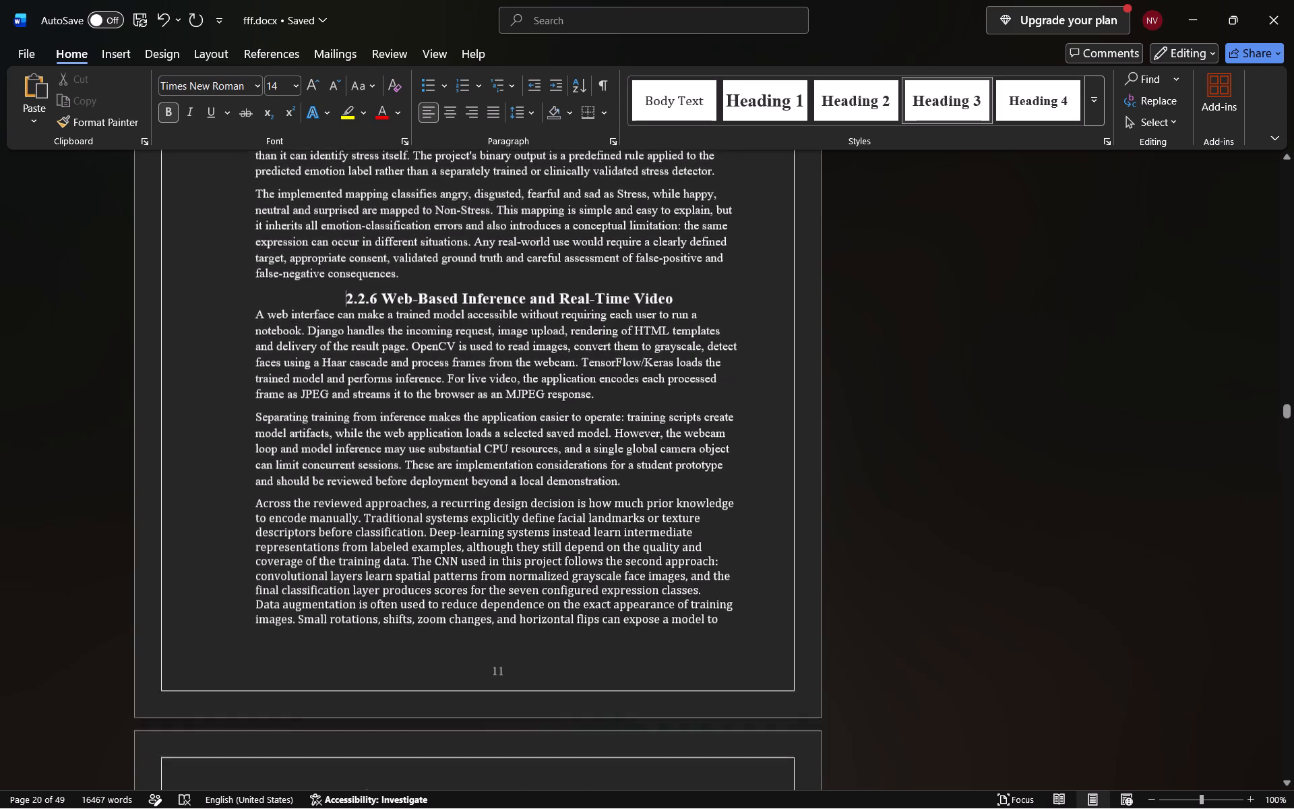
{"action": "scroll", "coordinate": [352, 448], "scroll_direction": "down", "scroll_amount": 4}
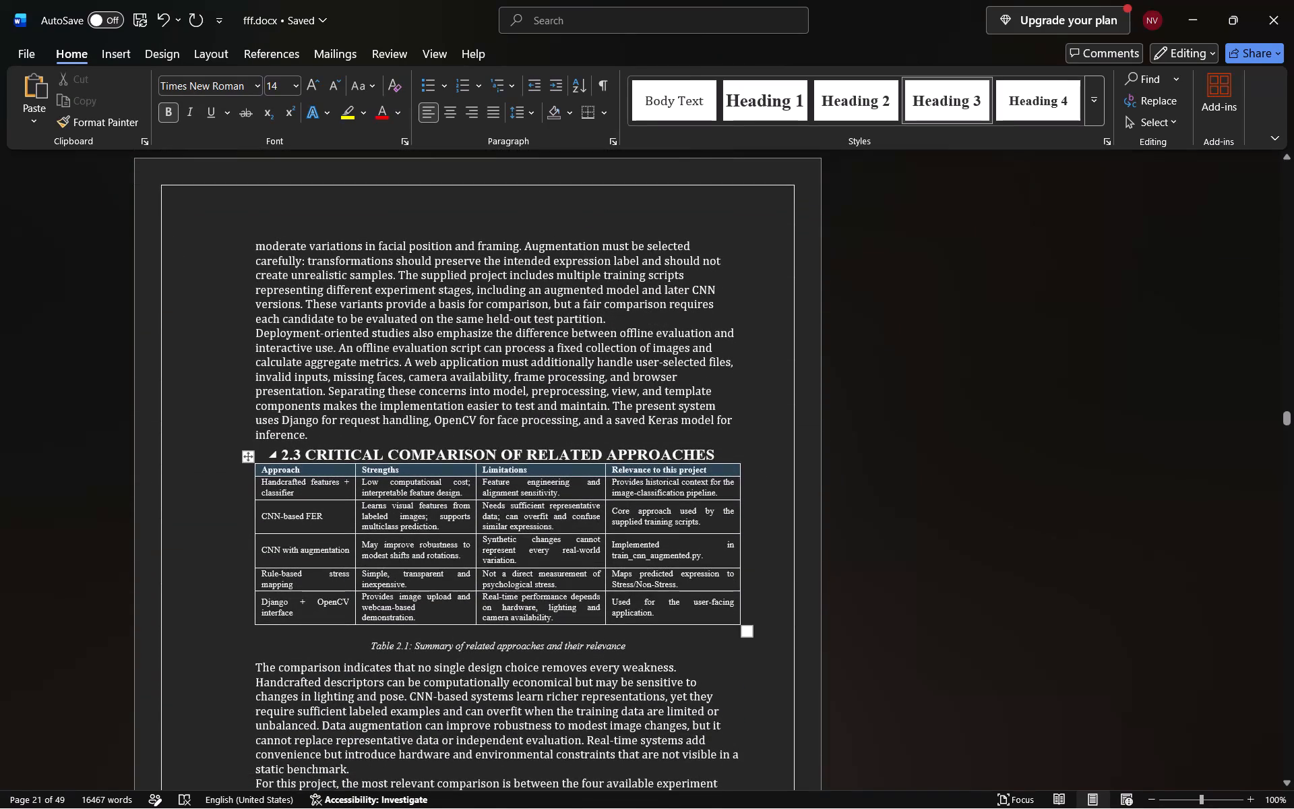
{"action": "scroll", "coordinate": [335, 596], "scroll_direction": "down", "scroll_amount": 4}
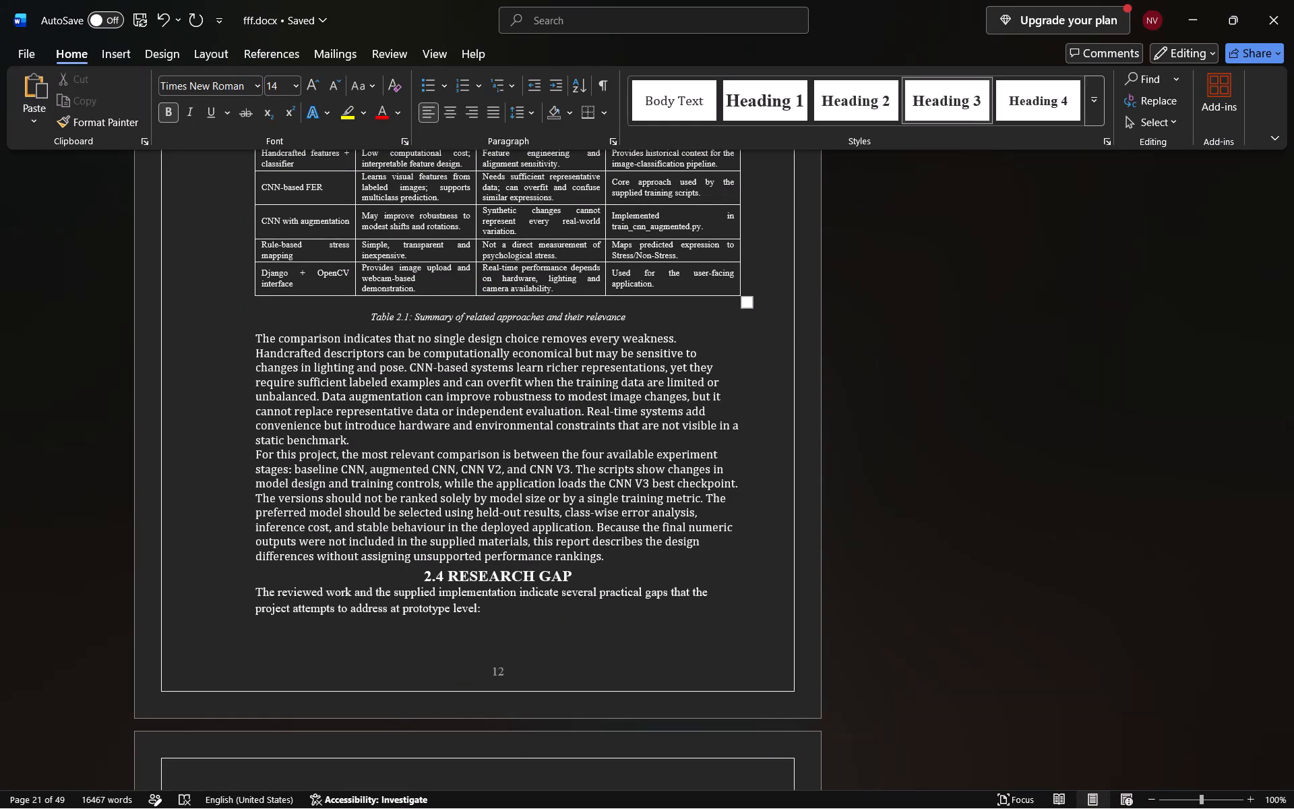
{"action": "scroll", "coordinate": [335, 596], "scroll_direction": "down", "scroll_amount": 1}
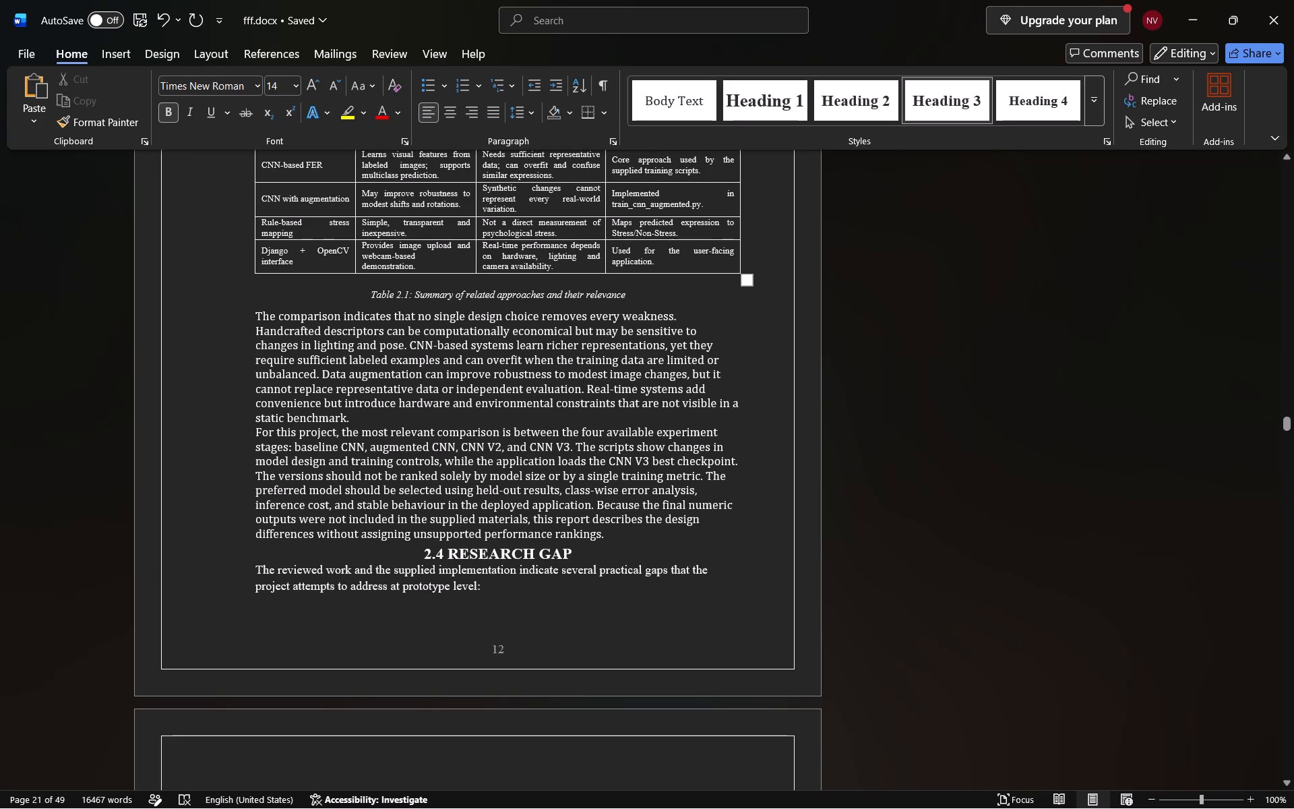
{"action": "scroll", "coordinate": [359, 545], "scroll_direction": "down", "scroll_amount": 1}
{"action": "left_click", "coordinate": [382, 537]}
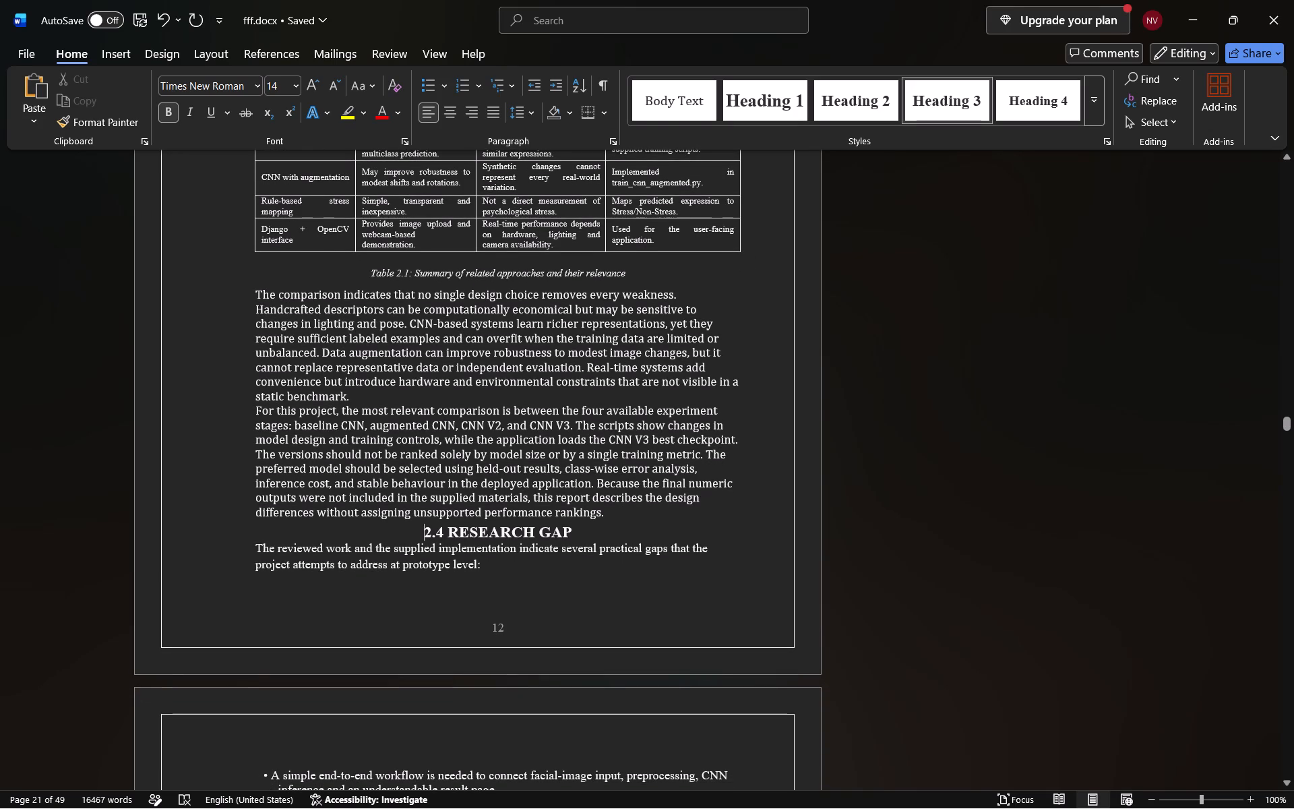
{"action": "key", "text": "BackSpace"}
{"action": "key", "text": "space"}
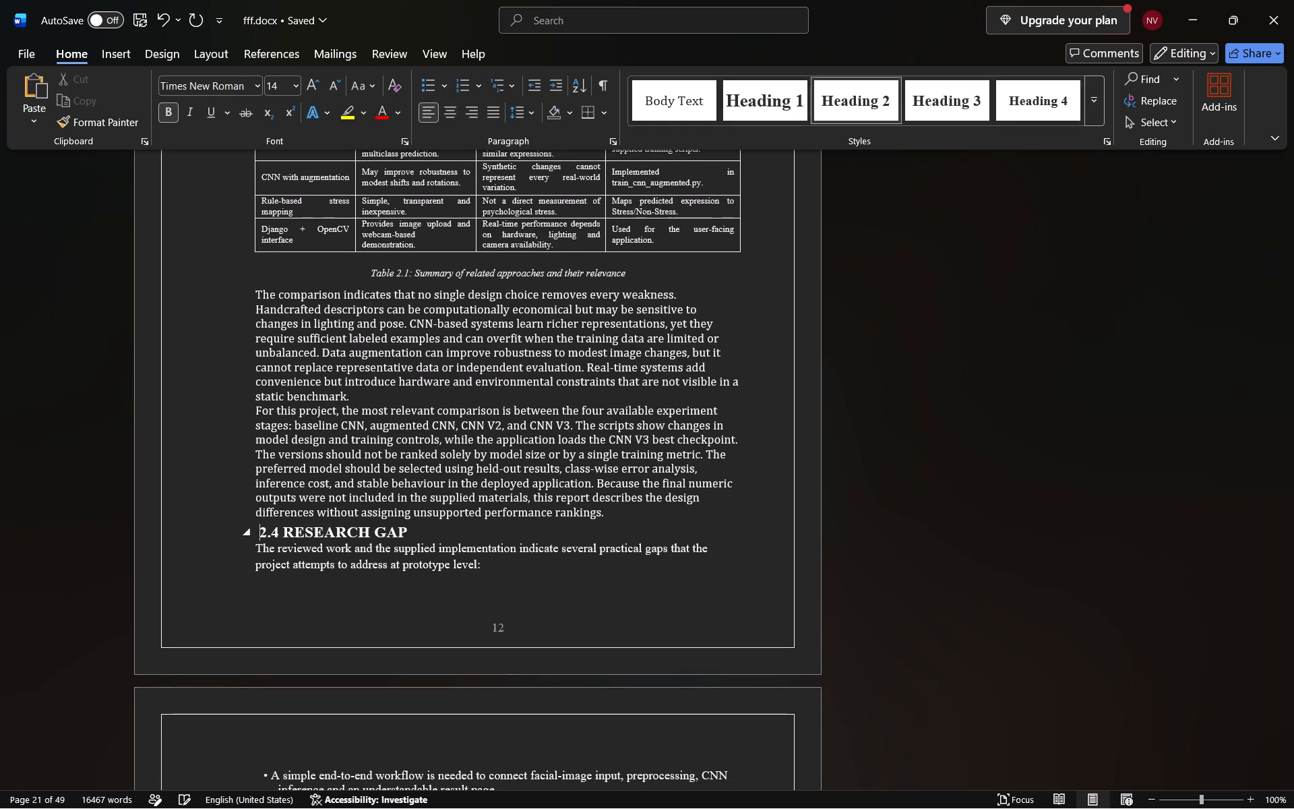
{"action": "scroll", "coordinate": [382, 537], "scroll_direction": "up", "scroll_amount": 2}
{"action": "key", "text": "space"}
{"action": "key", "text": "space"}
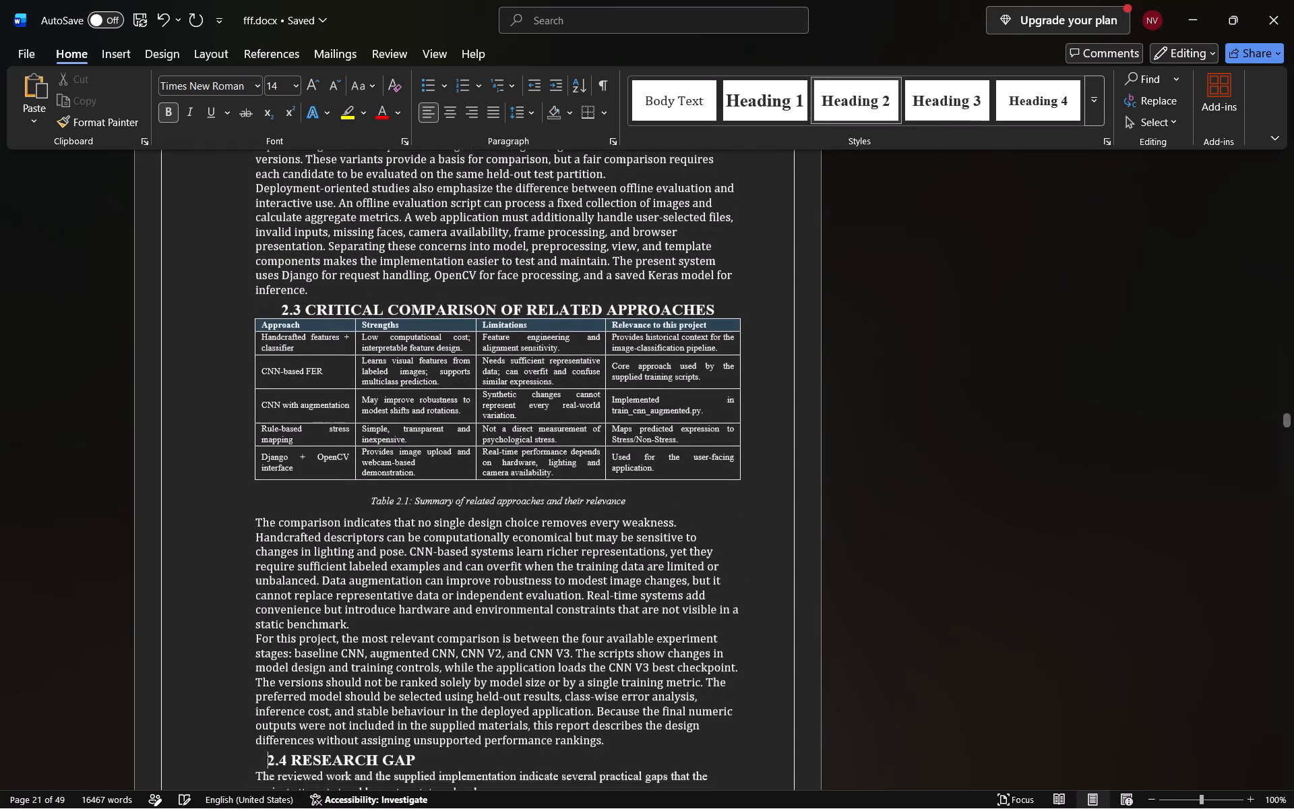
Review the heading and body text layout from section 2.5 through Chapter 3 to the start of Chapter 4.
{"action": "scroll", "coordinate": [382, 537], "scroll_direction": "down", "scroll_amount": 6}
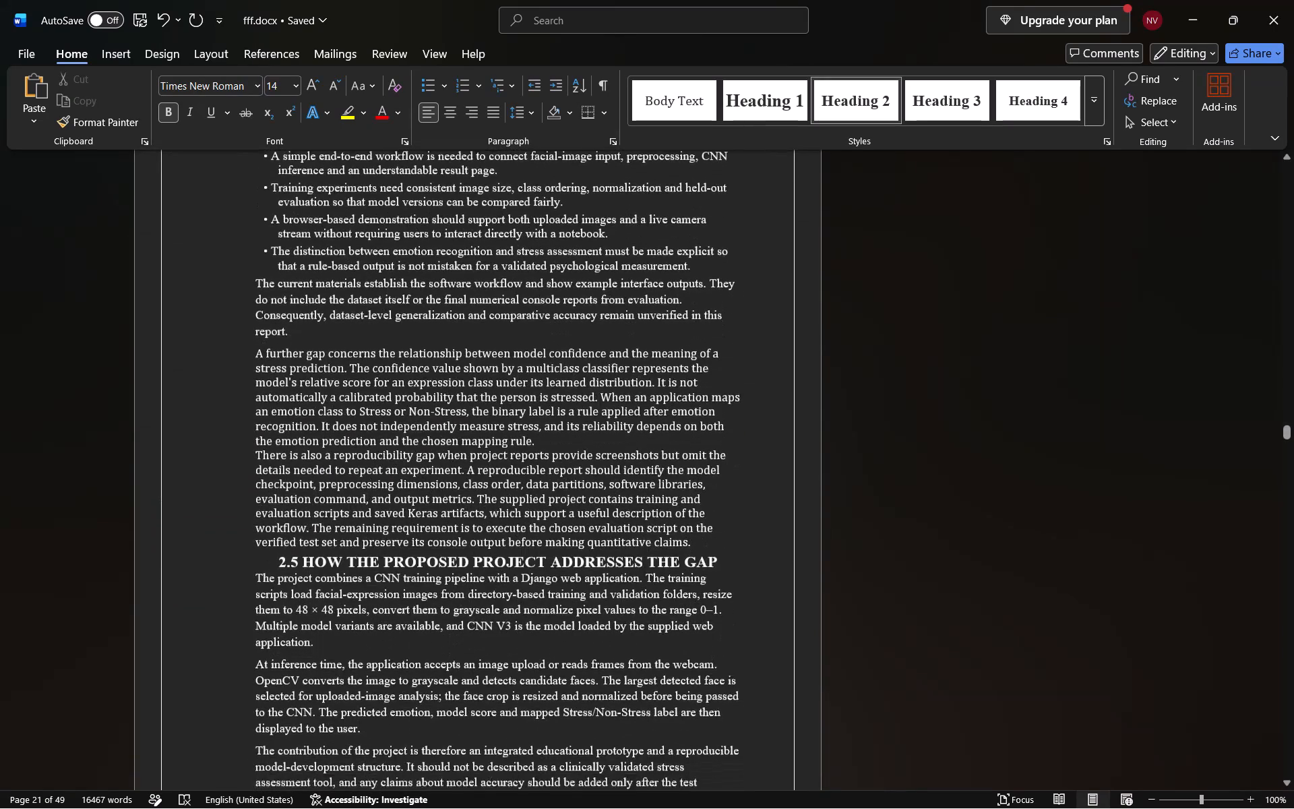
{"action": "scroll", "coordinate": [382, 537], "scroll_direction": "down", "scroll_amount": 4}
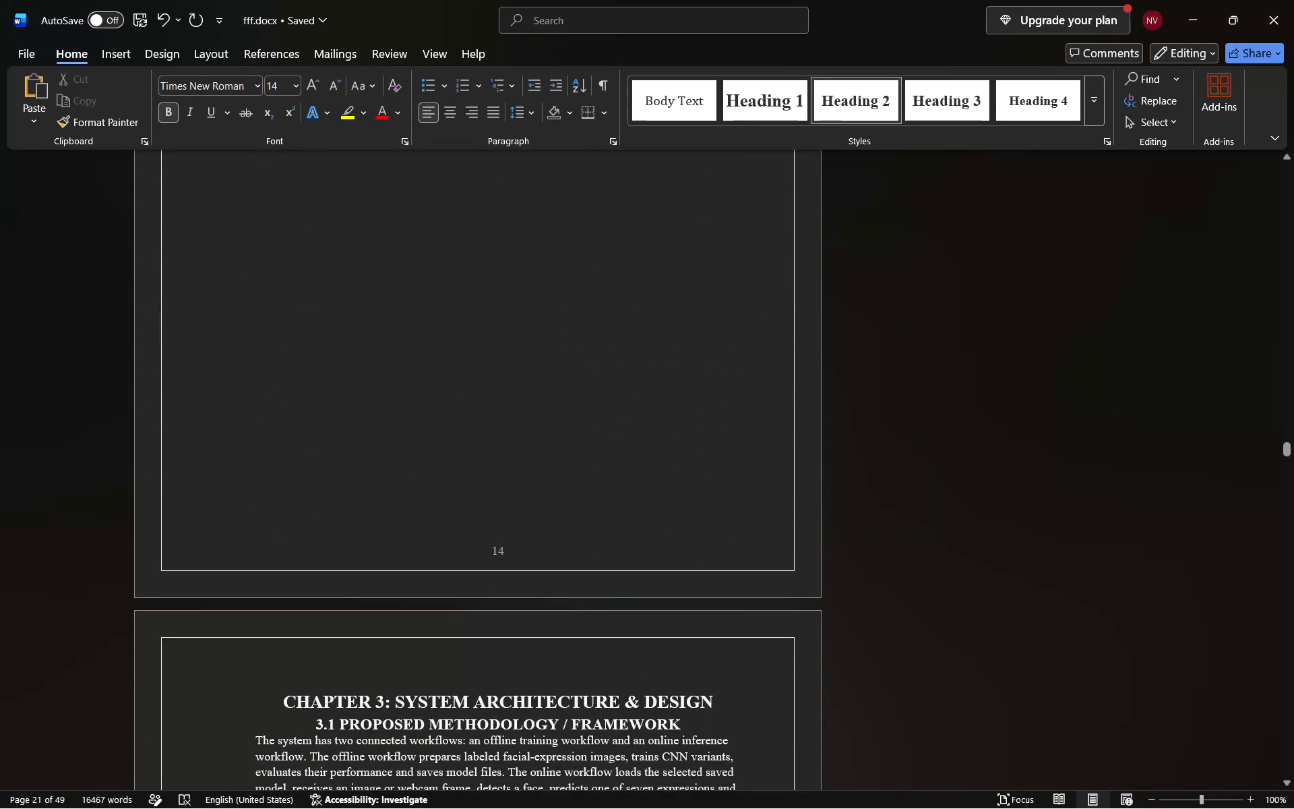
{"action": "scroll", "coordinate": [382, 537], "scroll_direction": "down", "scroll_amount": 4}
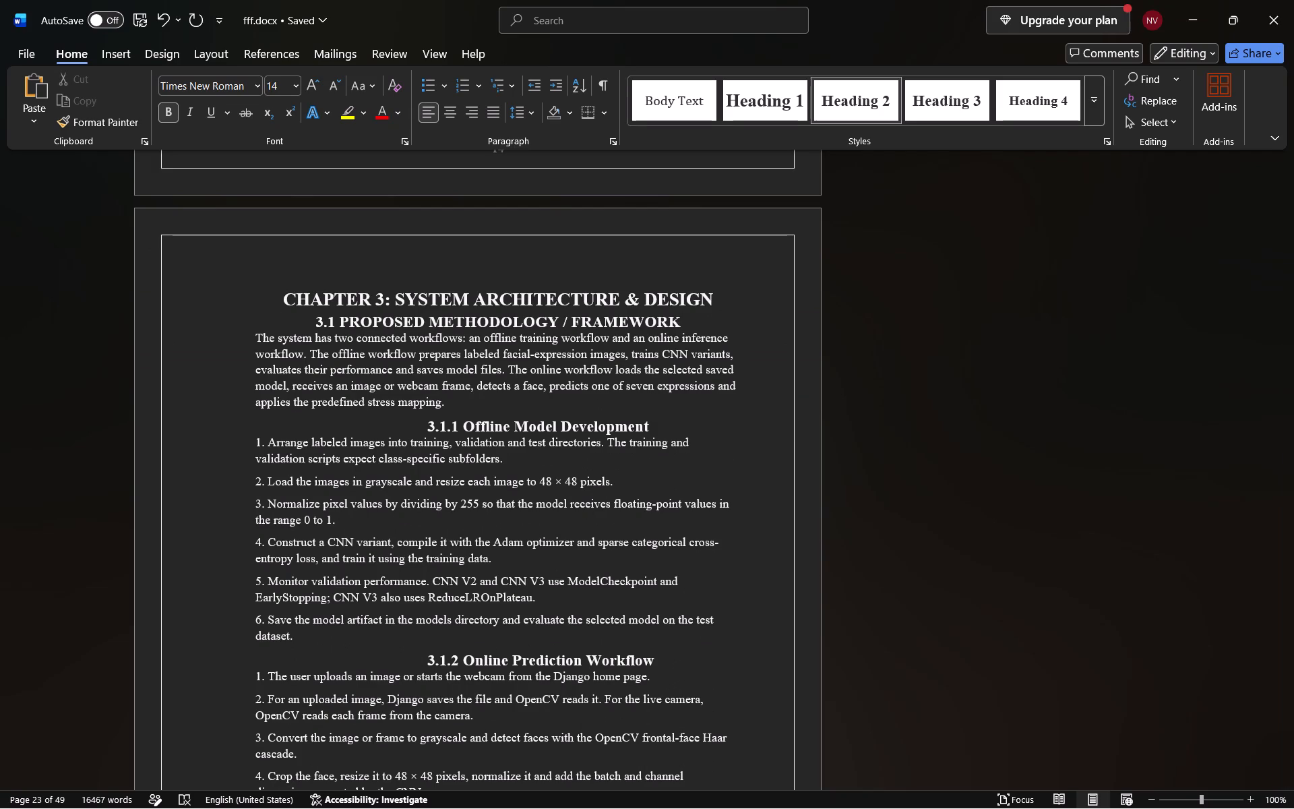
{"action": "scroll", "coordinate": [382, 537], "scroll_direction": "down", "scroll_amount": 1}
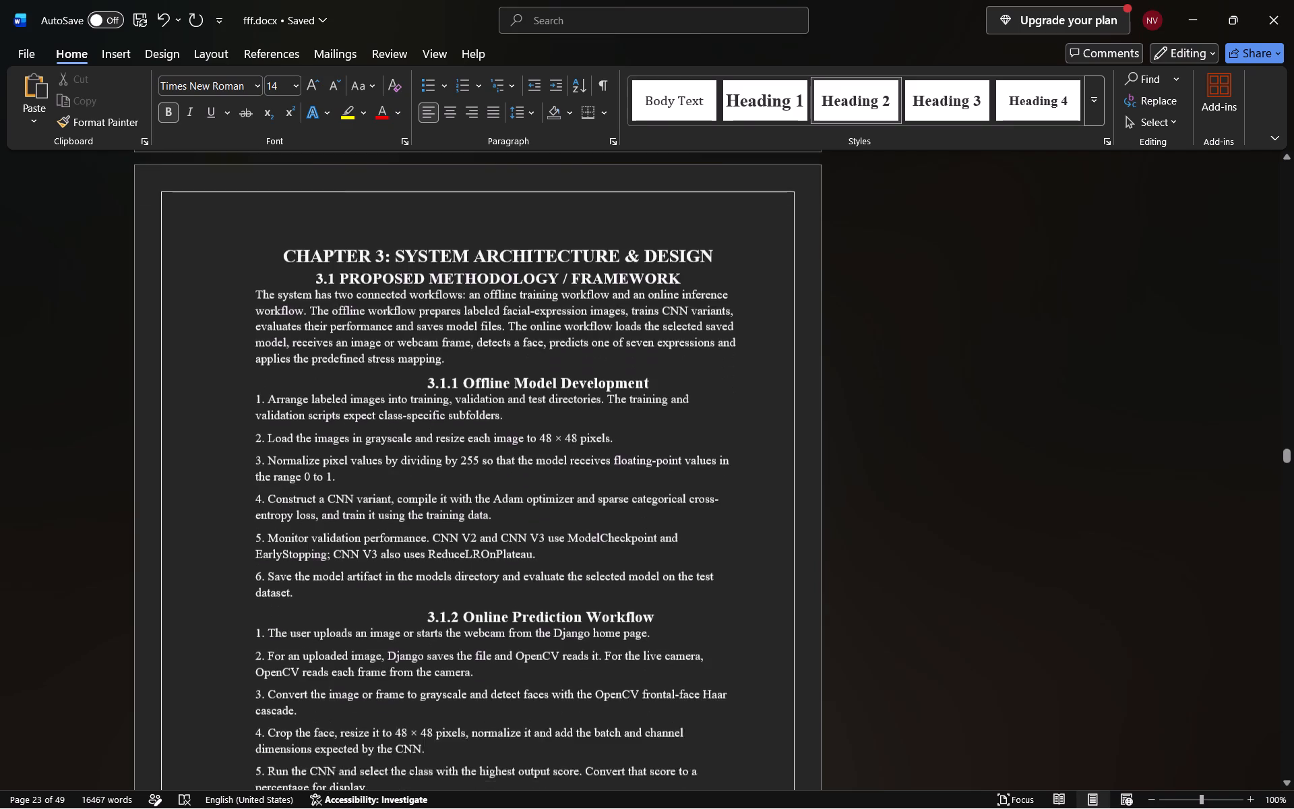
{"action": "scroll", "coordinate": [382, 537], "scroll_direction": "down", "scroll_amount": 8}
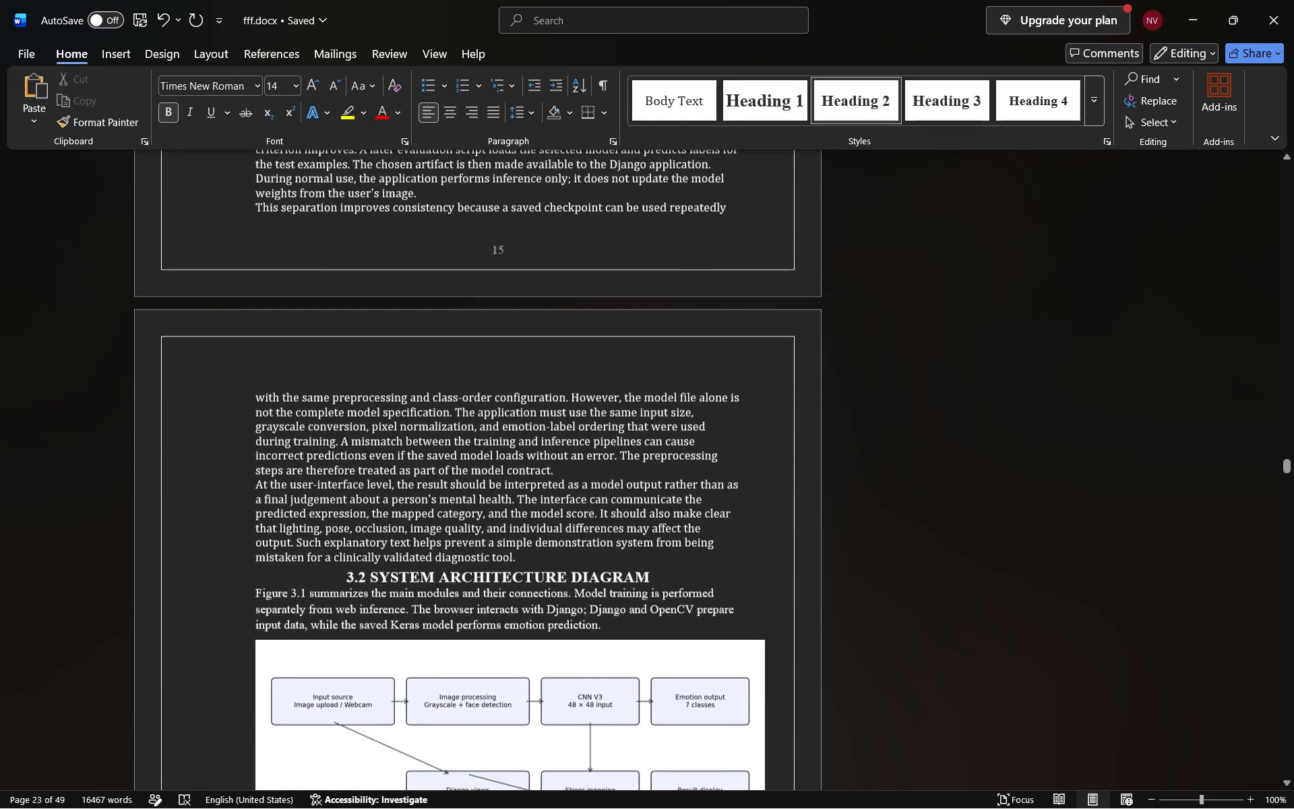
{"action": "scroll", "coordinate": [382, 537], "scroll_direction": "down", "scroll_amount": 6}
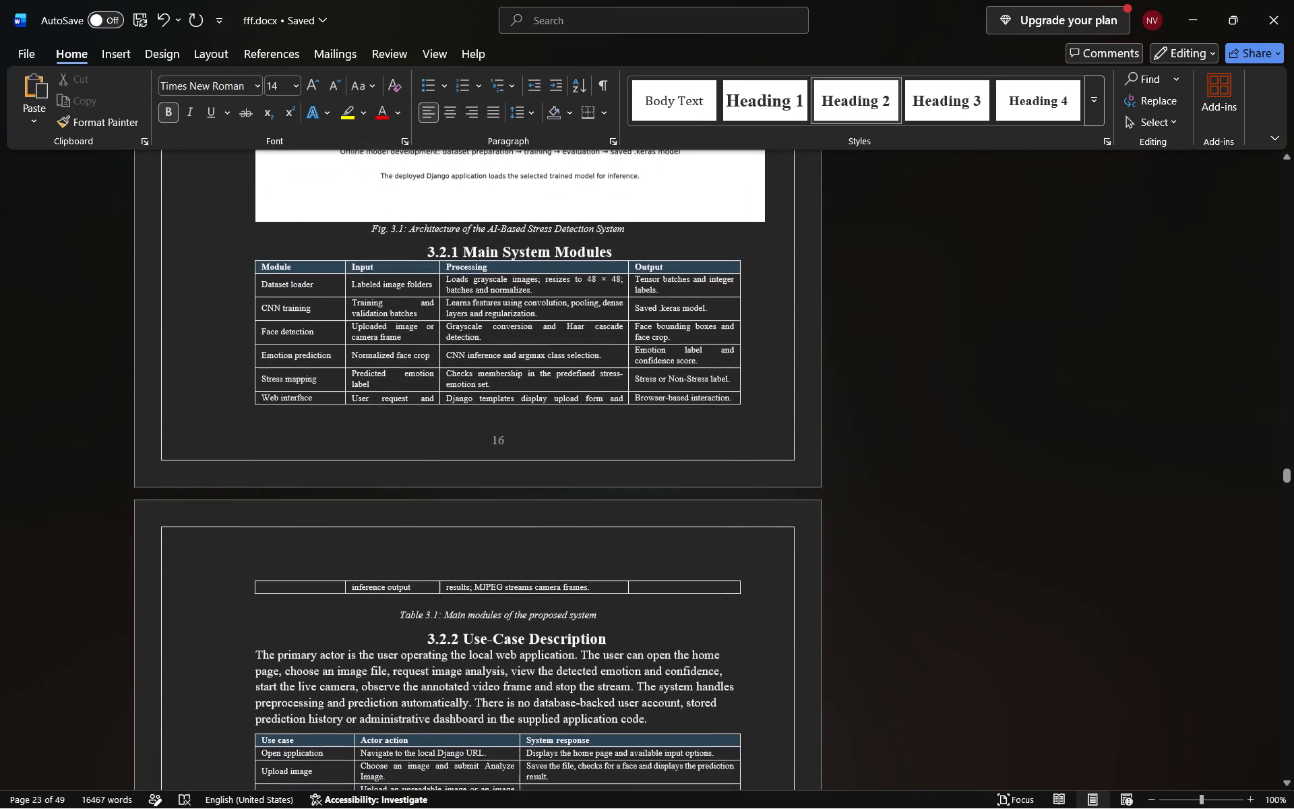
{"action": "scroll", "coordinate": [382, 537], "scroll_direction": "down", "scroll_amount": 5}
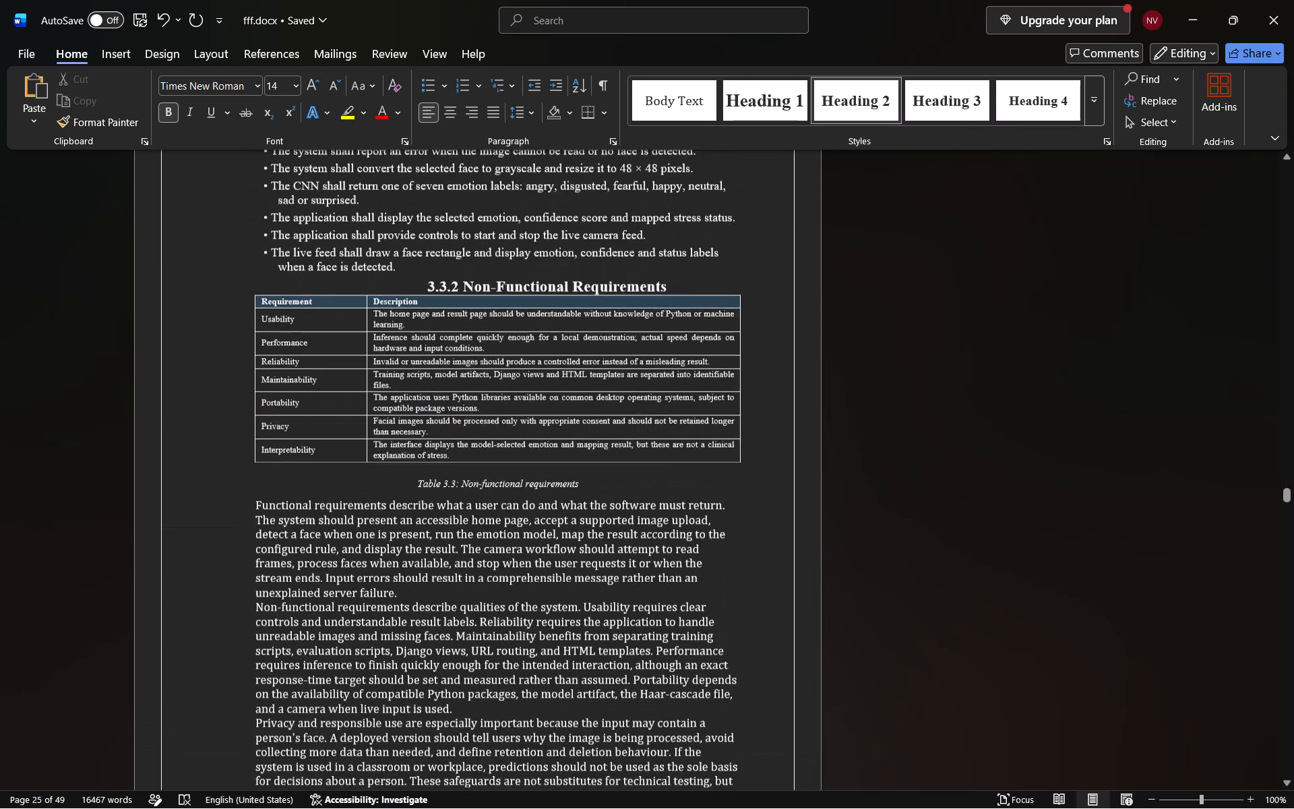
{"action": "scroll", "coordinate": [382, 537], "scroll_direction": "down", "scroll_amount": 4}
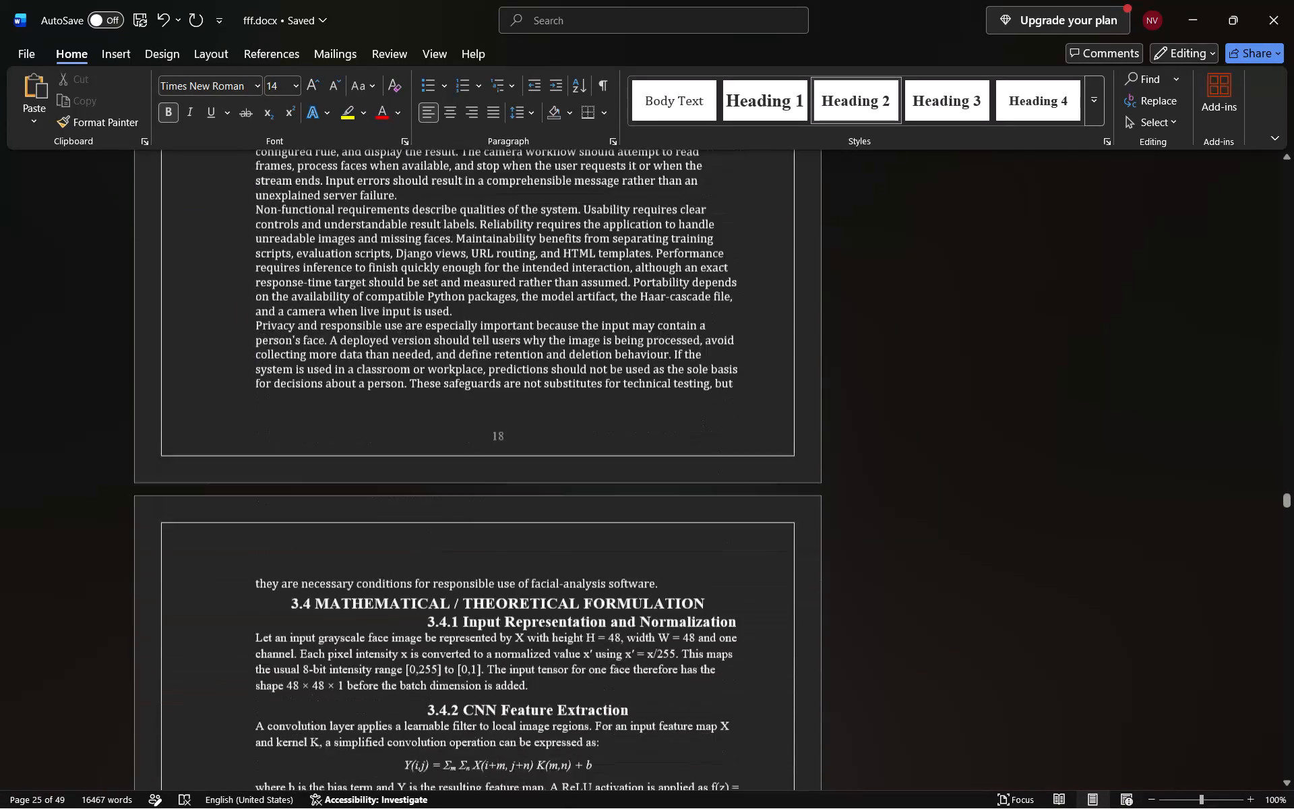
{"action": "scroll", "coordinate": [382, 537], "scroll_direction": "down", "scroll_amount": 6}
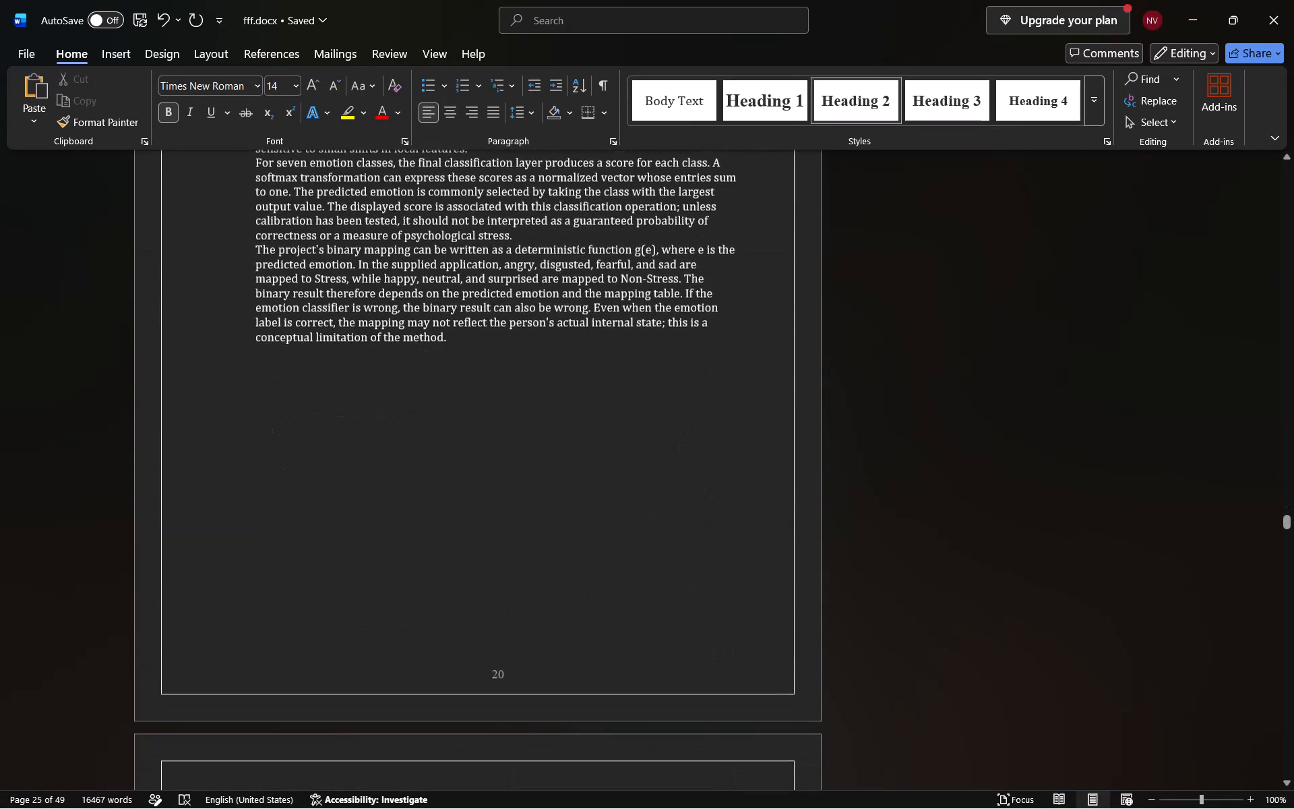
{"action": "scroll", "coordinate": [382, 537], "scroll_direction": "down", "scroll_amount": 3}
Justify the body text from the 3.4.6 Evaluation Metrics paragraph to the end of Chapter 3.
{"action": "scroll", "coordinate": [382, 537], "scroll_direction": "up", "scroll_amount": 1}
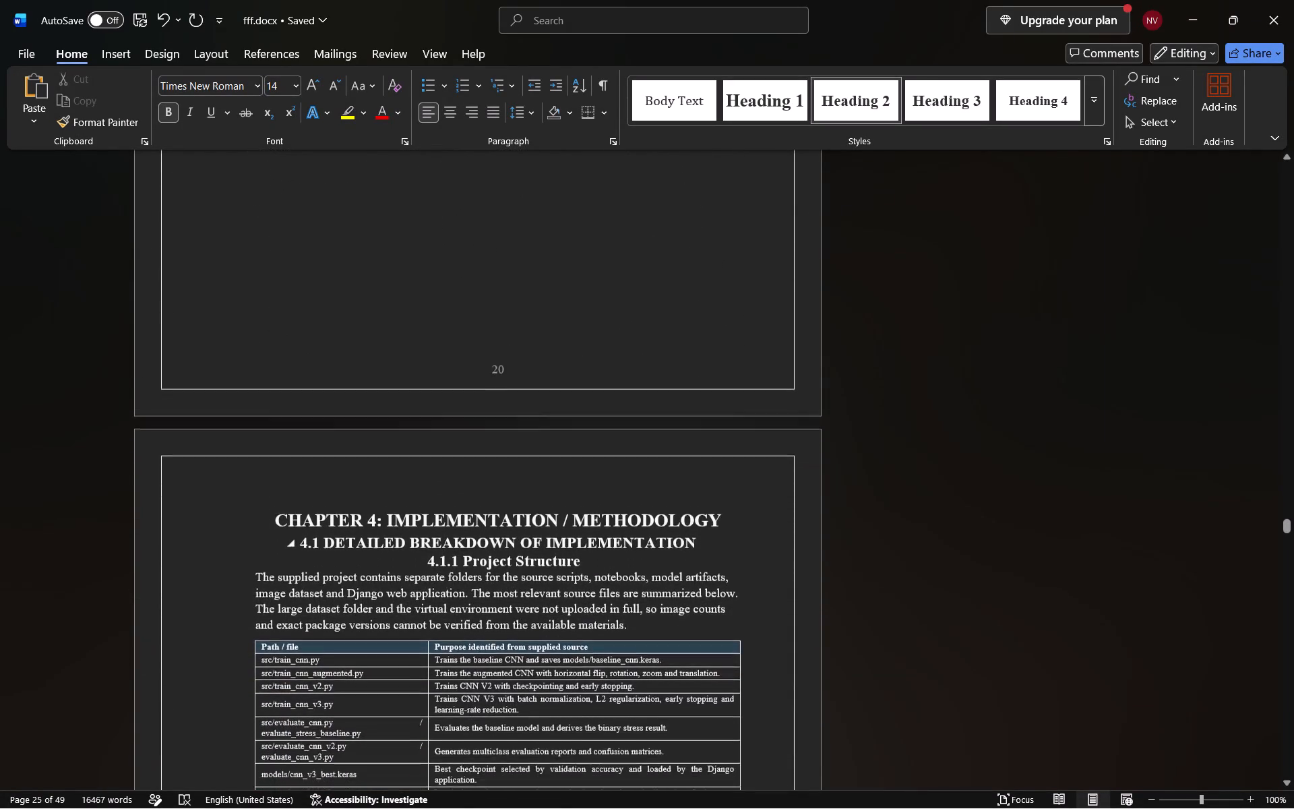
{"action": "scroll", "coordinate": [382, 537], "scroll_direction": "up", "scroll_amount": 1}
{"action": "scroll", "coordinate": [377, 369], "scroll_direction": "up", "scroll_amount": 1}
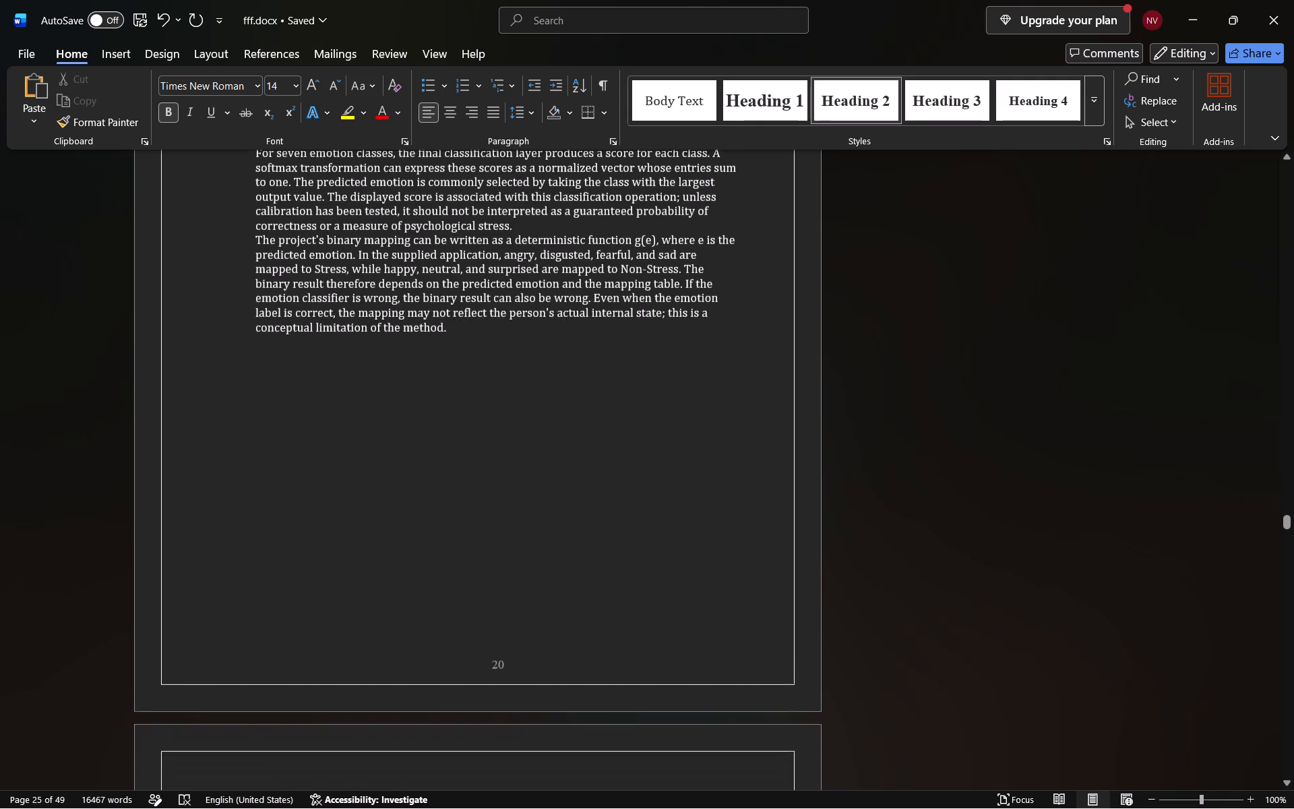
{"action": "scroll", "coordinate": [377, 369], "scroll_direction": "up", "scroll_amount": 2}
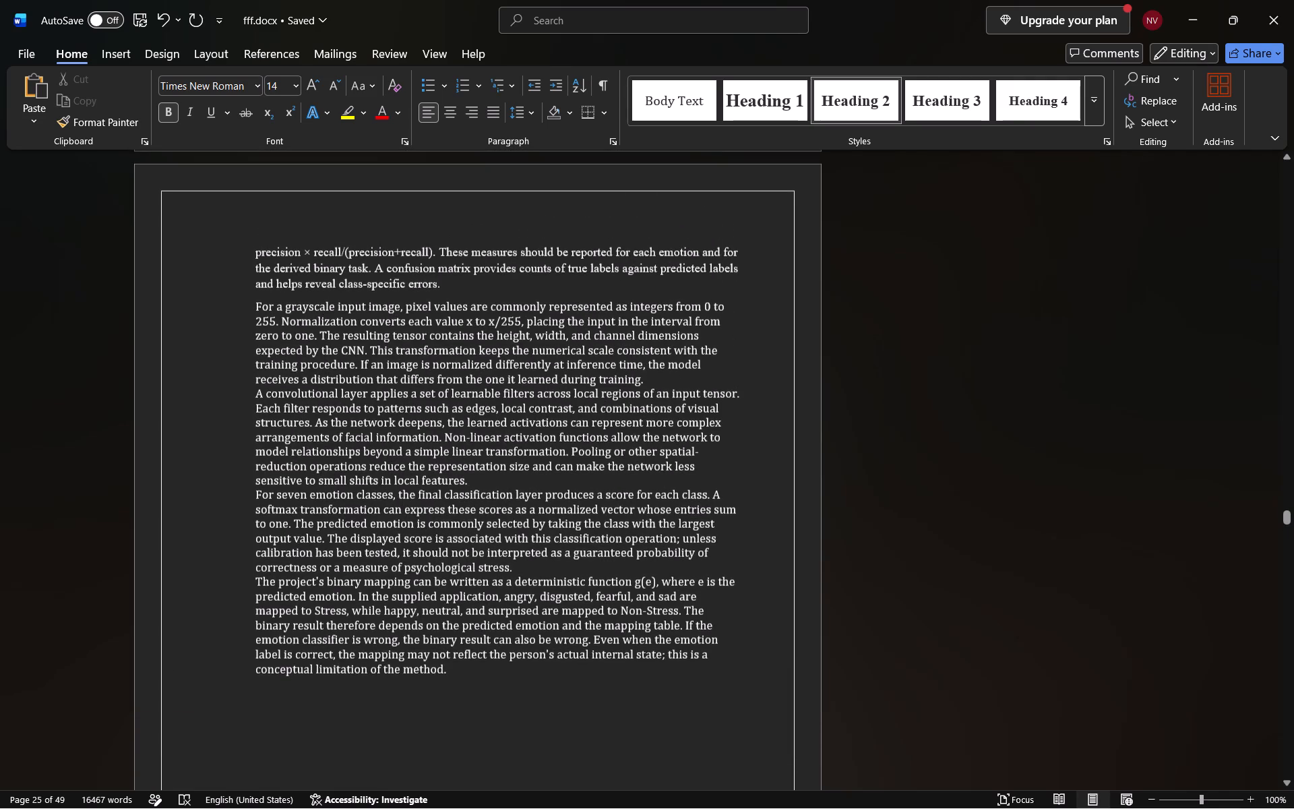
{"action": "scroll", "coordinate": [377, 369], "scroll_direction": "up", "scroll_amount": 2}
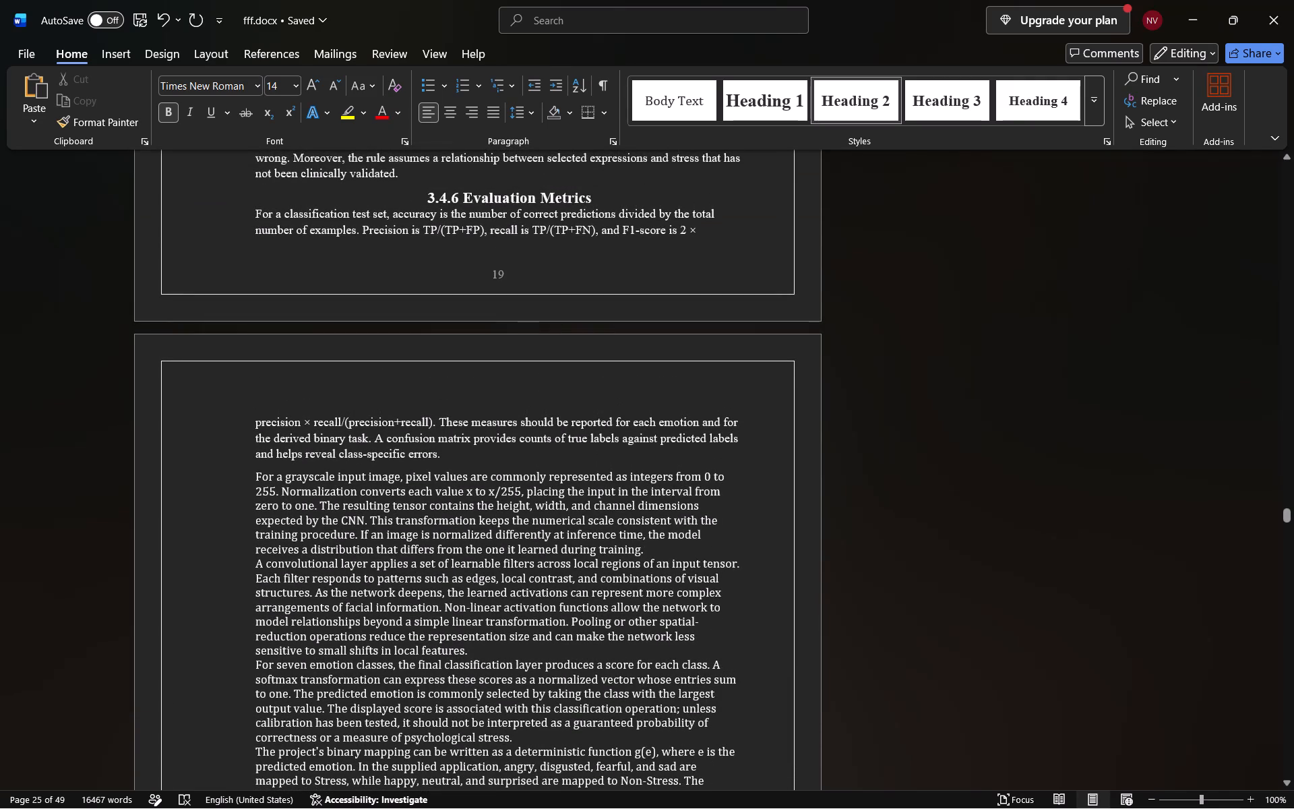
{"action": "left_click_drag", "start_coordinate": [255, 419], "coordinate": [422, 777]}
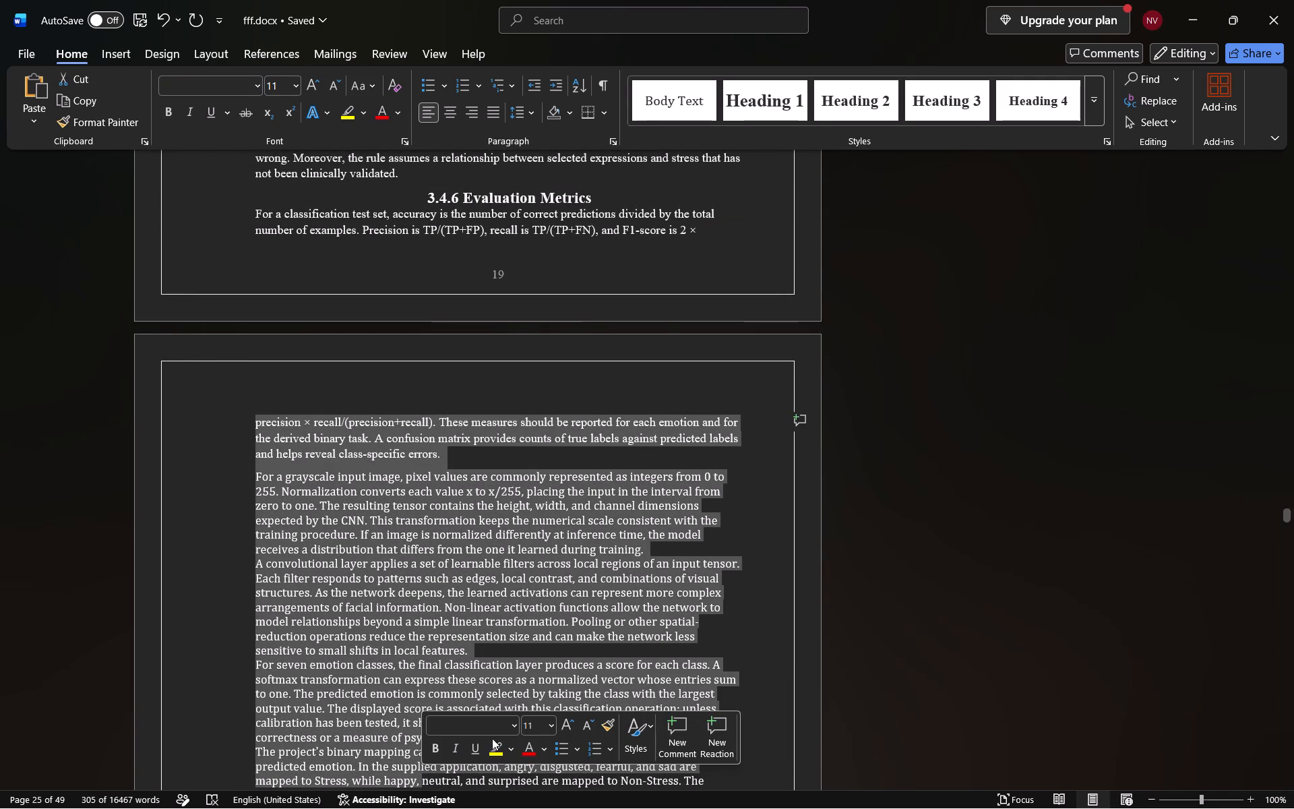
{"action": "left_click", "coordinate": [561, 754]}
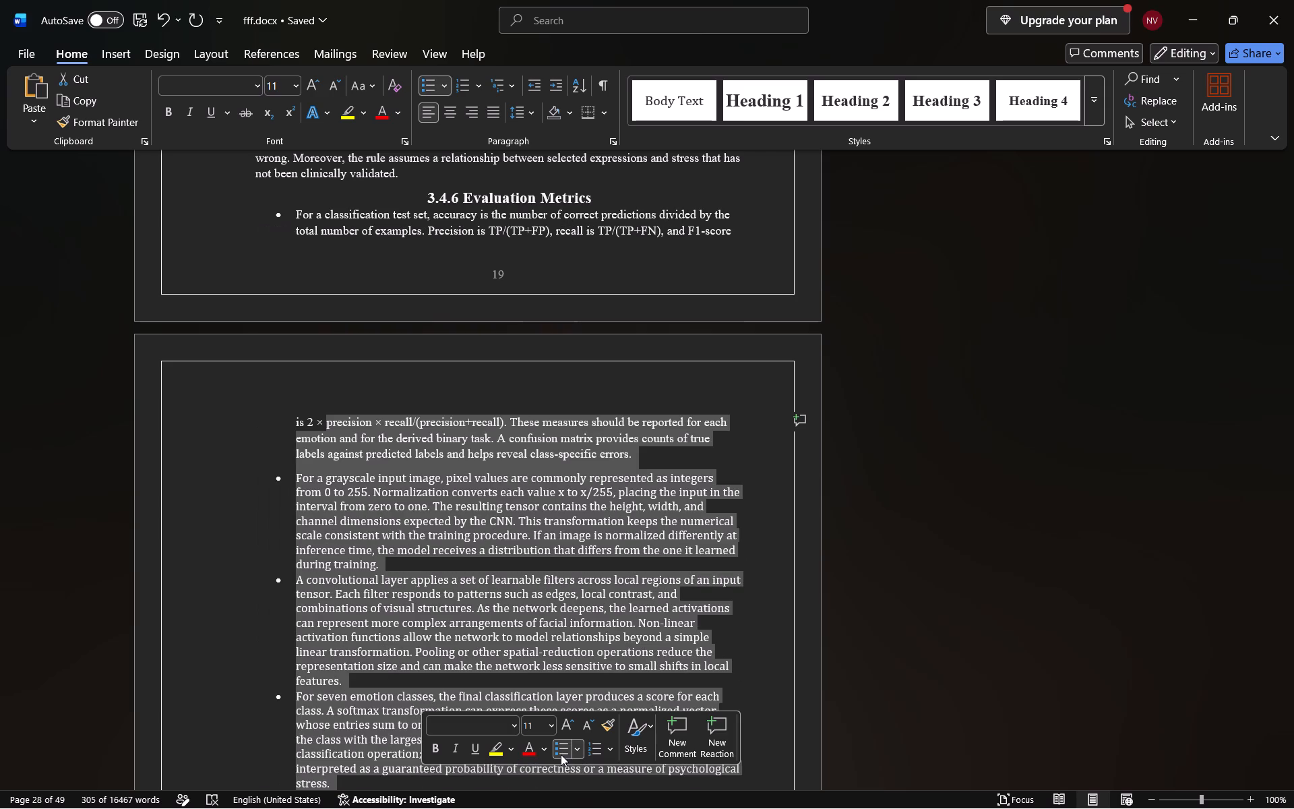
{"action": "left_click", "coordinate": [561, 754]}
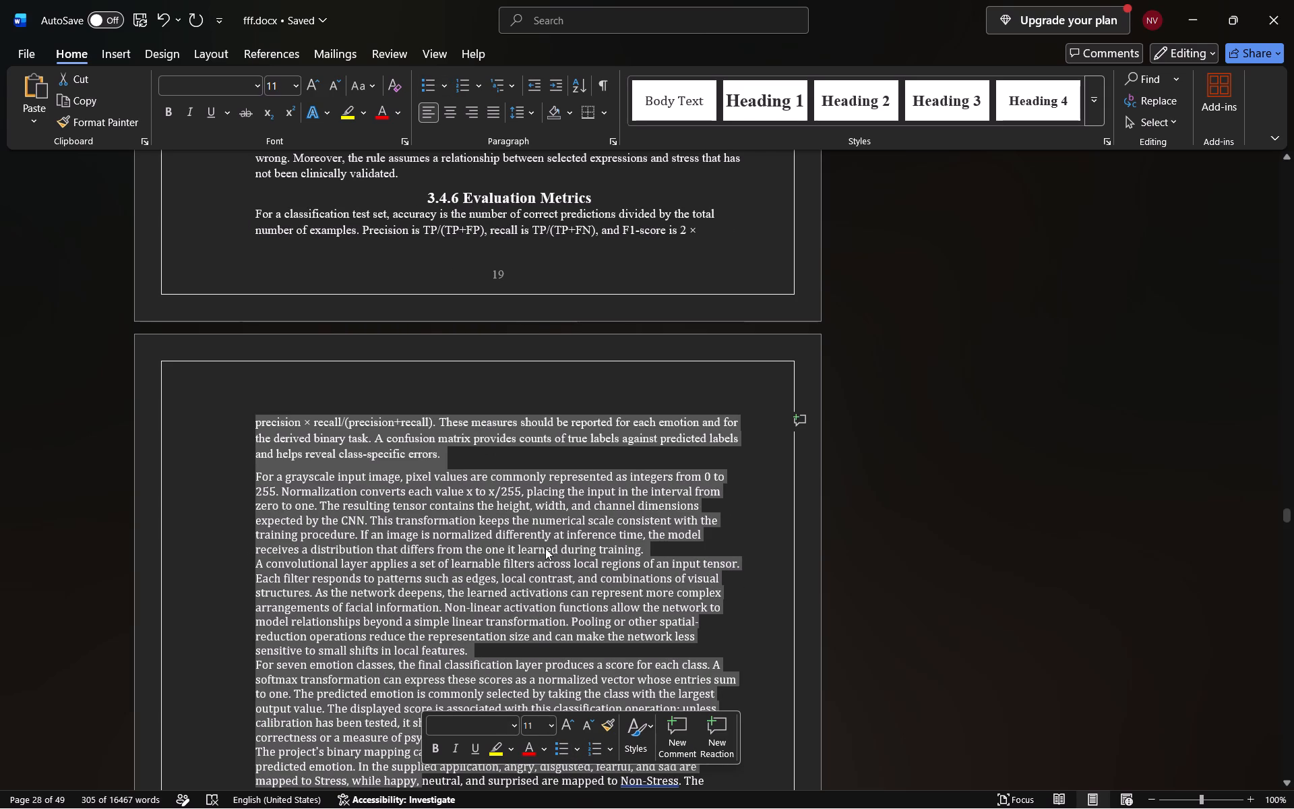
{"action": "left_click", "coordinate": [501, 110]}
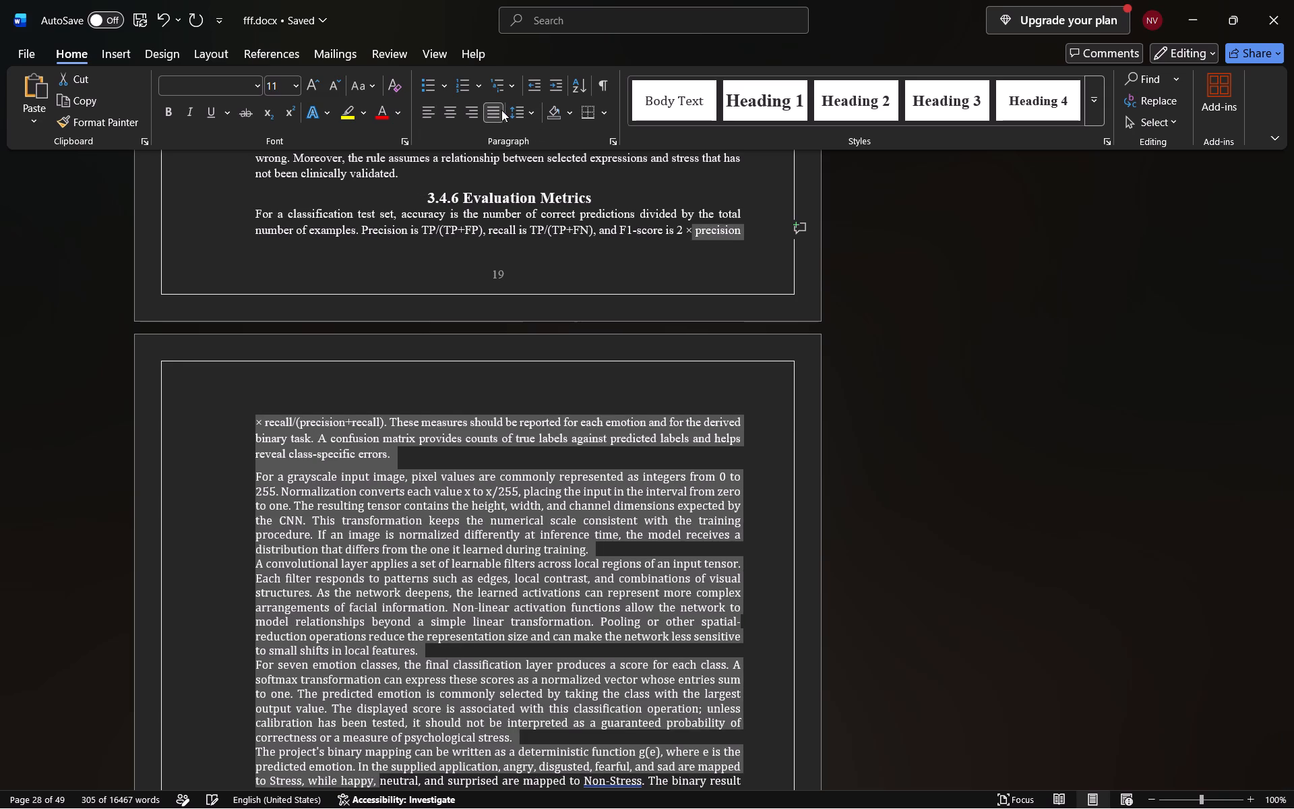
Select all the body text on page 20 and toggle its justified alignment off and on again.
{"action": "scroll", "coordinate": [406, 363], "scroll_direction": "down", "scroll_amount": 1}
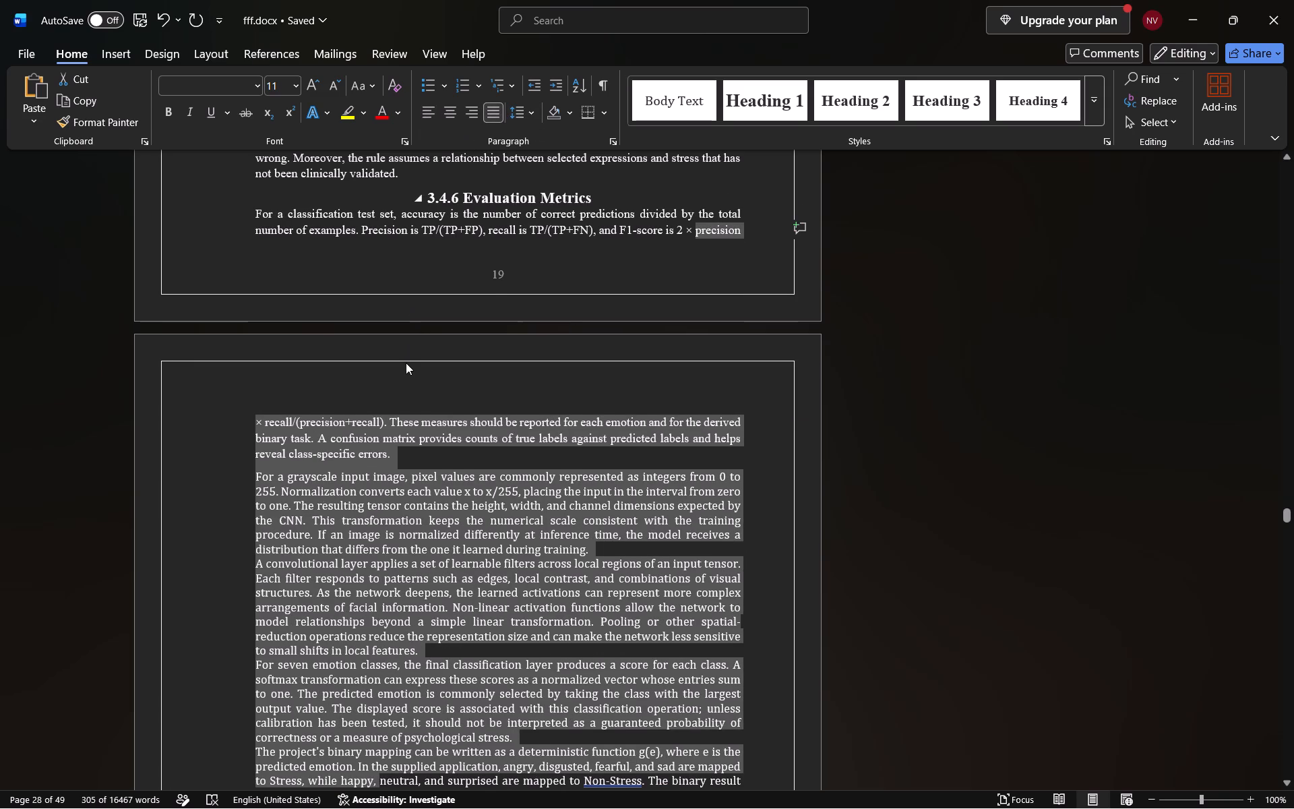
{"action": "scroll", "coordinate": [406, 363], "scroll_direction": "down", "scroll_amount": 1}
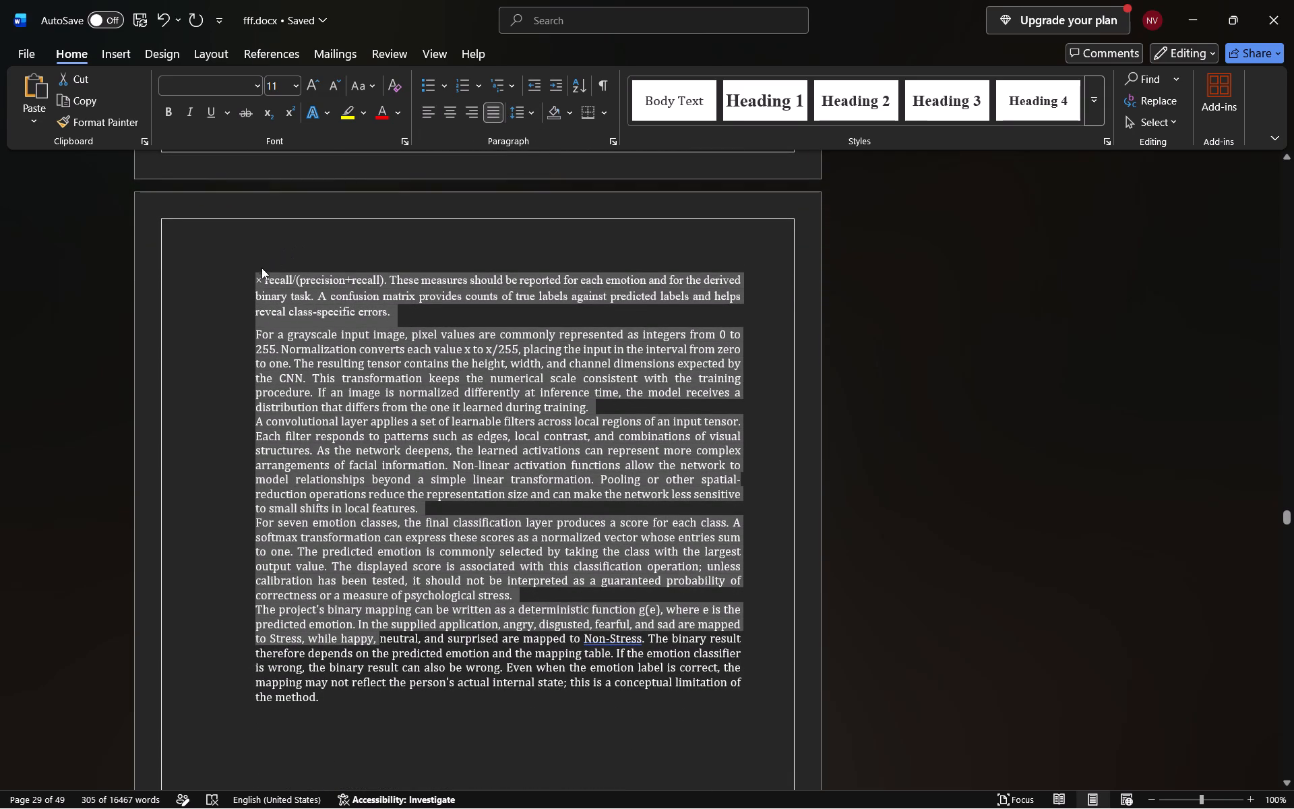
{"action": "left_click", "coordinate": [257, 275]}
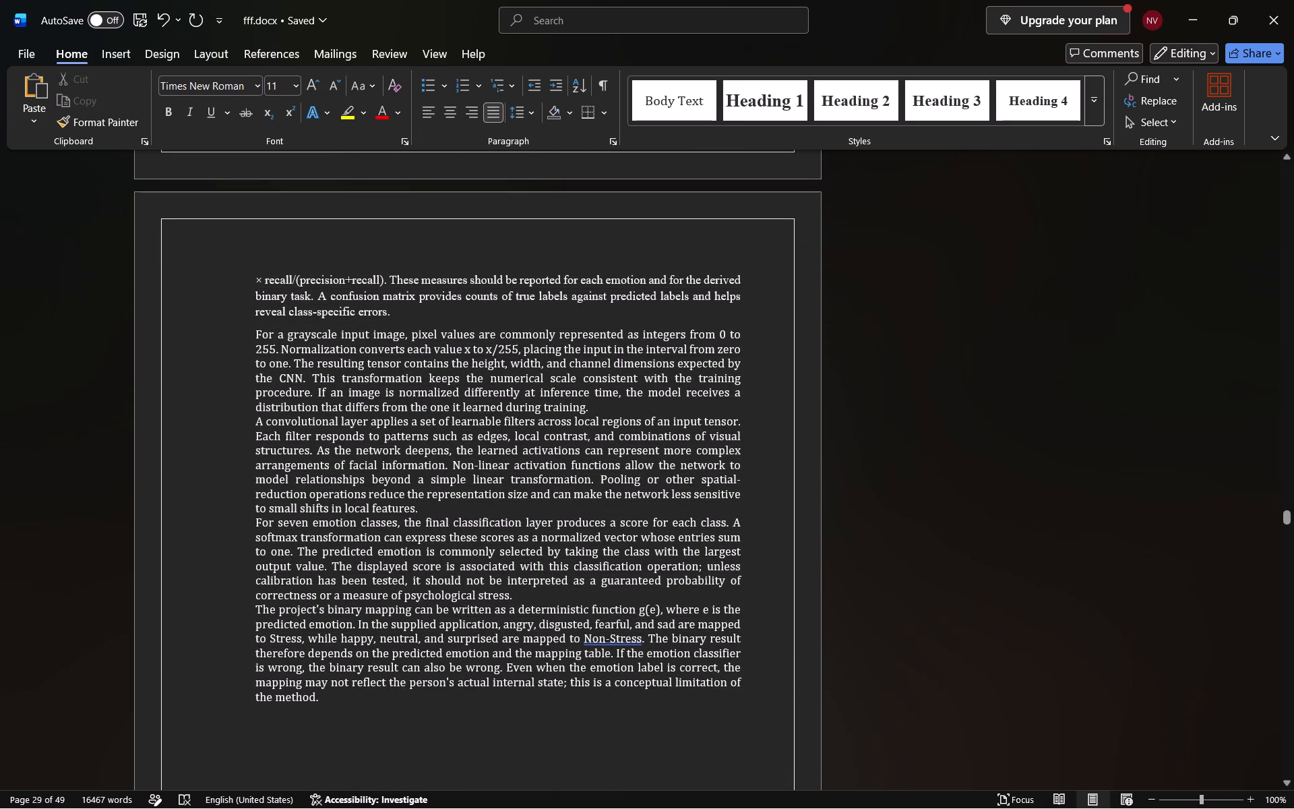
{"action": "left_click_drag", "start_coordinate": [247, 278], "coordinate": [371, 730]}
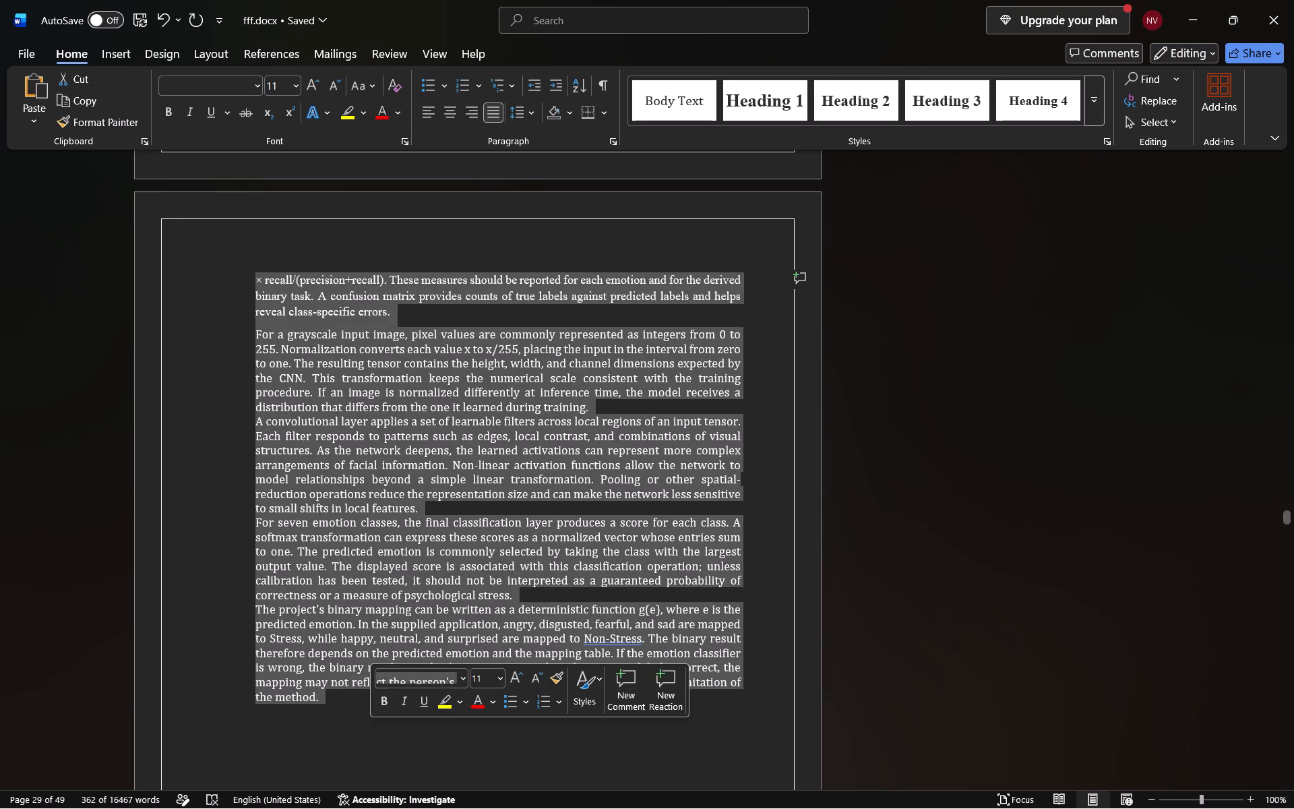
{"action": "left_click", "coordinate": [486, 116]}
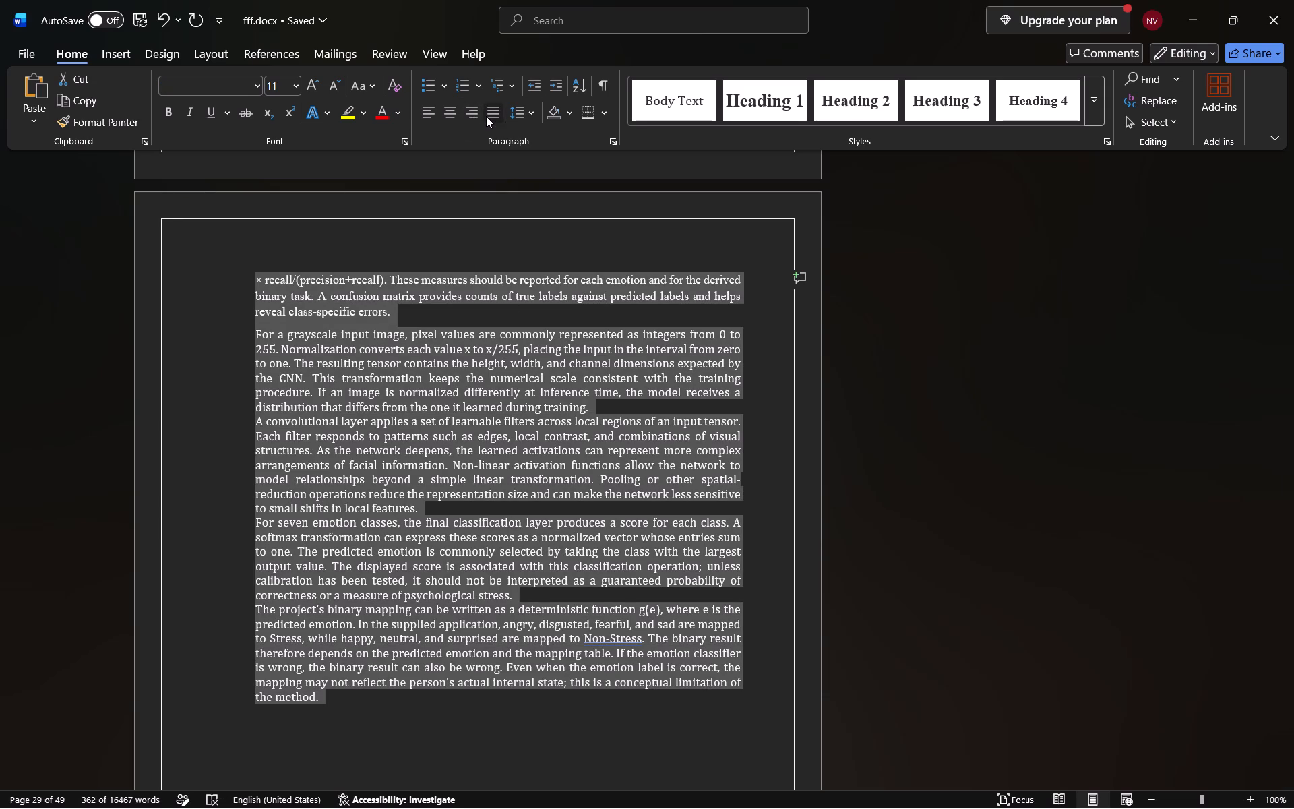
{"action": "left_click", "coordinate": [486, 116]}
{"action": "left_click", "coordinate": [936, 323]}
Review the heading, table and body text layout through Chapter 4 to the start of Chapter 5.
{"action": "scroll", "coordinate": [936, 323], "scroll_direction": "down", "scroll_amount": 5}
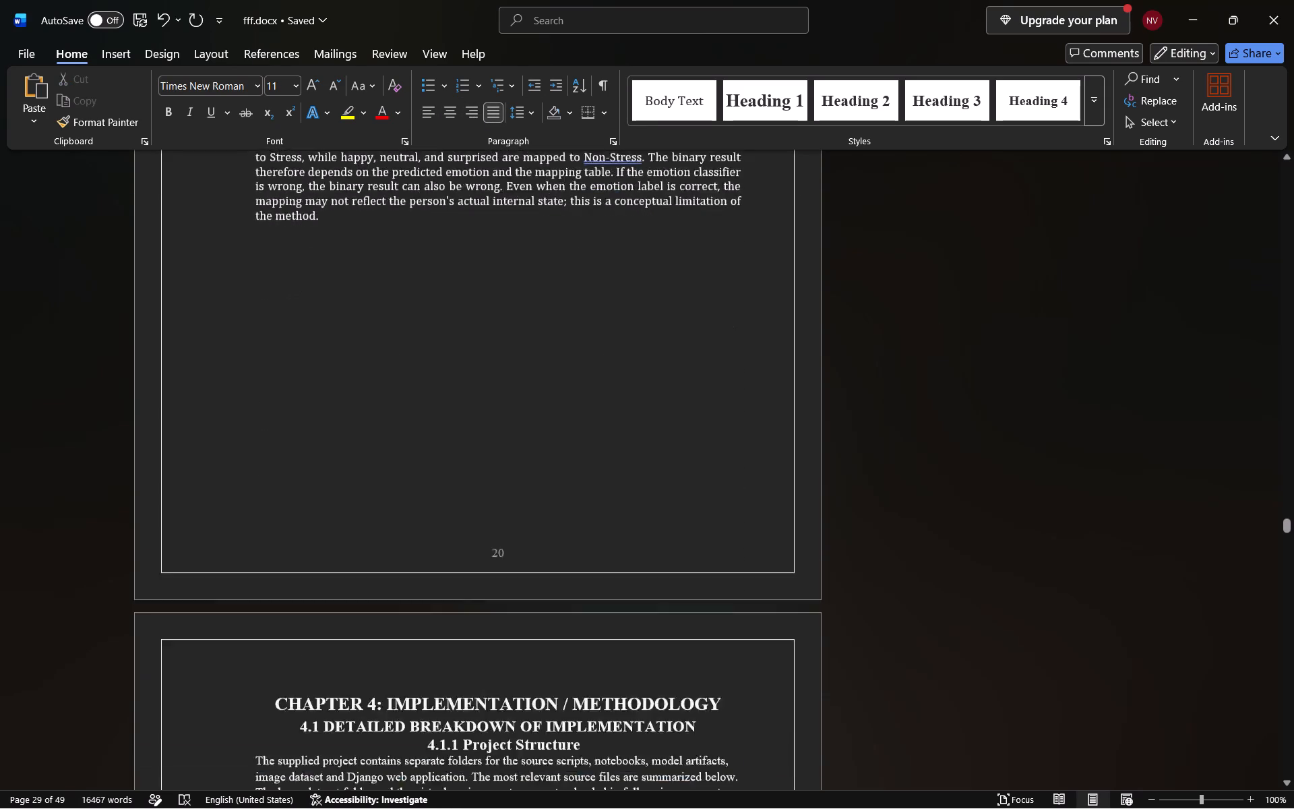
{"action": "scroll", "coordinate": [936, 323], "scroll_direction": "down", "scroll_amount": 3}
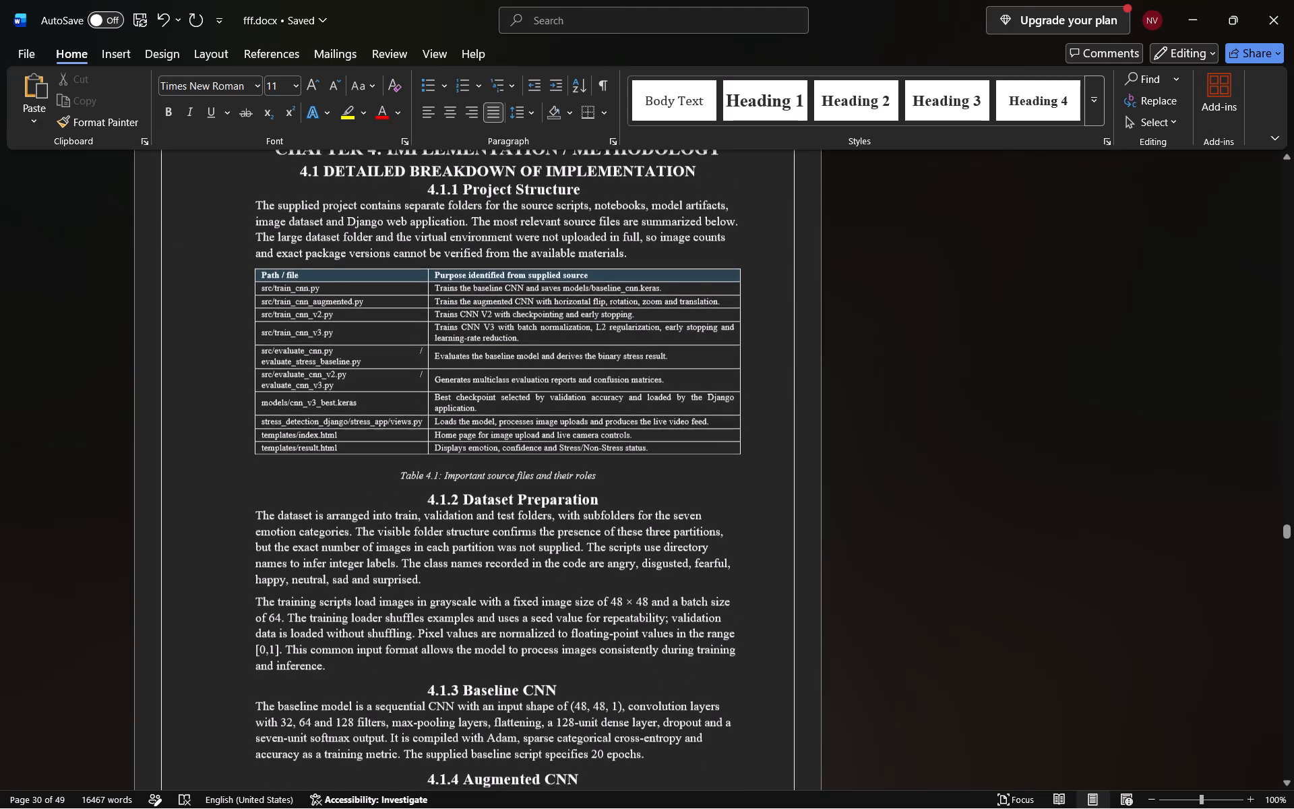
{"action": "scroll", "coordinate": [936, 323], "scroll_direction": "down", "scroll_amount": 2}
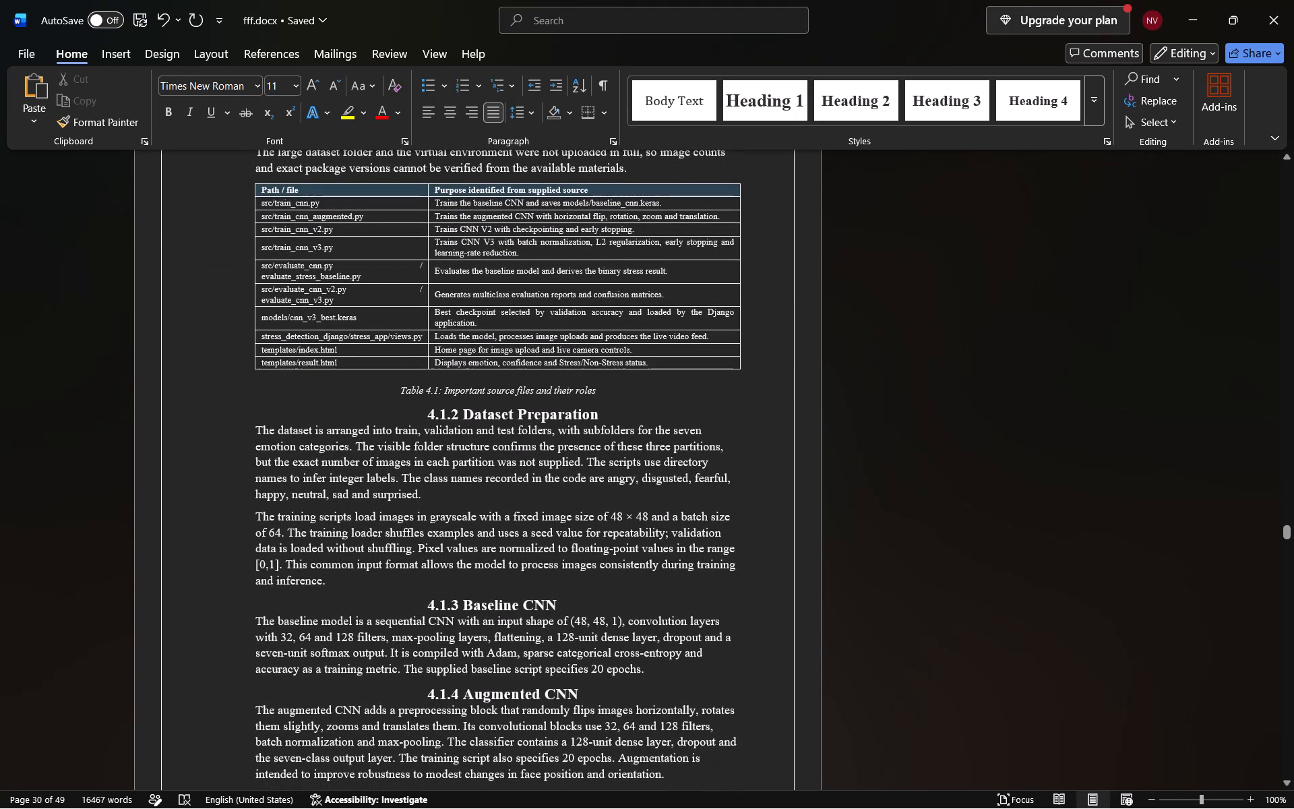
{"action": "scroll", "coordinate": [936, 323], "scroll_direction": "down", "scroll_amount": 5}
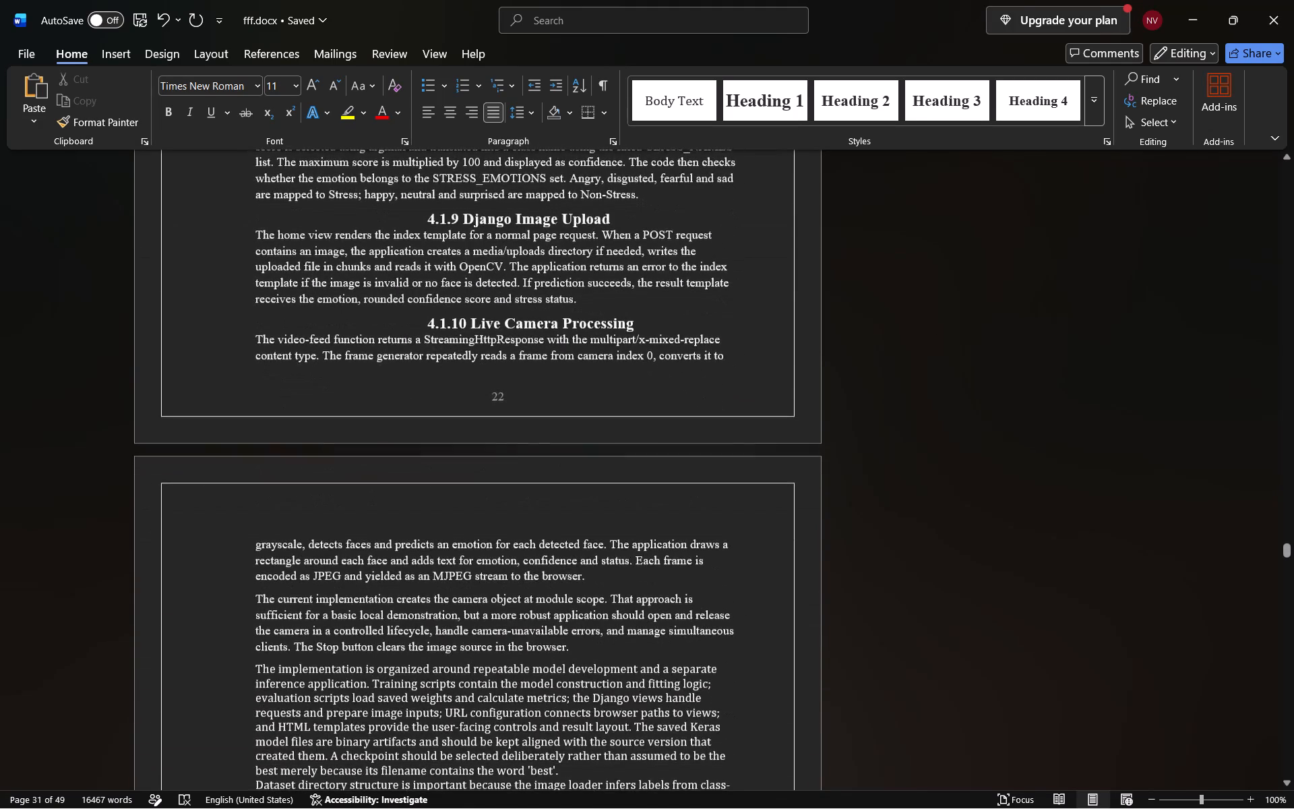
{"action": "scroll", "coordinate": [936, 323], "scroll_direction": "down", "scroll_amount": 8}
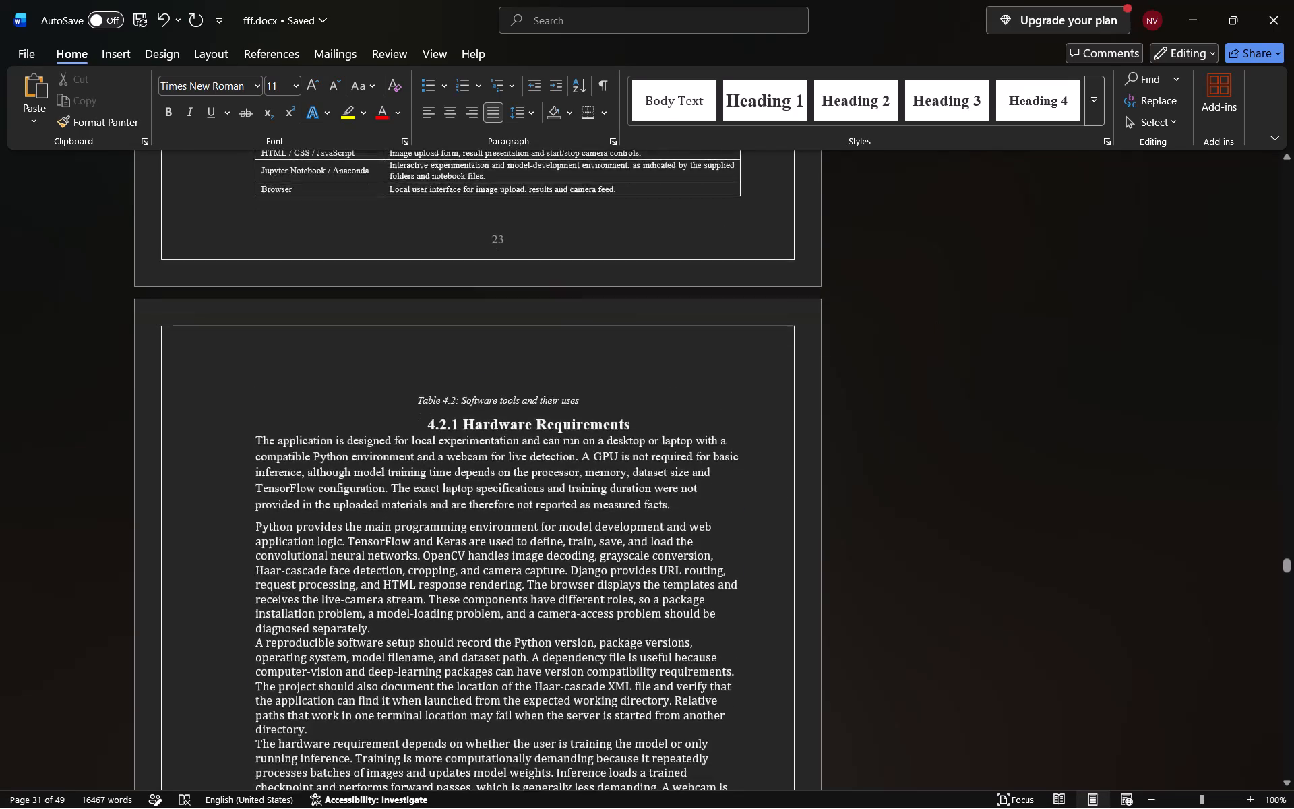
{"action": "scroll", "coordinate": [936, 323], "scroll_direction": "down", "scroll_amount": 10}
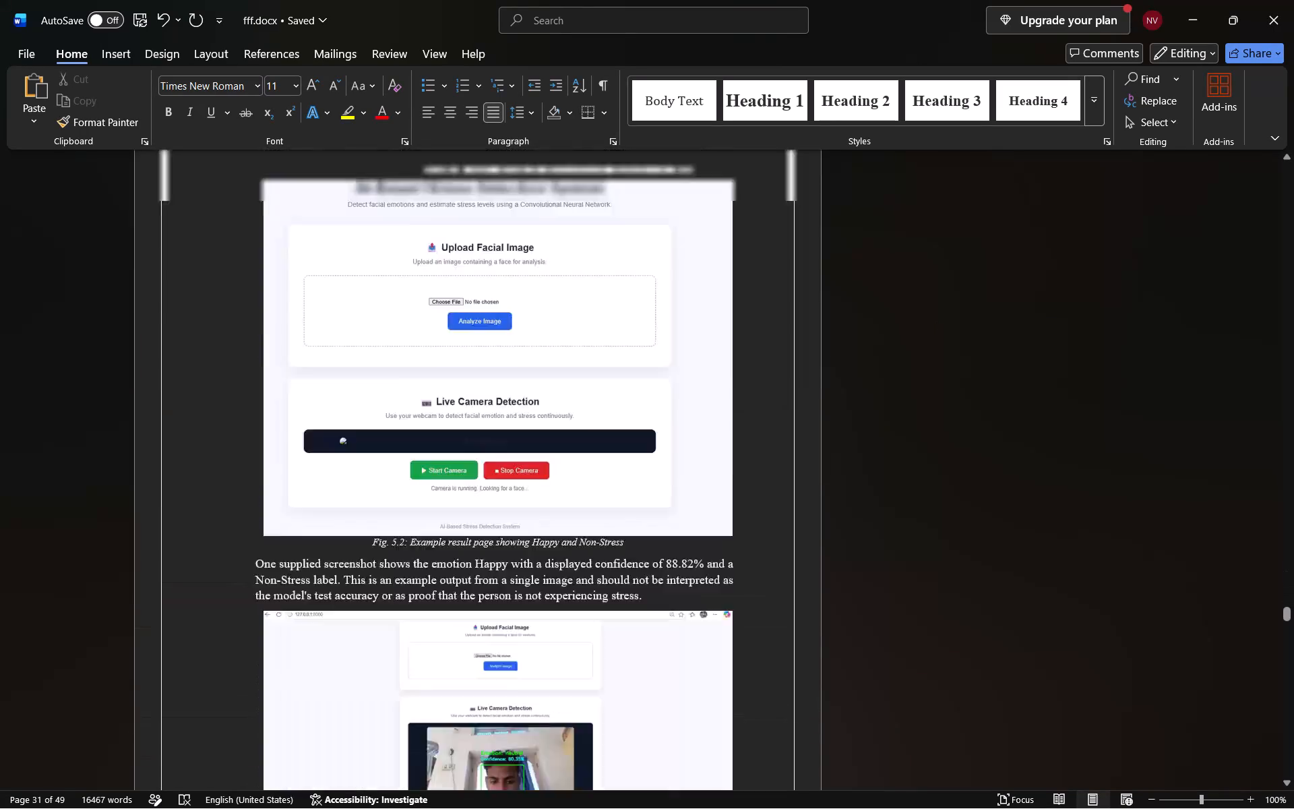
Review the headings, figures and body text layout of Chapter 5 from its opening to section 5.2.1.
{"action": "scroll", "coordinate": [936, 323], "scroll_direction": "up", "scroll_amount": 1}
{"action": "scroll", "coordinate": [936, 323], "scroll_direction": "down", "scroll_amount": 1}
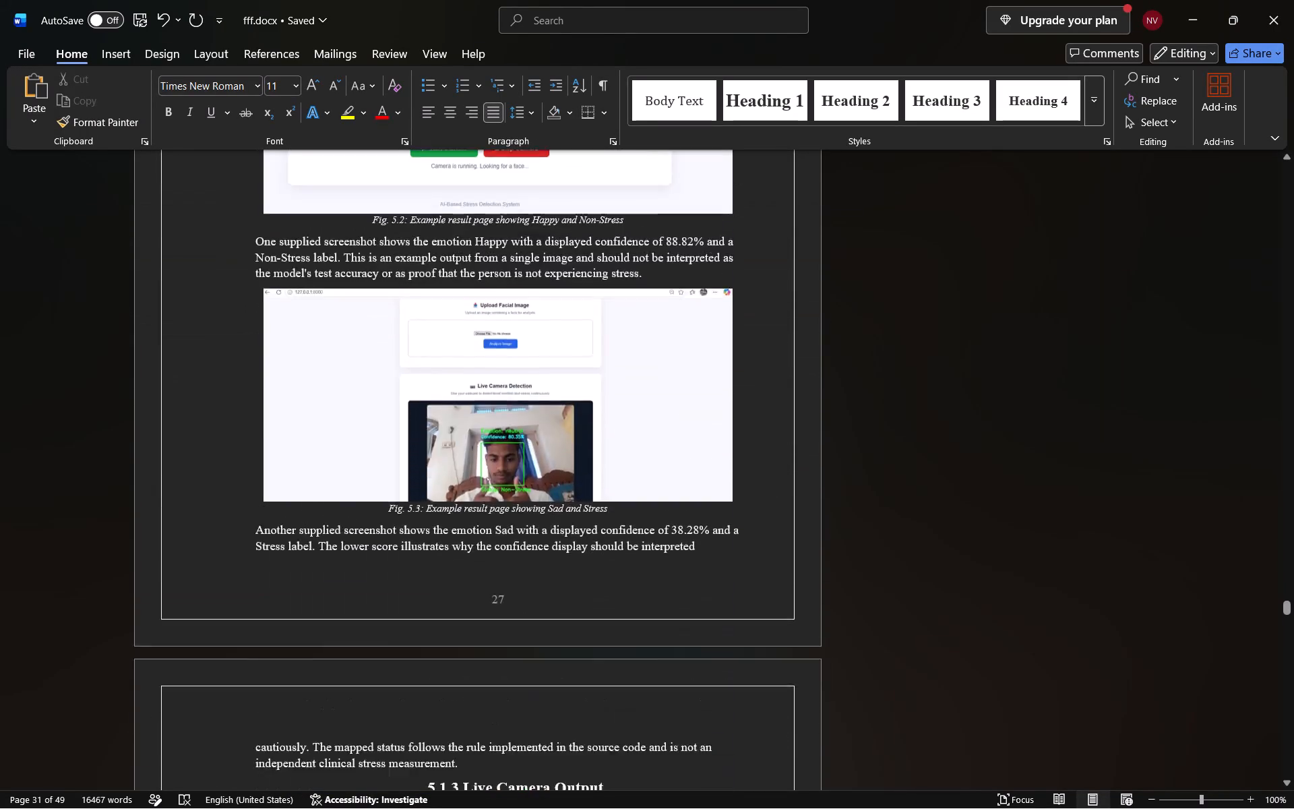
{"action": "scroll", "coordinate": [936, 323], "scroll_direction": "down", "scroll_amount": 3}
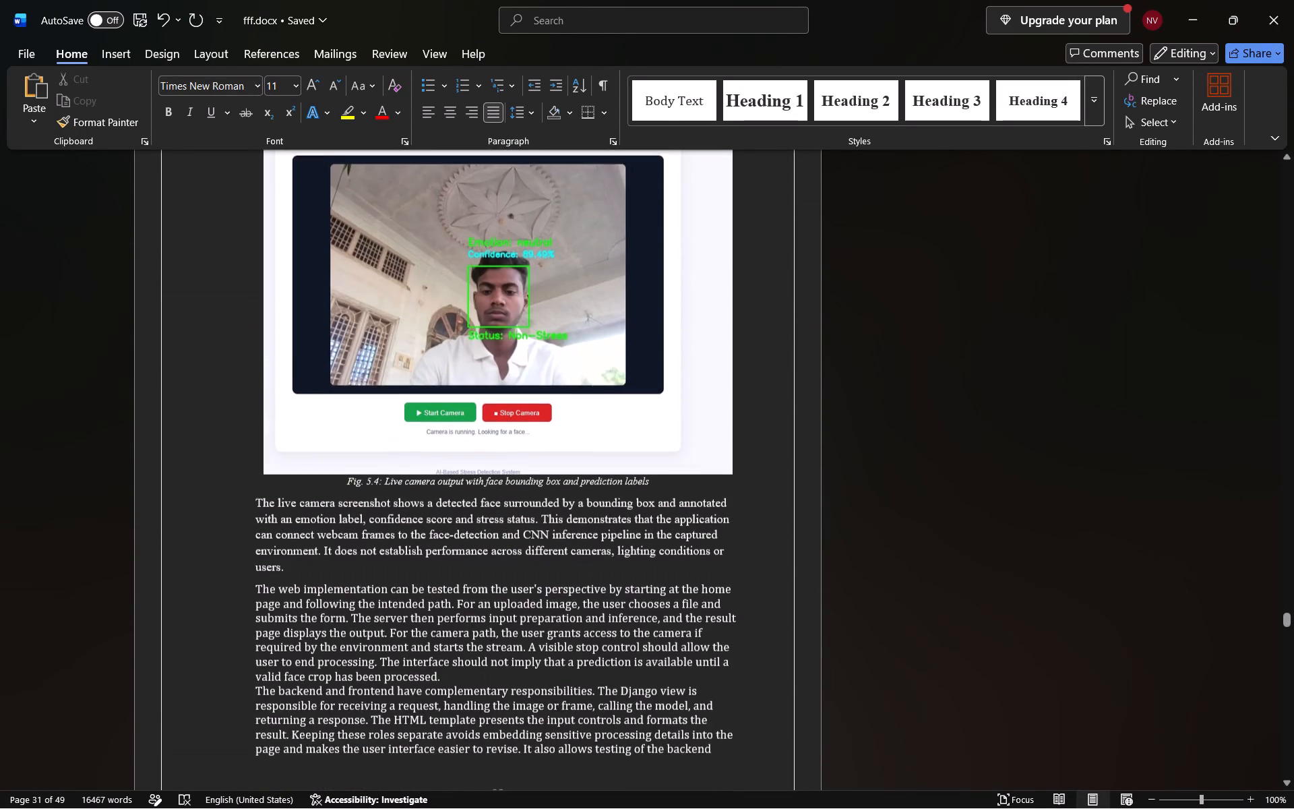
{"action": "scroll", "coordinate": [936, 323], "scroll_direction": "down", "scroll_amount": 4}
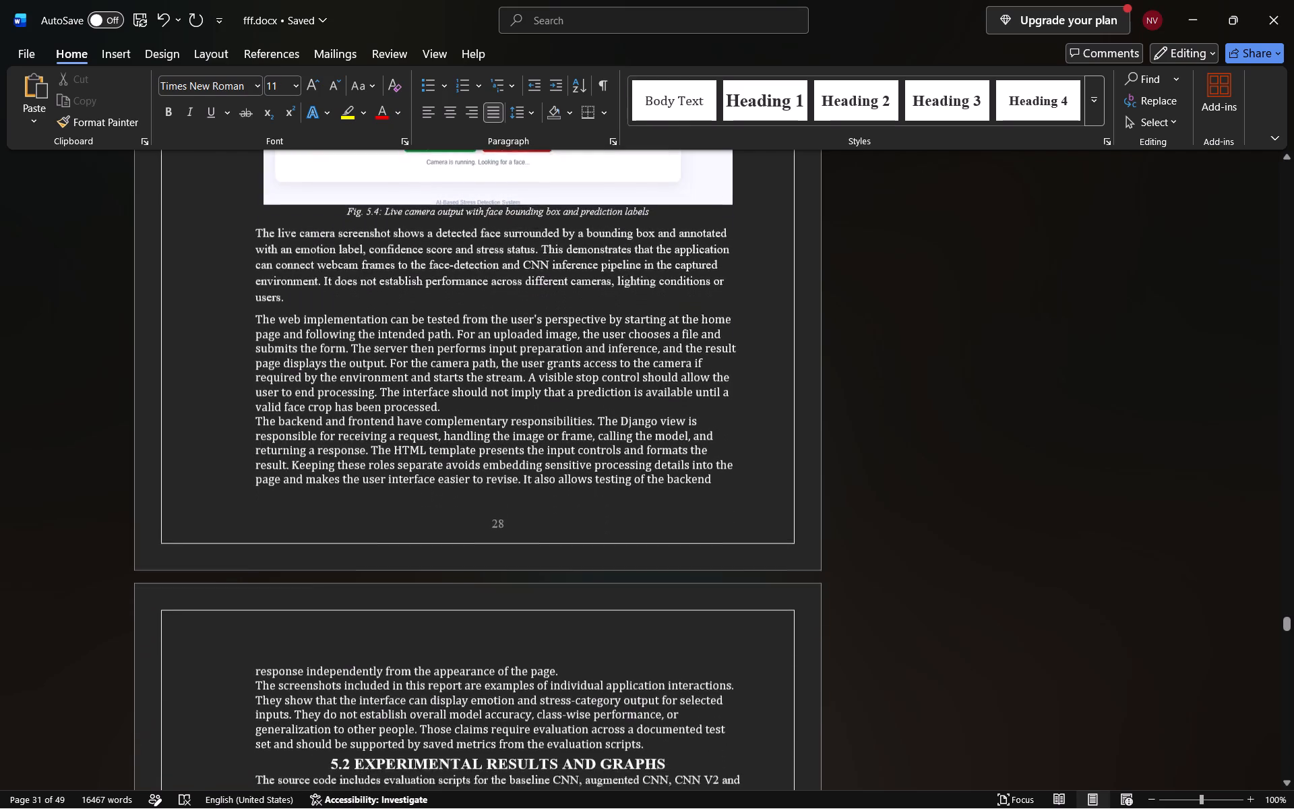
{"action": "scroll", "coordinate": [936, 323], "scroll_direction": "down", "scroll_amount": 3}
{"action": "scroll", "coordinate": [936, 323], "scroll_direction": "up", "scroll_amount": 1}
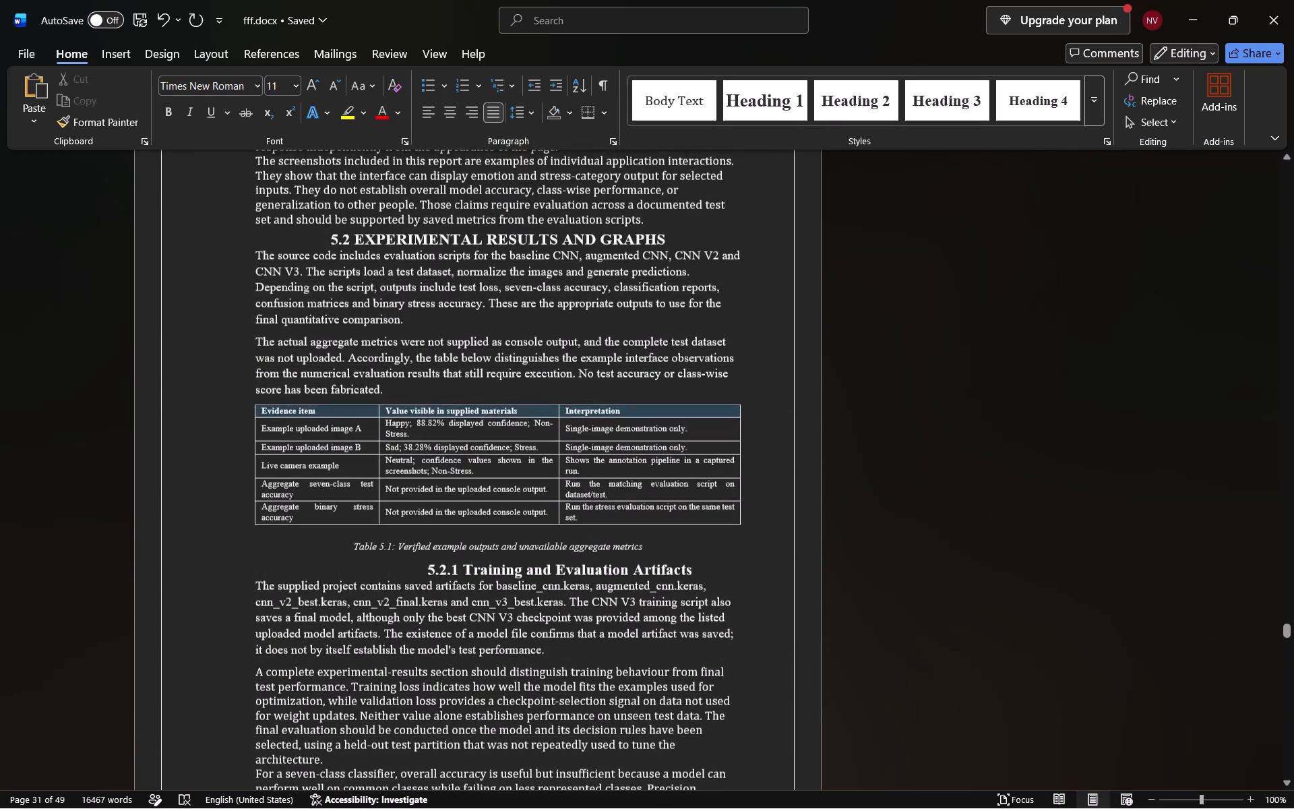
{"action": "scroll", "coordinate": [936, 323], "scroll_direction": "up", "scroll_amount": 9}
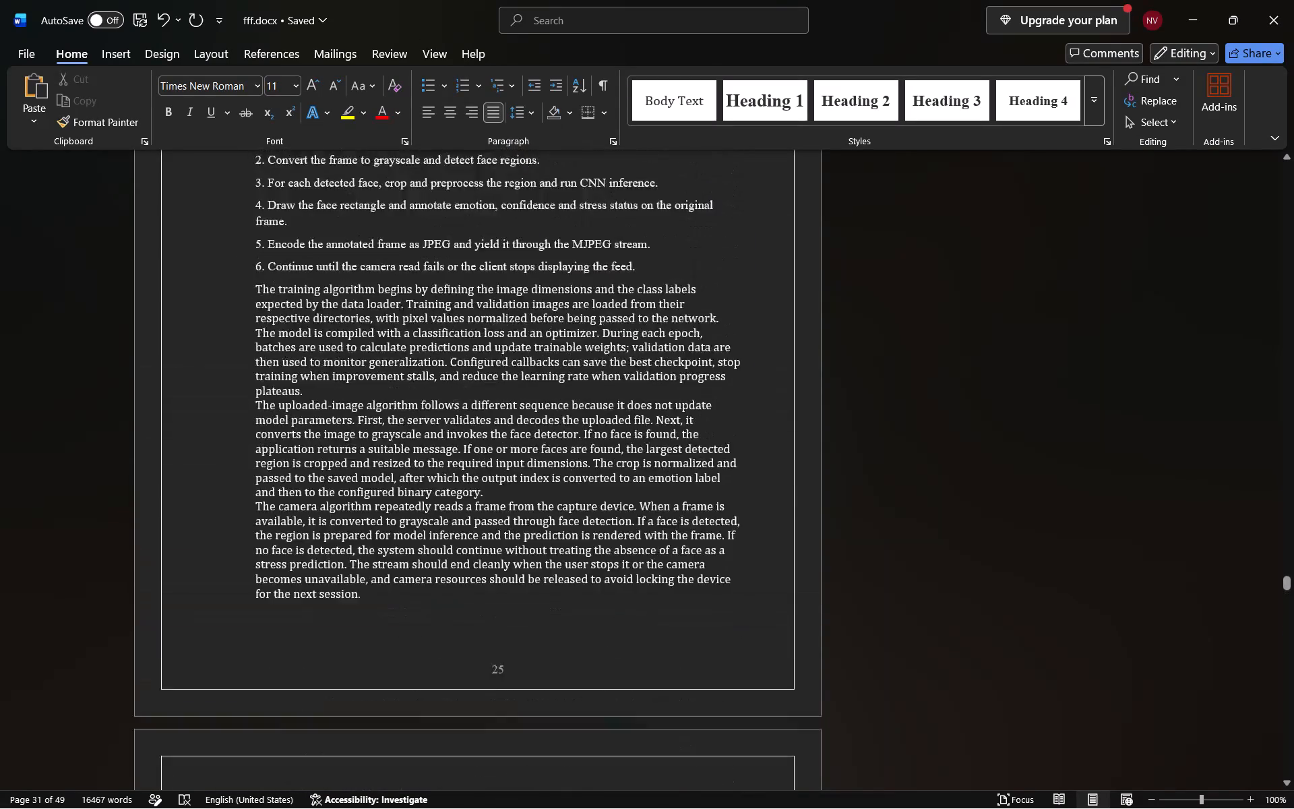
{"action": "scroll", "coordinate": [936, 323], "scroll_direction": "down", "scroll_amount": 2}
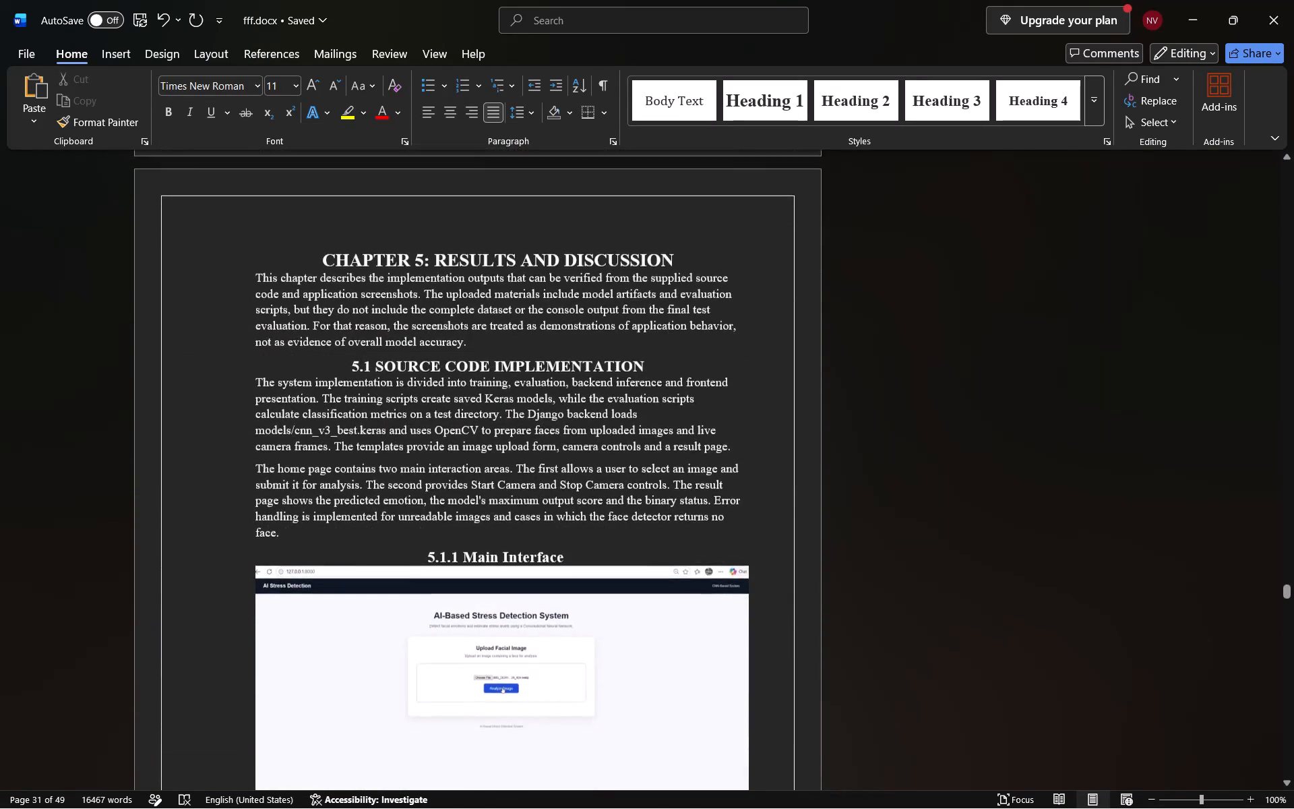
{"action": "scroll", "coordinate": [936, 323], "scroll_direction": "down", "scroll_amount": 7}
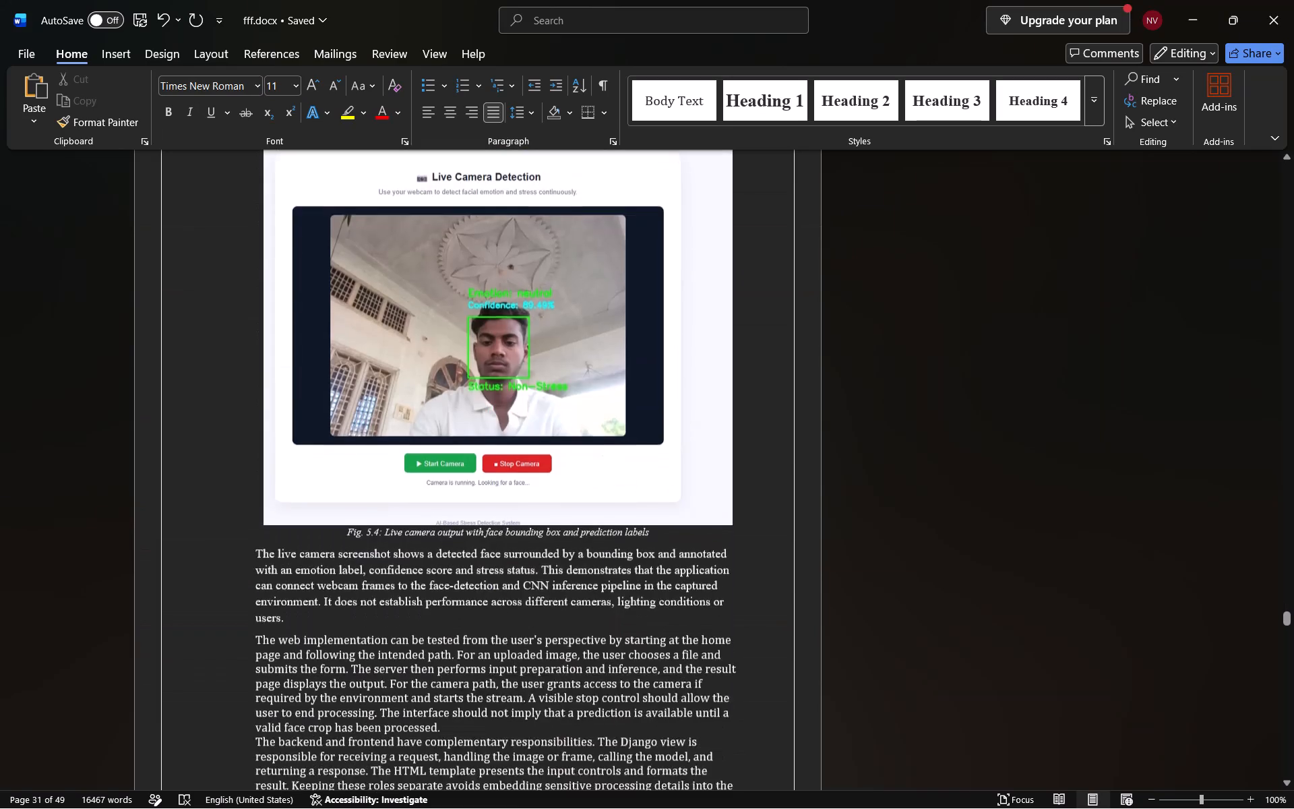
{"action": "scroll", "coordinate": [936, 323], "scroll_direction": "down", "scroll_amount": 4}
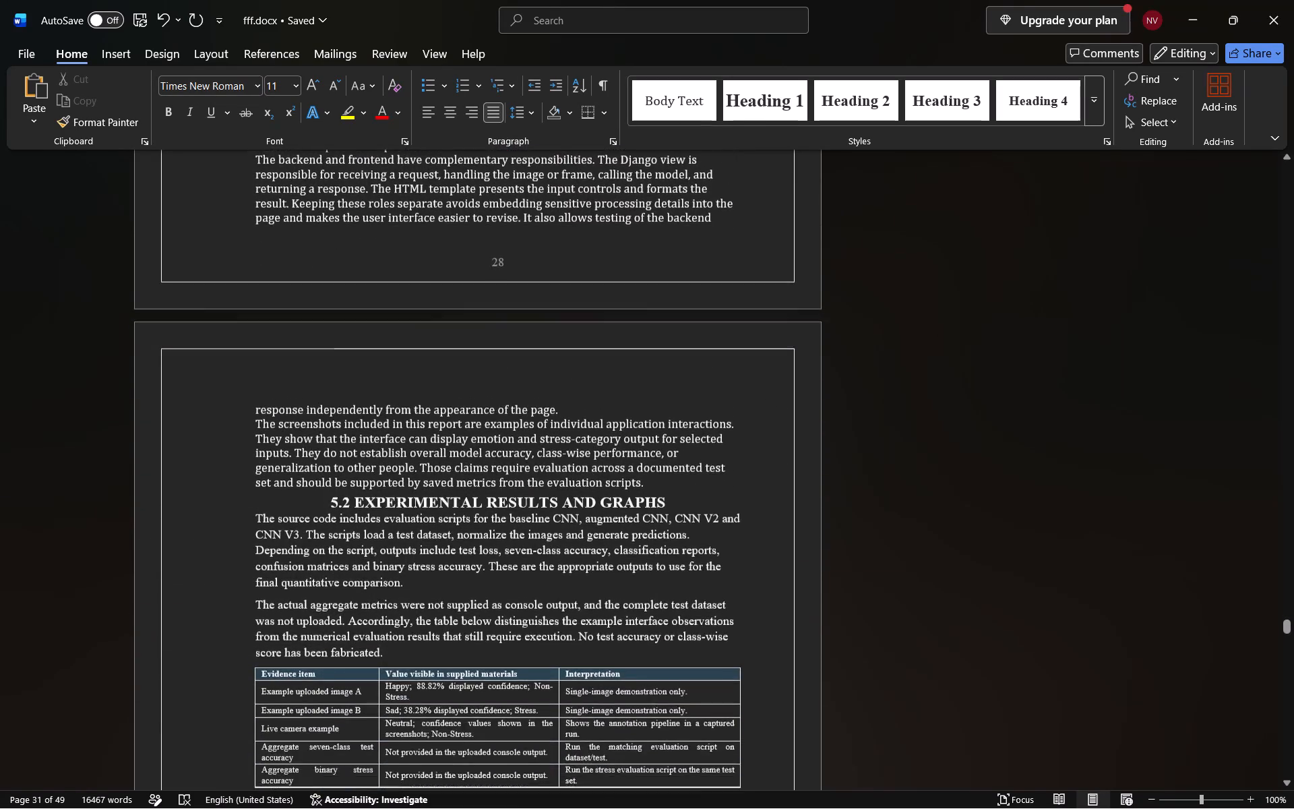
{"action": "scroll", "coordinate": [936, 323], "scroll_direction": "down", "scroll_amount": 2}
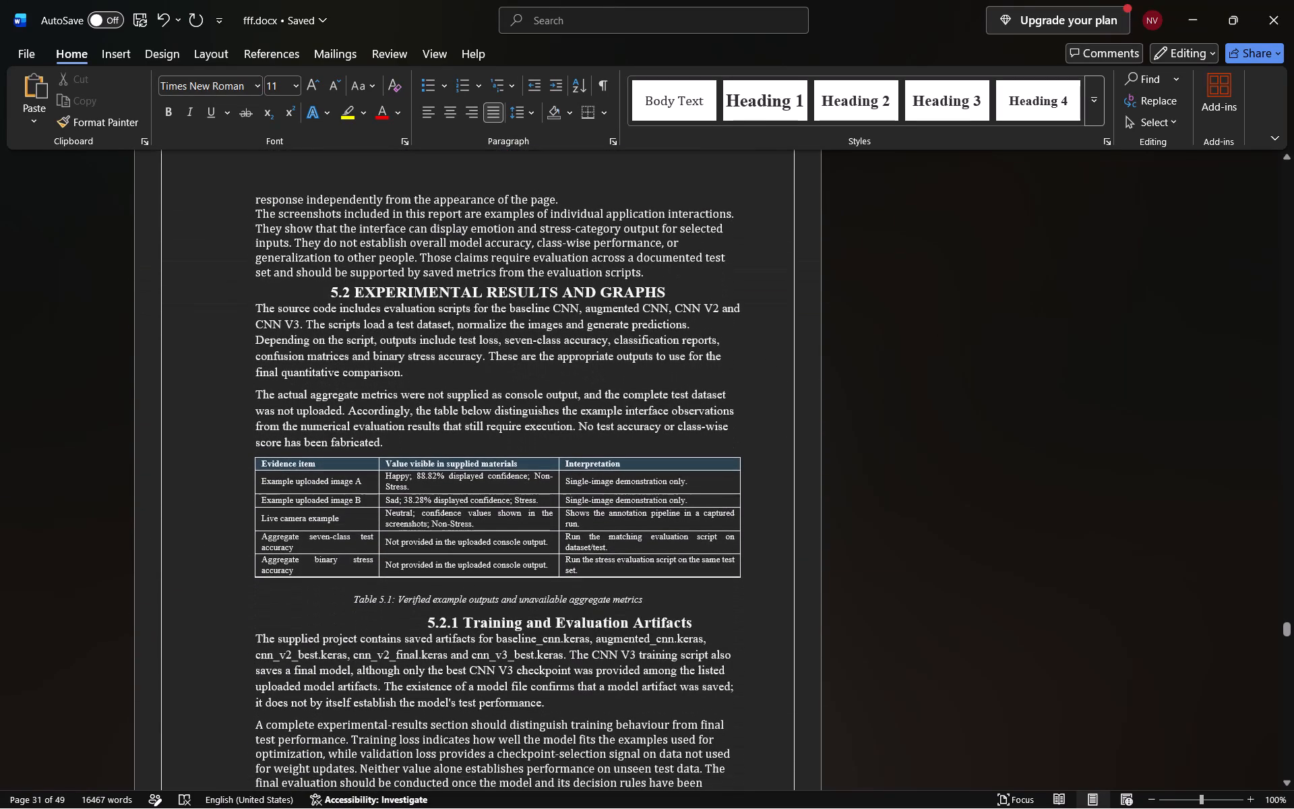
{"action": "scroll", "coordinate": [936, 323], "scroll_direction": "down", "scroll_amount": 5}
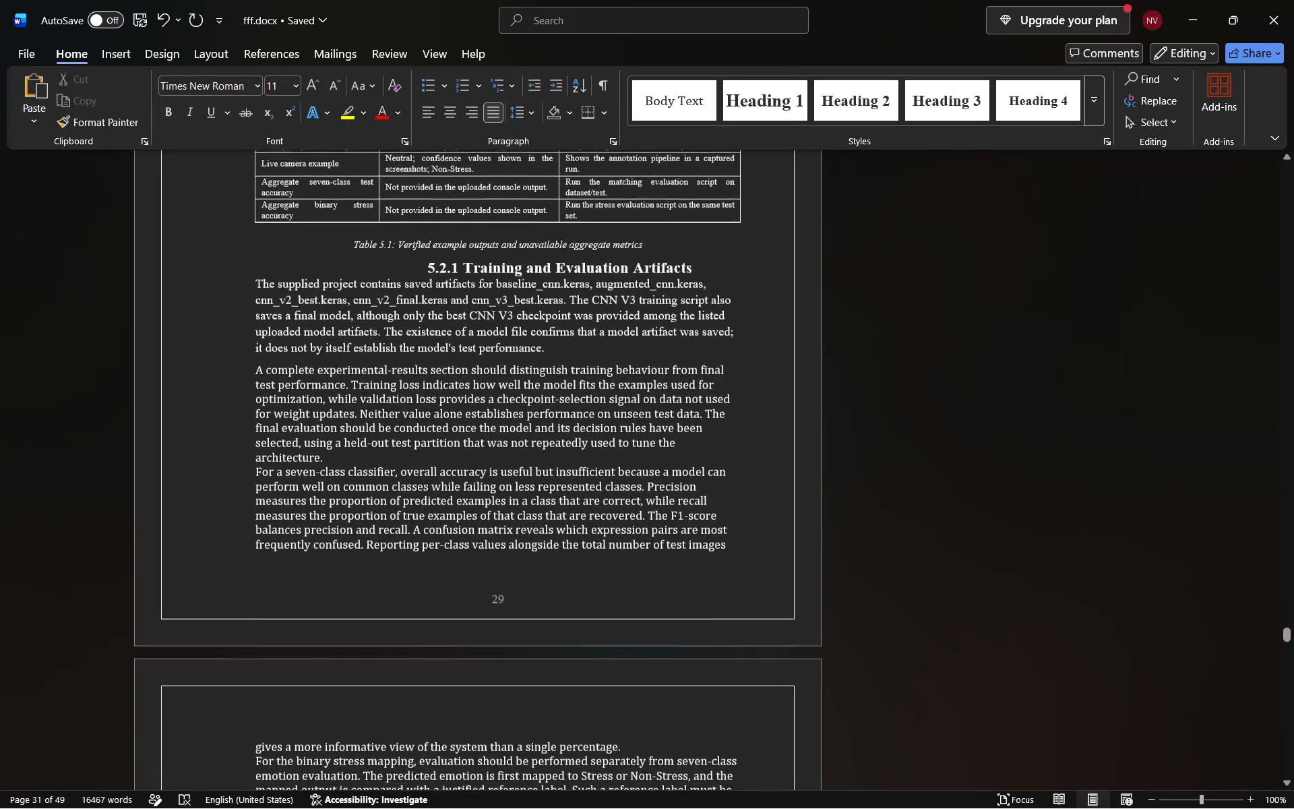
{"action": "scroll", "coordinate": [936, 323], "scroll_direction": "down", "scroll_amount": 1}
Replace the indent before the 5.2.1 Training and Evaluation Artifacts heading with 22 leading spaces.
{"action": "scroll", "coordinate": [936, 323], "scroll_direction": "up", "scroll_amount": 3}
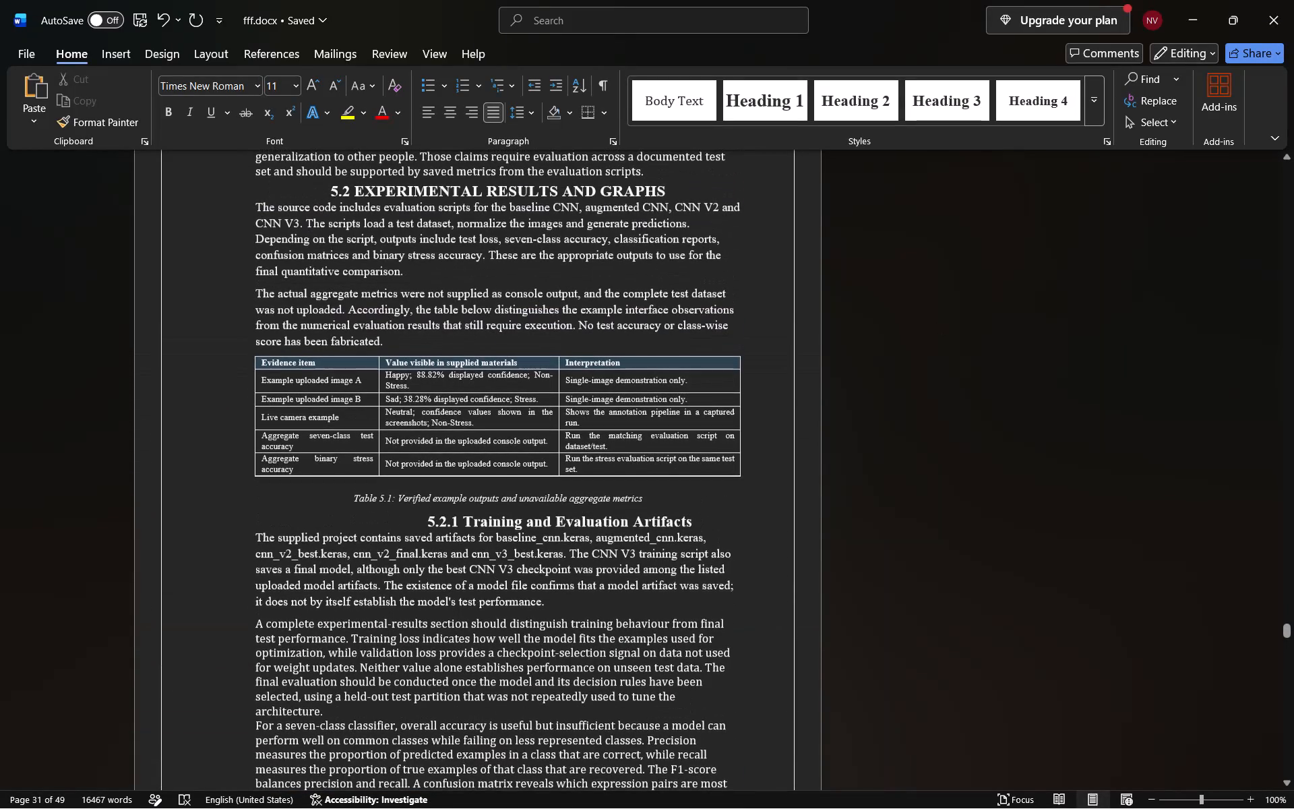
{"action": "left_click", "coordinate": [381, 529]}
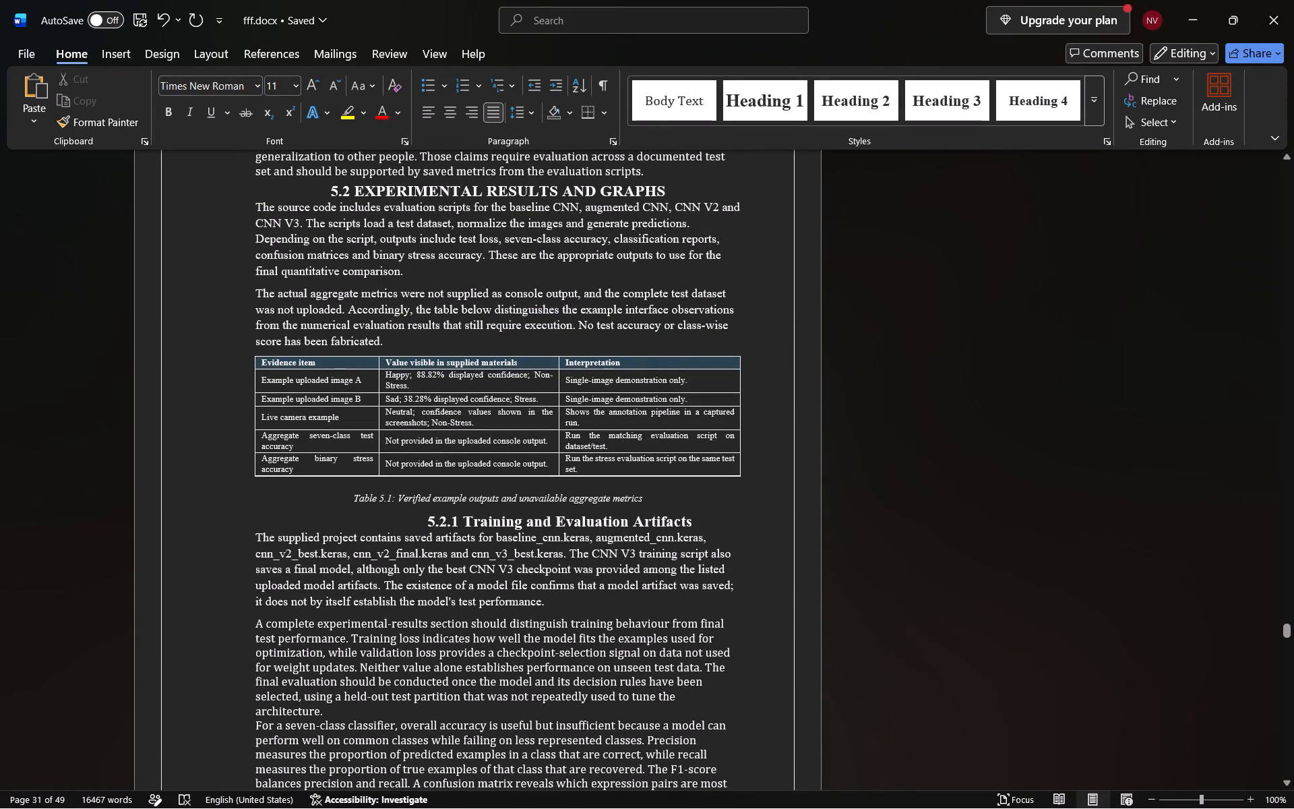
{"action": "key", "text": "BackSpace"}
{"action": "key", "text": "space"}
{"action": "key", "text": "space"}
{"action": "key", "text": "space"}
{"action": "key", "text": "space"}
{"action": "key", "text": "space"}
{"action": "key", "text": "space"}
{"action": "key", "text": "space"}
{"action": "key", "text": "space"}
{"action": "key", "text": "space"}
{"action": "key", "text": "space"}
{"action": "key", "text": "space"}
{"action": "key", "text": "space"}
{"action": "key", "text": "space"}
{"action": "key", "text": "space"}
{"action": "key", "text": "space"}
{"action": "key", "text": "space"}
{"action": "key", "text": "space"}
{"action": "key", "text": "space"}
{"action": "key", "text": "space"}
{"action": "key", "text": "space"}
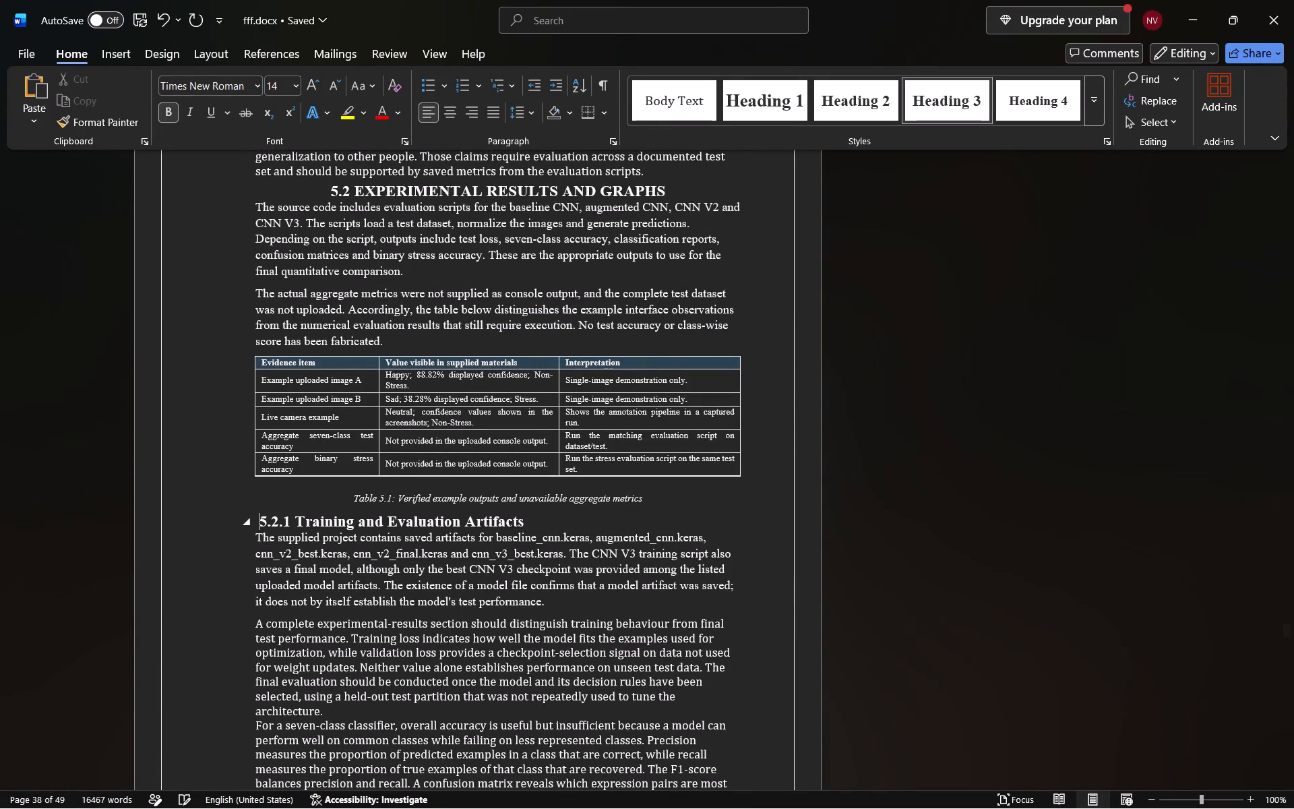
{"action": "key", "text": "space"}
{"action": "key", "text": "space"}
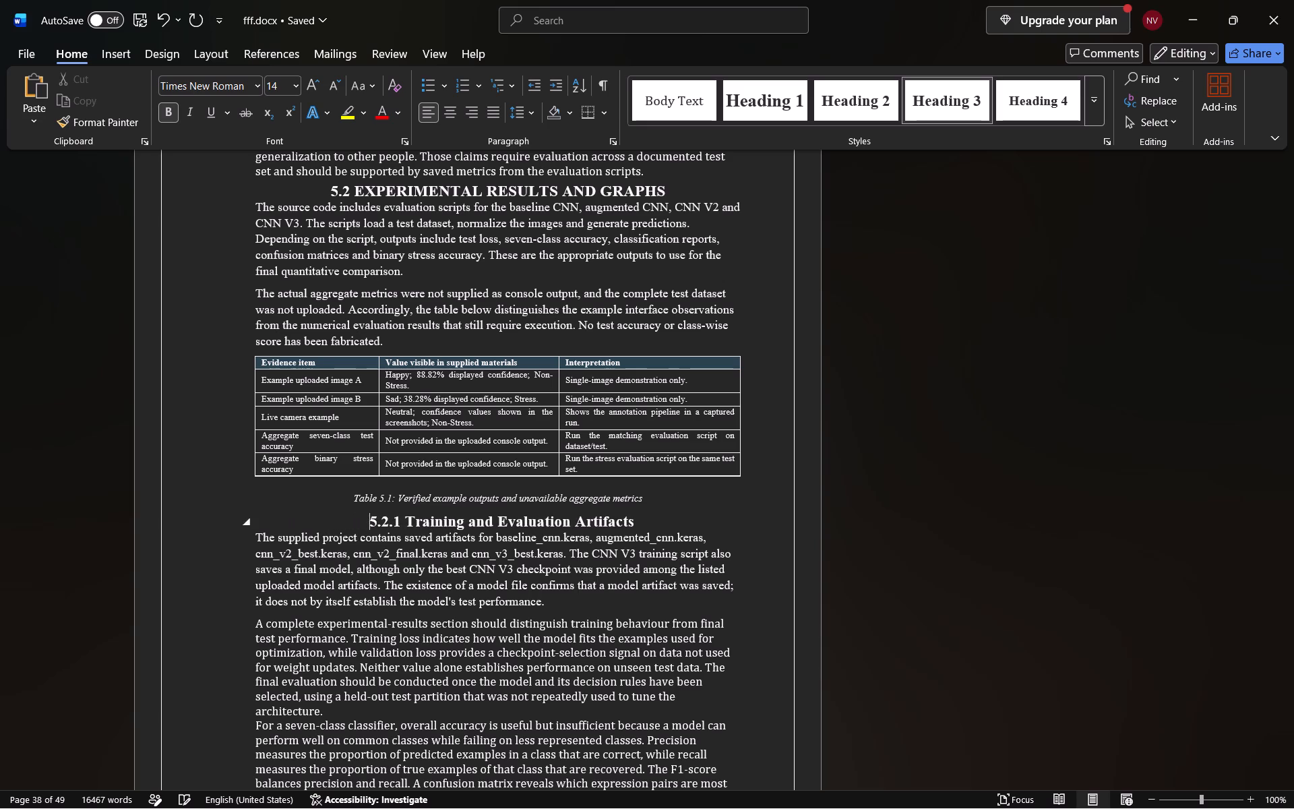
Review the heading and body text layout from section 5.3 through Chapter 6 and the appendices to the references.
{"action": "scroll", "coordinate": [381, 529], "scroll_direction": "down", "scroll_amount": 6}
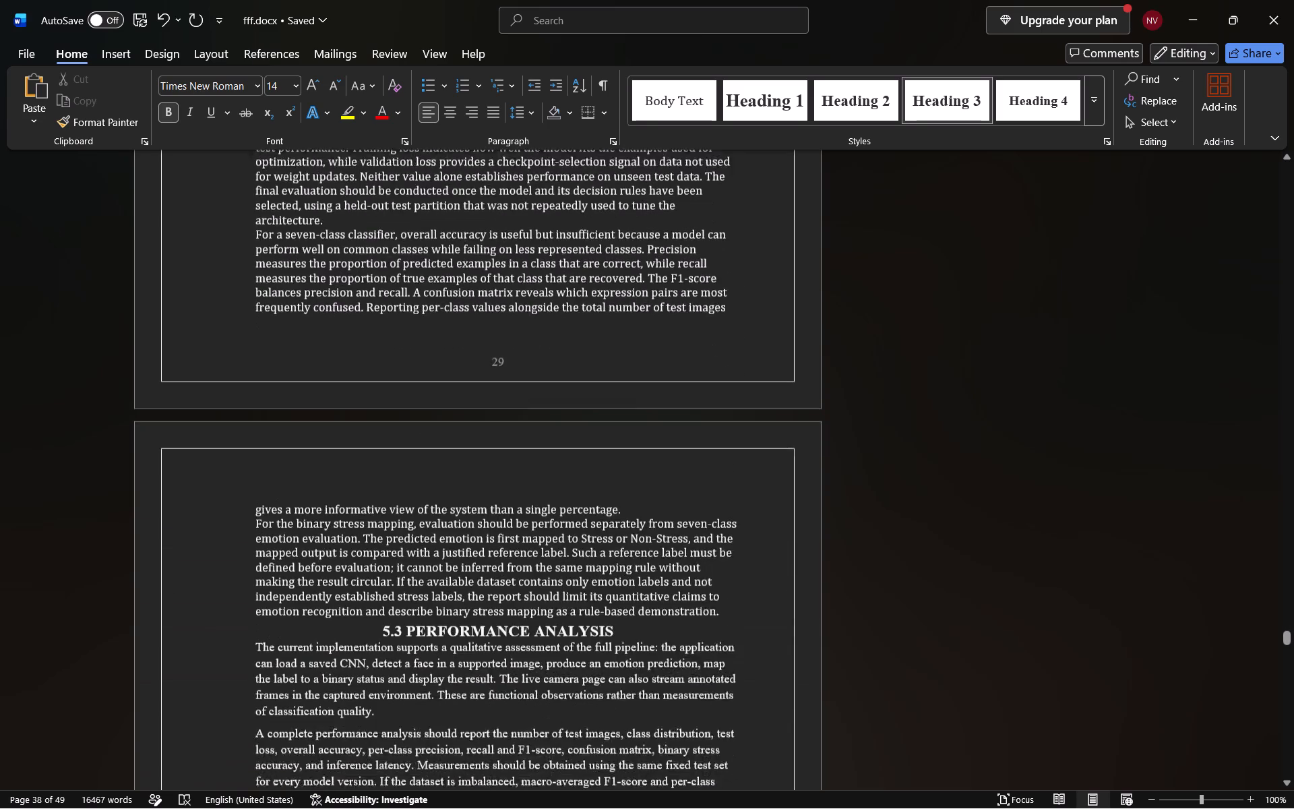
{"action": "scroll", "coordinate": [381, 529], "scroll_direction": "down", "scroll_amount": 8}
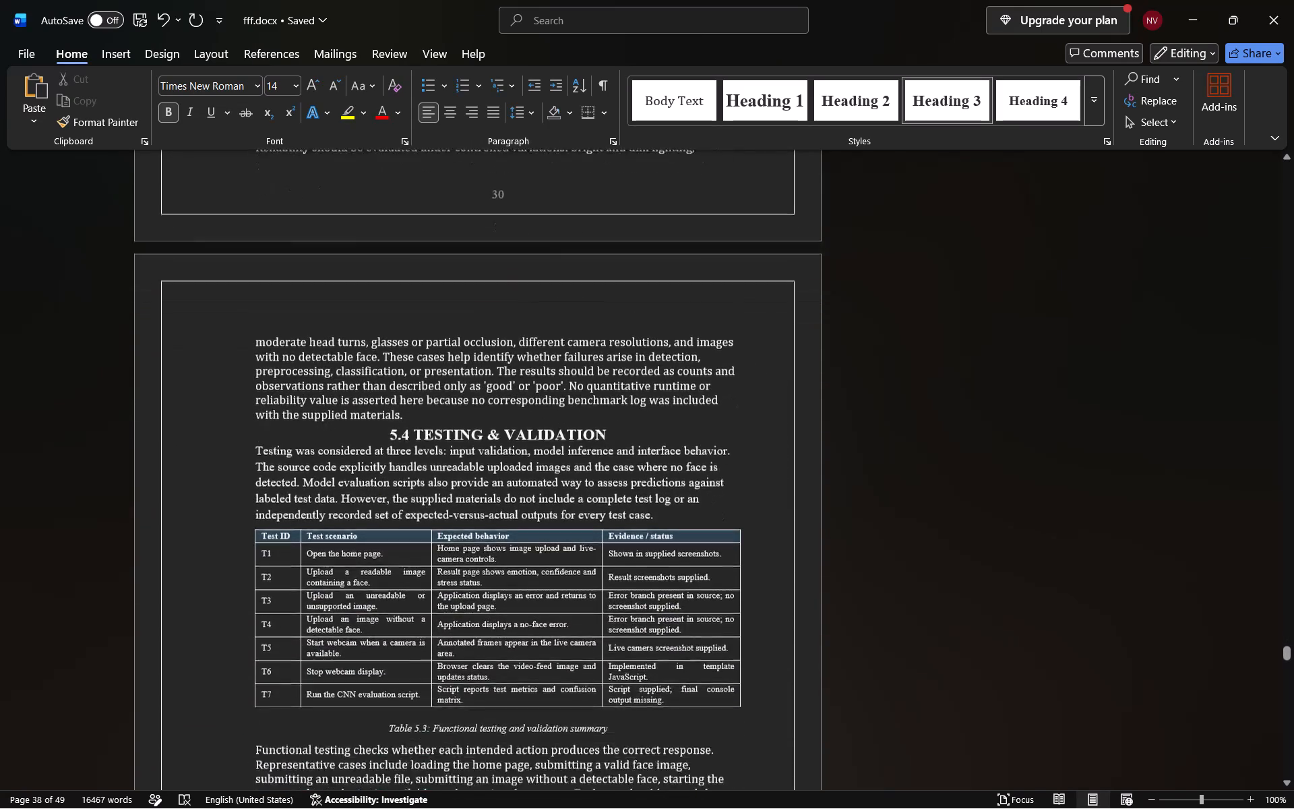
{"action": "scroll", "coordinate": [381, 529], "scroll_direction": "down", "scroll_amount": 5}
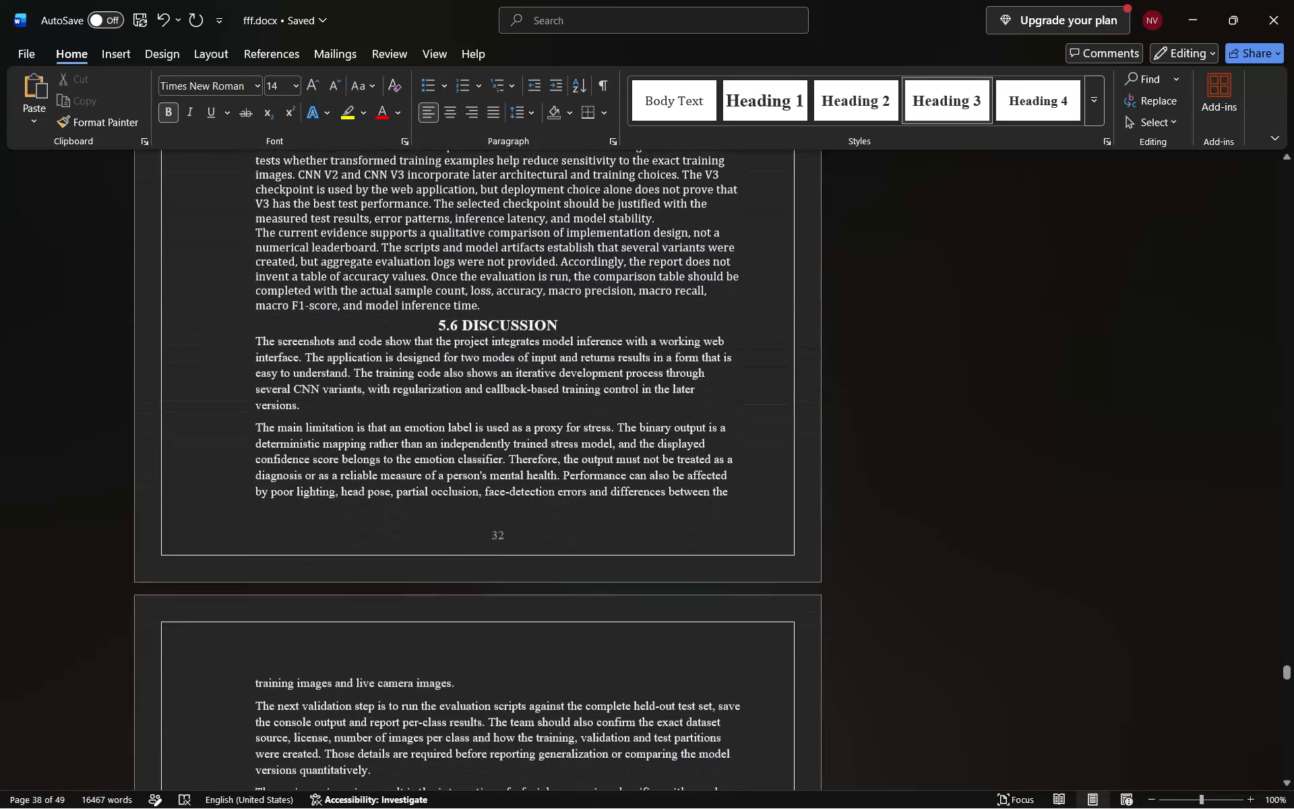
{"action": "scroll", "coordinate": [381, 529], "scroll_direction": "down", "scroll_amount": 4}
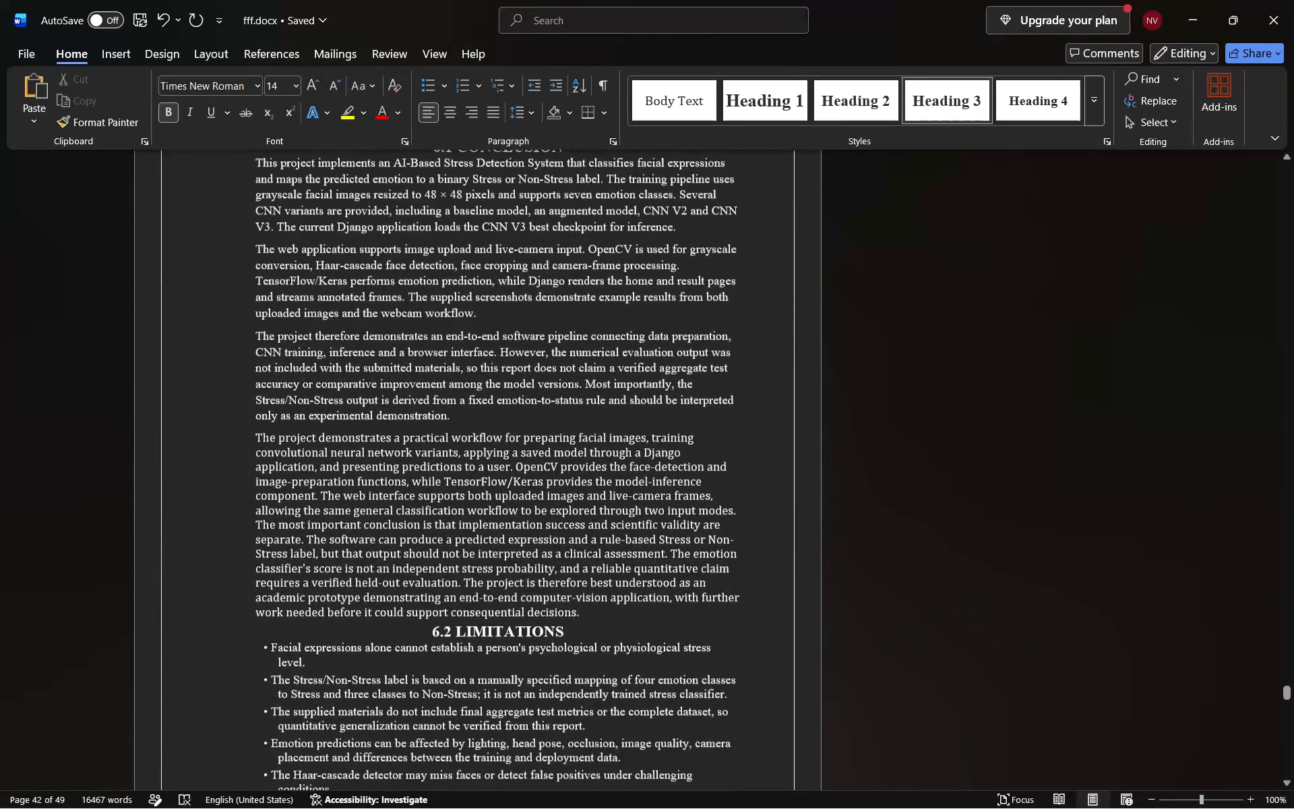
{"action": "scroll", "coordinate": [381, 529], "scroll_direction": "down", "scroll_amount": 9}
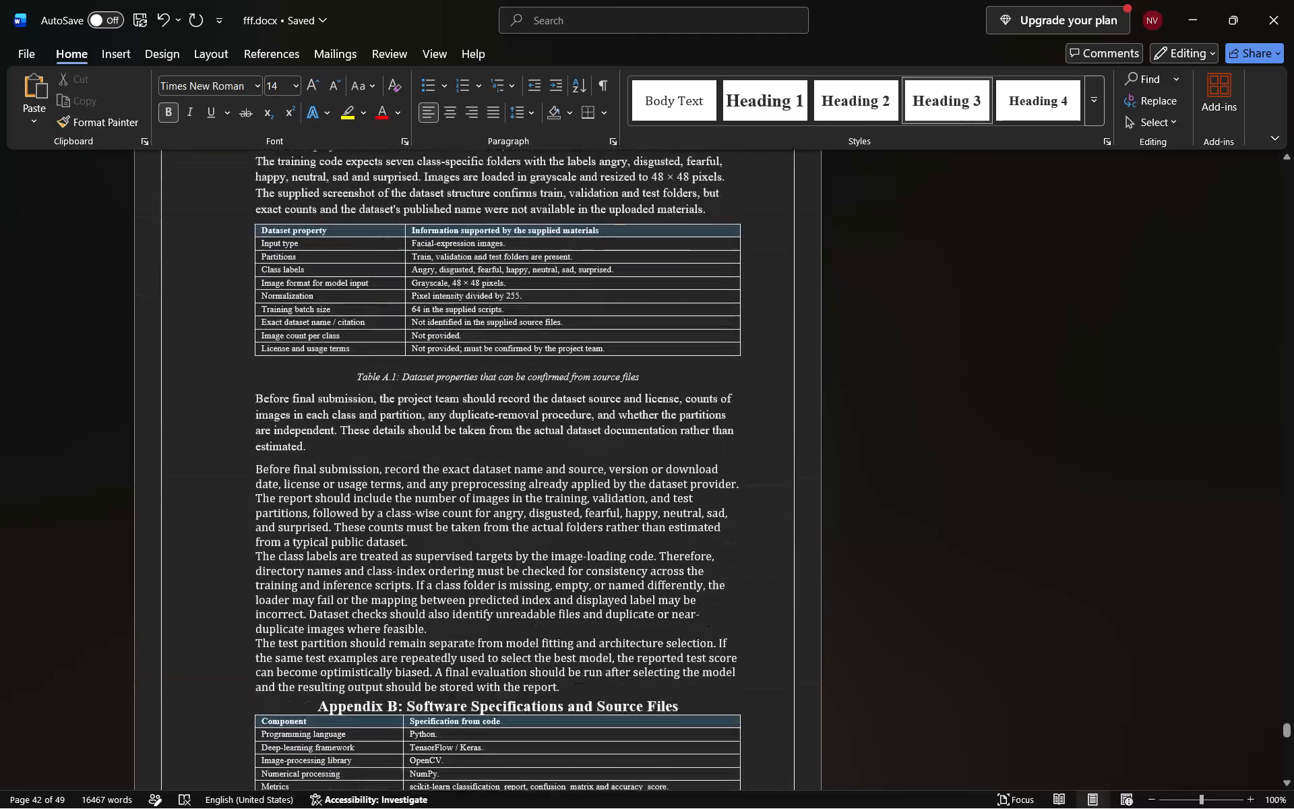
{"action": "scroll", "coordinate": [381, 529], "scroll_direction": "down", "scroll_amount": 8}
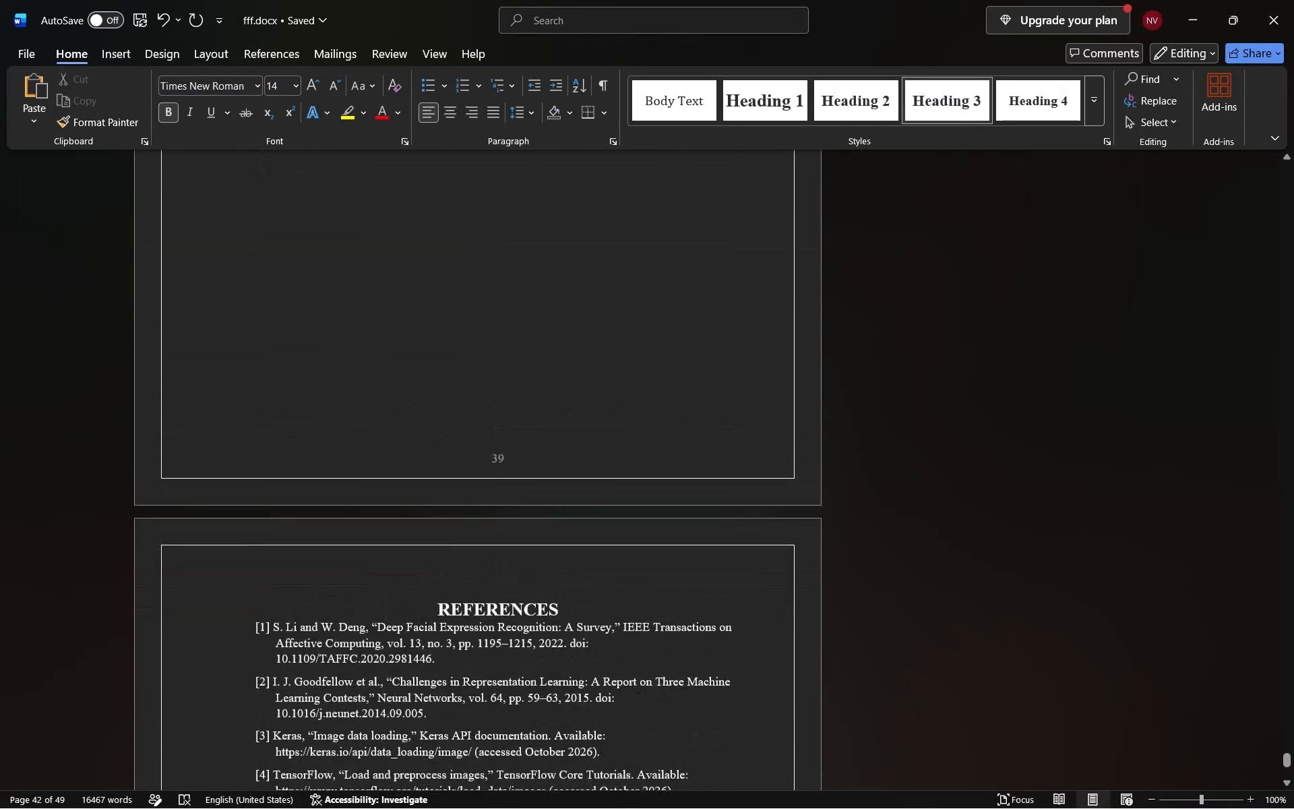
{"action": "scroll", "coordinate": [381, 529], "scroll_direction": "down", "scroll_amount": 7}
{"action": "scroll", "coordinate": [381, 529], "scroll_direction": "up", "scroll_amount": 11}
{"action": "scroll", "coordinate": [381, 529], "scroll_direction": "down", "scroll_amount": 3}
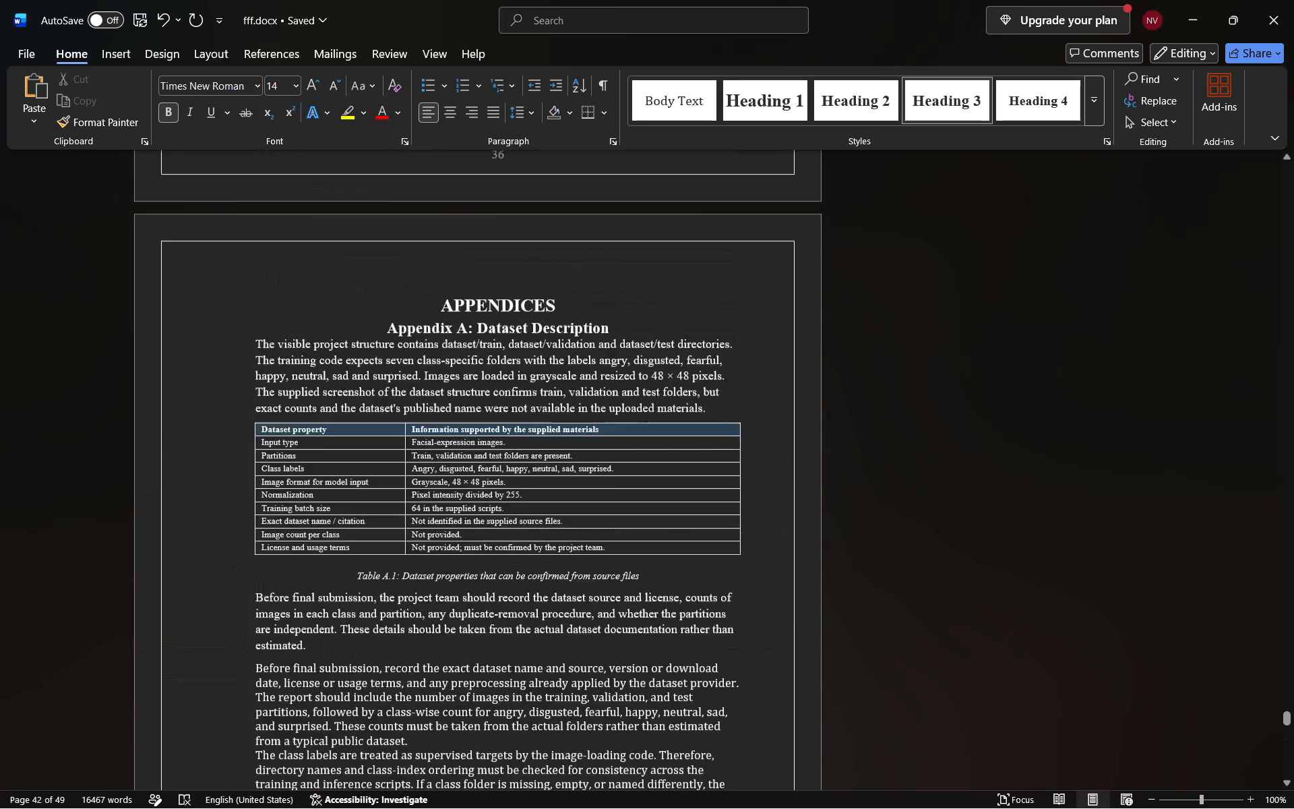
{"action": "scroll", "coordinate": [381, 529], "scroll_direction": "down", "scroll_amount": 20}
{"action": "scroll", "coordinate": [381, 529], "scroll_direction": "down", "scroll_amount": 9}
{"action": "scroll", "coordinate": [381, 529], "scroll_direction": "up", "scroll_amount": 10}
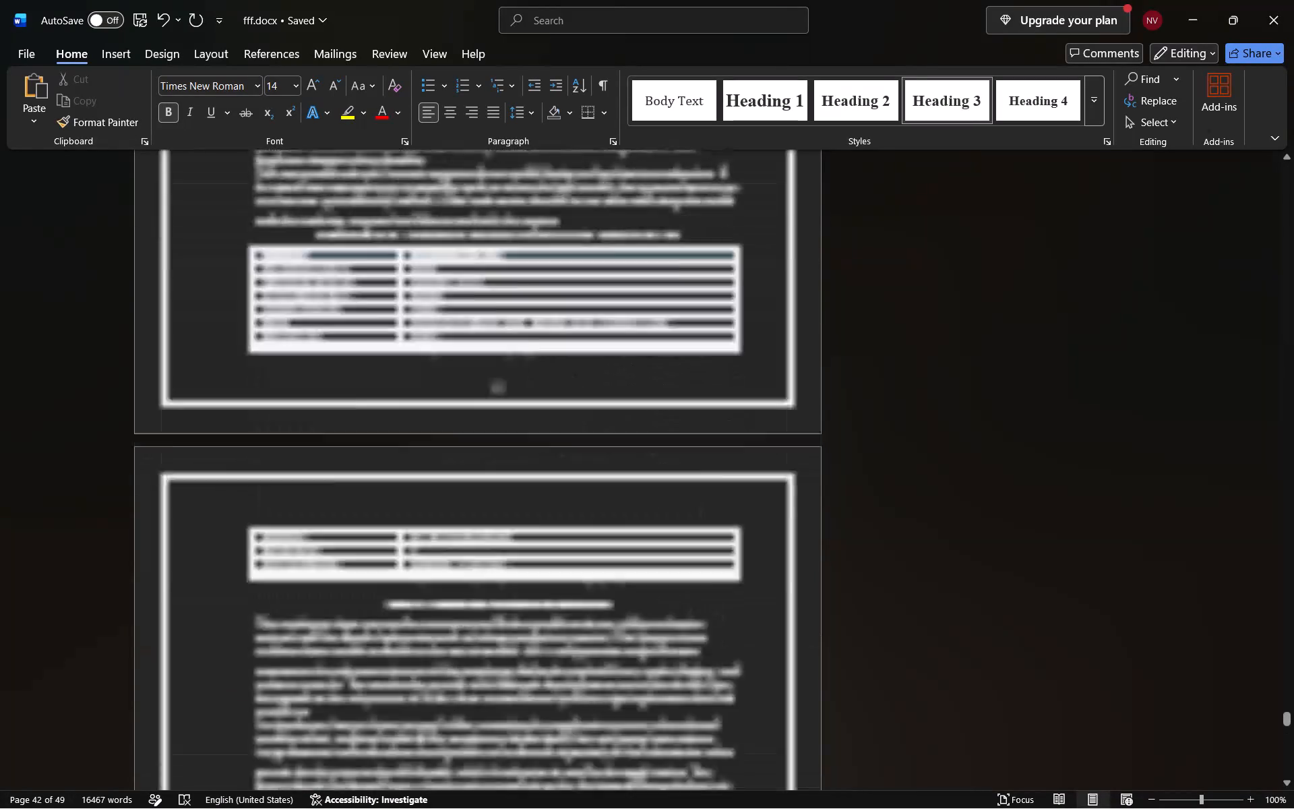
Review the report from the title page through the front matter, contents and lists to section 1.1 of Chapter 1.
{"action": "scroll", "coordinate": [381, 529], "scroll_direction": "up", "scroll_amount": 20}
{"action": "scroll", "coordinate": [381, 529], "scroll_direction": "up", "scroll_amount": 15}
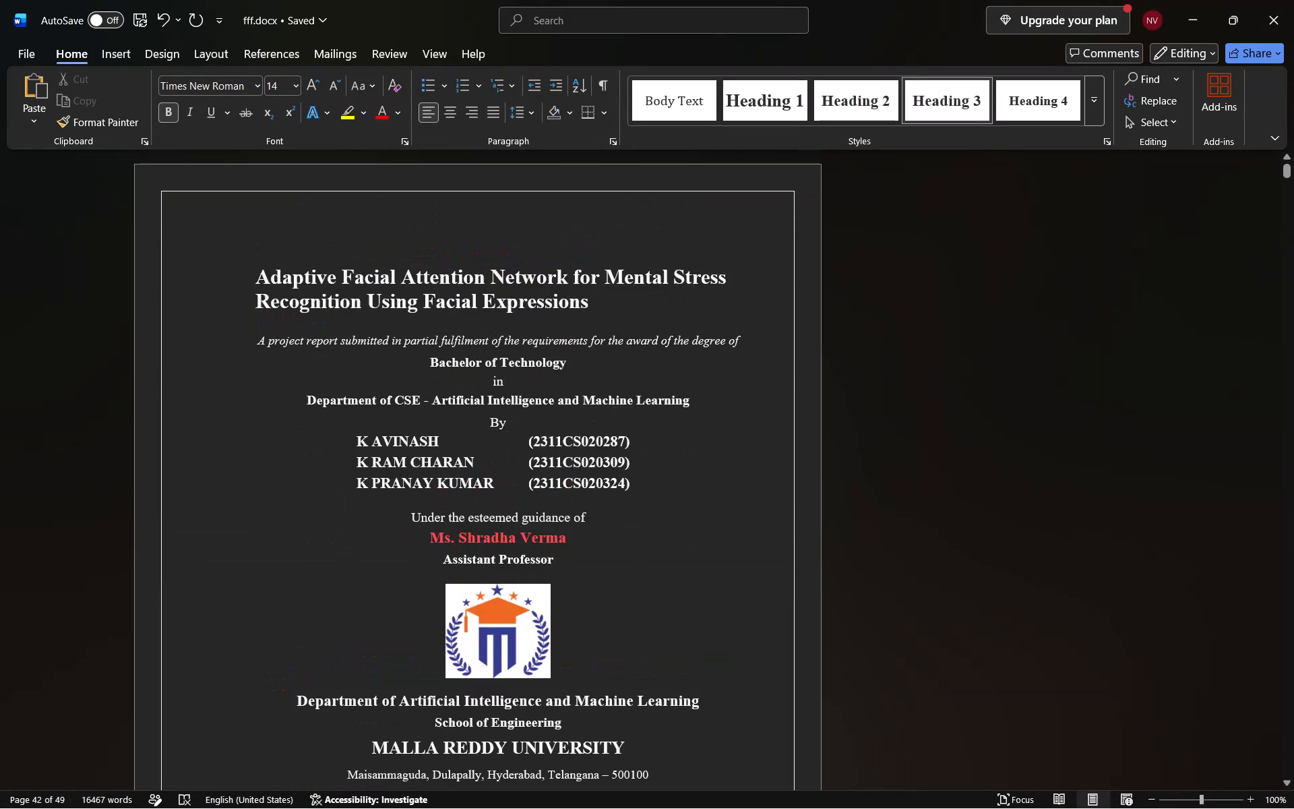
{"action": "scroll", "coordinate": [381, 529], "scroll_direction": "down", "scroll_amount": 8}
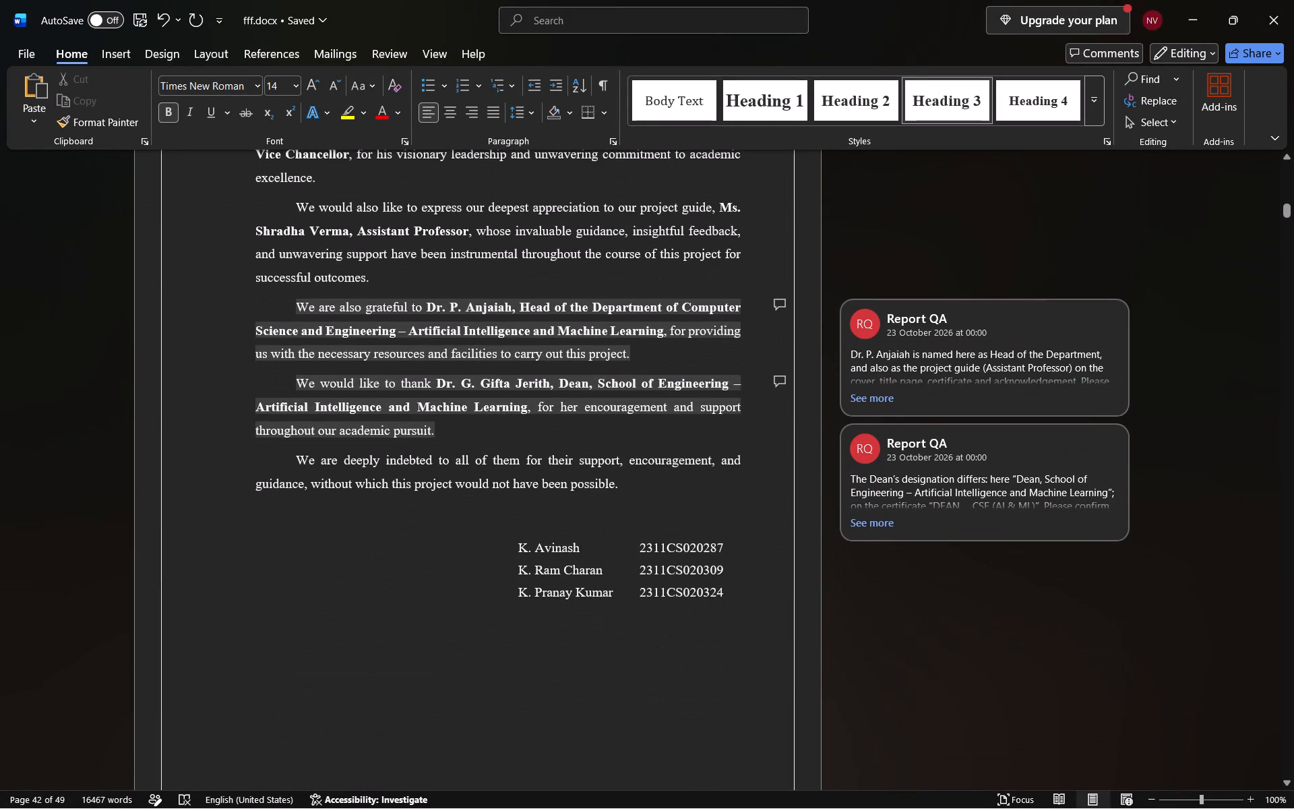
{"action": "scroll", "coordinate": [381, 529], "scroll_direction": "up", "scroll_amount": 2}
{"action": "scroll", "coordinate": [381, 529], "scroll_direction": "down", "scroll_amount": 9}
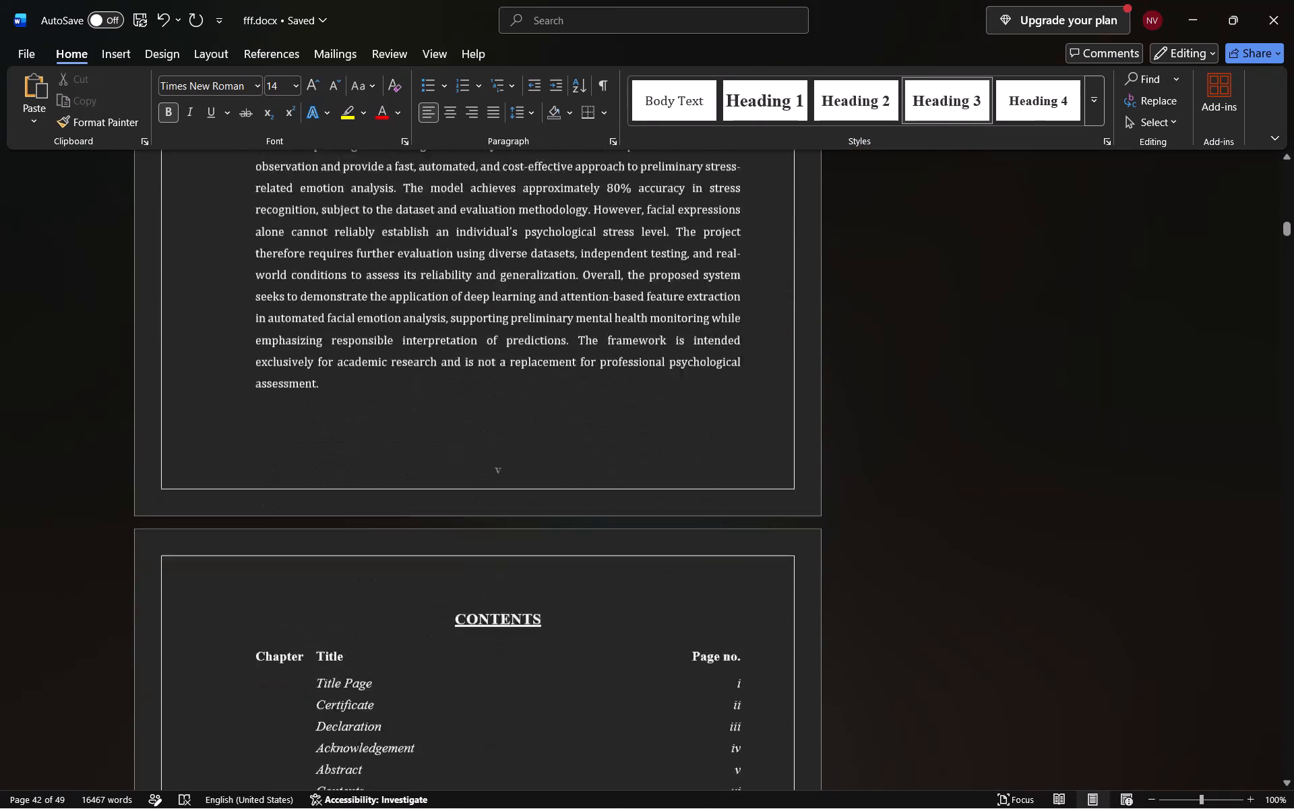
{"action": "scroll", "coordinate": [381, 529], "scroll_direction": "down", "scroll_amount": 5}
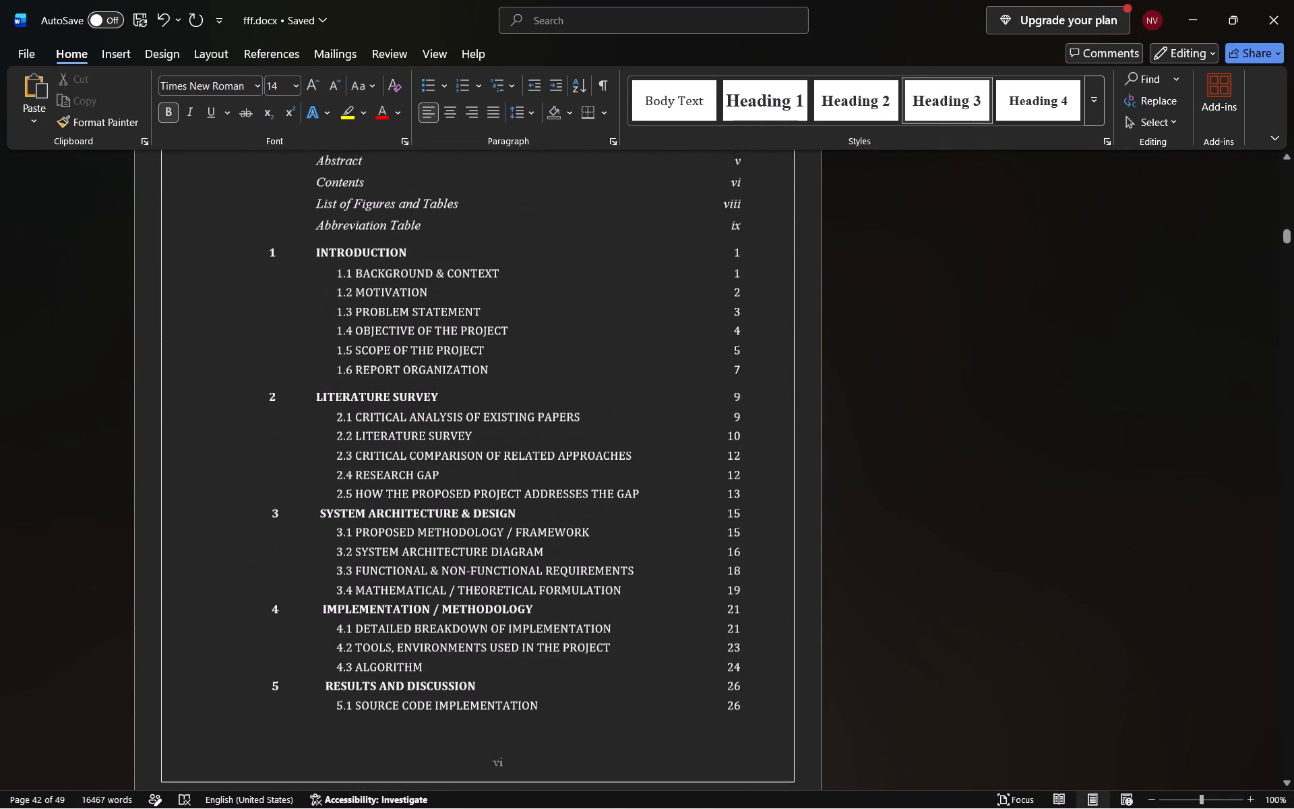
{"action": "scroll", "coordinate": [381, 529], "scroll_direction": "down", "scroll_amount": 5}
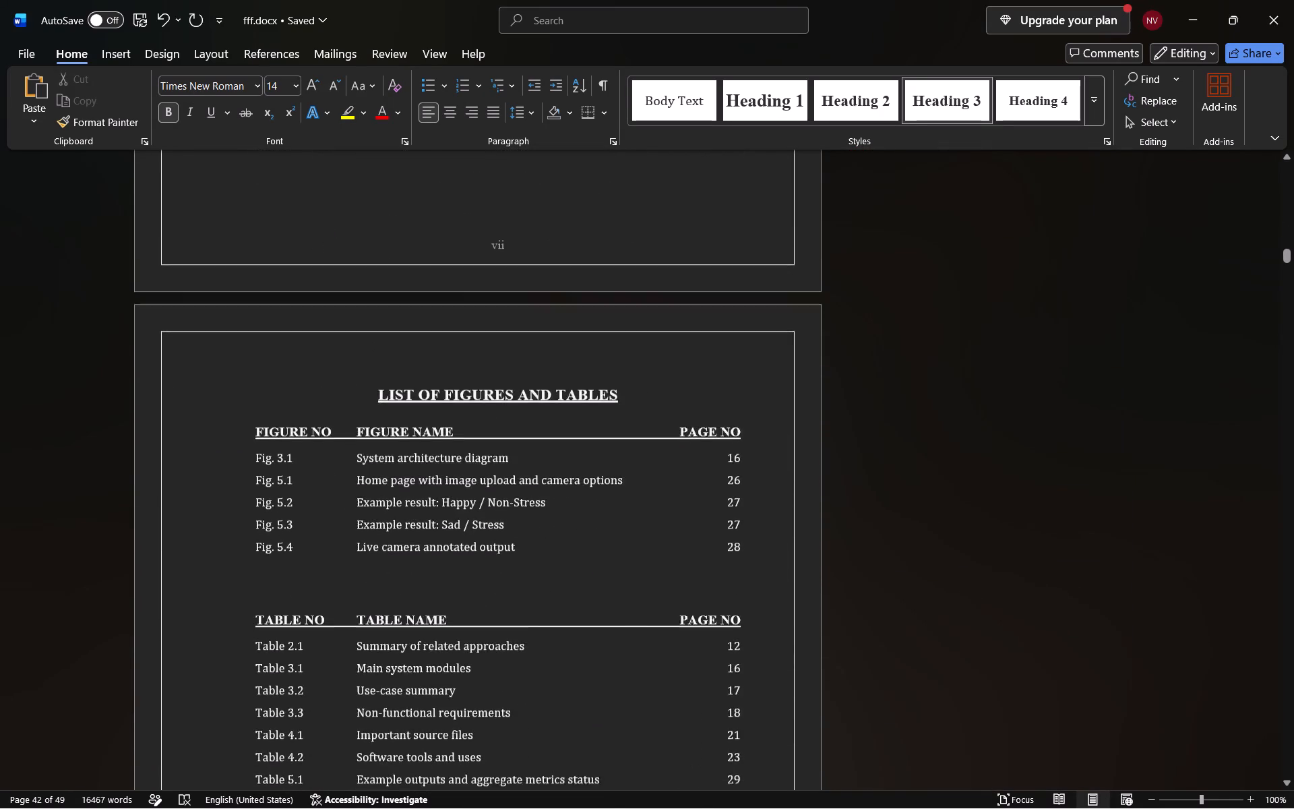
{"action": "scroll", "coordinate": [381, 529], "scroll_direction": "down", "scroll_amount": 9}
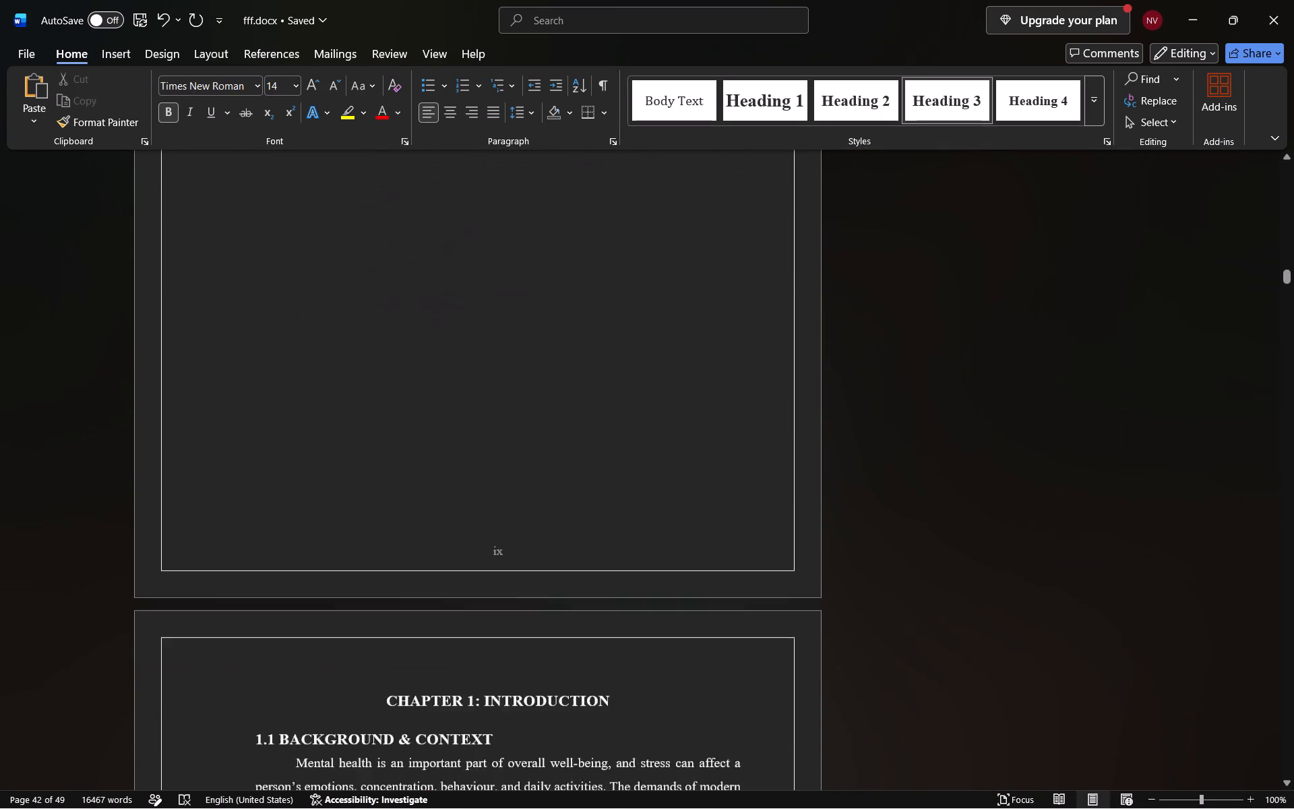
{"action": "scroll", "coordinate": [381, 529], "scroll_direction": "down", "scroll_amount": 5}
{"action": "scroll", "coordinate": [381, 529], "scroll_direction": "up", "scroll_amount": 1}
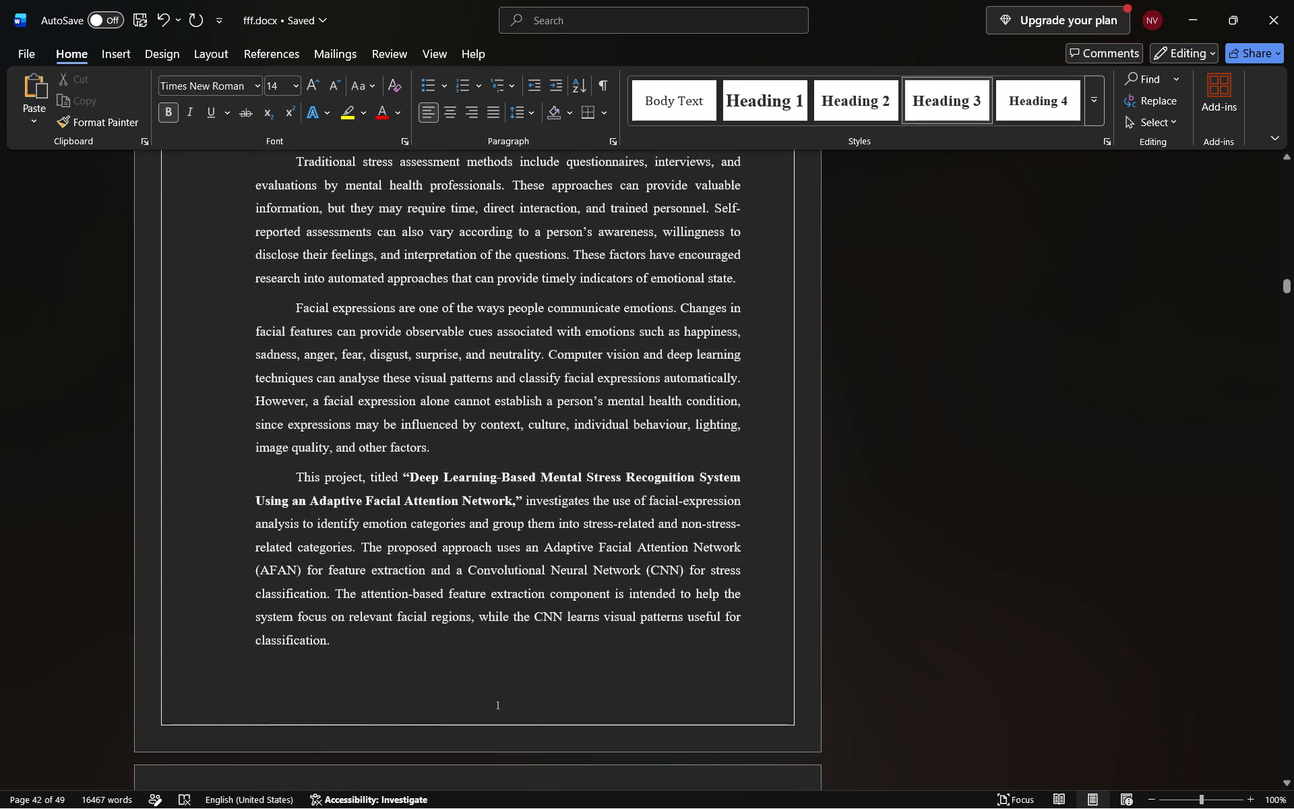
Review the headings and body text layout of Chapter 1 from section 1.1 to the closing chapter-by-chapter outline.
{"action": "scroll", "coordinate": [381, 529], "scroll_direction": "up", "scroll_amount": 1}
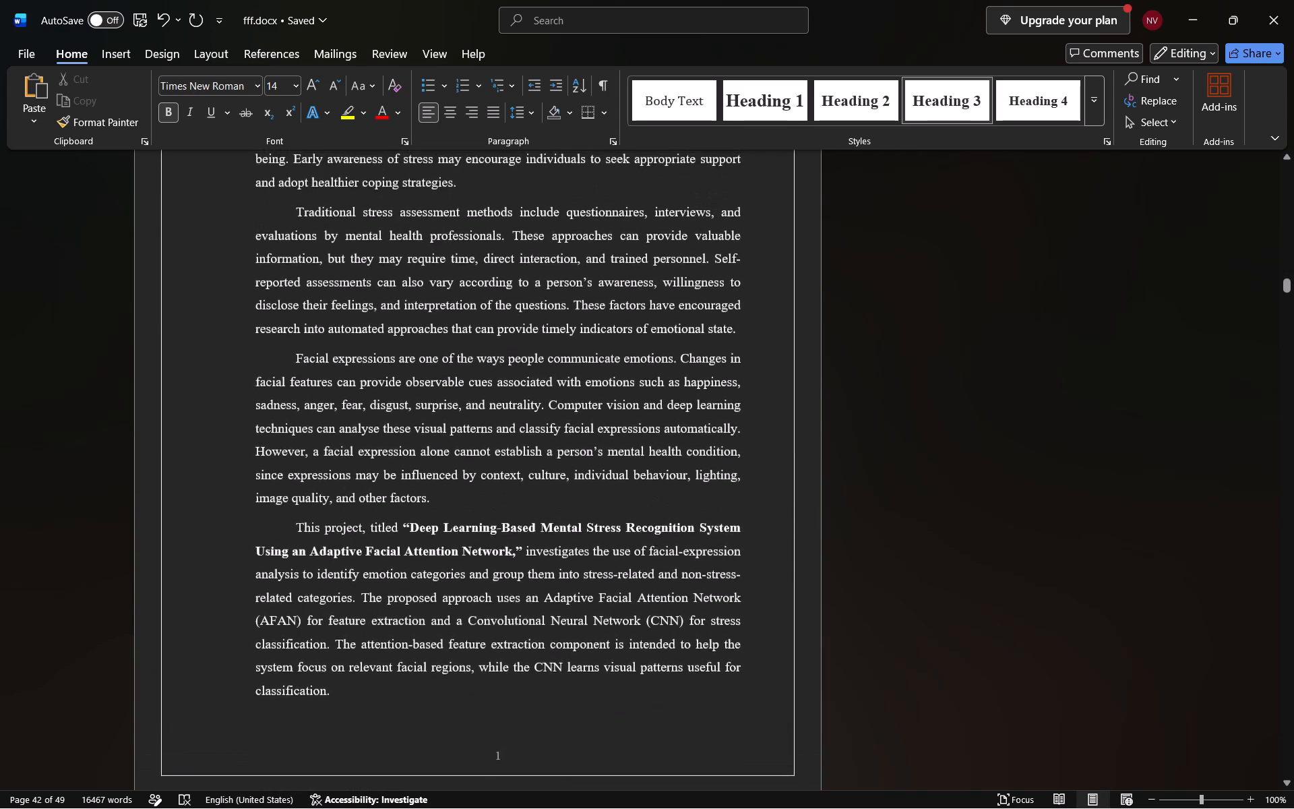
{"action": "scroll", "coordinate": [381, 529], "scroll_direction": "up", "scroll_amount": 1}
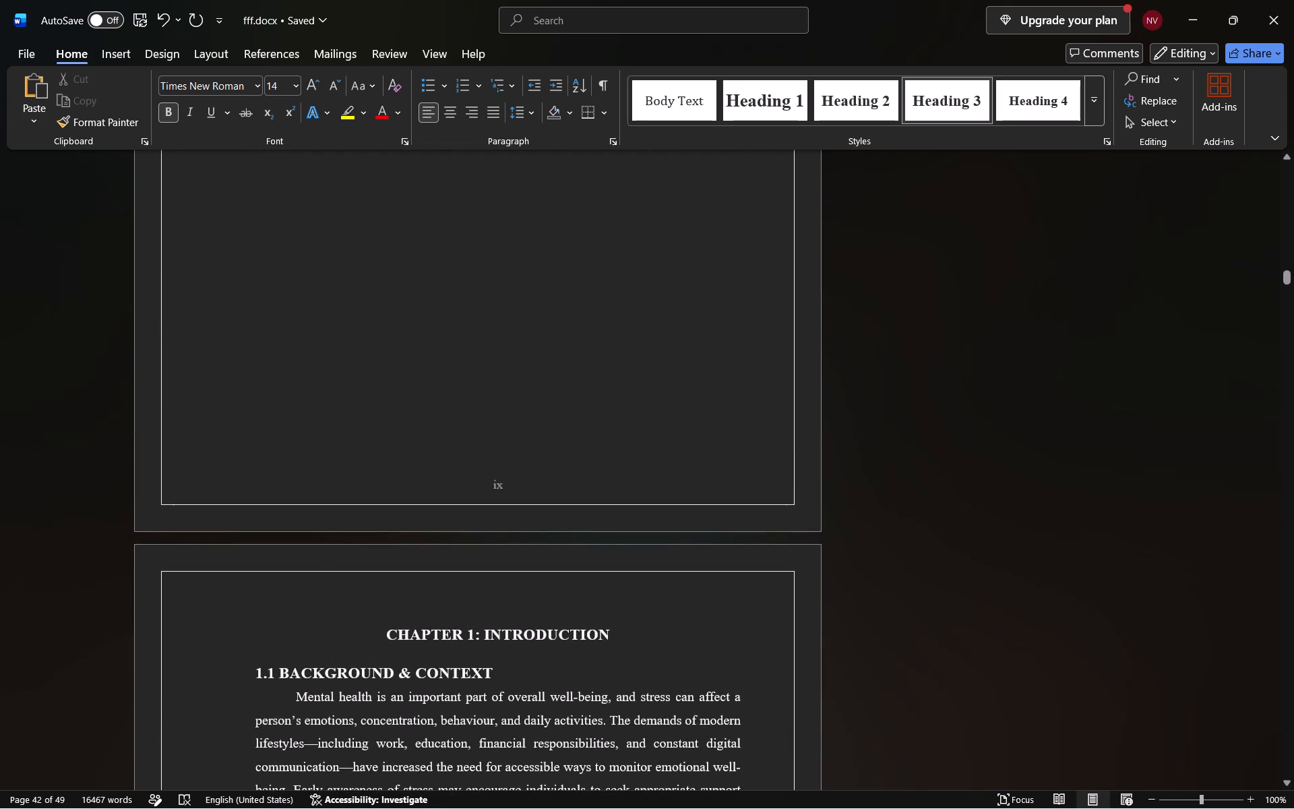
{"action": "scroll", "coordinate": [381, 529], "scroll_direction": "down", "scroll_amount": 6}
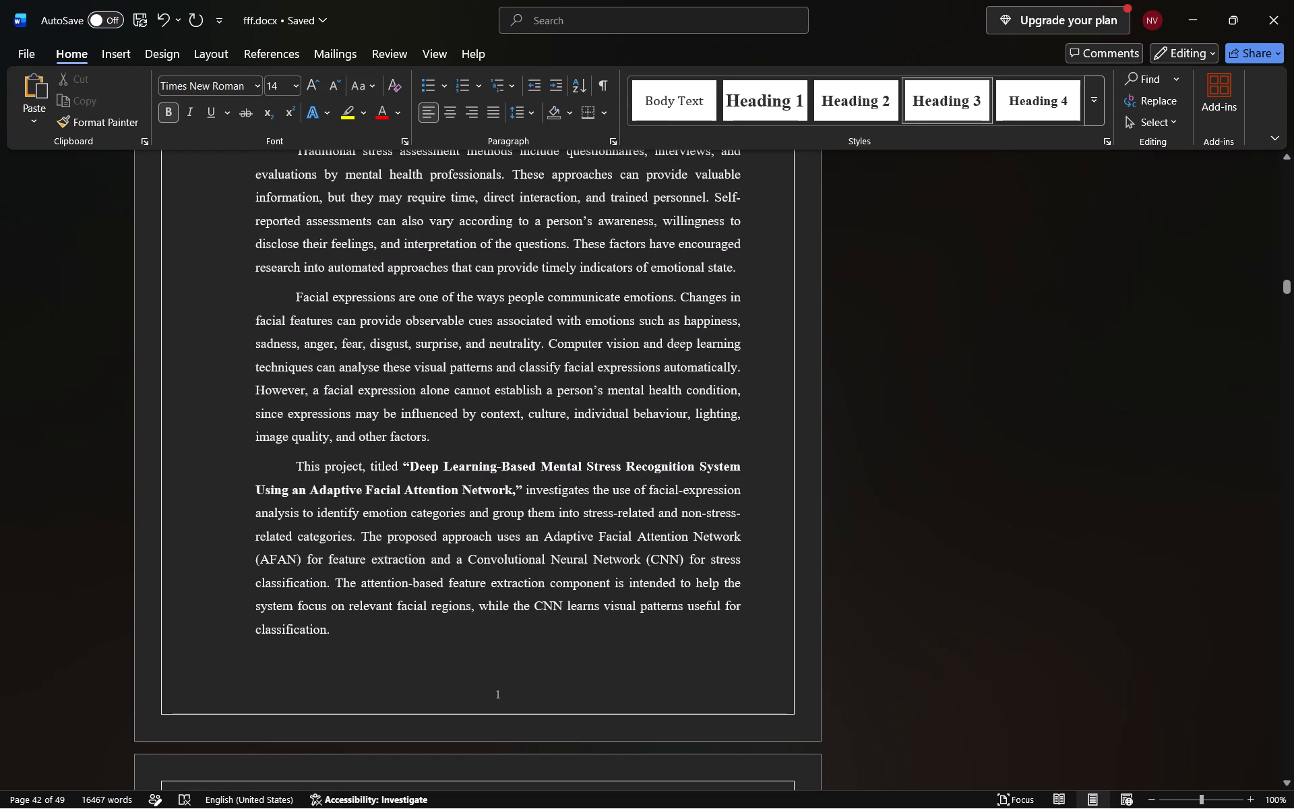
{"action": "scroll", "coordinate": [381, 529], "scroll_direction": "down", "scroll_amount": 1}
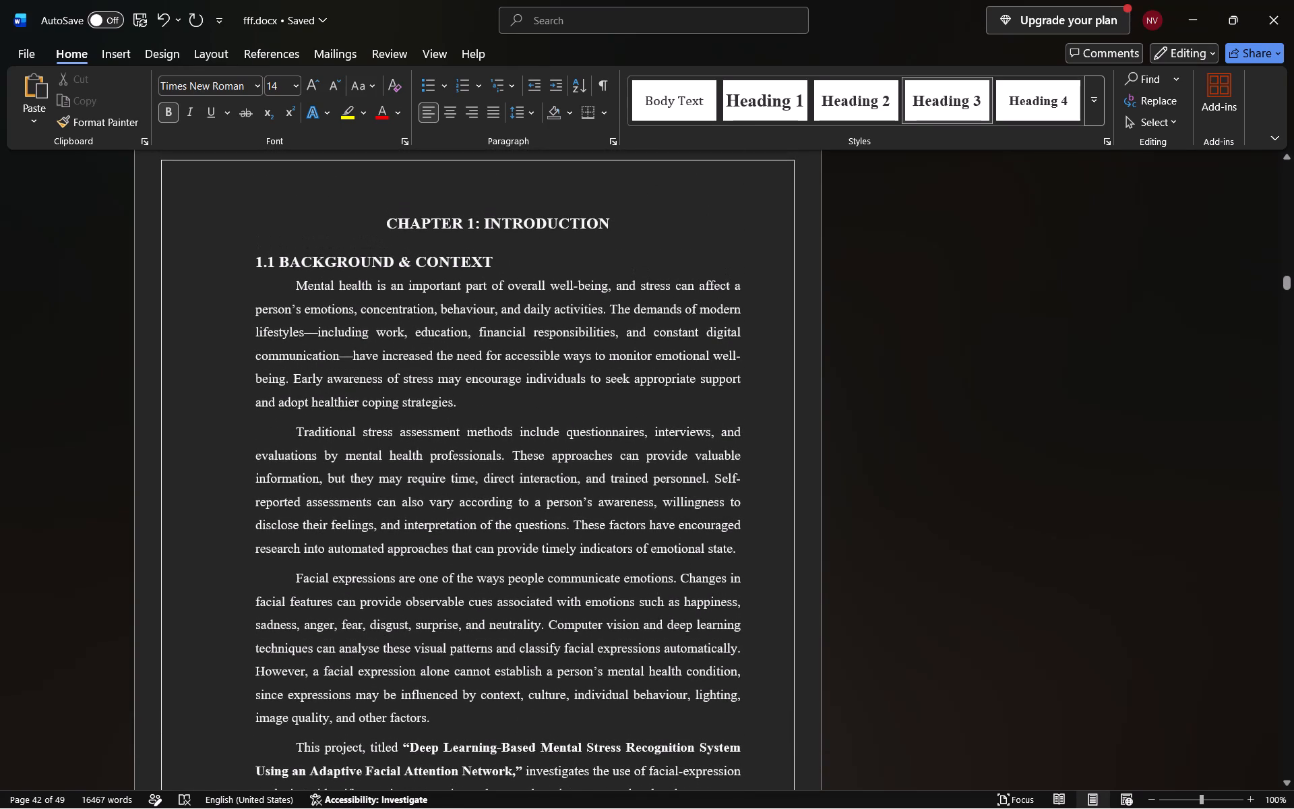
{"action": "scroll", "coordinate": [381, 529], "scroll_direction": "down", "scroll_amount": 1}
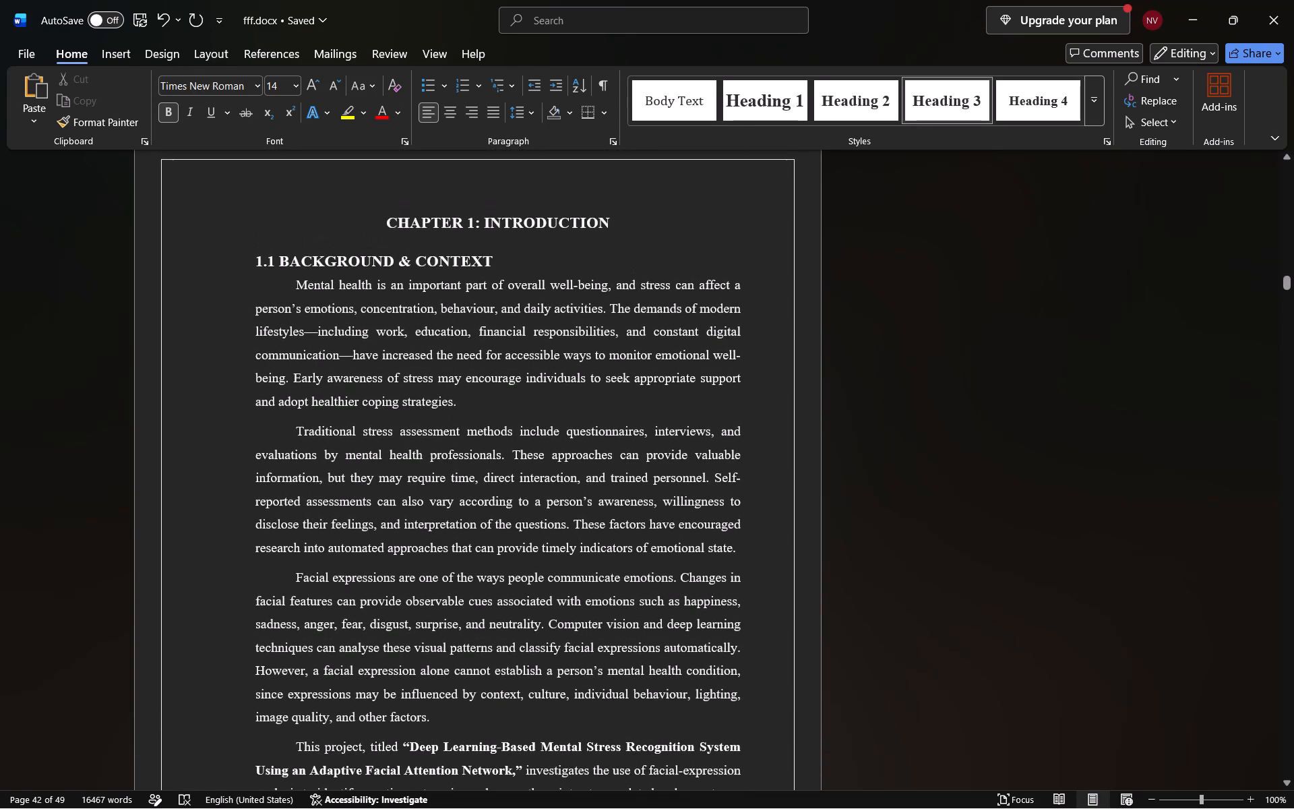
{"action": "scroll", "coordinate": [381, 529], "scroll_direction": "down", "scroll_amount": 1}
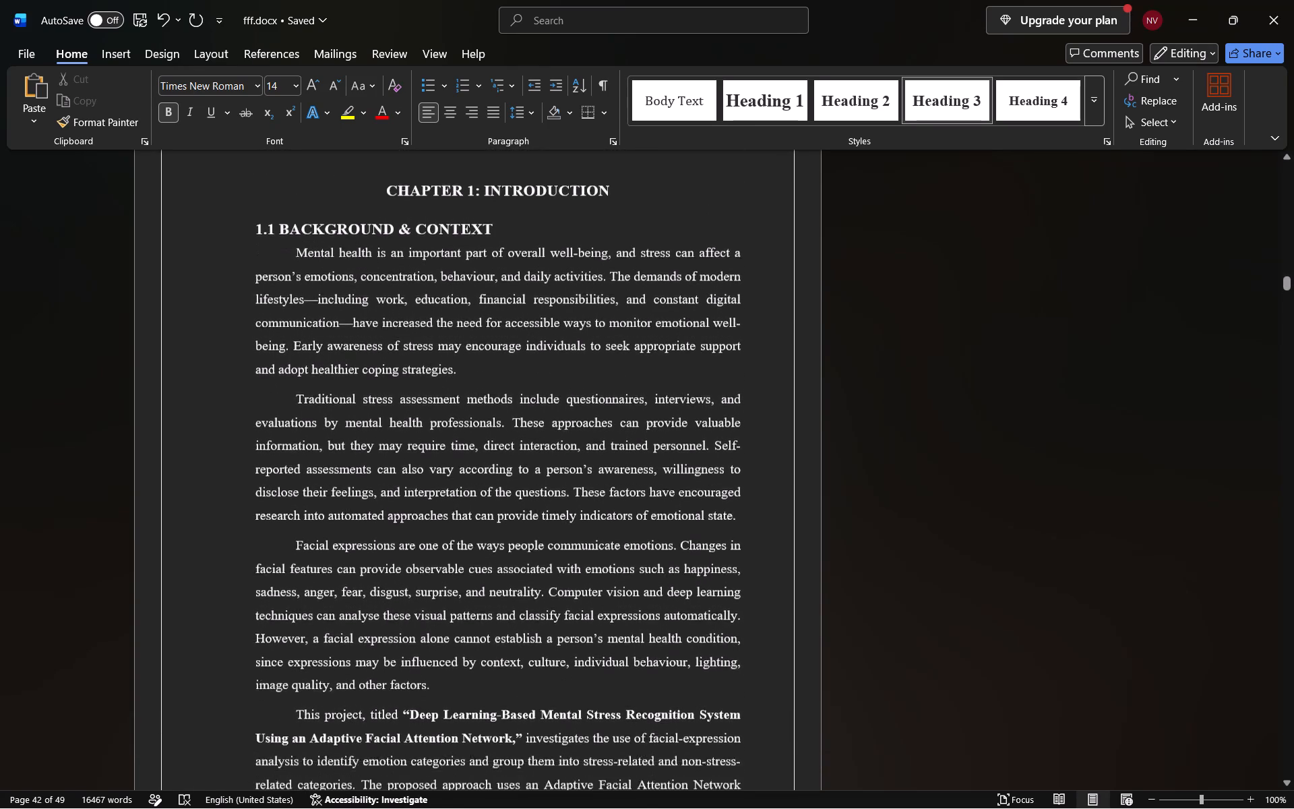
{"action": "scroll", "coordinate": [381, 529], "scroll_direction": "down", "scroll_amount": 6}
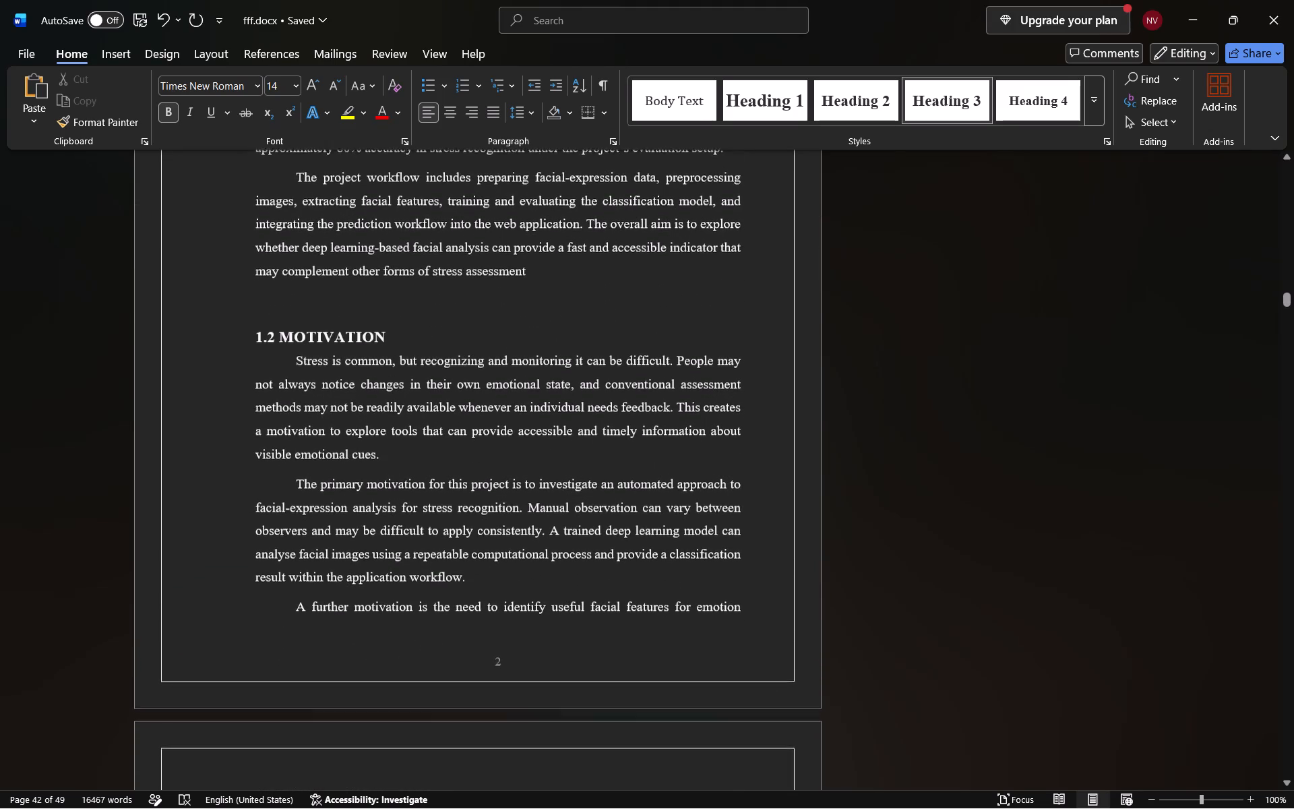
{"action": "scroll", "coordinate": [381, 529], "scroll_direction": "down", "scroll_amount": 3}
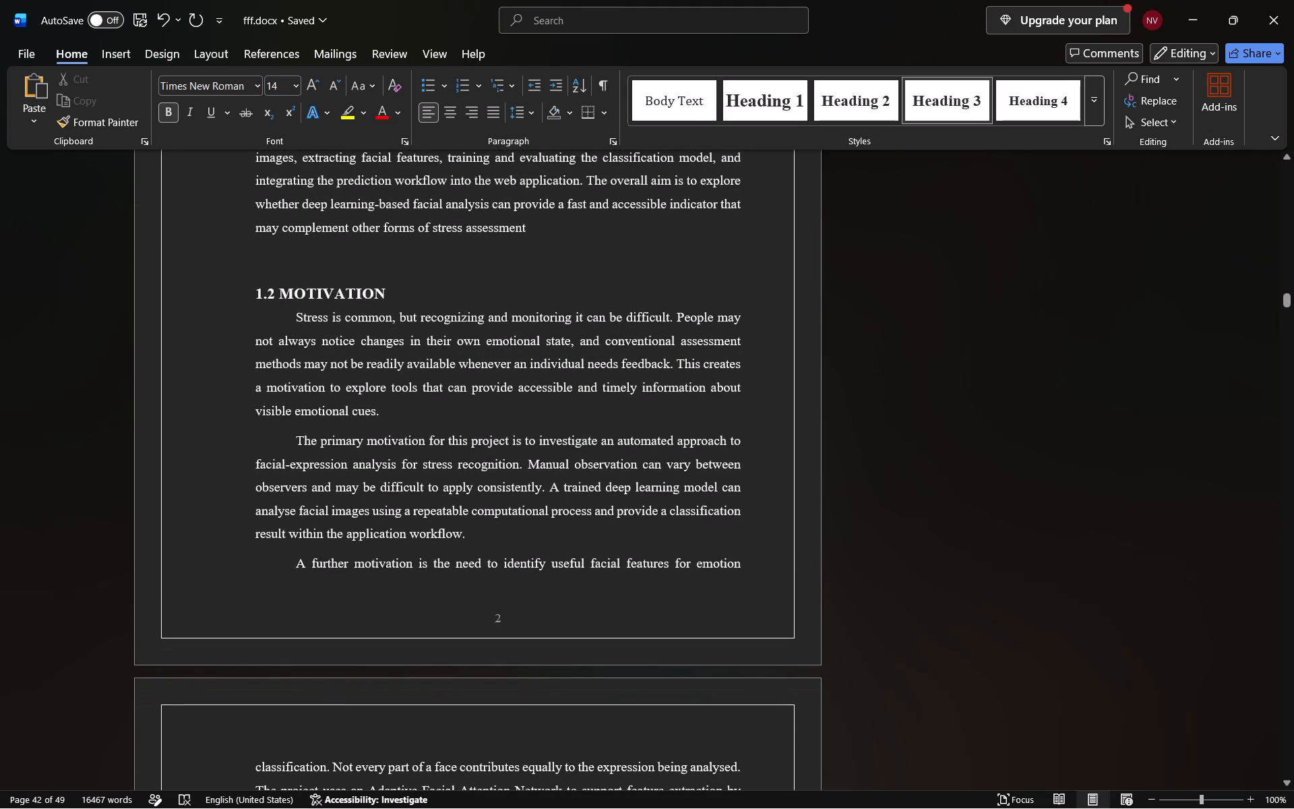
{"action": "scroll", "coordinate": [381, 529], "scroll_direction": "down", "scroll_amount": 7}
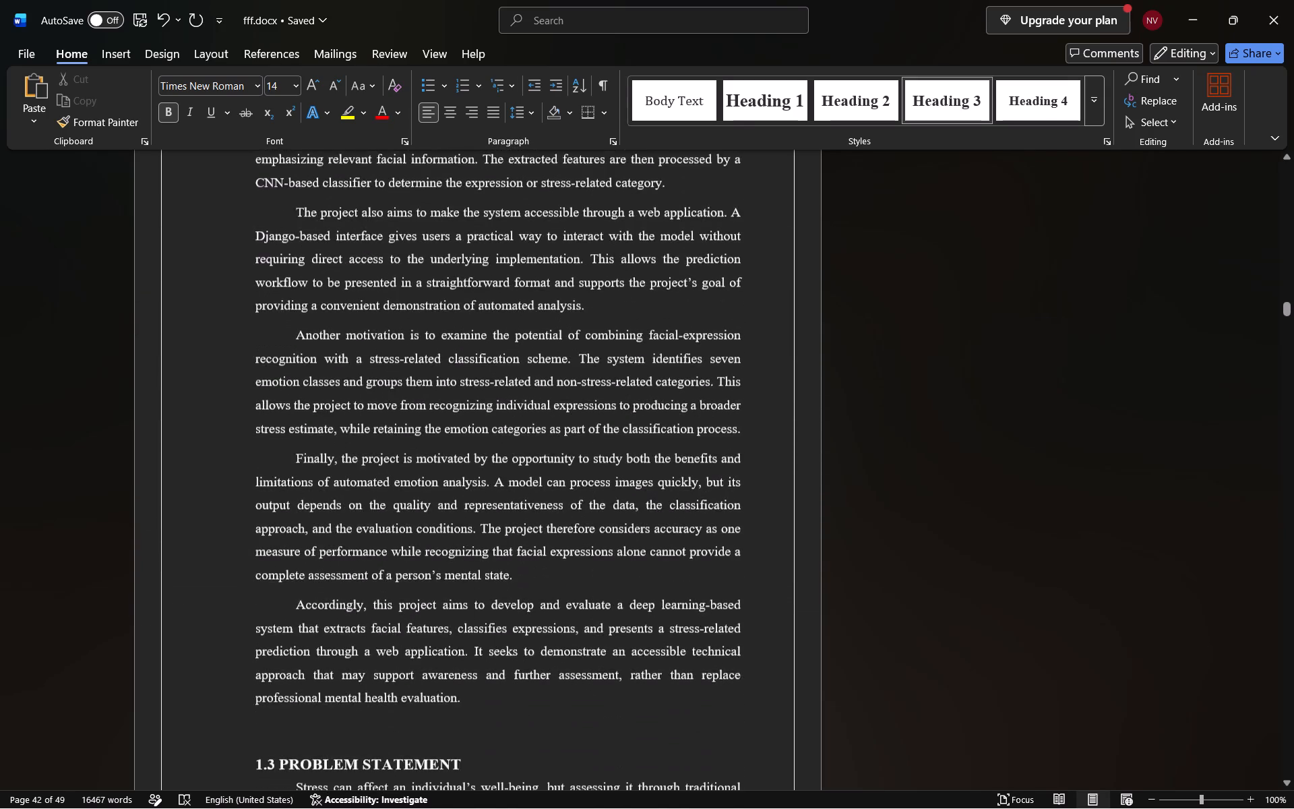
{"action": "scroll", "coordinate": [381, 529], "scroll_direction": "down", "scroll_amount": 3}
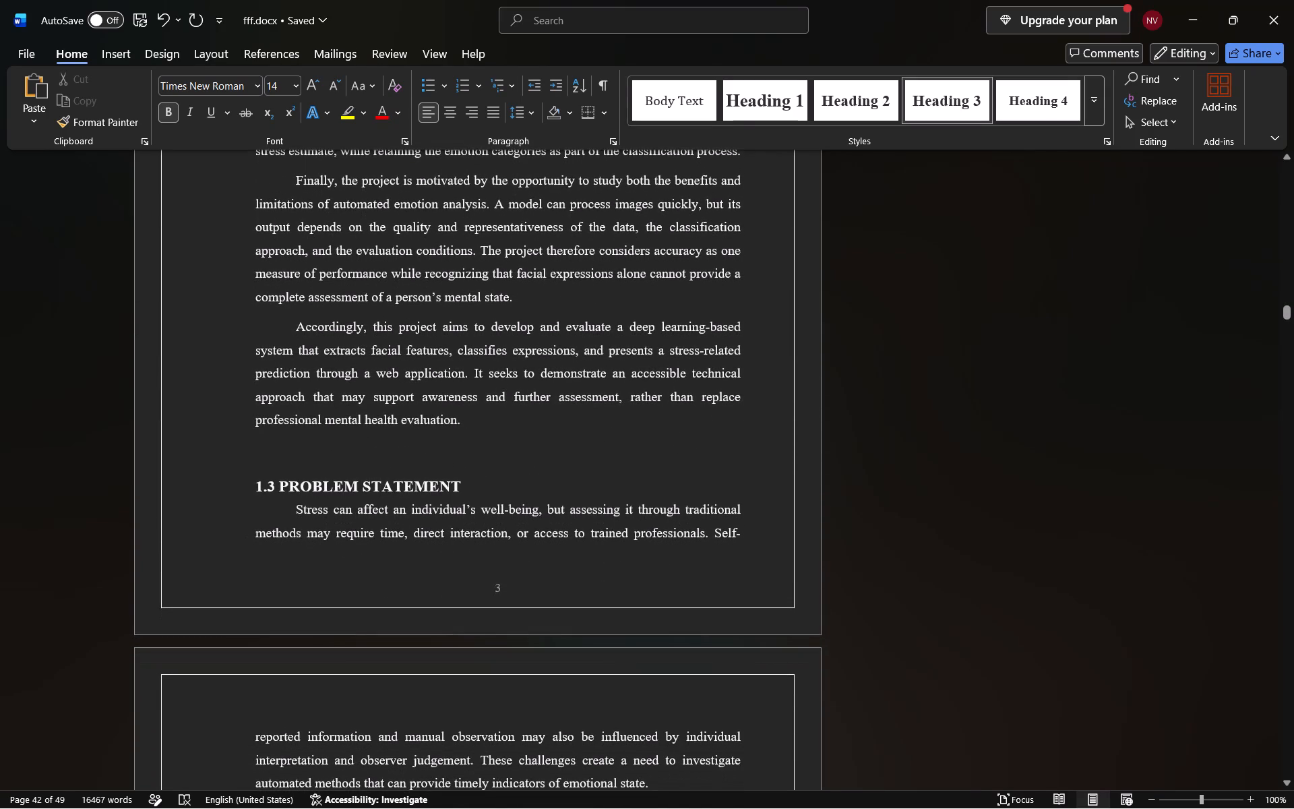
{"action": "scroll", "coordinate": [381, 529], "scroll_direction": "down", "scroll_amount": 1}
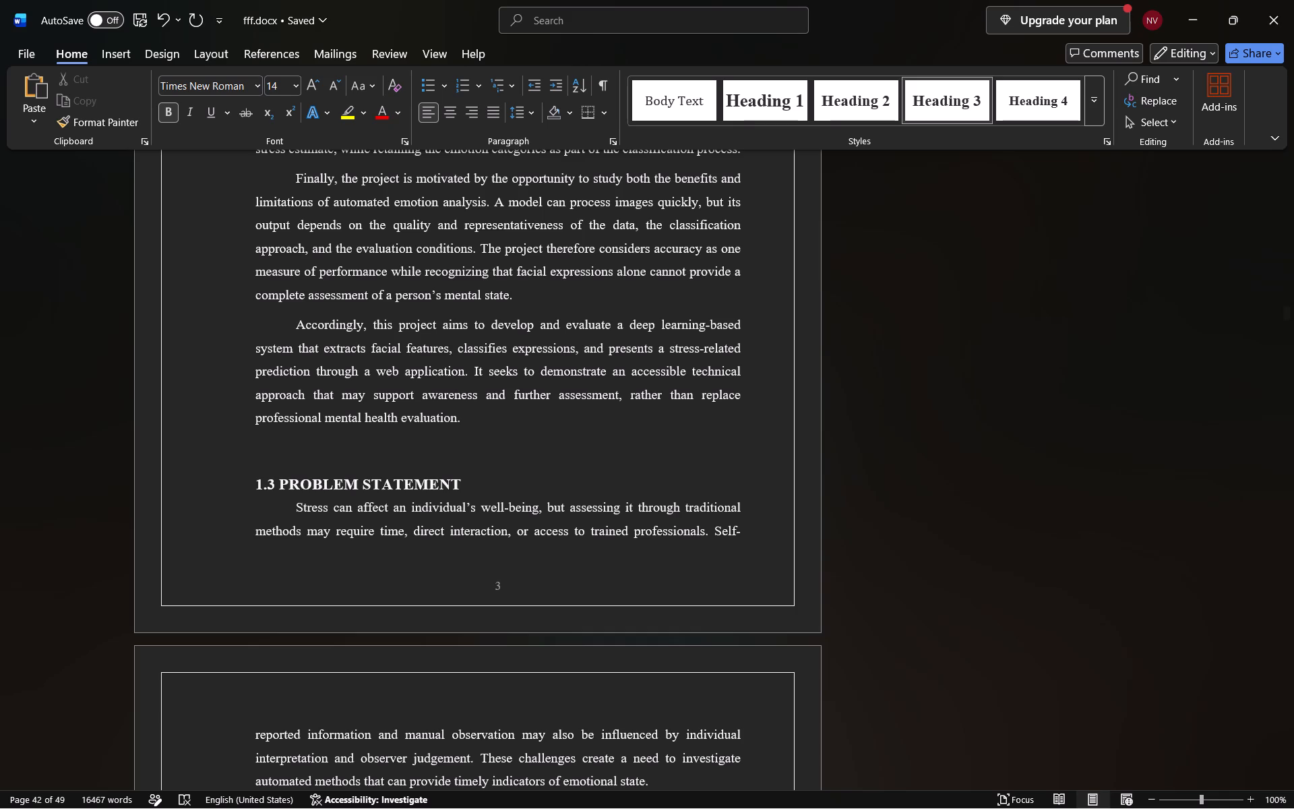
{"action": "scroll", "coordinate": [381, 529], "scroll_direction": "down", "scroll_amount": 5}
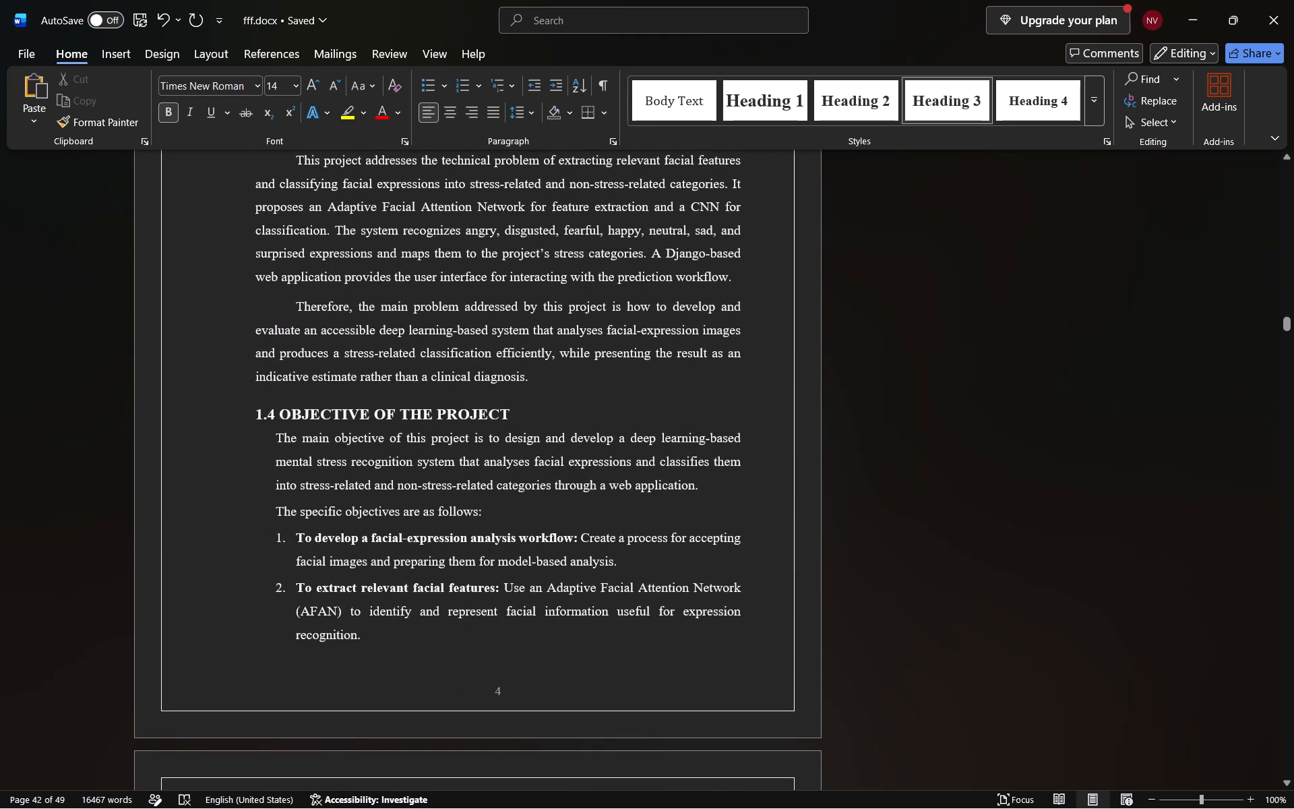
{"action": "scroll", "coordinate": [381, 529], "scroll_direction": "down", "scroll_amount": 4}
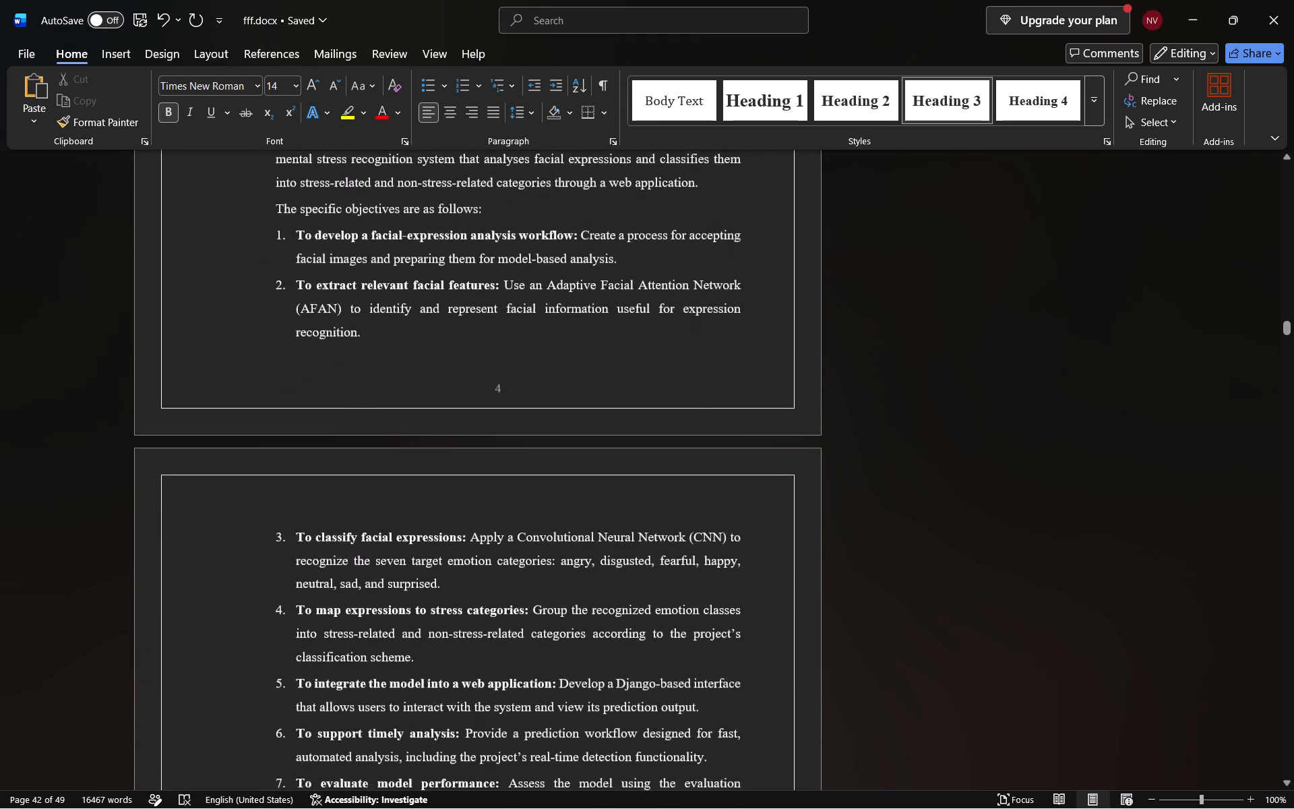
{"action": "scroll", "coordinate": [381, 529], "scroll_direction": "down", "scroll_amount": 6}
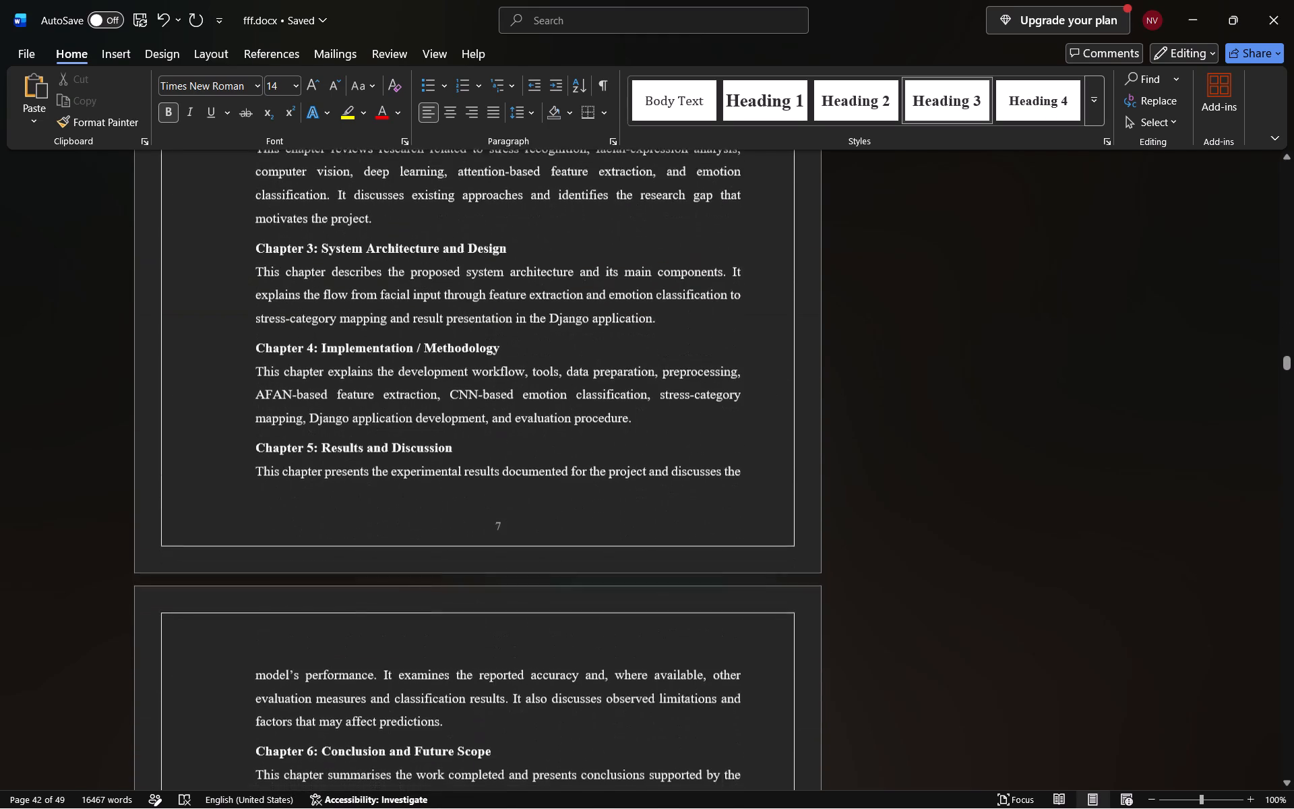
{"action": "scroll", "coordinate": [381, 529], "scroll_direction": "down", "scroll_amount": 2}
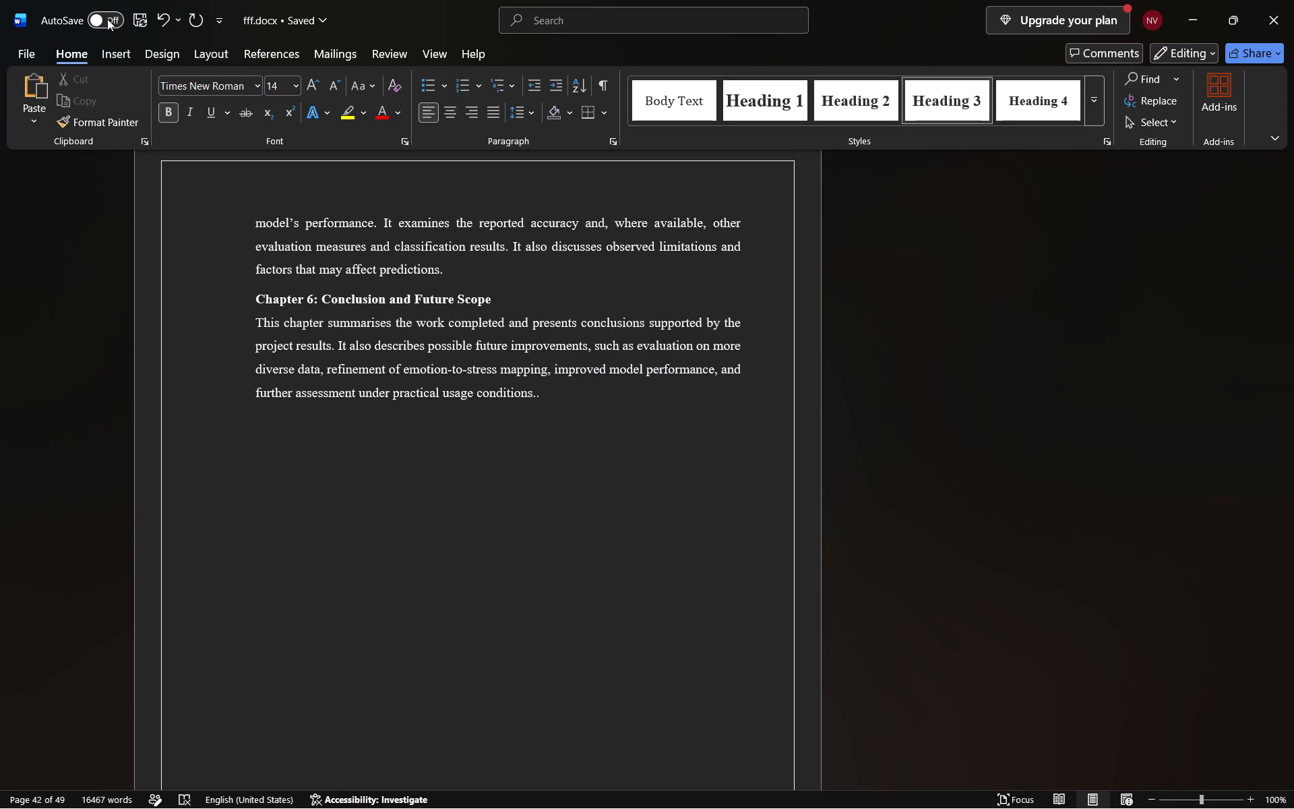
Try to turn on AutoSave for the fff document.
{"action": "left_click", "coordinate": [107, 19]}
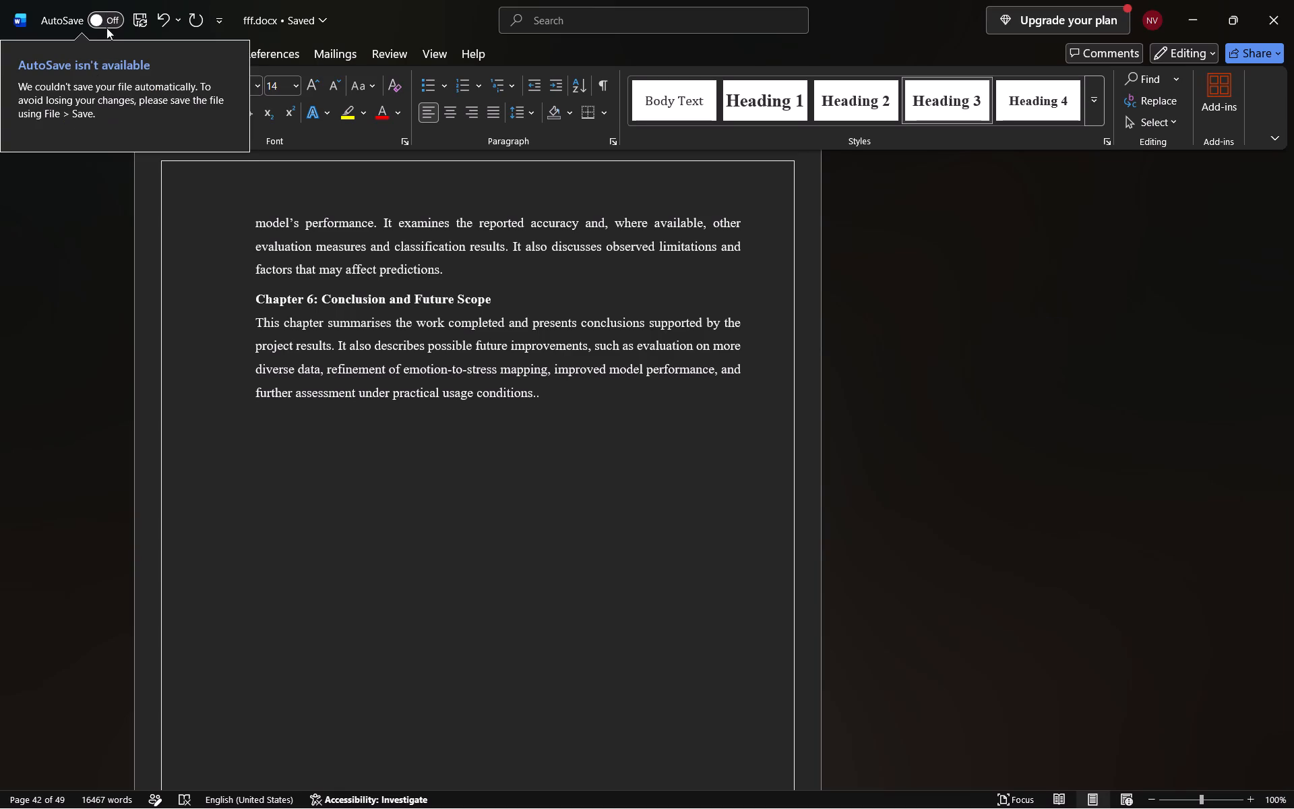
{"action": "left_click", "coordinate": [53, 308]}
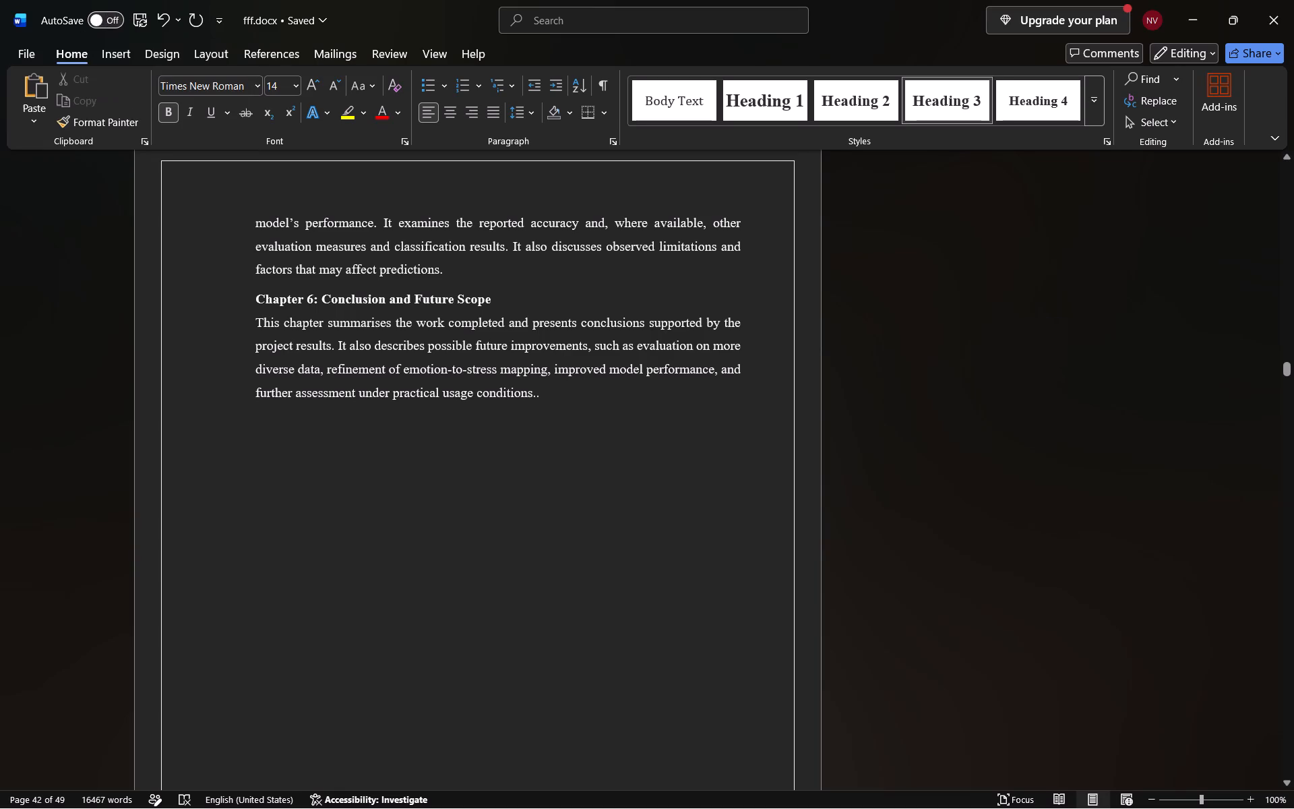
Save the changes to the fff document.
{"action": "left_click", "coordinate": [34, 48]}
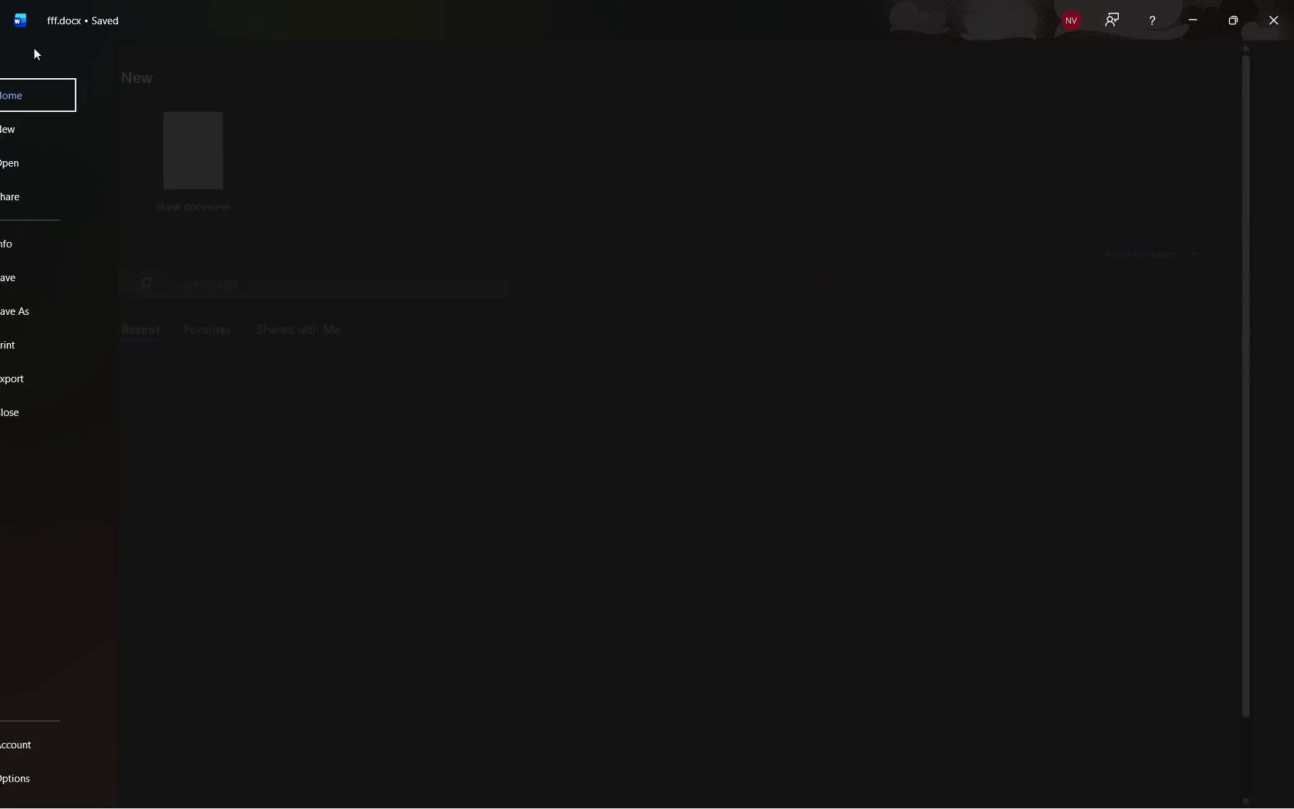
{"action": "left_click", "coordinate": [26, 275]}
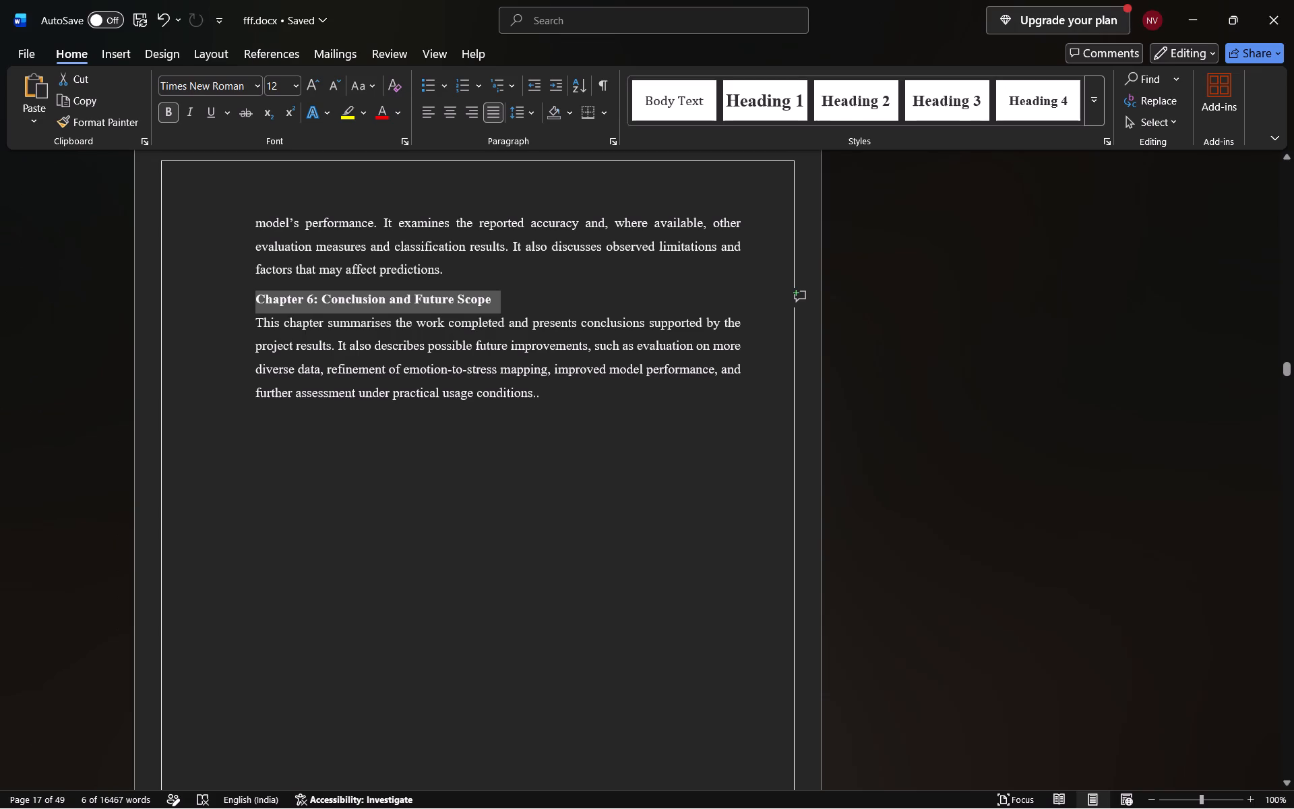
{"action": "left_click", "coordinate": [34, 48]}
{"action": "left_click", "coordinate": [63, 271]}
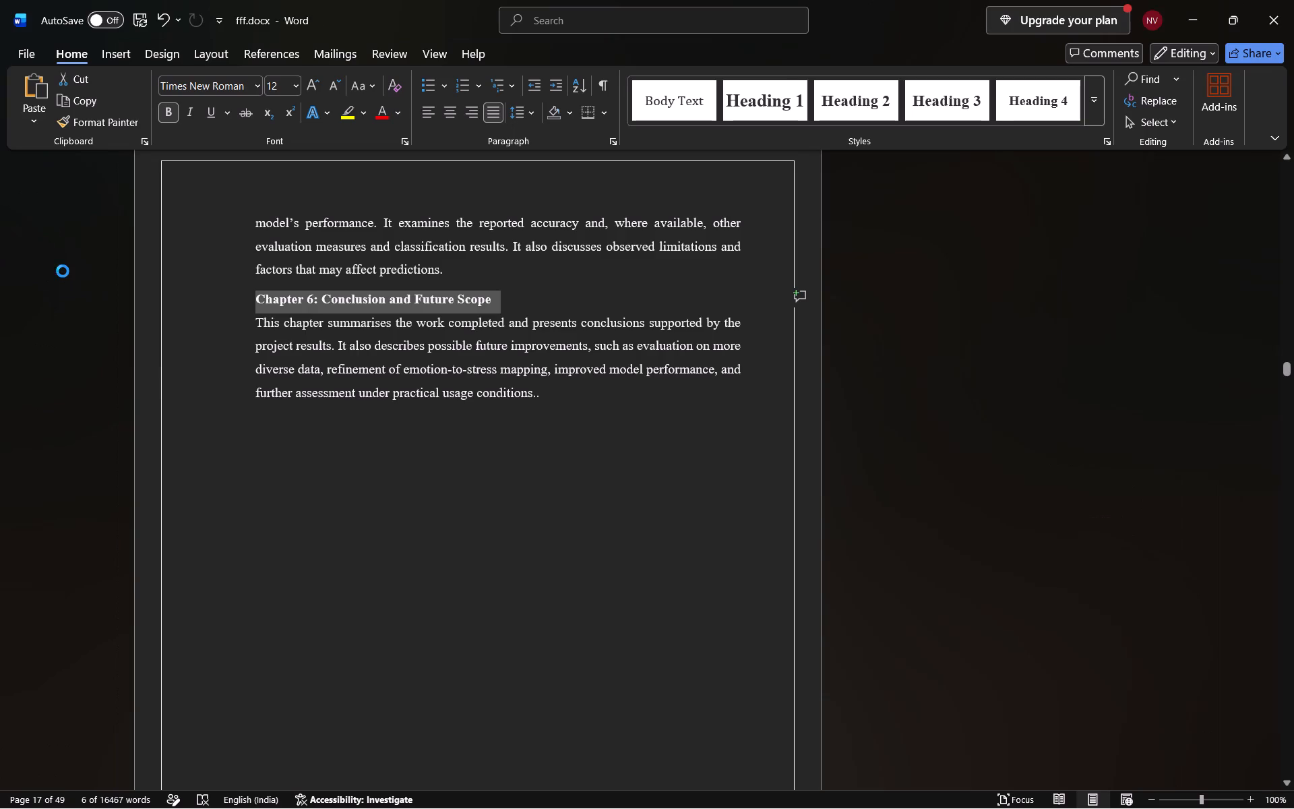
Export the report as a Word Document (*.docx) named Final_Documentation in the CN Lab folder.
{"action": "left_click", "coordinate": [22, 45]}
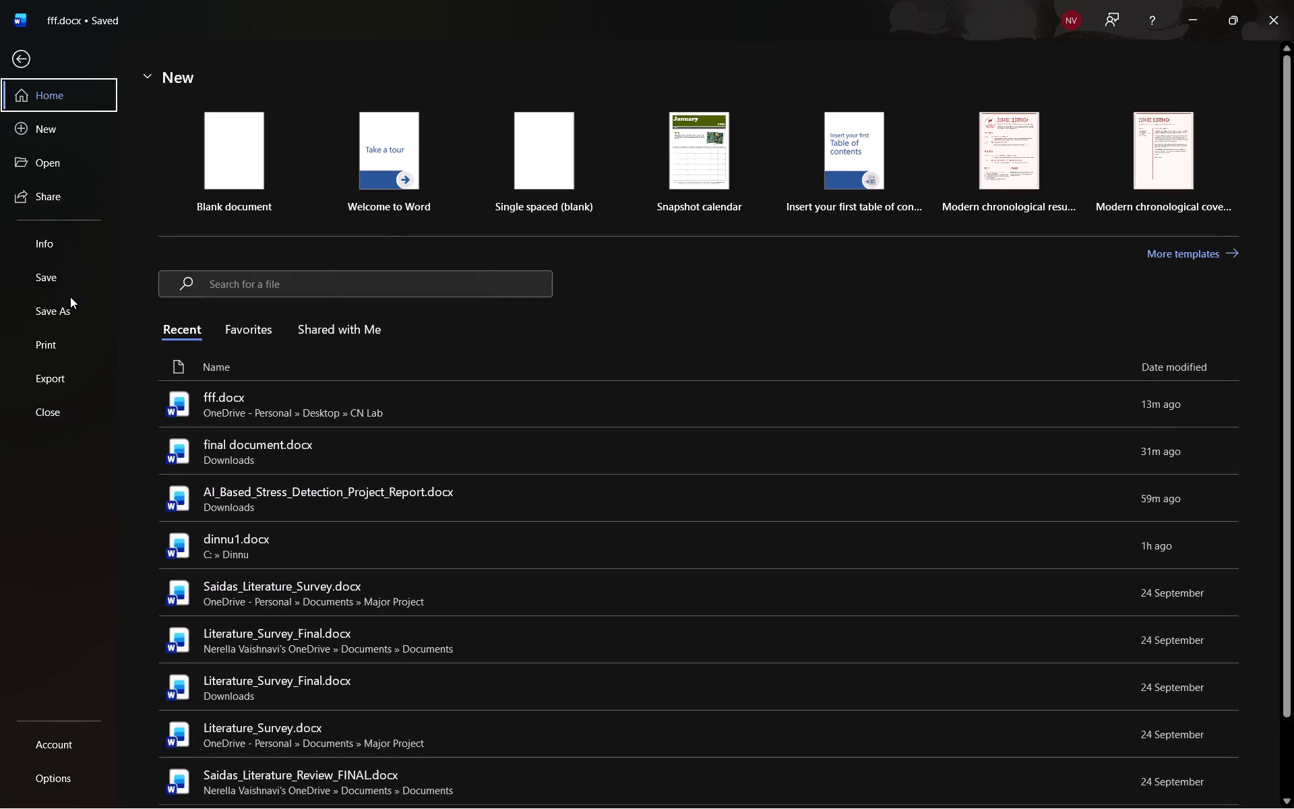
{"action": "left_click", "coordinate": [67, 312]}
{"action": "left_click", "coordinate": [68, 384]}
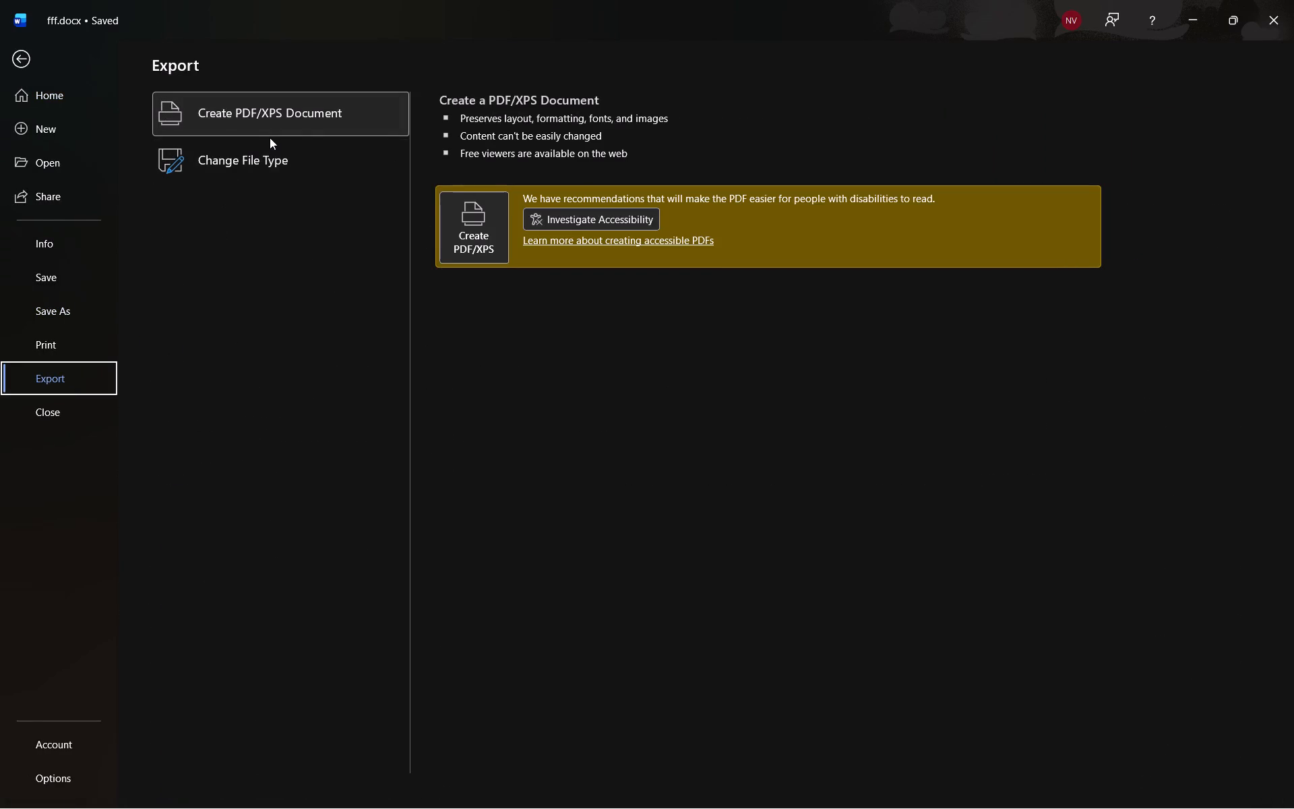
{"action": "left_click", "coordinate": [392, 112]}
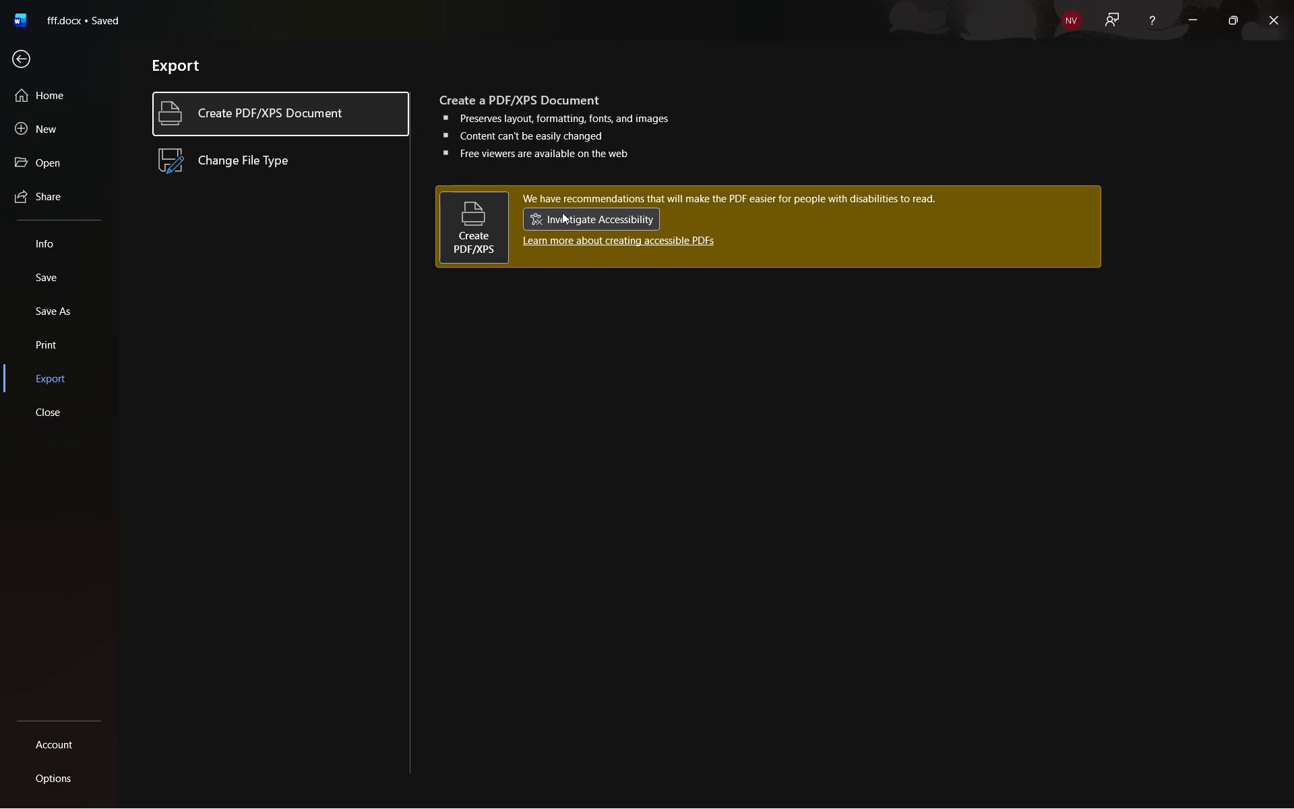
{"action": "left_click", "coordinate": [364, 171]}
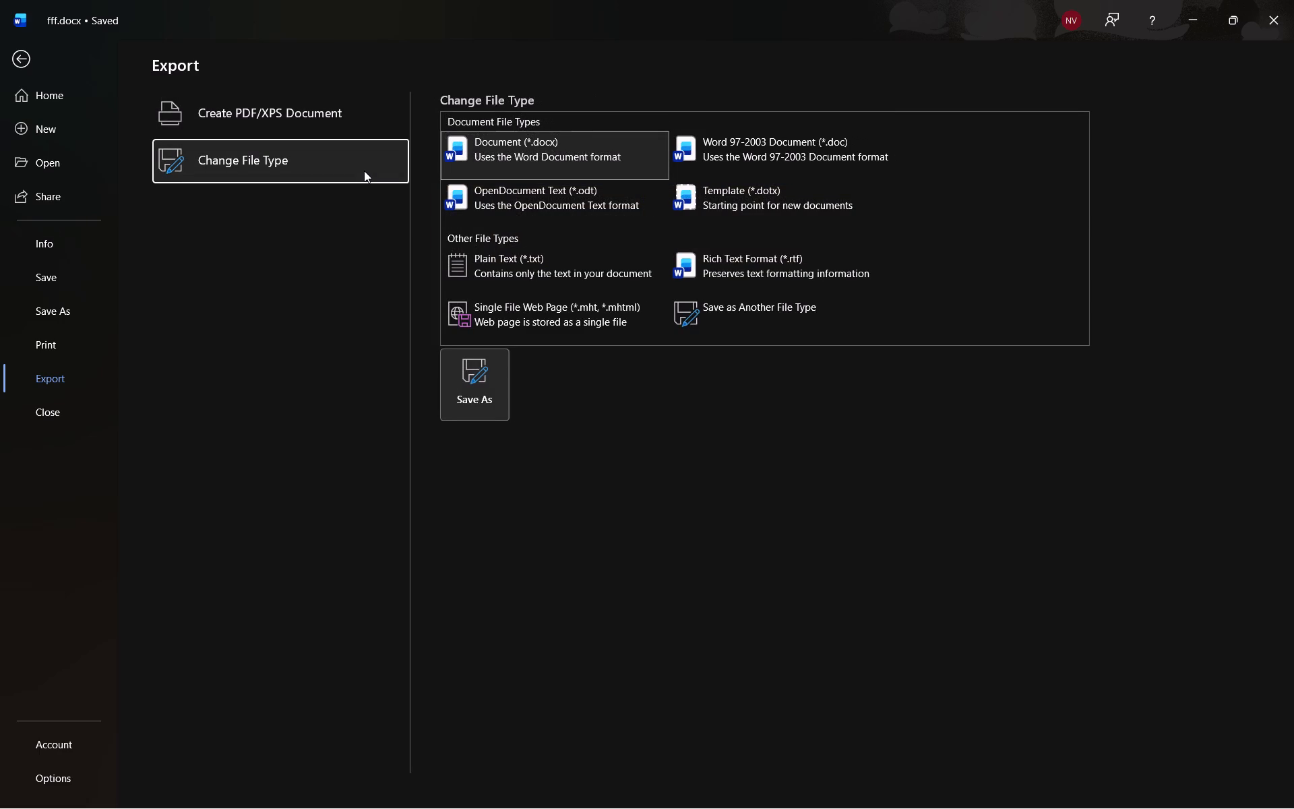
{"action": "left_click", "coordinate": [538, 143]}
{"action": "left_click", "coordinate": [458, 363]}
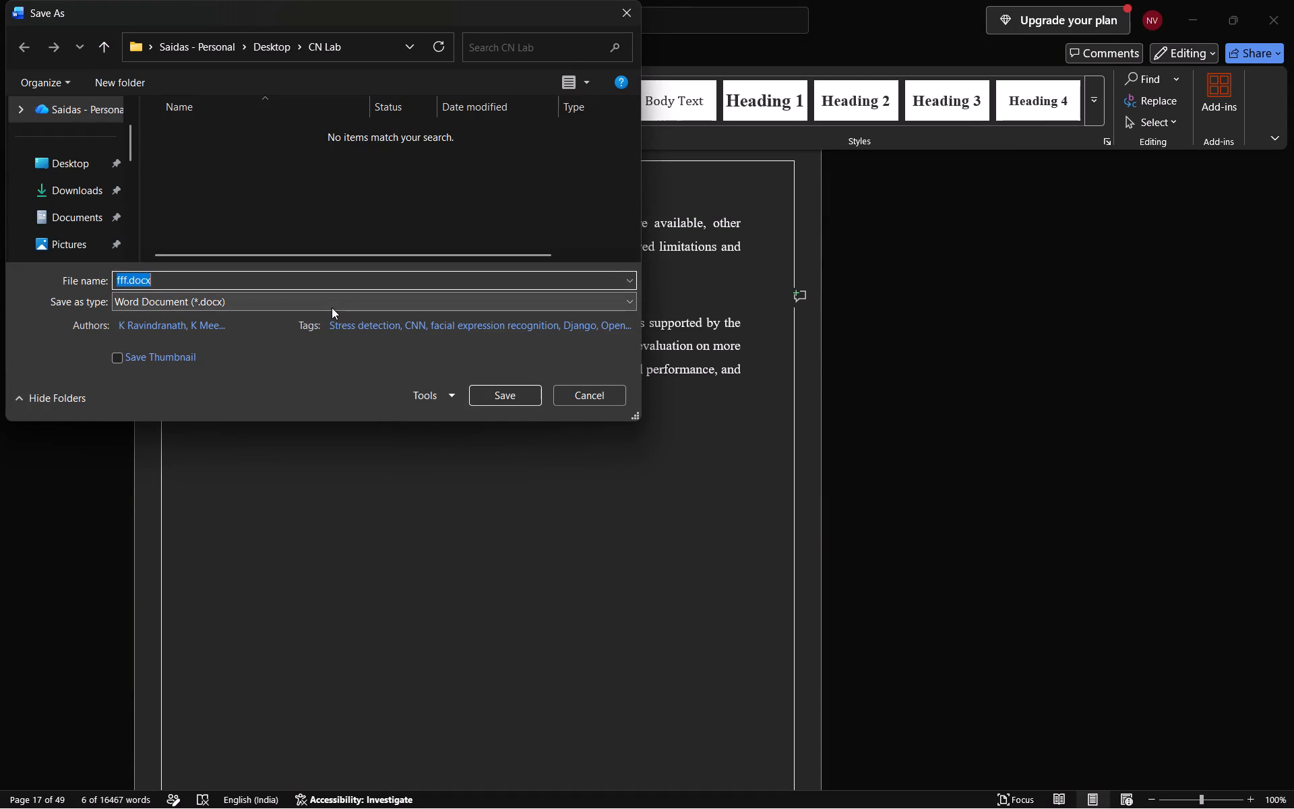
{"action": "type", "text": "inal"}
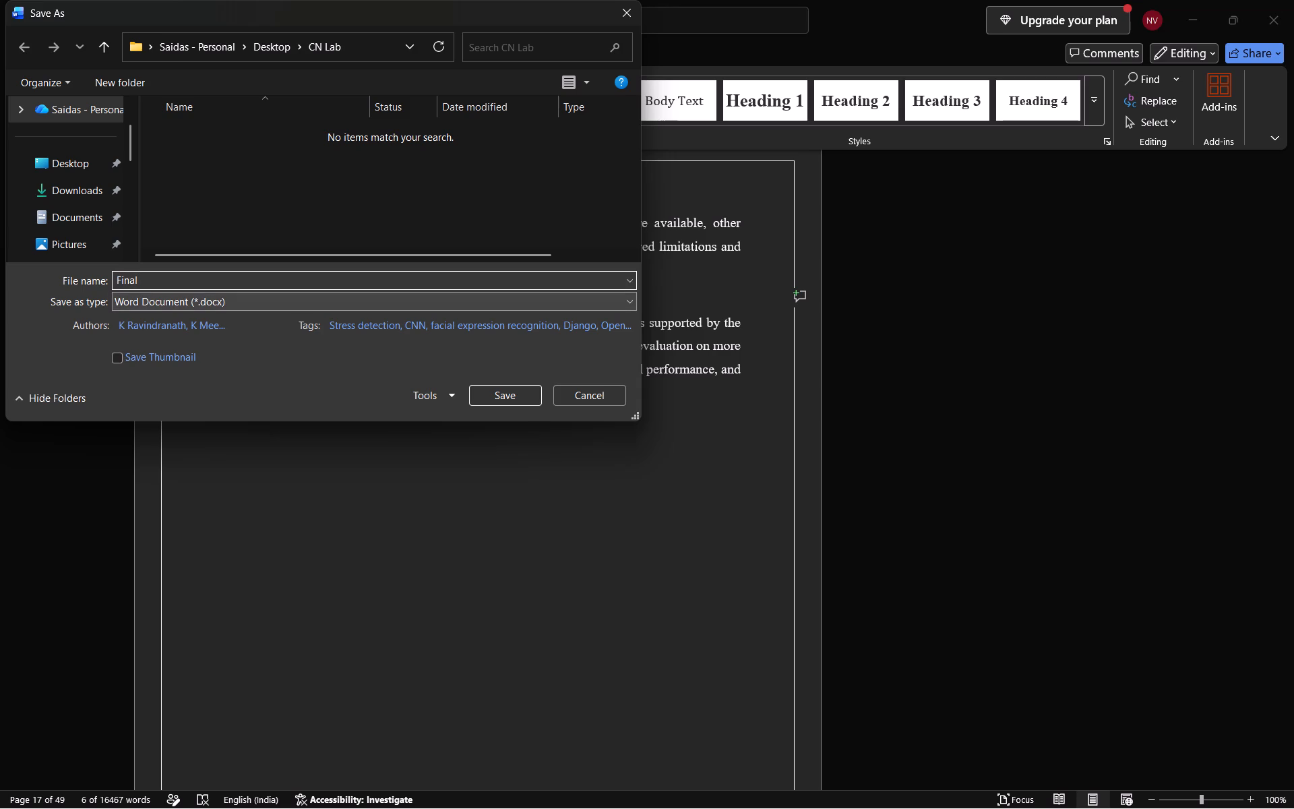
{"action": "key", "text": "shift+underscore"}
{"action": "type", "text": "ocumen"}
{"action": "type", "text": "tation"}
{"action": "key", "text": "Return"}
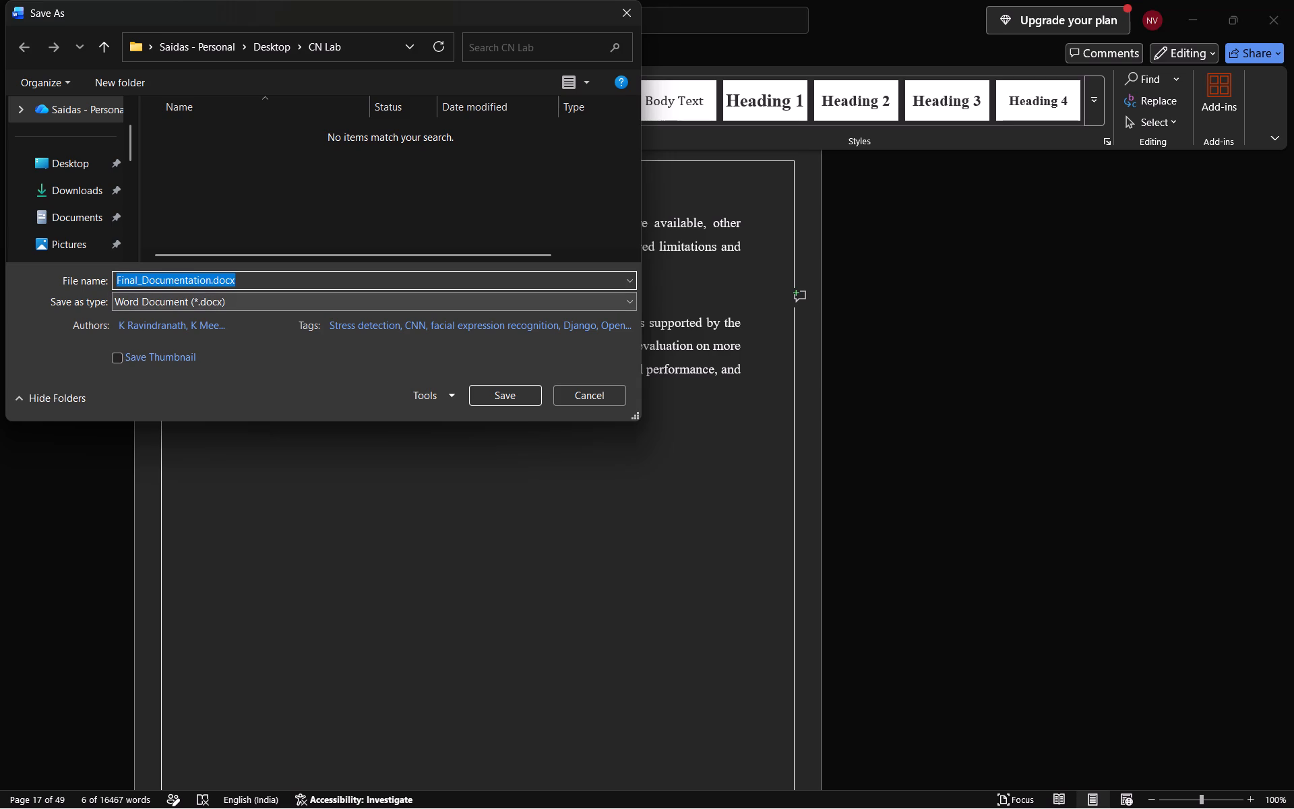
{"action": "left_click", "coordinate": [507, 389]}
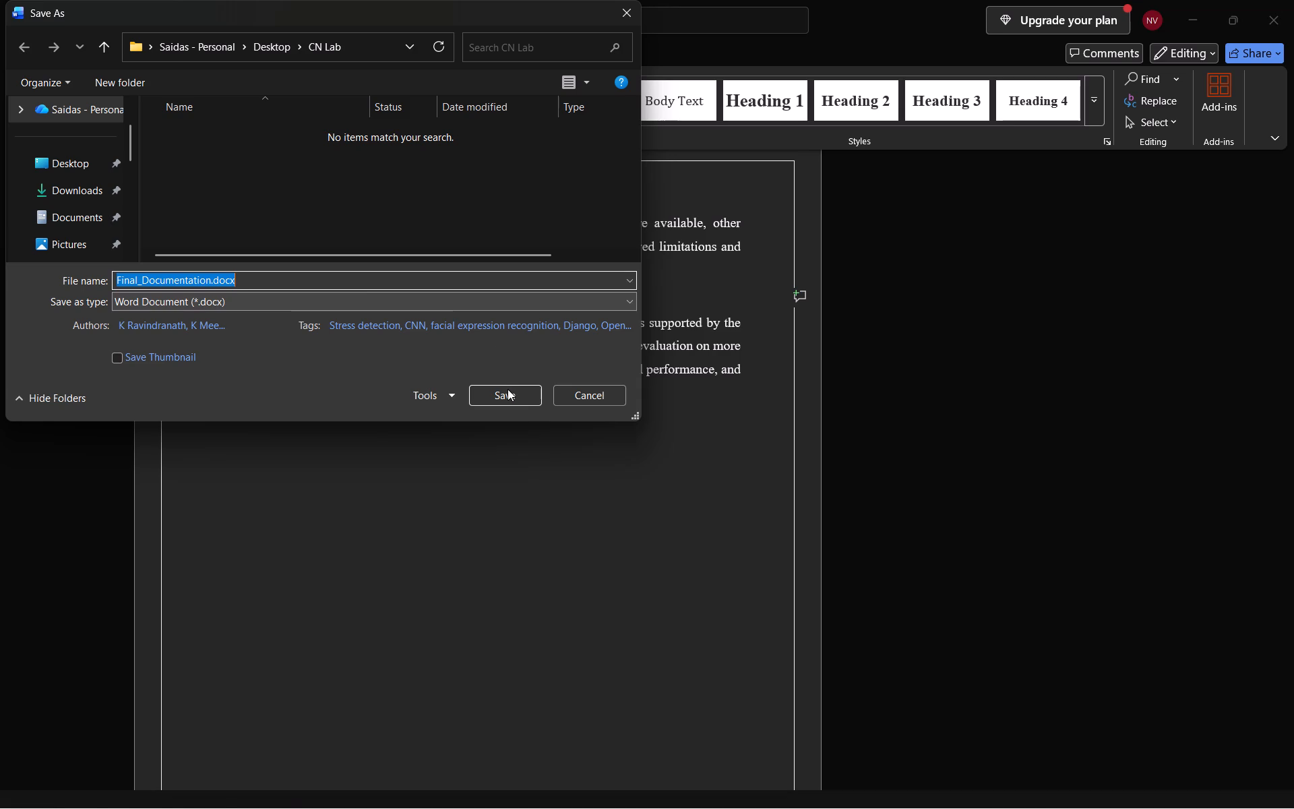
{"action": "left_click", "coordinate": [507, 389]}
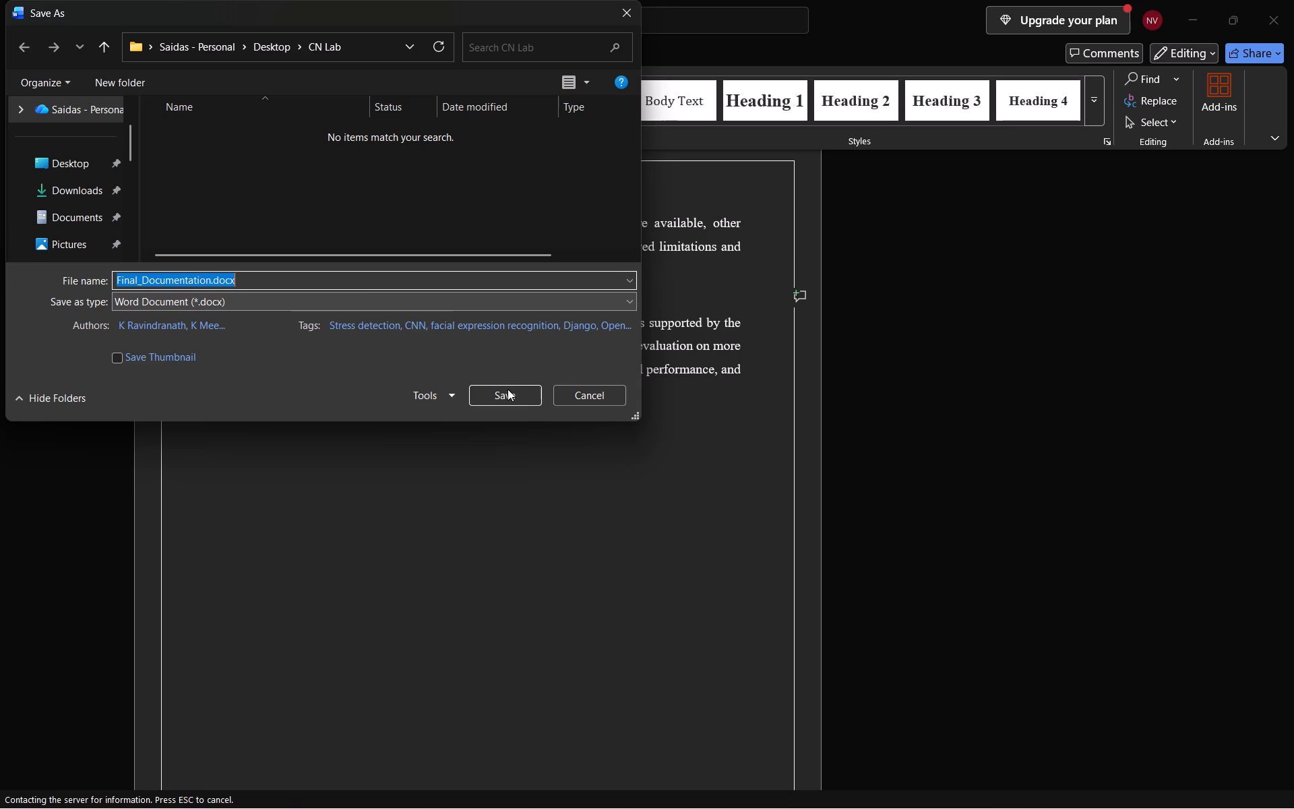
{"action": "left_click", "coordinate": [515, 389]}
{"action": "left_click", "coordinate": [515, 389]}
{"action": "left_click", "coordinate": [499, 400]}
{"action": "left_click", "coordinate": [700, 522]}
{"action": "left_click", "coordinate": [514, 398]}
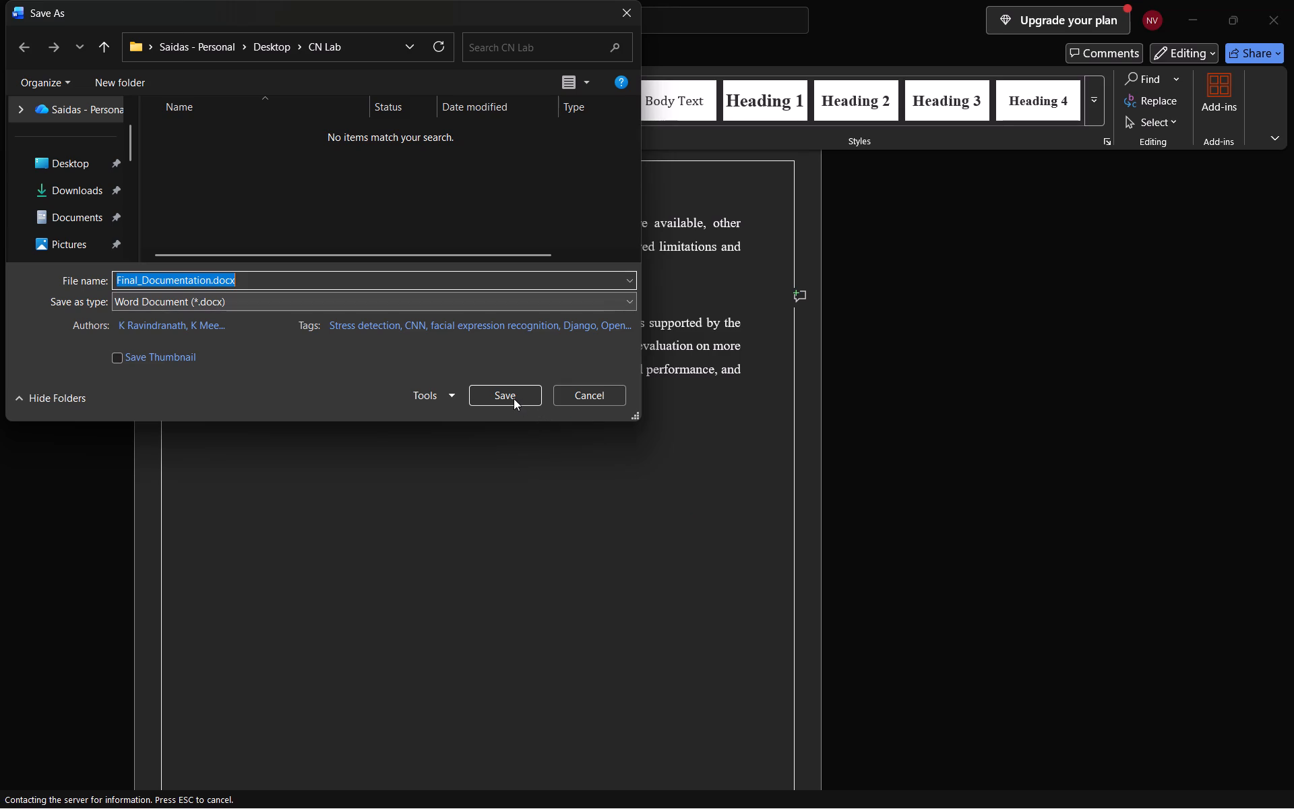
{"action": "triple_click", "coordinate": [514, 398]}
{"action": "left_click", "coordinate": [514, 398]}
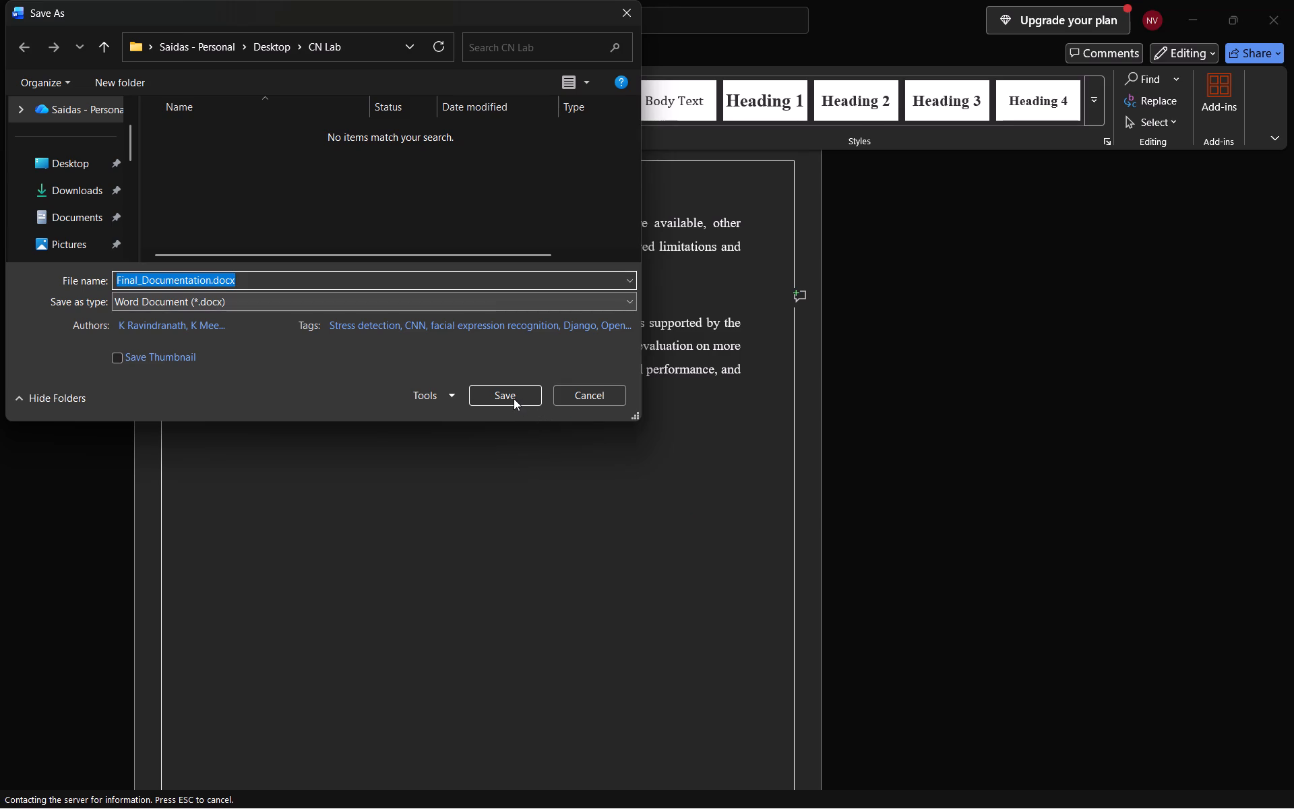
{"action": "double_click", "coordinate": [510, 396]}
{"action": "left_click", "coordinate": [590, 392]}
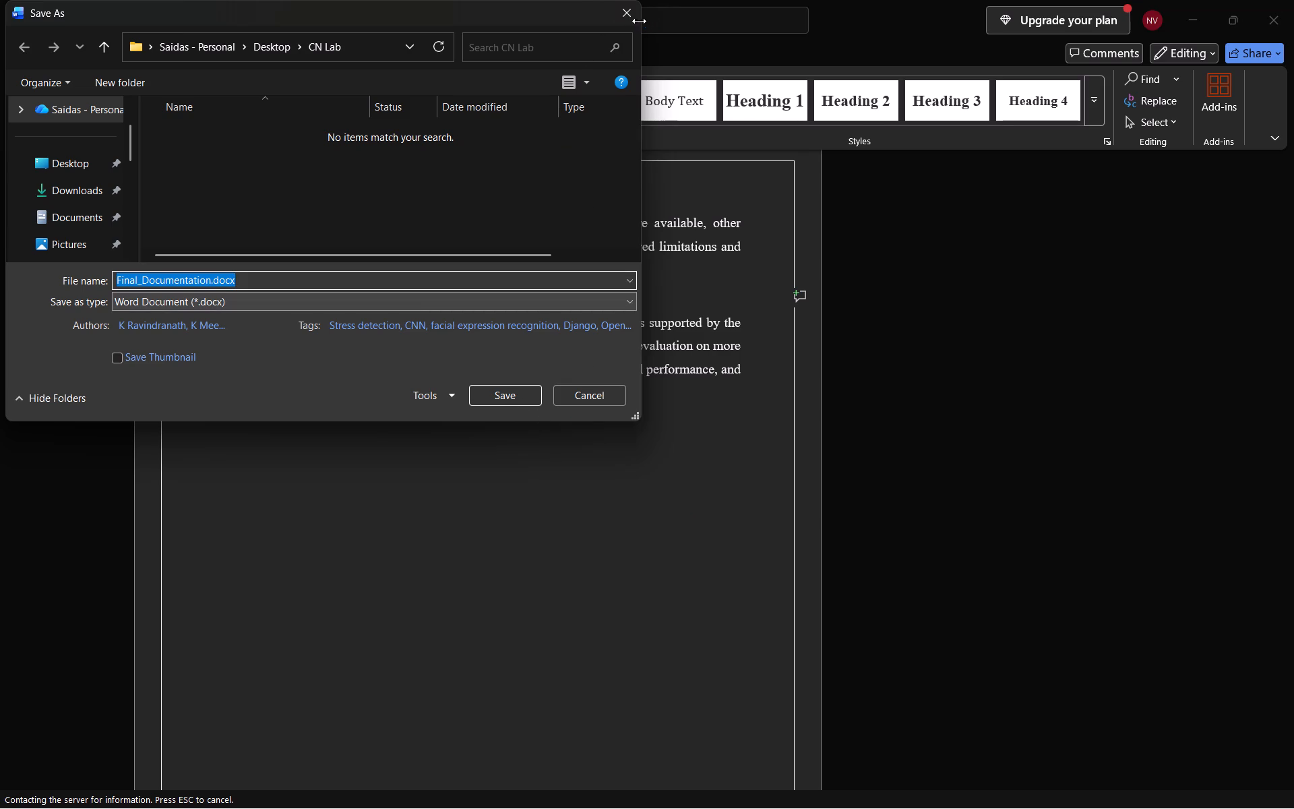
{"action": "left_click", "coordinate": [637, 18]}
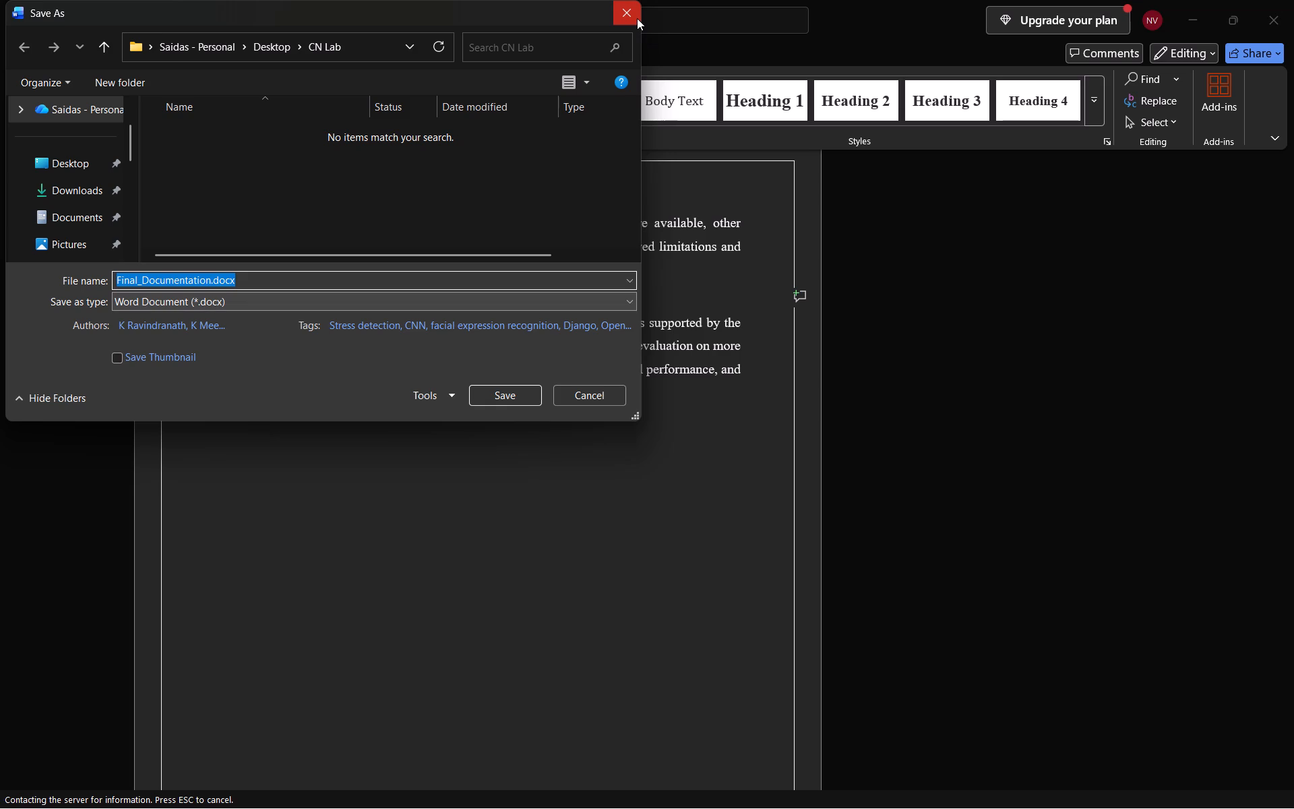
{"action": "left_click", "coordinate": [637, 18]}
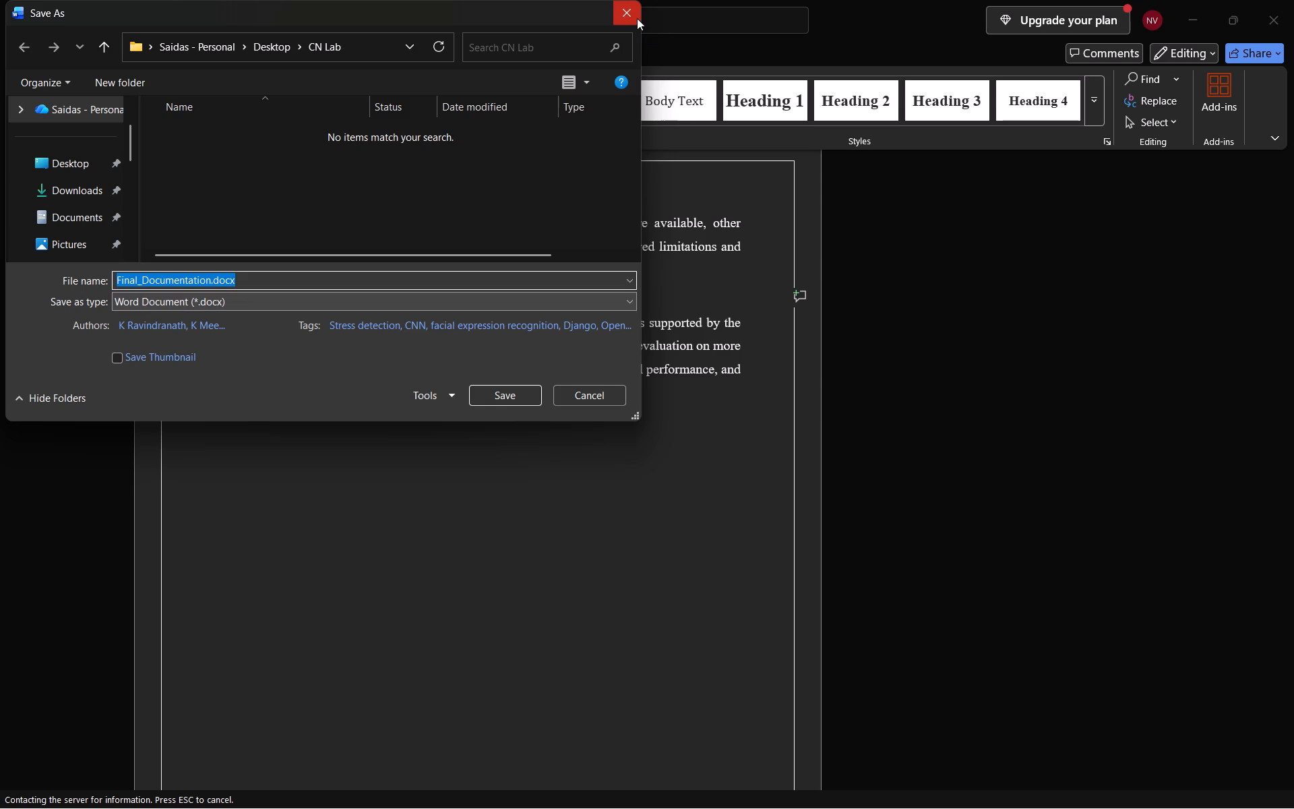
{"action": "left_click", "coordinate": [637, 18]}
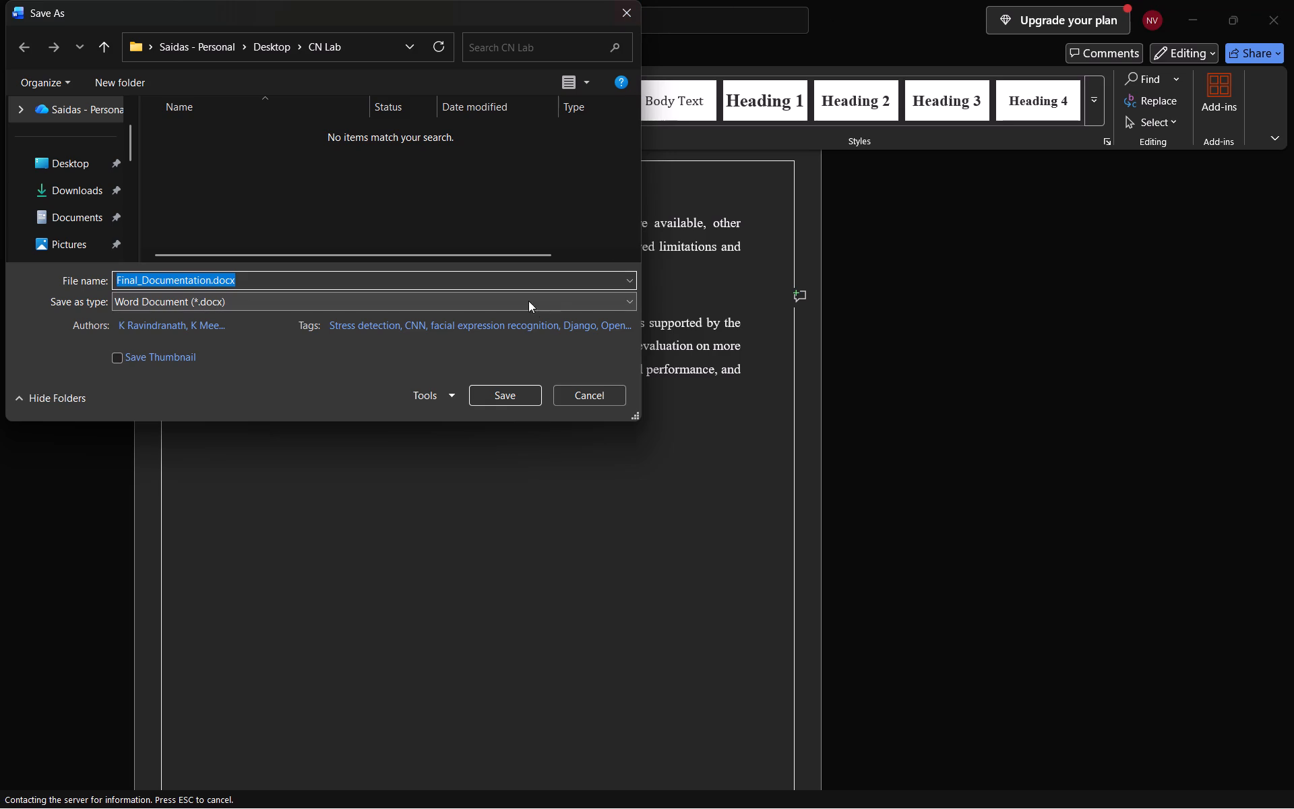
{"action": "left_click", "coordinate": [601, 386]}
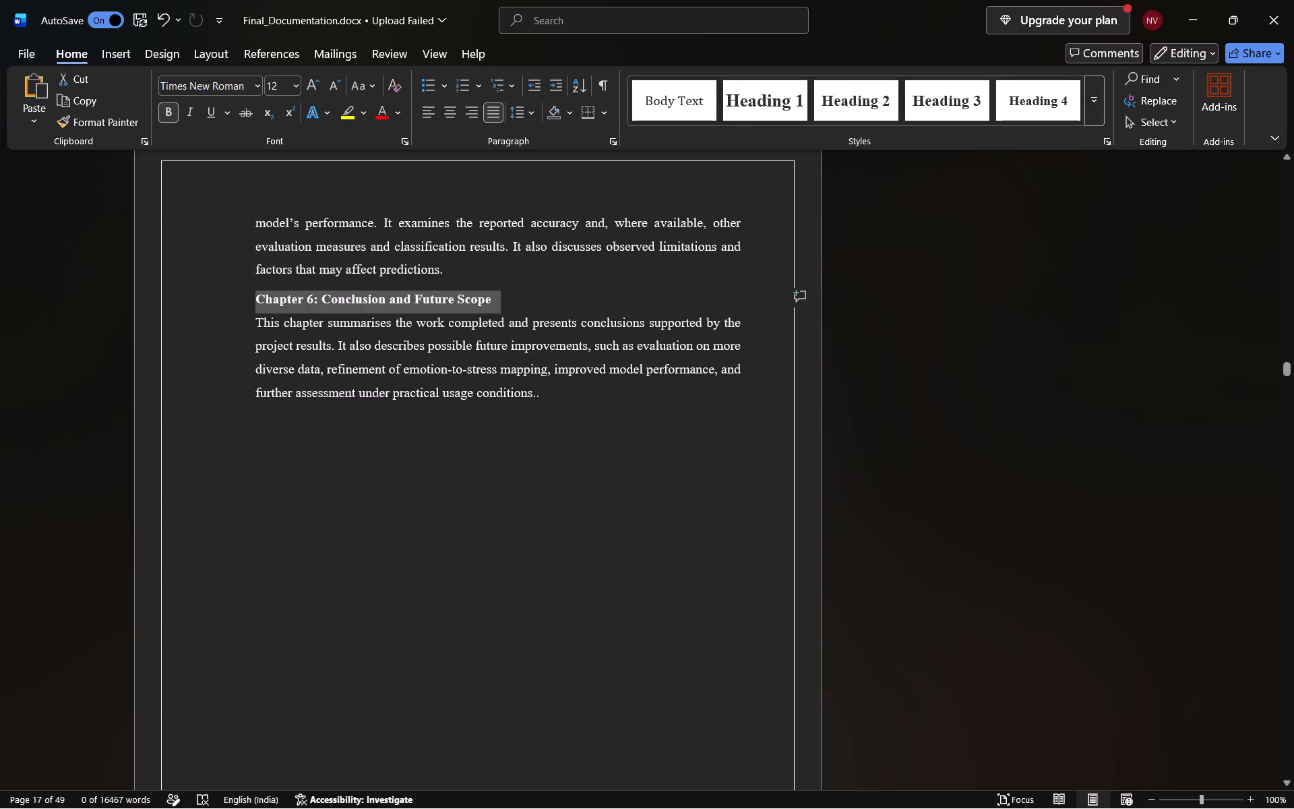
Save a copy of the report as Final_Documentation.docx in the CN Lab folder, replacing the existing file.
{"action": "left_click", "coordinate": [21, 52]}
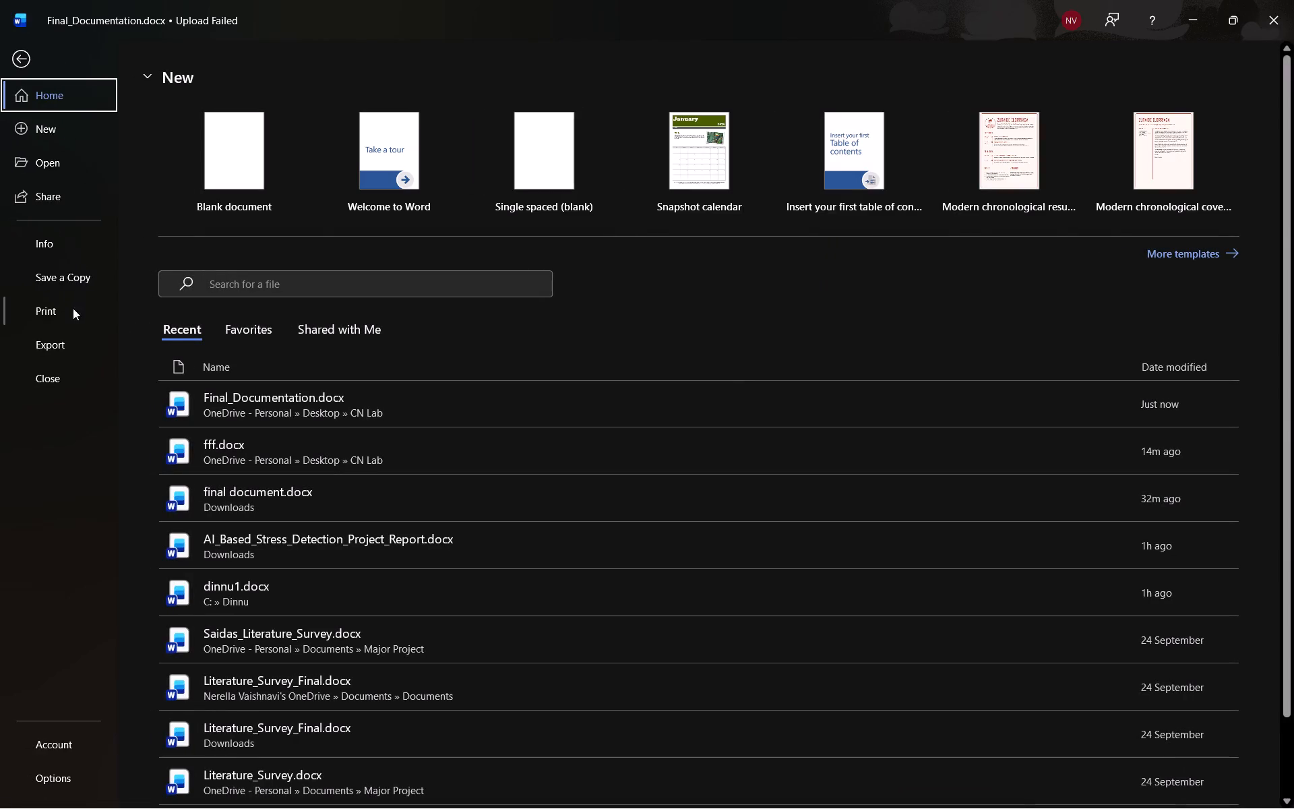
{"action": "left_click", "coordinate": [53, 283]}
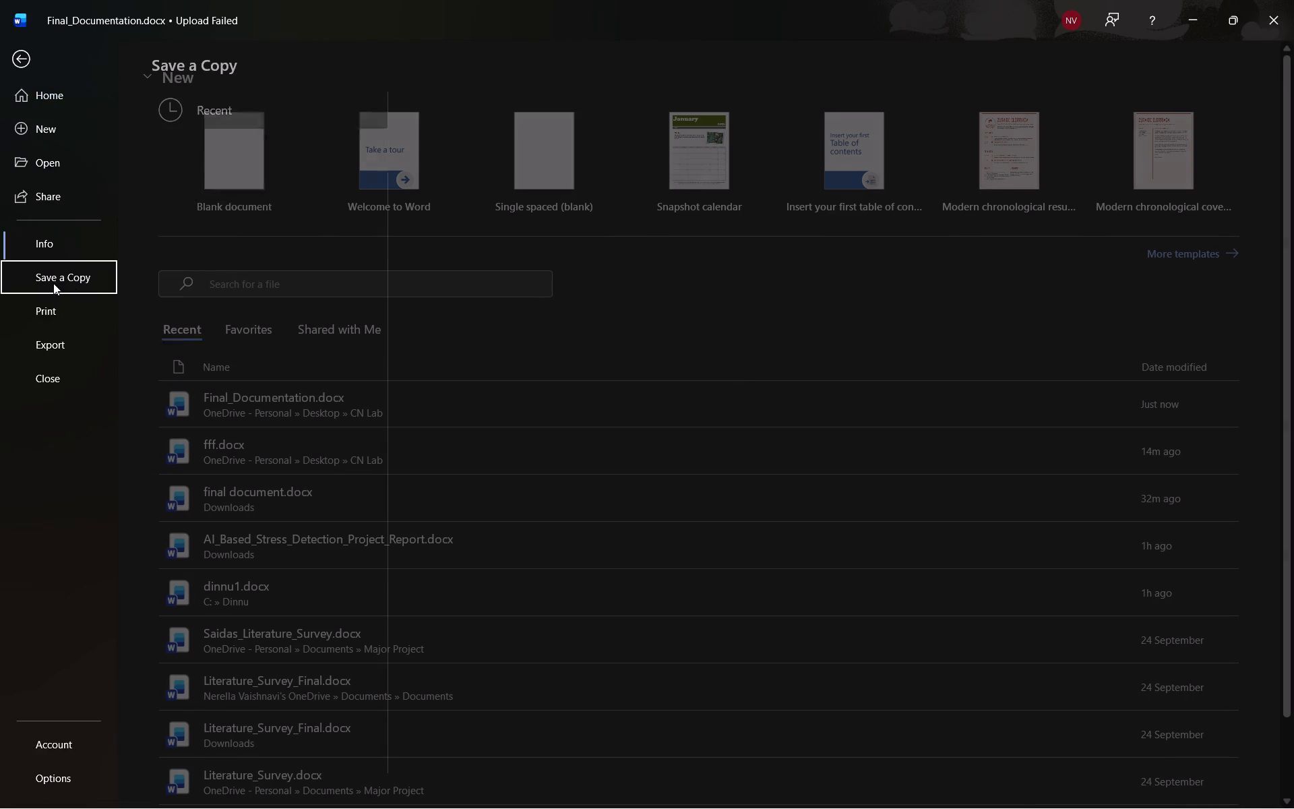
{"action": "double_click", "coordinate": [507, 192]}
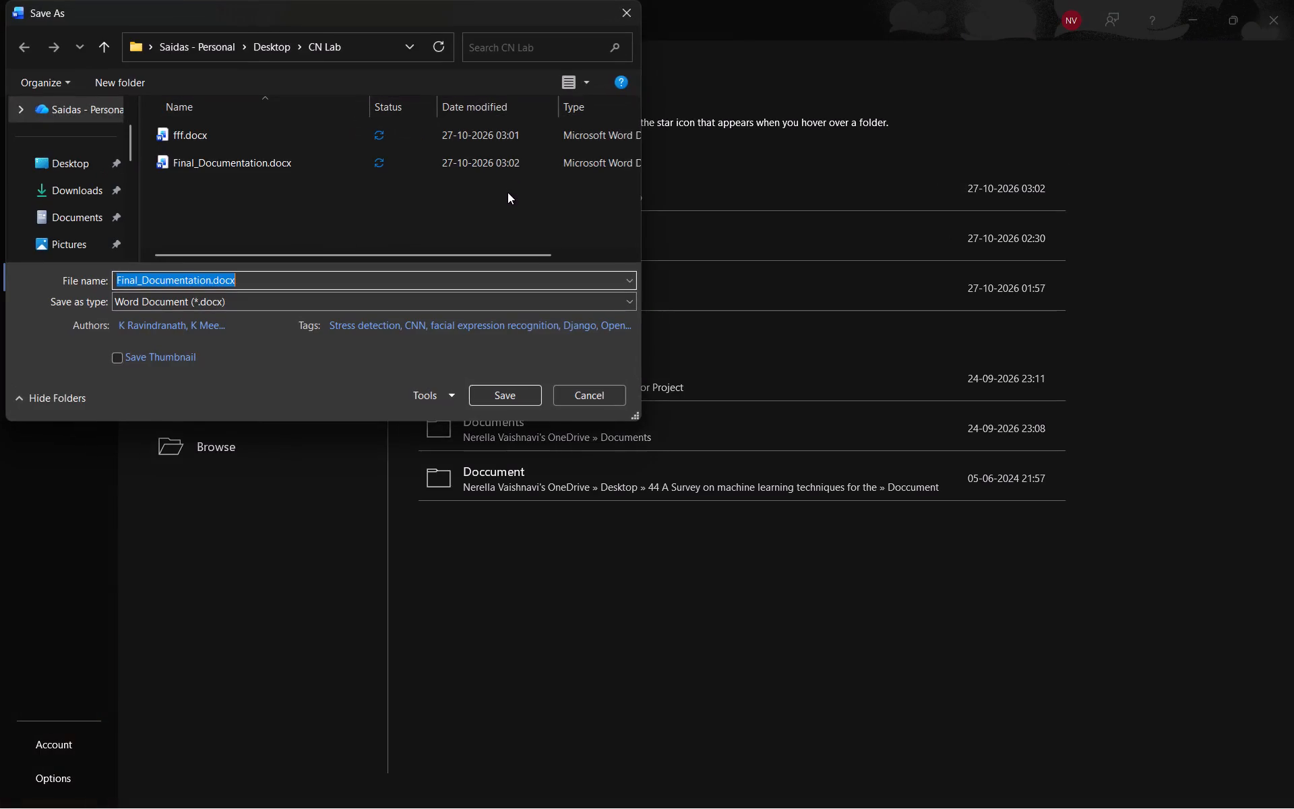
{"action": "left_click", "coordinate": [516, 389]}
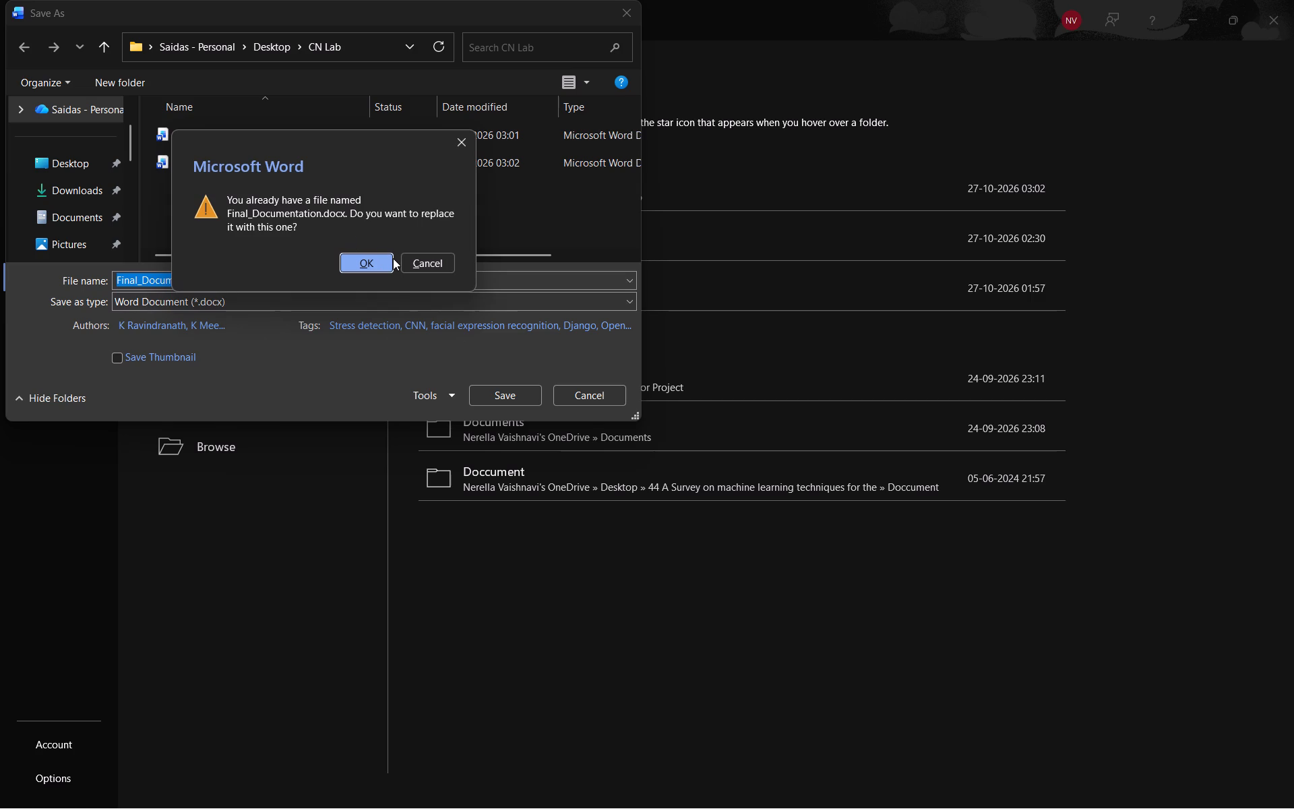
{"action": "left_click", "coordinate": [370, 264]}
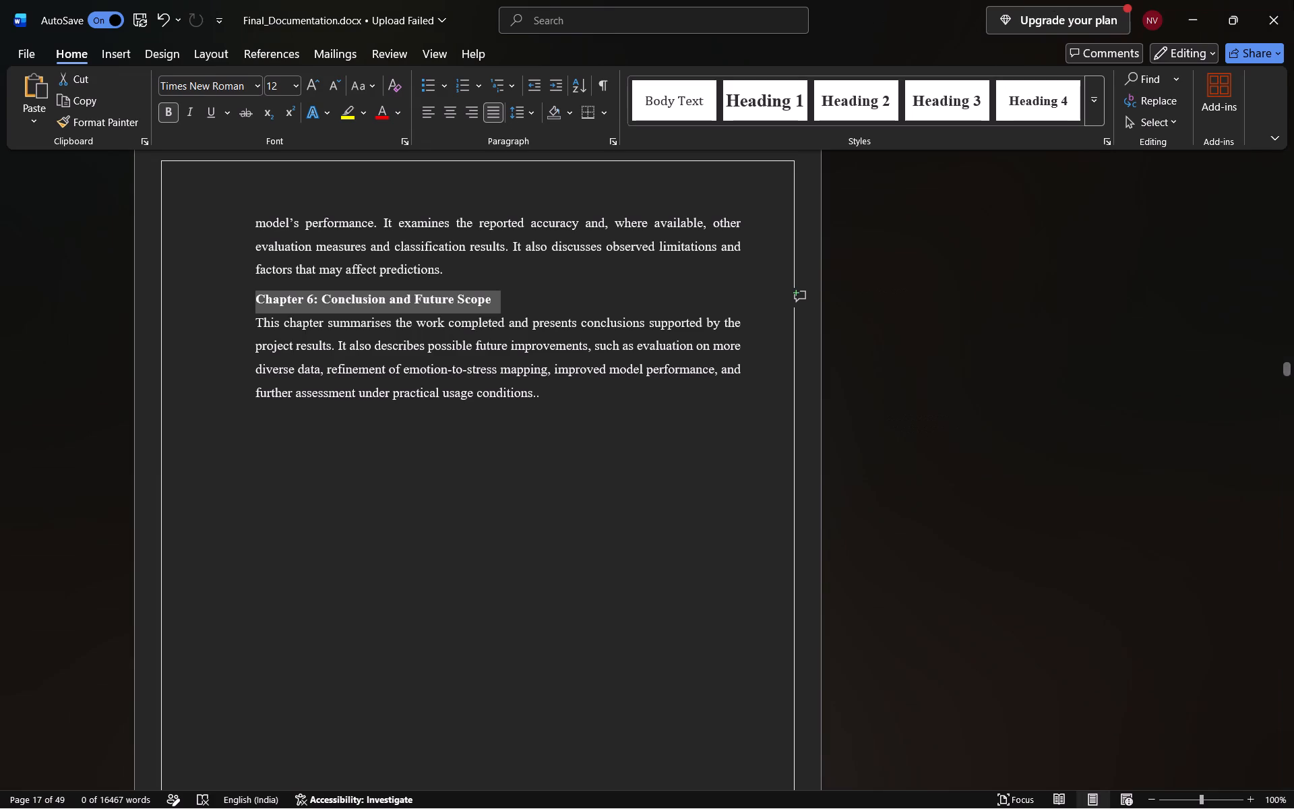
Close the Final_Documentation document.
{"action": "left_click", "coordinate": [1293, 0]}
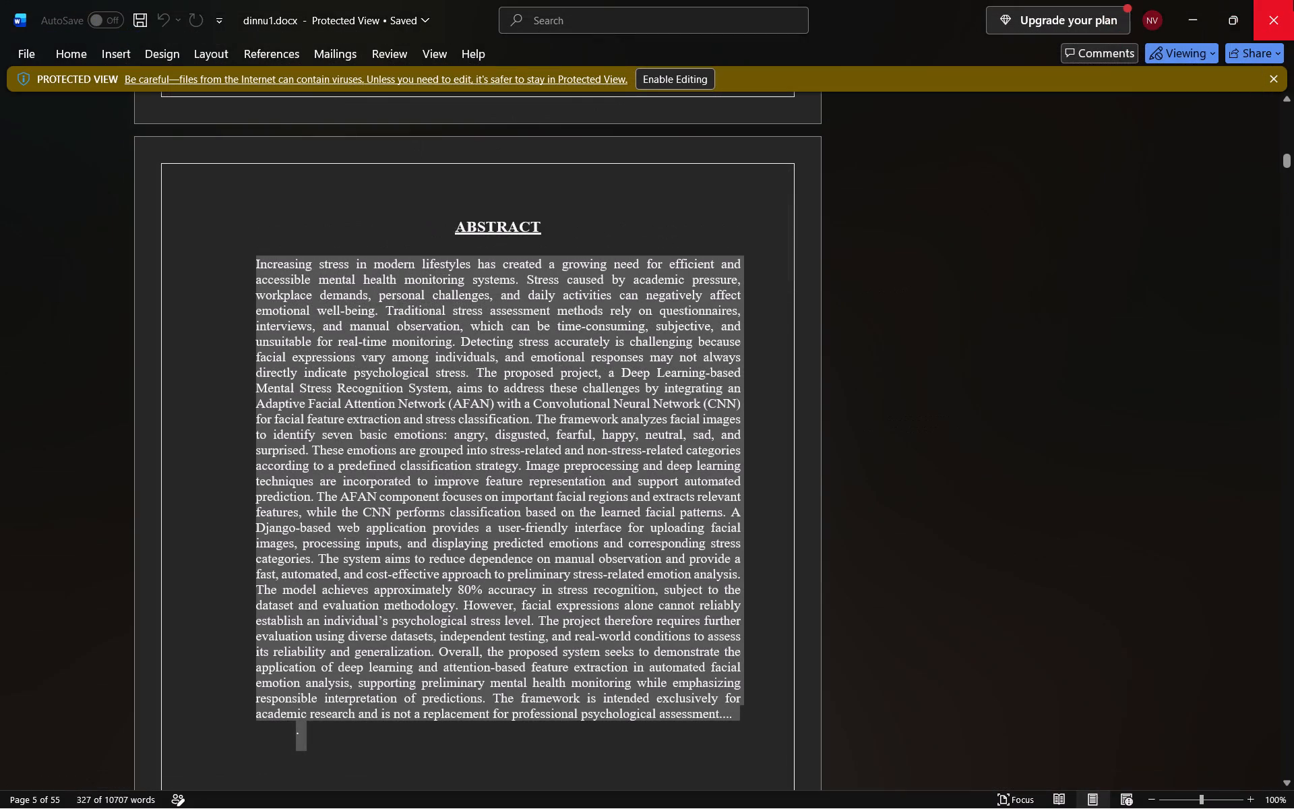